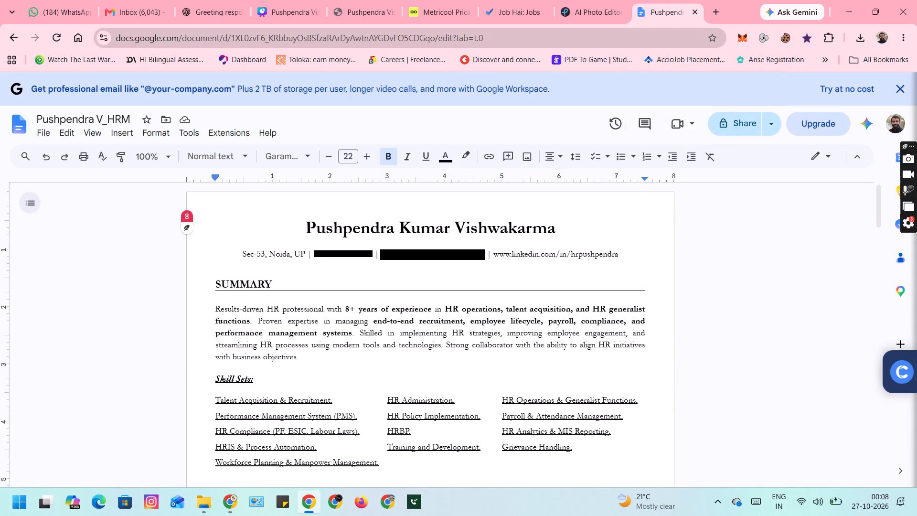
pyautogui.click(526, 43)
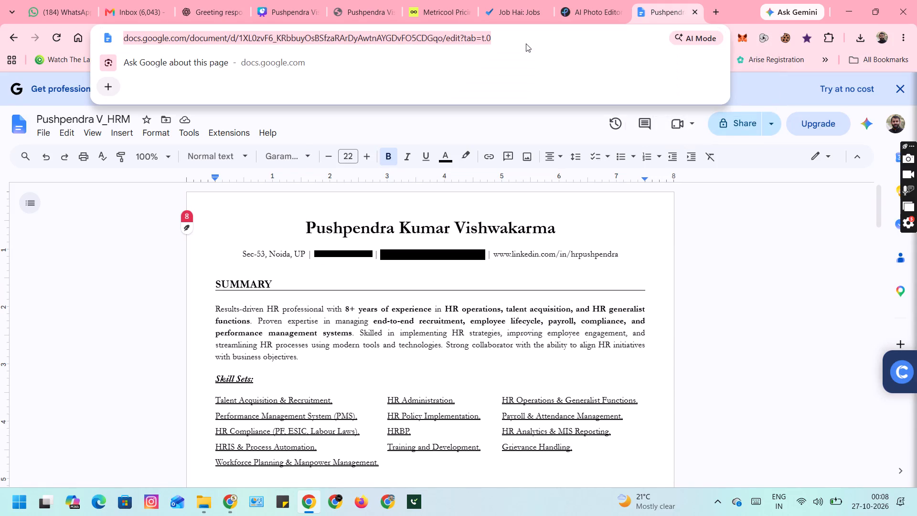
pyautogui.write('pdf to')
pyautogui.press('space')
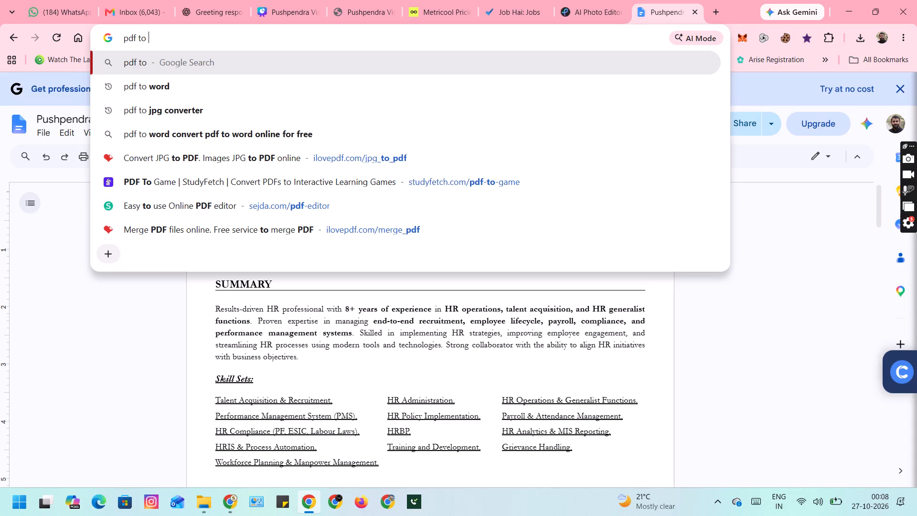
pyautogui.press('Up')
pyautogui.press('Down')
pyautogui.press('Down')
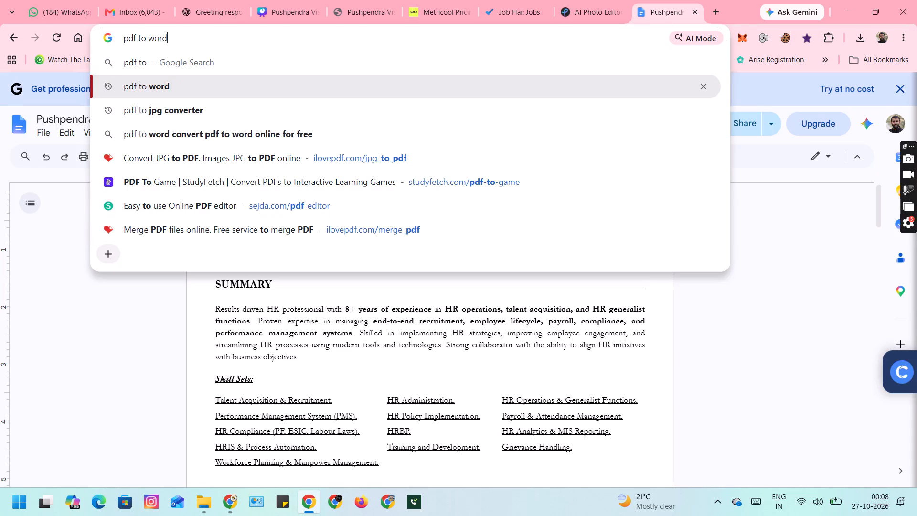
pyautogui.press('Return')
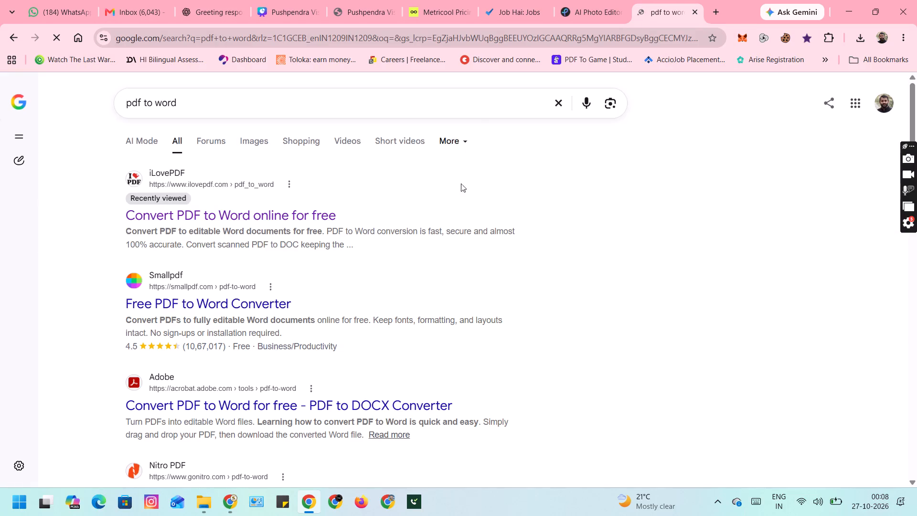
pyautogui.click(287, 215)
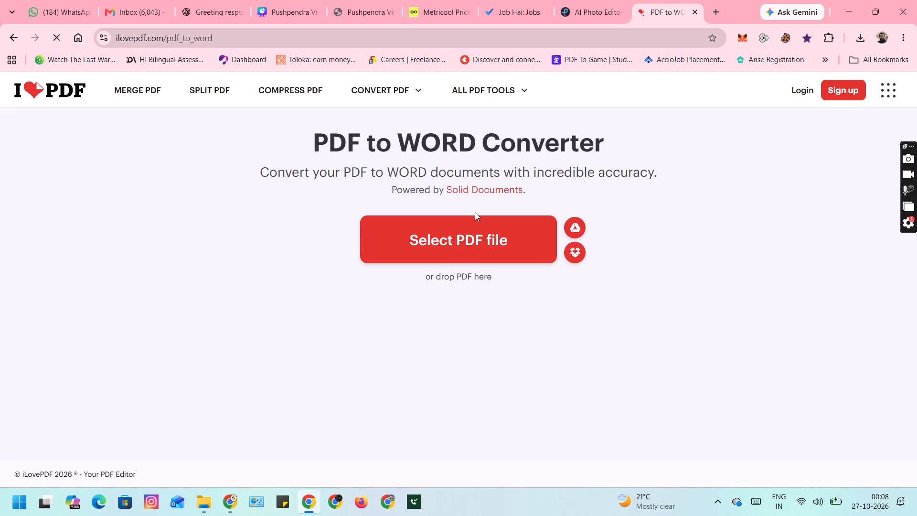
pyautogui.click(463, 240)
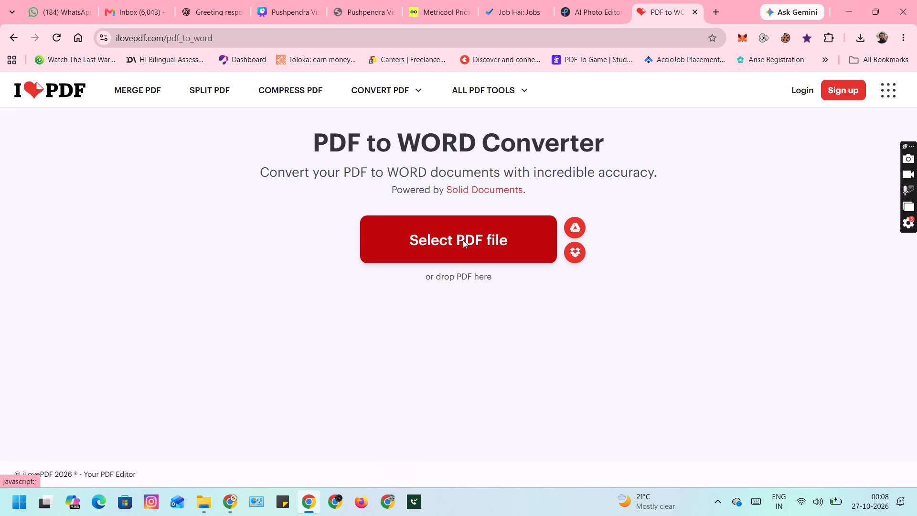
pyautogui.click(463, 240)
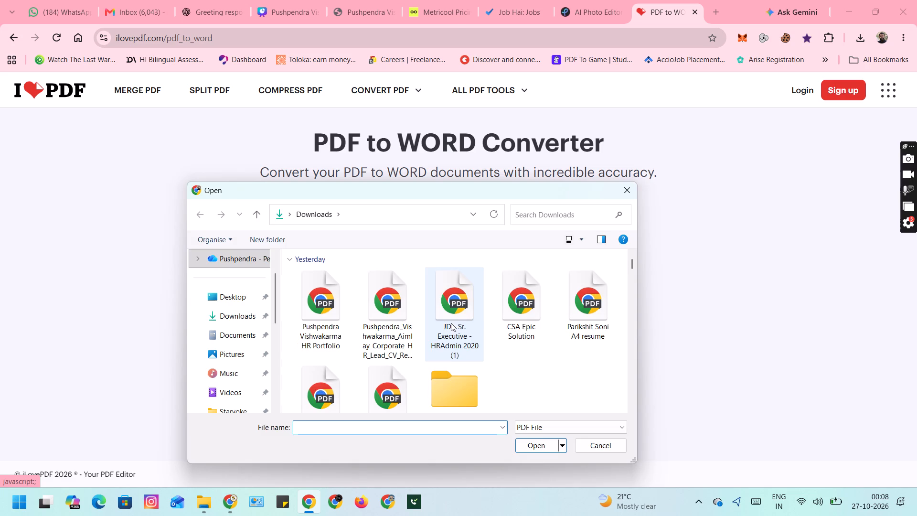
pyautogui.scroll(-1, 231, 409)
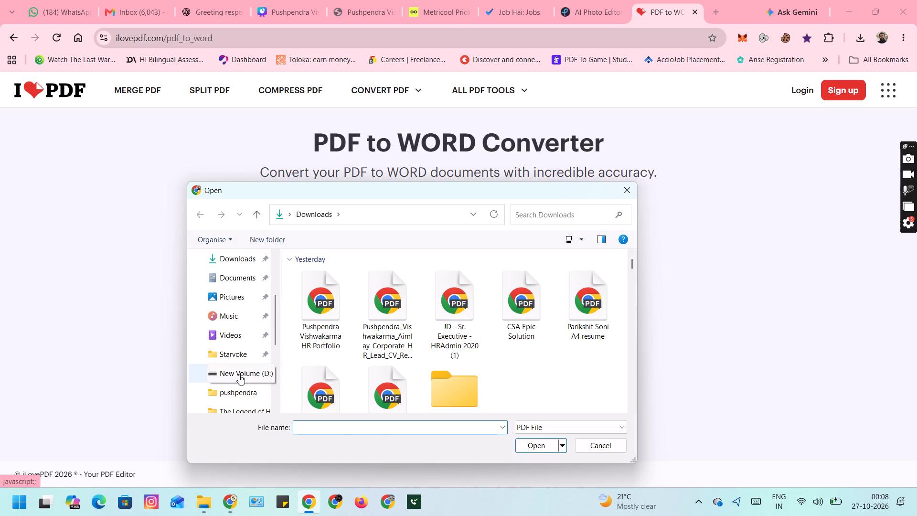
pyautogui.click(239, 375)
pyautogui.scroll(-1, 465, 346)
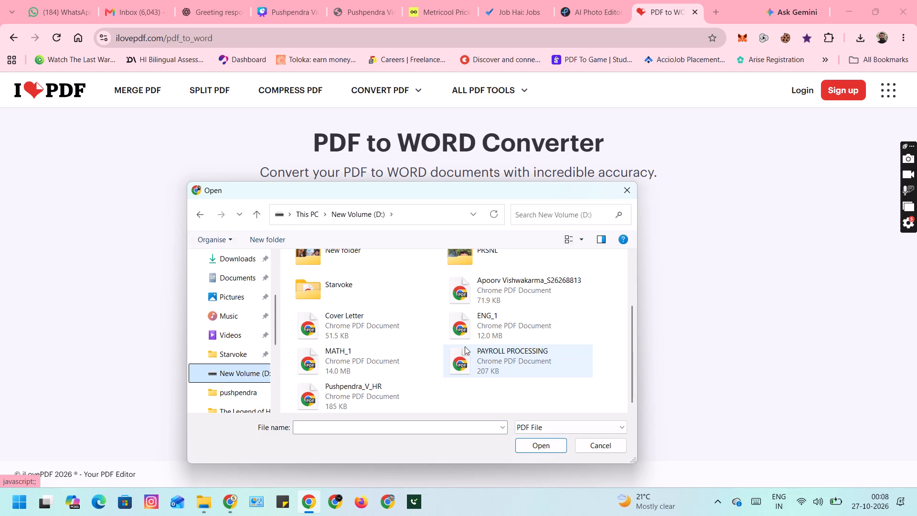
pyautogui.scroll(-1, 465, 346)
pyautogui.doubleClick(378, 387)
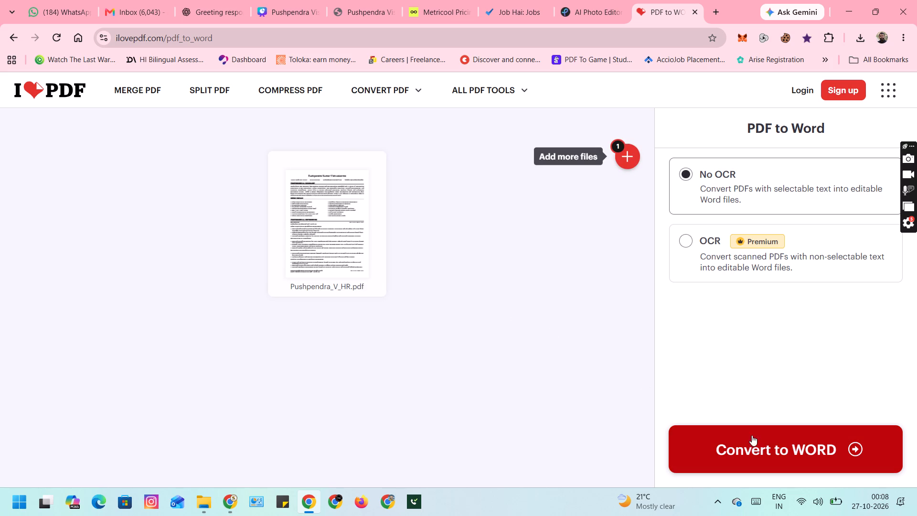
pyautogui.click(792, 450)
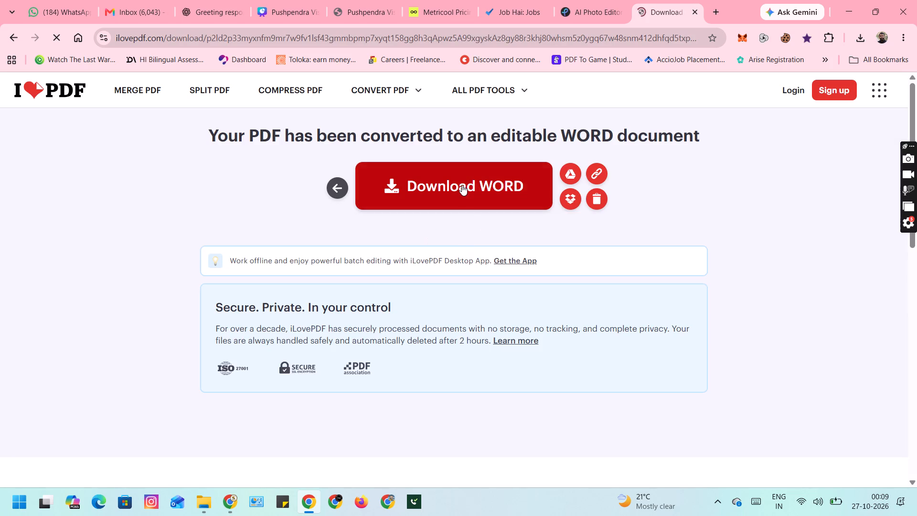
pyautogui.click(461, 184)
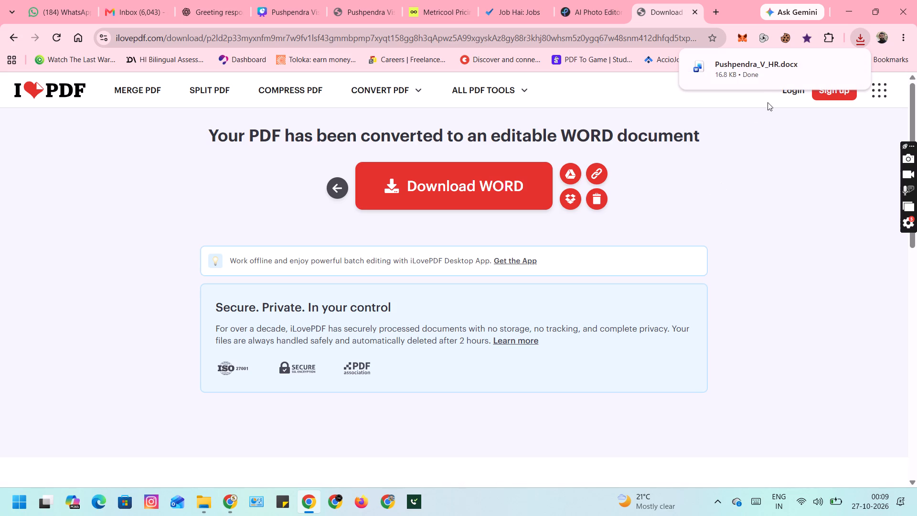
pyautogui.click(772, 68)
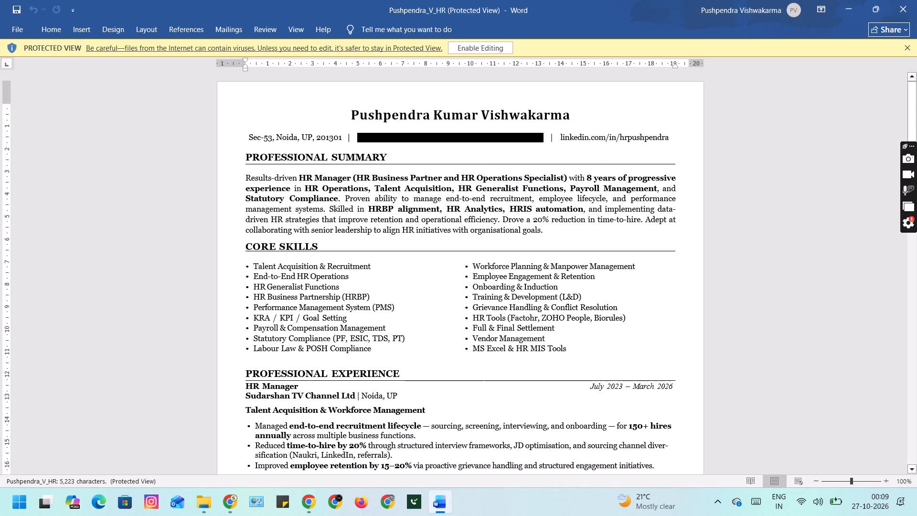
pyautogui.click(485, 52)
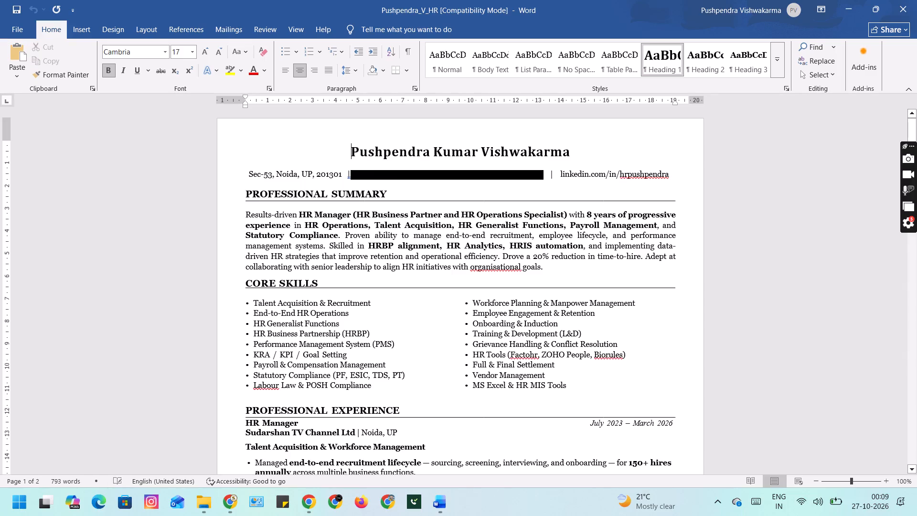
pyautogui.scroll(-4, 437, 305)
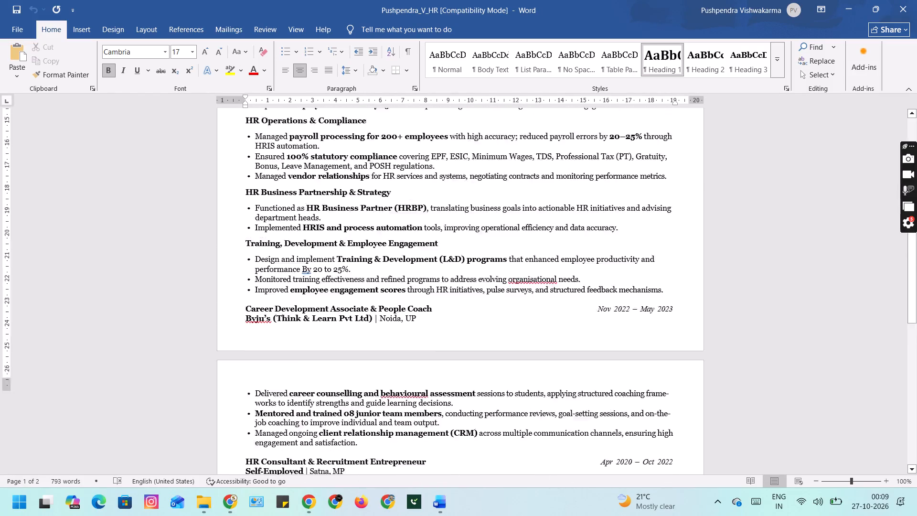
pyautogui.scroll(1, 437, 305)
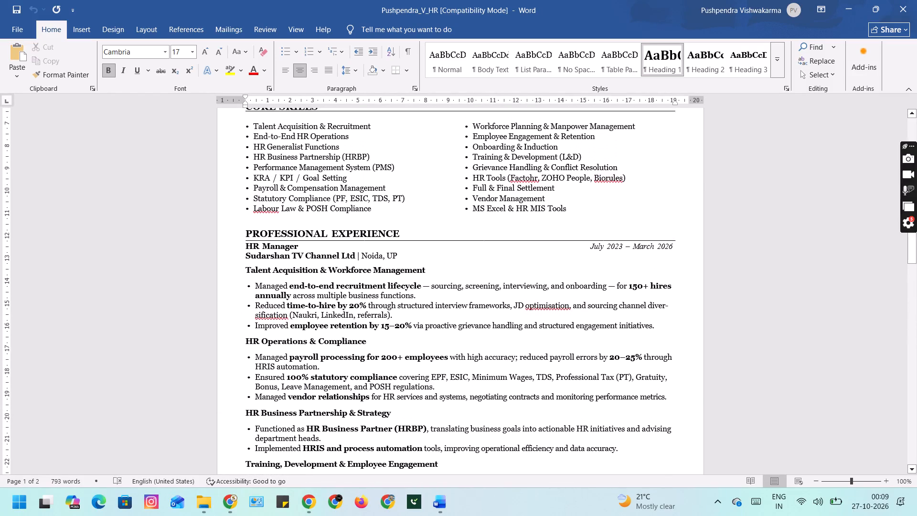
pyautogui.click(246, 245)
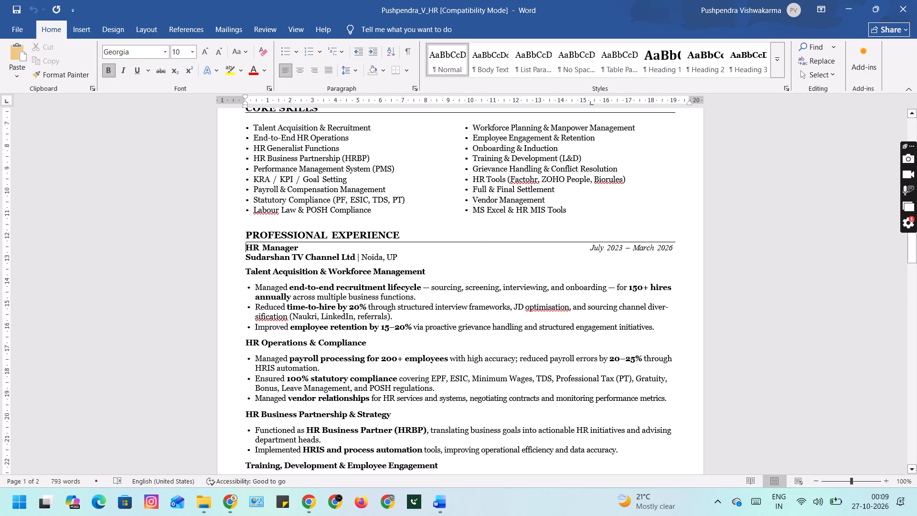
pyautogui.press('Return')
pyautogui.press('Return')
pyautogui.press('Return')
pyautogui.press('Return')
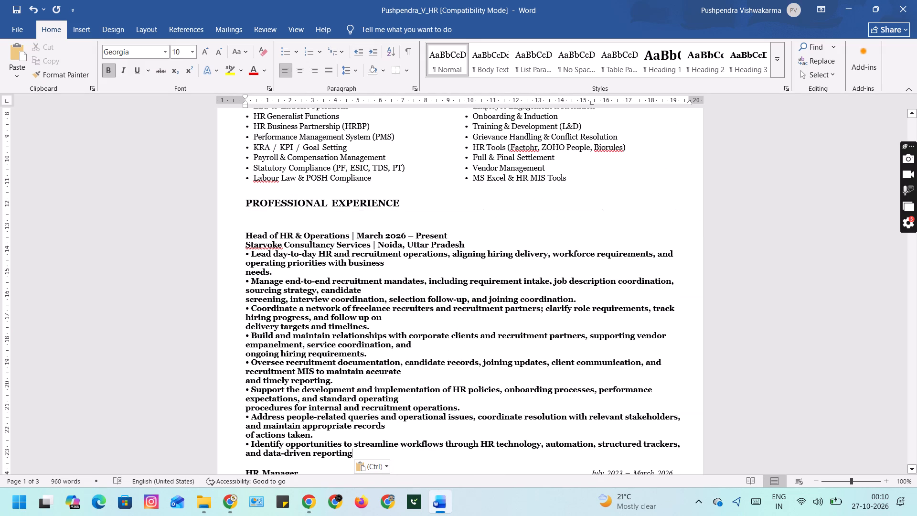
# Undo the bold paste of the Head of HR & Operations entry and paste it again in regular, non-bold text.
pyautogui.hotkey('ctrl', 'z')
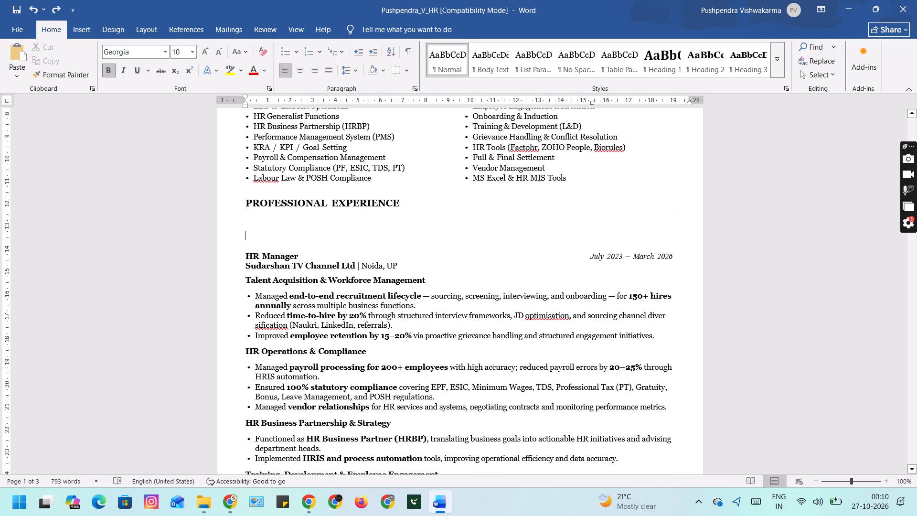
pyautogui.hotkey('ctrl', 'b')
pyautogui.hotkey('ctrl', 'v')
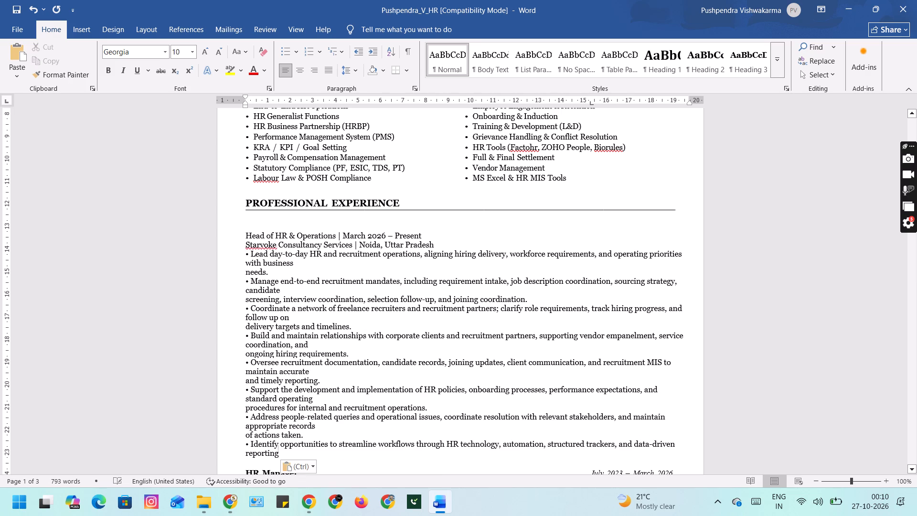
# Align "March 2026 – Present" with the date column used by the HR Manager role and remove the separator bar after Head of HR & Operations.
pyautogui.hscroll(1, 429, 388)
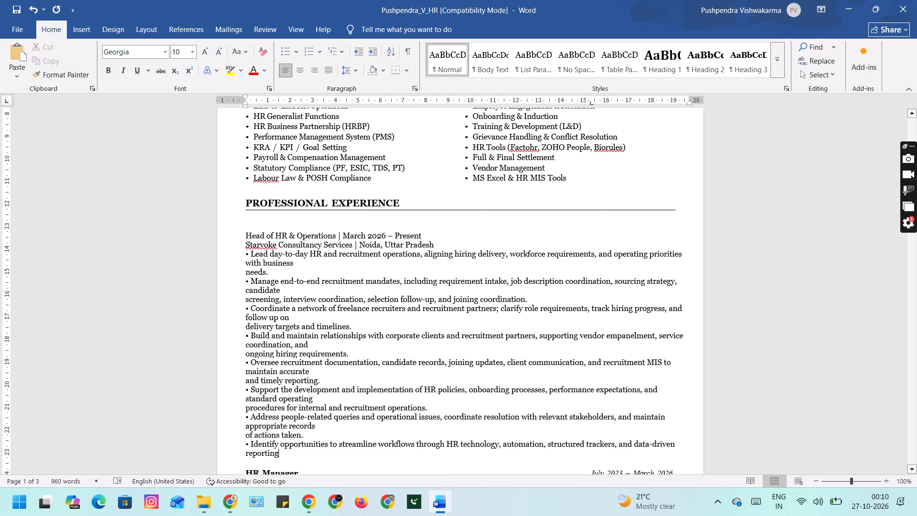
pyautogui.hscroll(4, 429, 388)
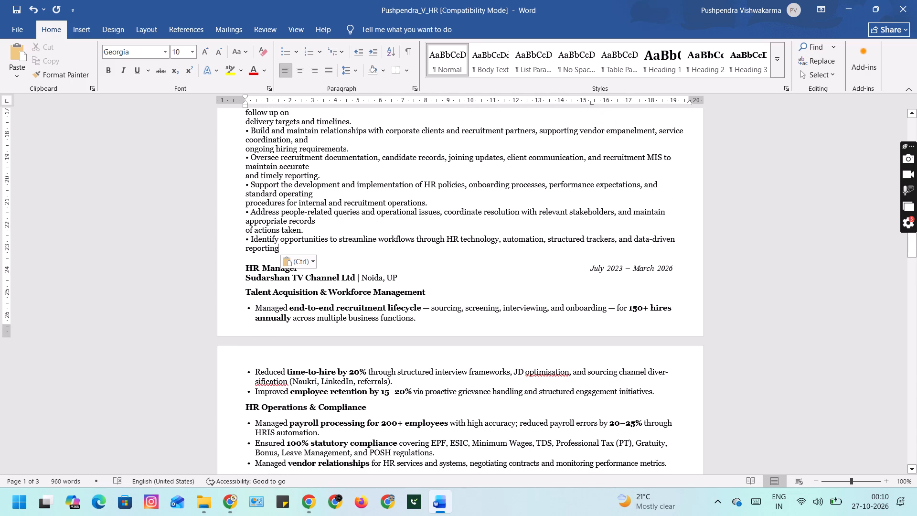
pyautogui.hscroll(1, 429, 388)
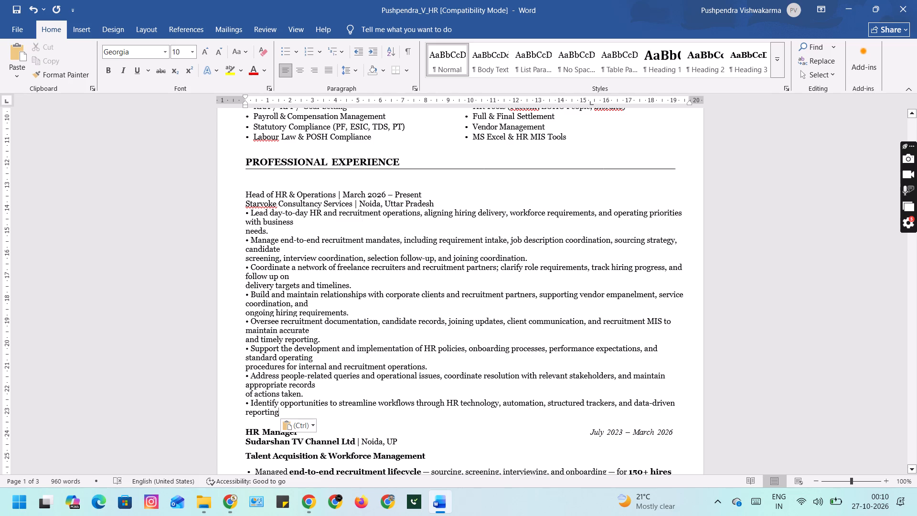
pyautogui.click(343, 193)
pyautogui.press('Tab')
pyautogui.press('Tab')
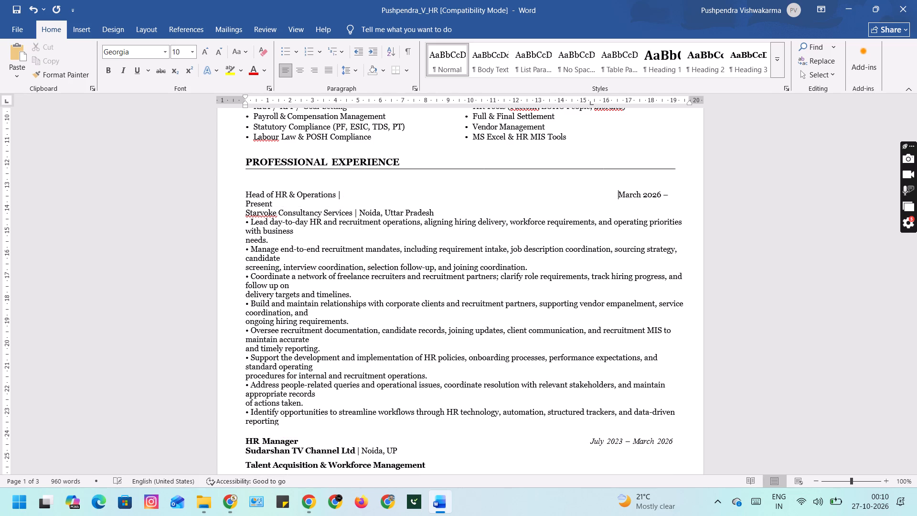
pyautogui.press('Tab')
pyautogui.press('BackSpace')
pyautogui.press('BackSpace')
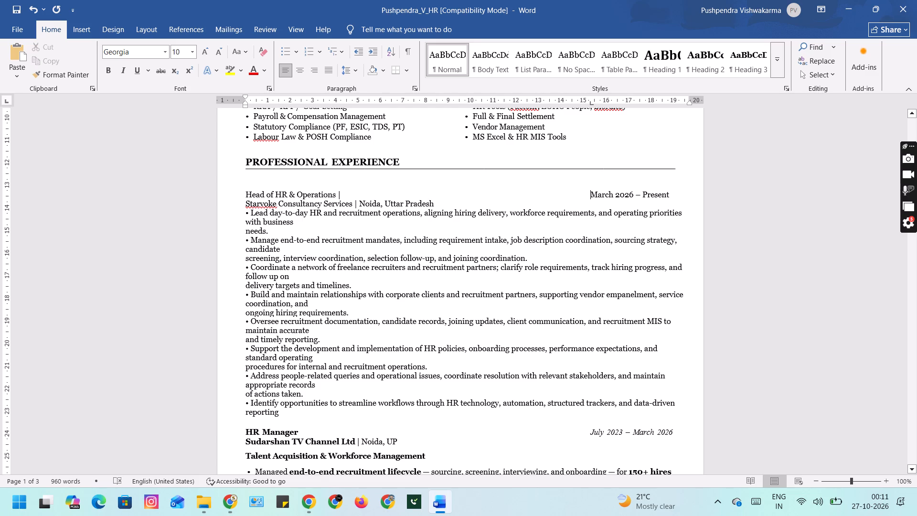
pyautogui.click(341, 193)
pyautogui.press('BackSpace')
# Insert a blank line between the Starvoke Consultancy Services line and its first bullet.
pyautogui.click(461, 204)
pyautogui.press('Return')
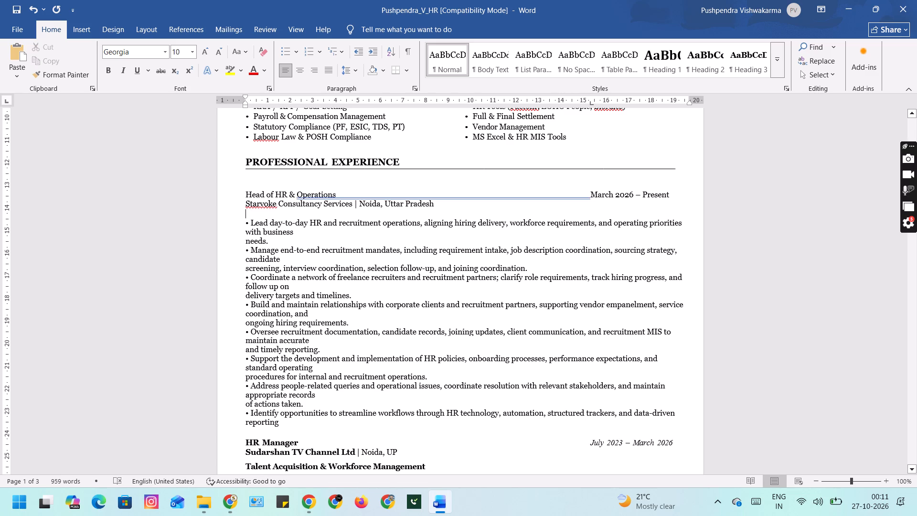
# Italicise the "March 2026 – Present" date on the Head of HR & Operations line.
pyautogui.scroll(1, 428, 276)
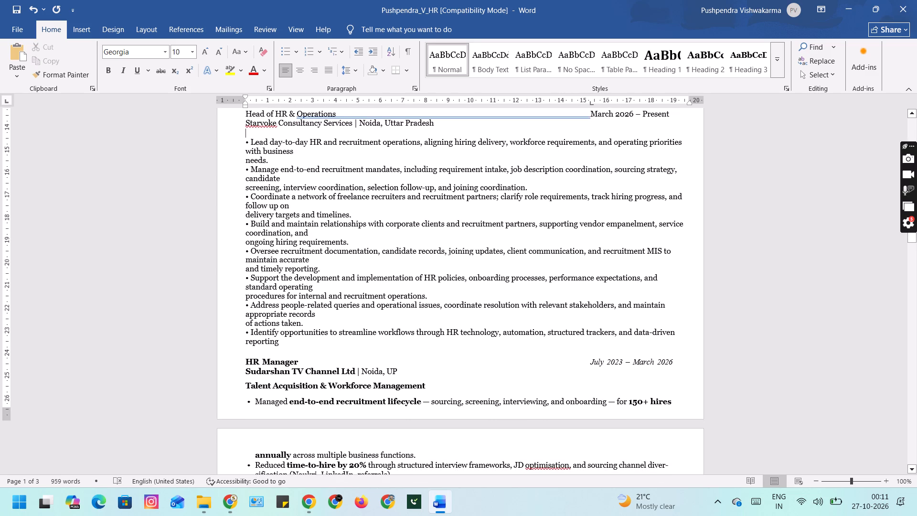
pyautogui.scroll(1, 428, 276)
pyautogui.scroll(-1, 428, 276)
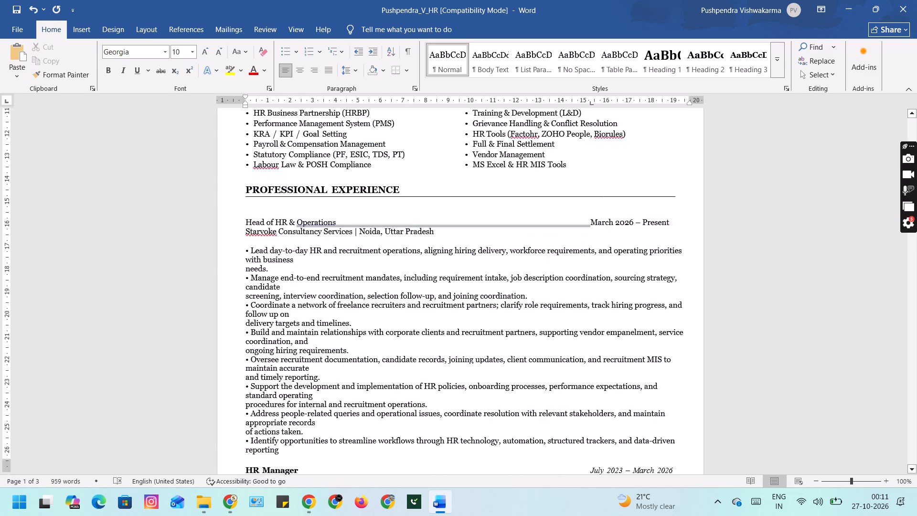
pyautogui.scroll(-2, 428, 276)
pyautogui.scroll(2, 428, 276)
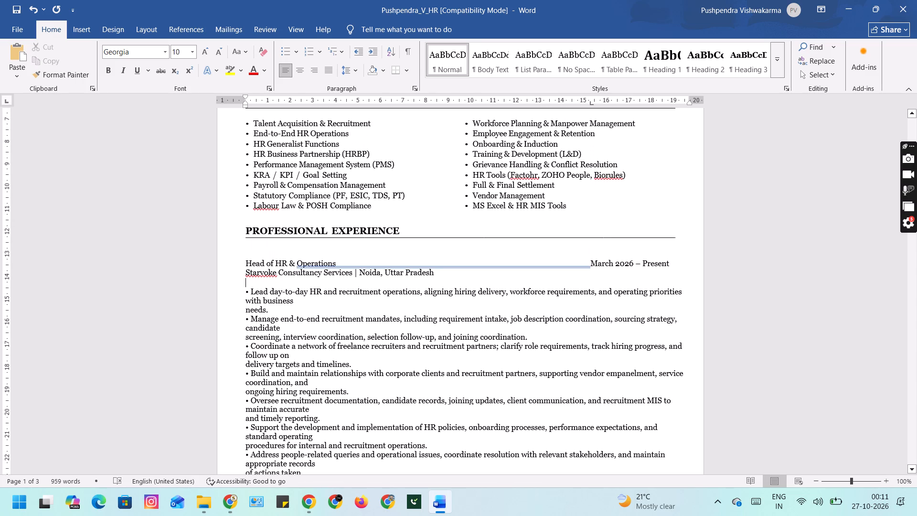
pyautogui.moveTo(672, 262); pyautogui.dragTo(598, 262)
pyautogui.hotkey('ctrl', 'i')
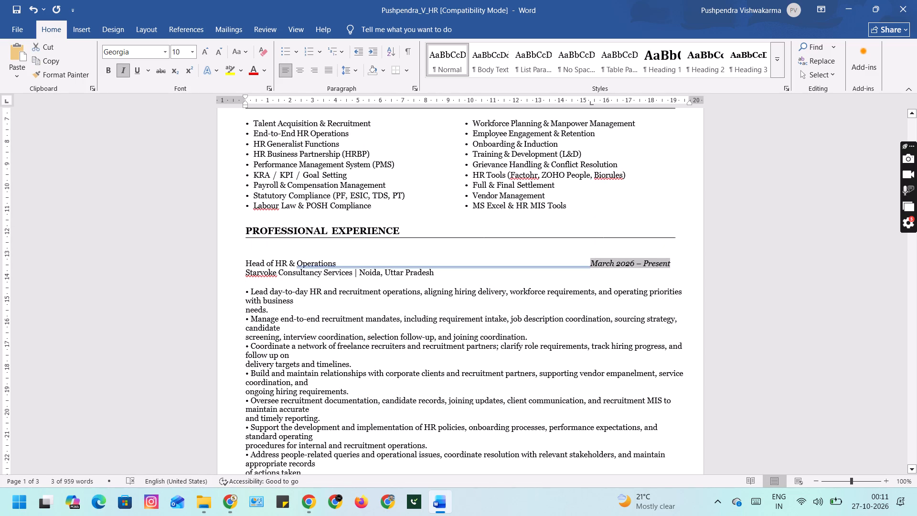
pyautogui.click(524, 346)
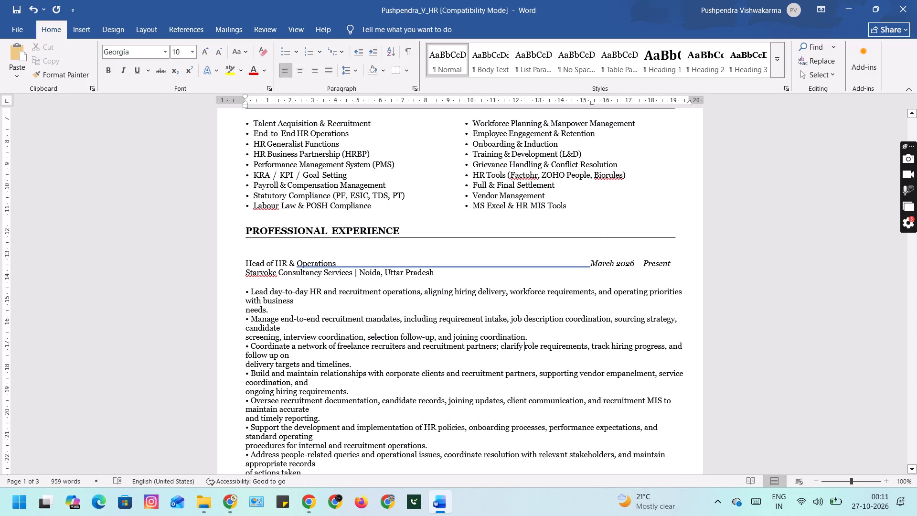
# Bold the Head of HR & Operations title and the Starvoke Consultancy Services line, keeping the March 2026 – Present date non-bold.
pyautogui.moveTo(245, 263); pyautogui.dragTo(437, 270)
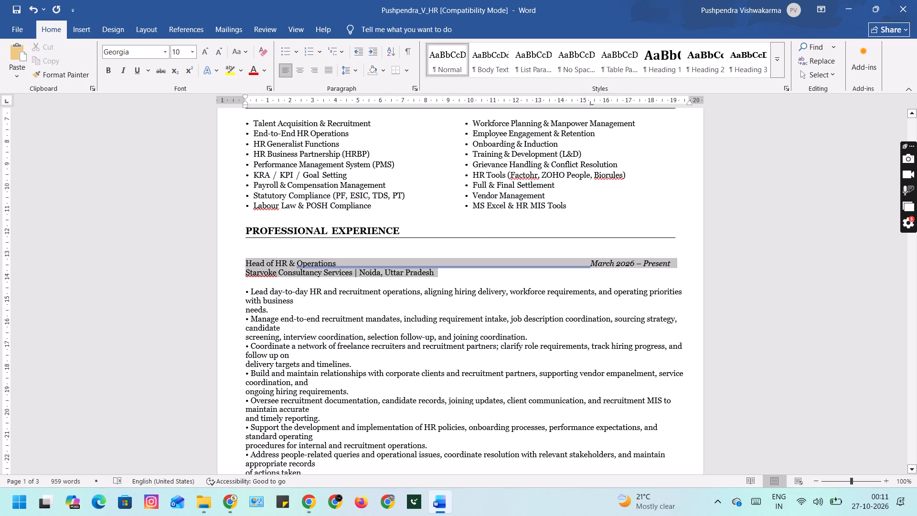
pyautogui.moveTo(437, 270); pyautogui.dragTo(440, 272)
pyautogui.hotkey('ctrl', 'b')
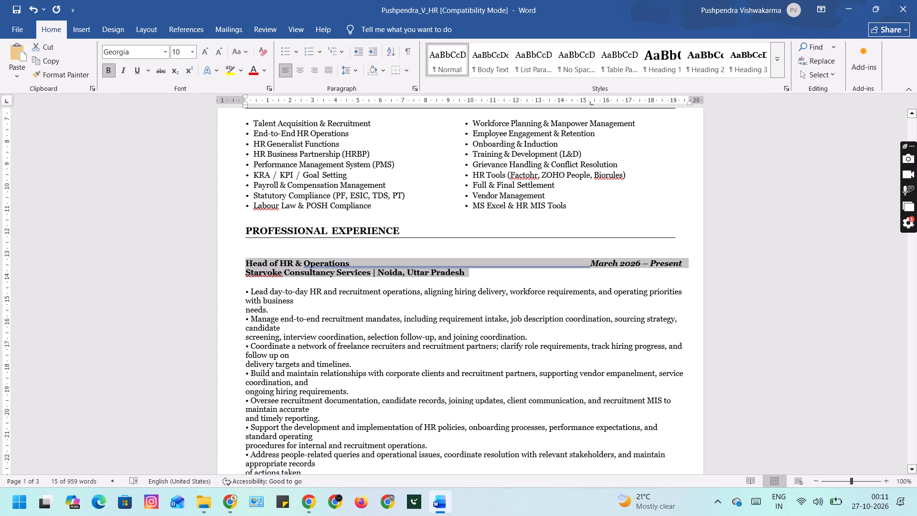
pyautogui.click(441, 333)
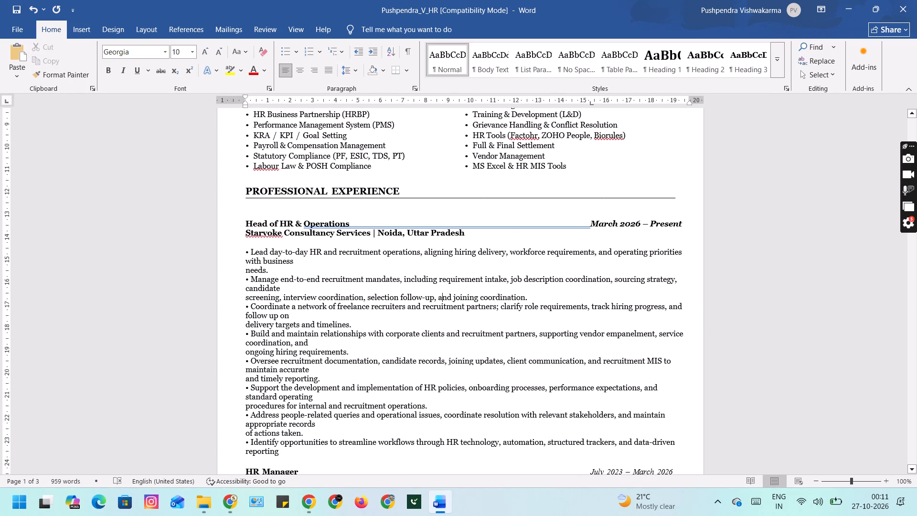
pyautogui.moveTo(592, 225); pyautogui.dragTo(680, 223)
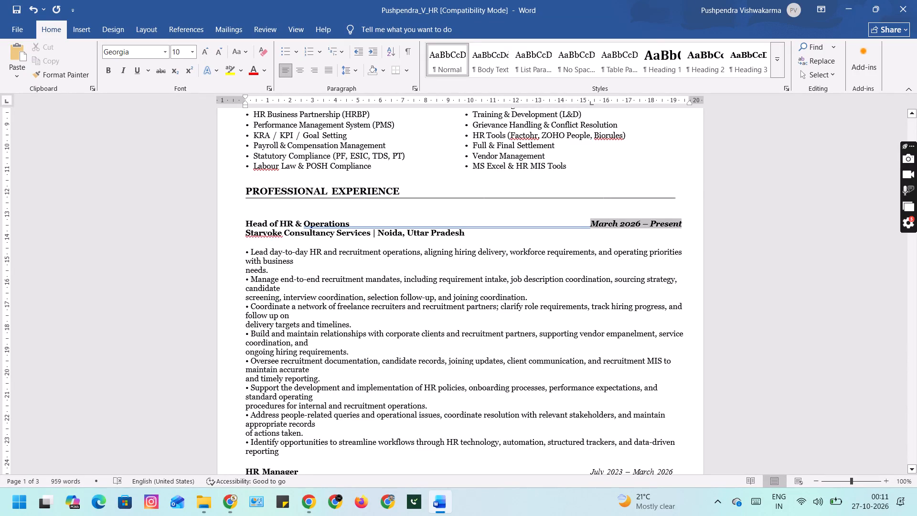
pyautogui.moveTo(680, 223); pyautogui.dragTo(681, 223)
pyautogui.hotkey('ctrl', 'b')
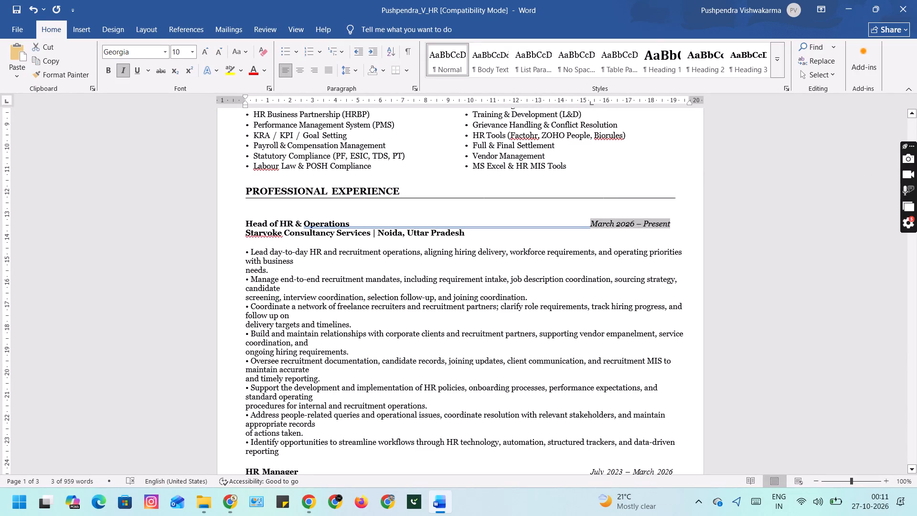
pyautogui.click(507, 272)
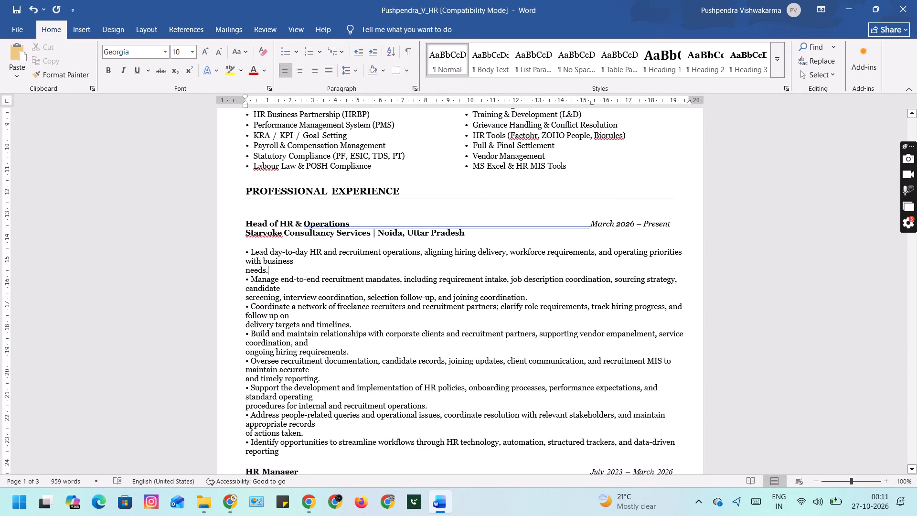
# Join the broken lines in the first four Starvoke bullets, from "Lead day-to-day" to "Build and maintain relationships", with single spaces.
pyautogui.click(246, 269)
pyautogui.press('BackSpace')
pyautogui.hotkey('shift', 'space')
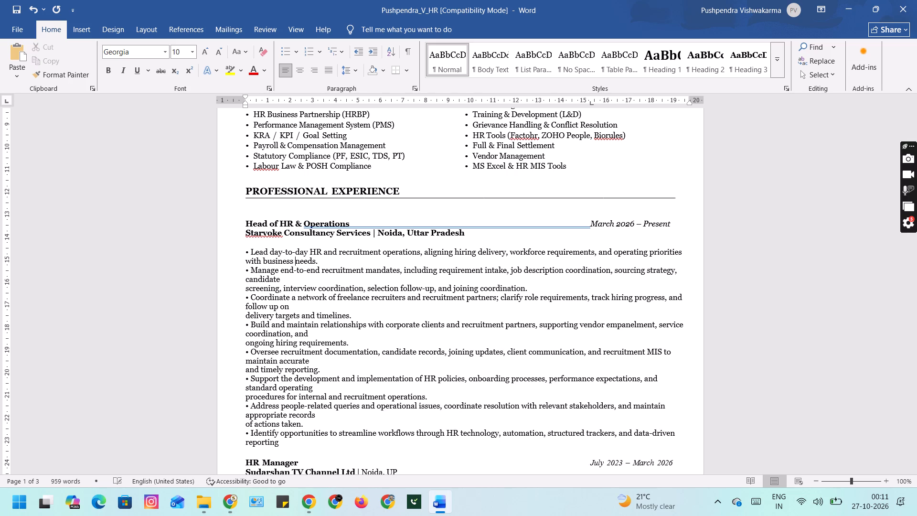
pyautogui.click(302, 280)
pyautogui.press('Delete')
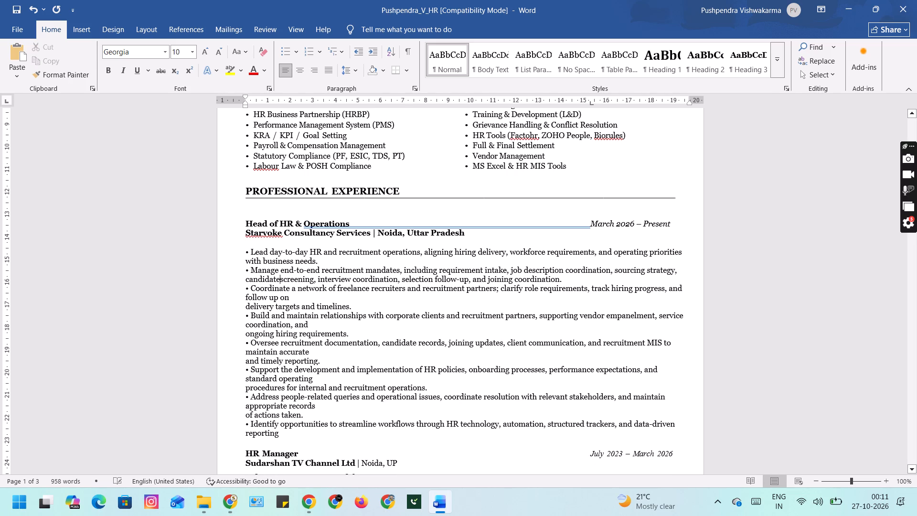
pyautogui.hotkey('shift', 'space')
pyautogui.click(297, 299)
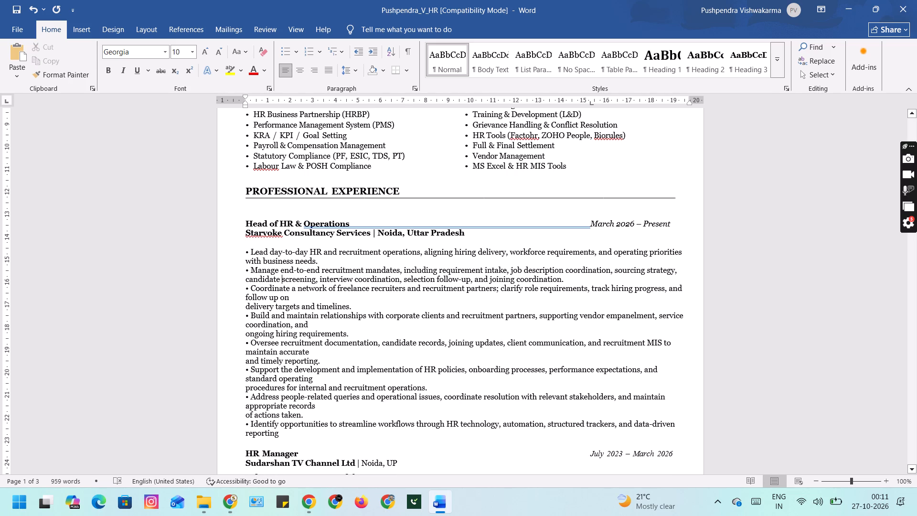
pyautogui.press('Delete')
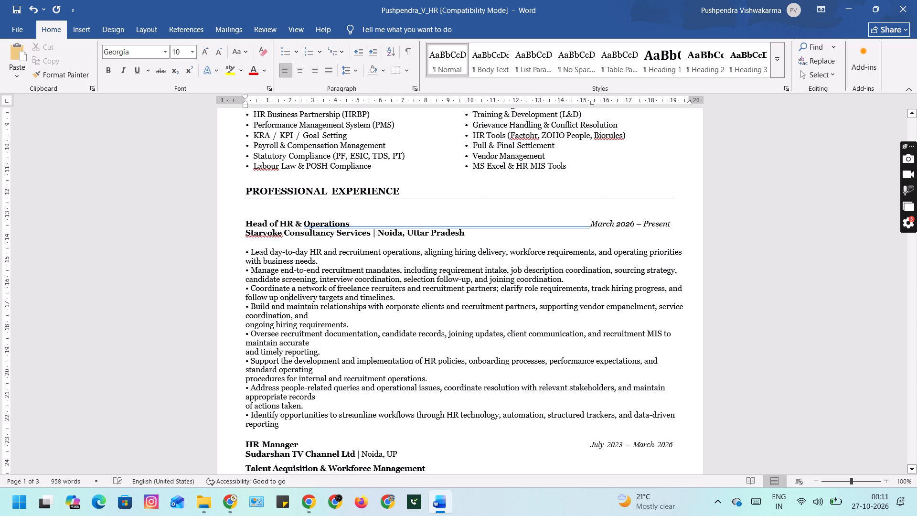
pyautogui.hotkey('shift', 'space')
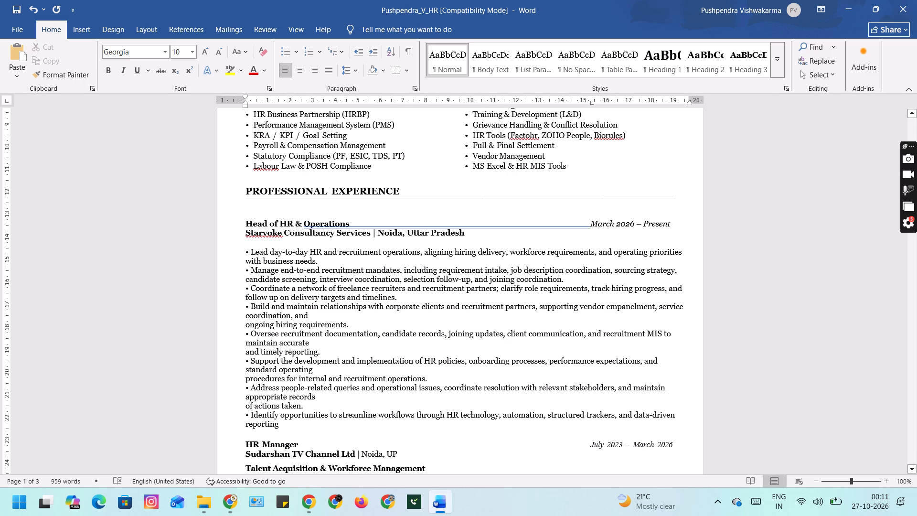
pyautogui.click(314, 314)
pyautogui.press('Delete')
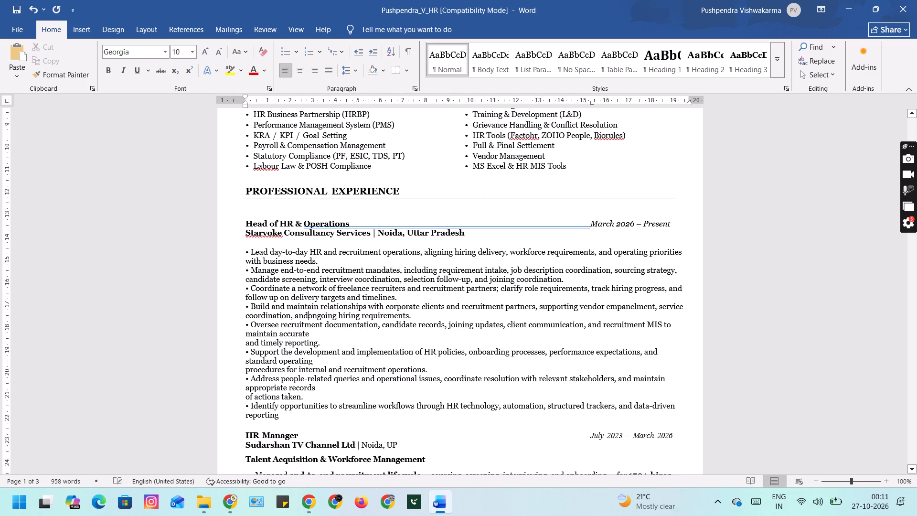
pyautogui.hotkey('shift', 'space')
# Join the broken lines in the "Oversee", "Support" and "Address" bullets of the Starvoke role with single spaces.
pyautogui.click(316, 333)
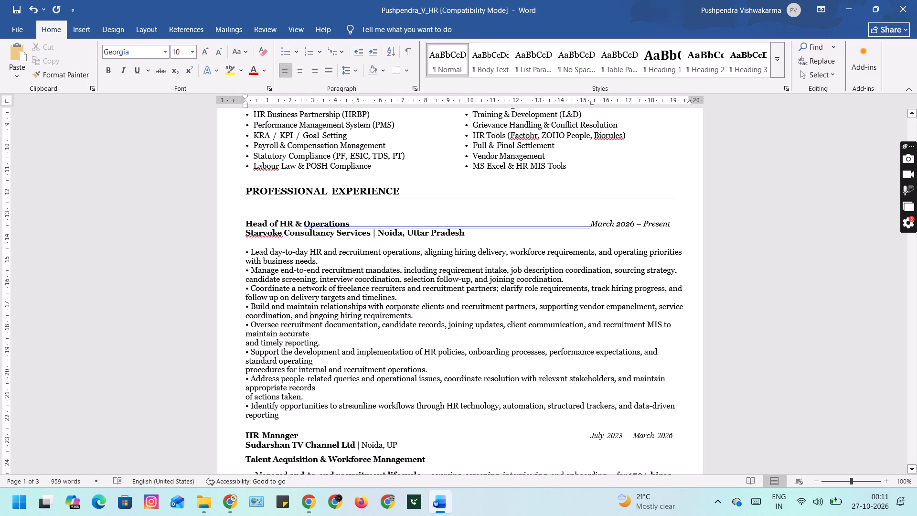
pyautogui.press('Delete')
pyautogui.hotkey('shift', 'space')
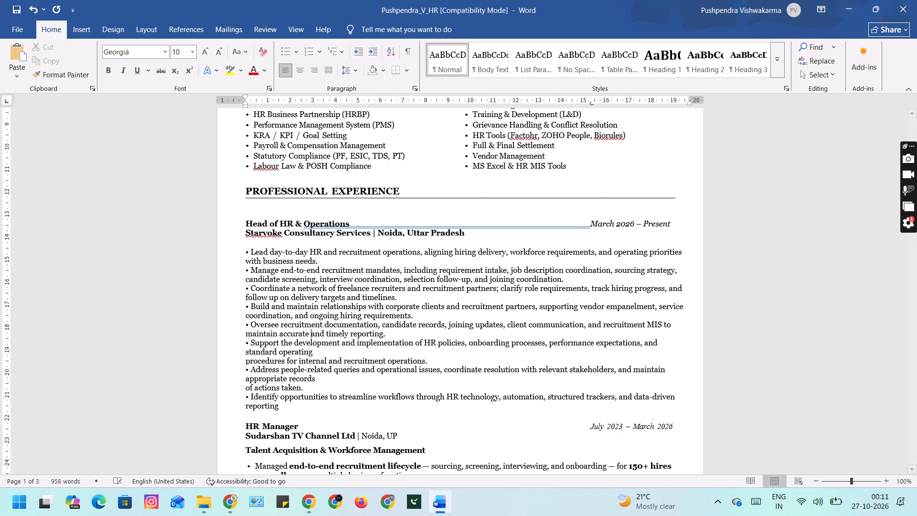
pyautogui.click(318, 355)
pyautogui.press('Delete')
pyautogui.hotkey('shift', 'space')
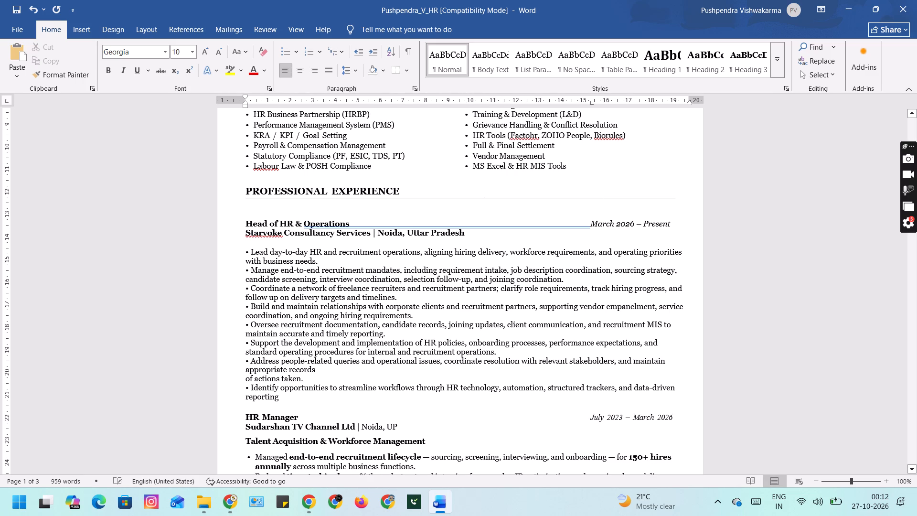
pyautogui.click(323, 371)
pyautogui.press('Delete')
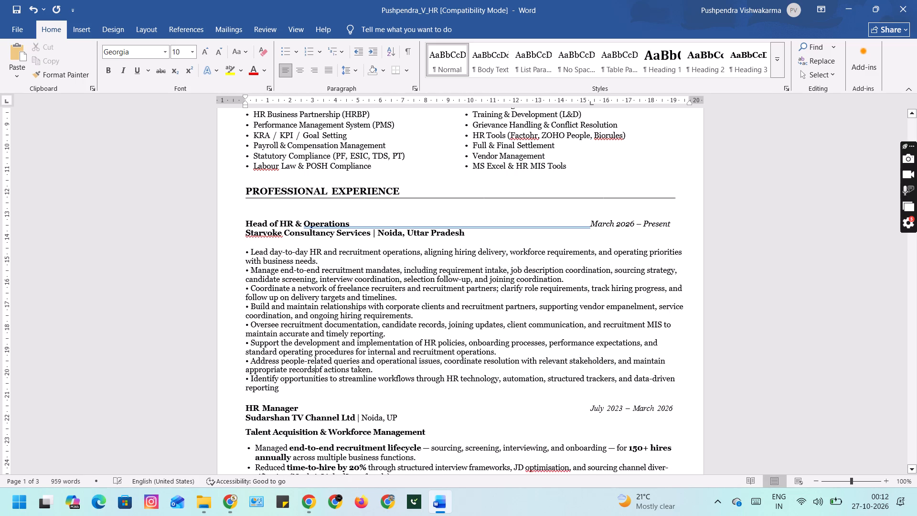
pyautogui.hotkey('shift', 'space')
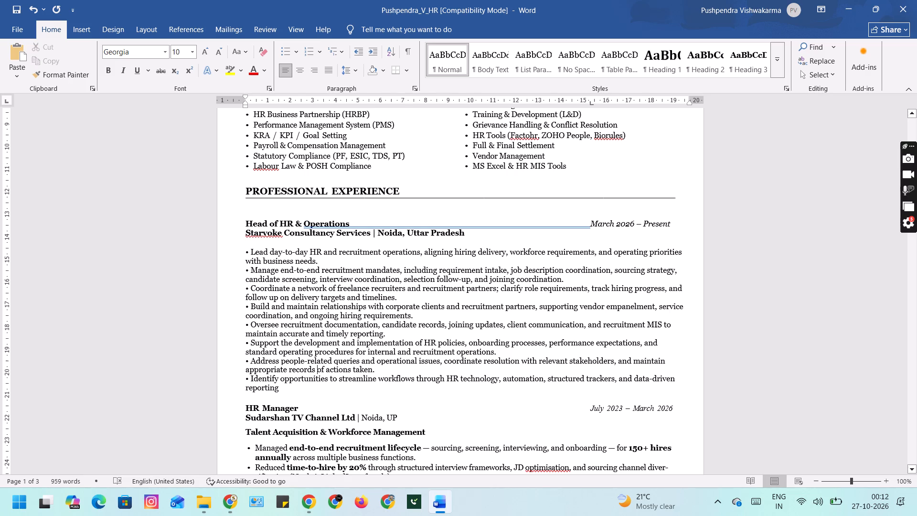
pyautogui.tripleClick(350, 379)
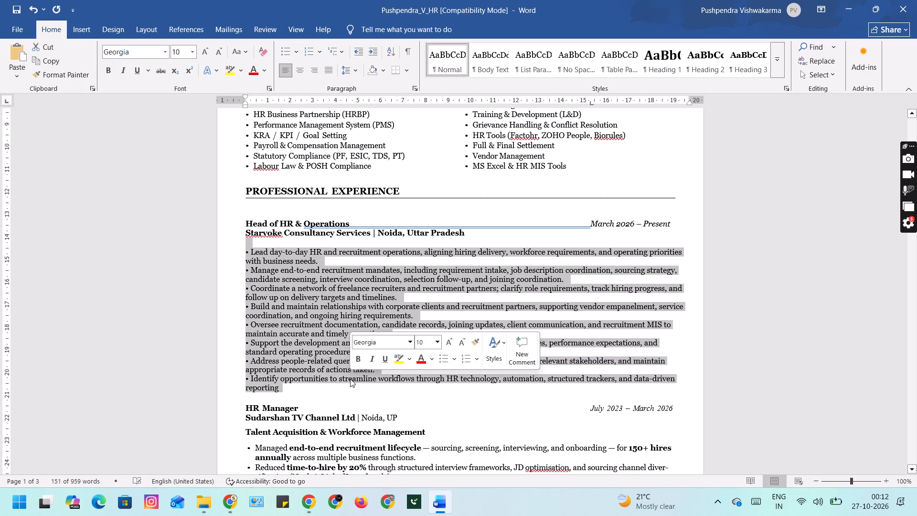
pyautogui.click(350, 379)
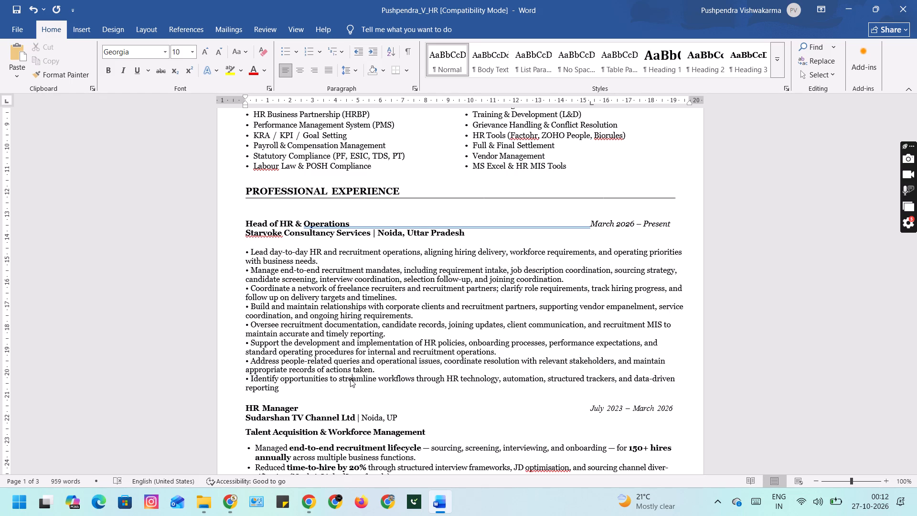
# Delete the break after the "Byju's (Think & Learn Pvt Ltd) | Noida, UP" line so its bullets follow directly beneath it.
pyautogui.click(733, 303)
pyautogui.scroll(-6, 733, 303)
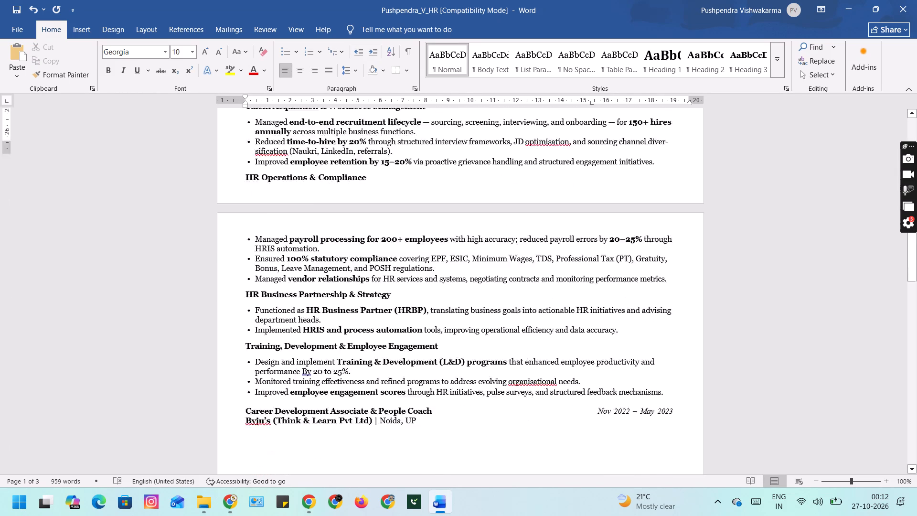
pyautogui.scroll(-3, 733, 303)
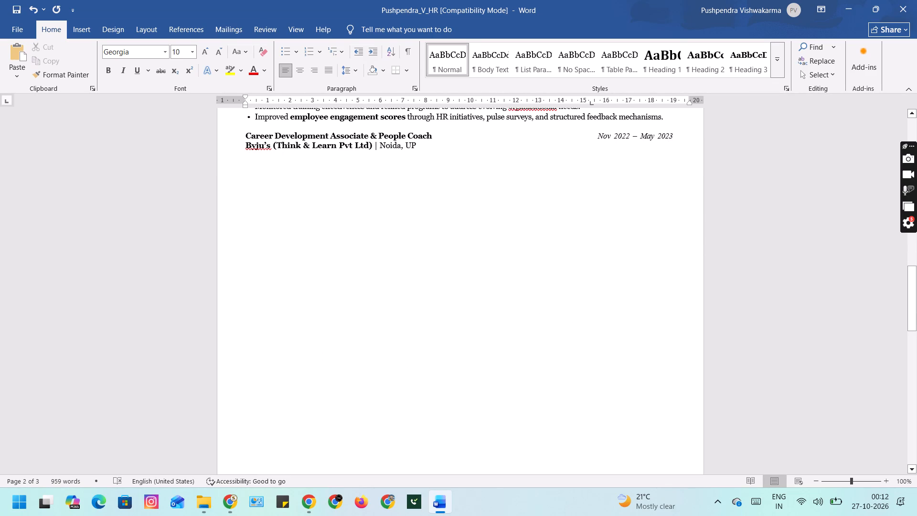
pyautogui.click(429, 148)
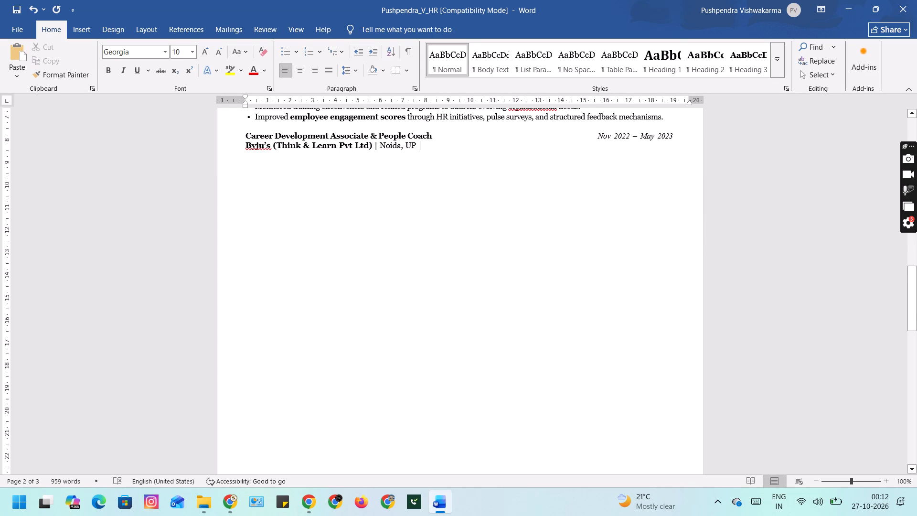
pyautogui.click(361, 170)
pyautogui.scroll(-1, 454, 313)
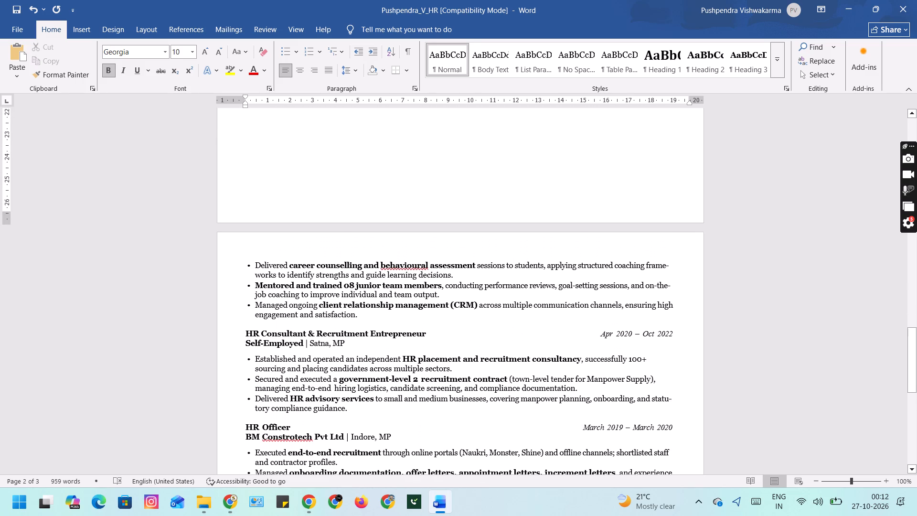
pyautogui.scroll(-1, 454, 313)
pyautogui.scroll(6, 454, 313)
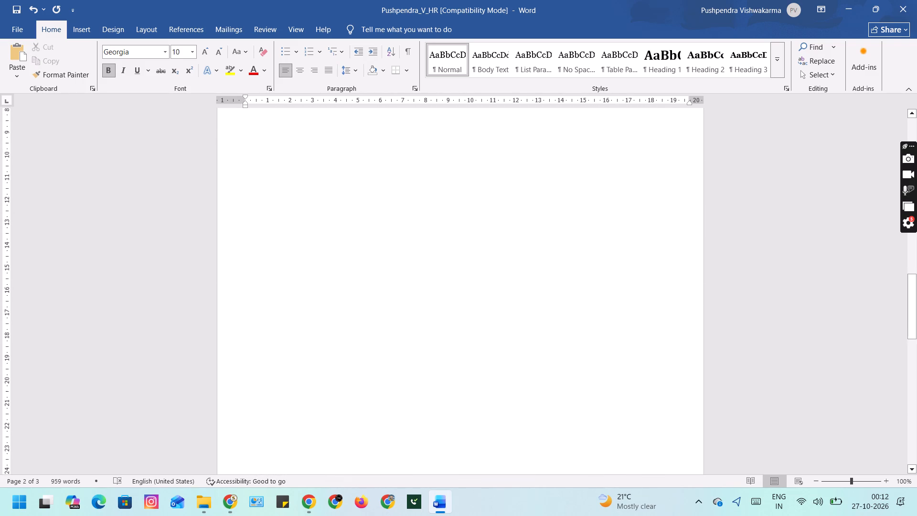
pyautogui.scroll(1, 454, 313)
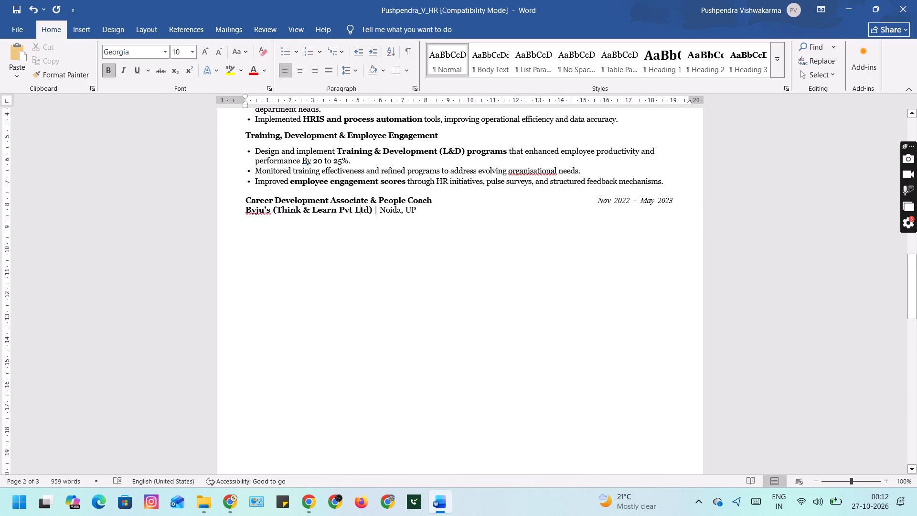
pyautogui.click(436, 210)
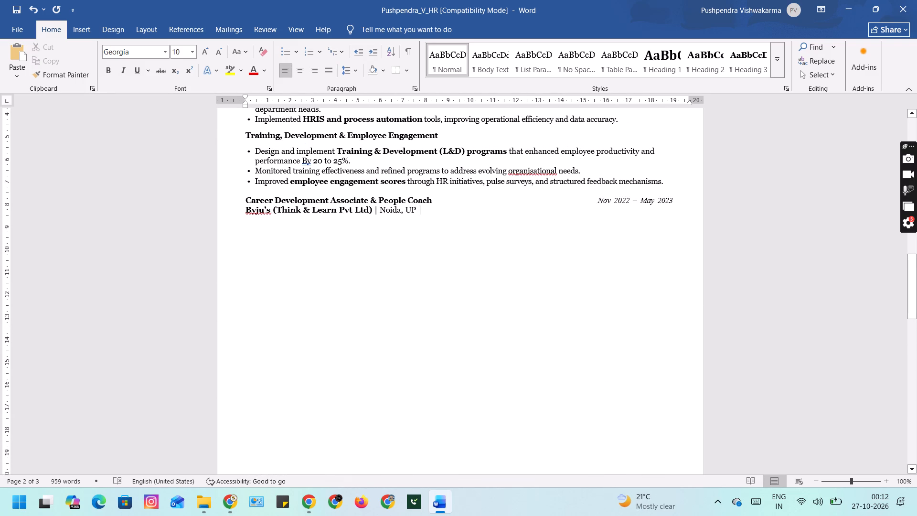
pyautogui.press('Delete')
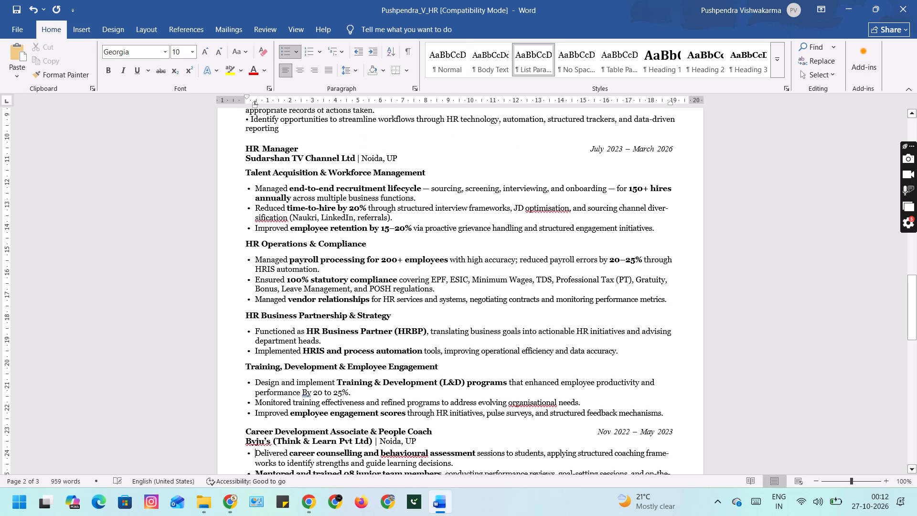
# Insert a blank line between the Byju's company line and its first bullet, "Delivered career counselling".
pyautogui.scroll(5, 436, 210)
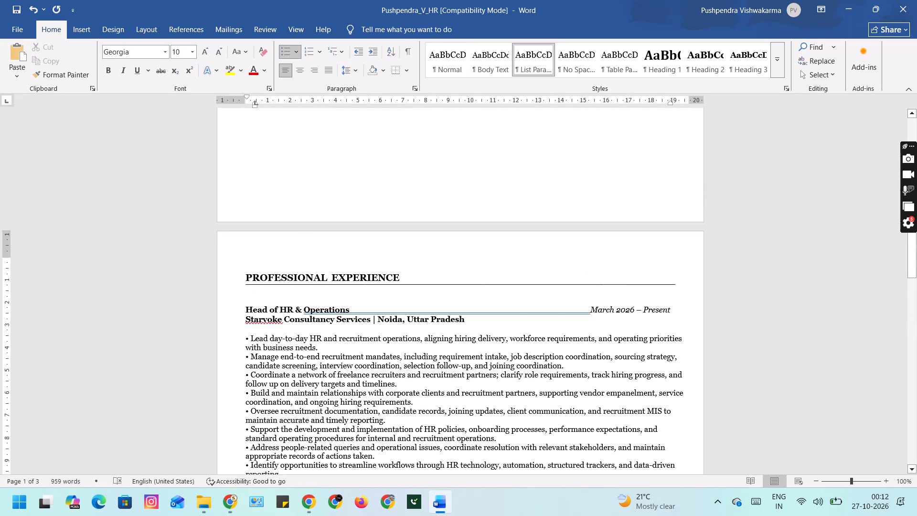
pyautogui.scroll(-4, 436, 210)
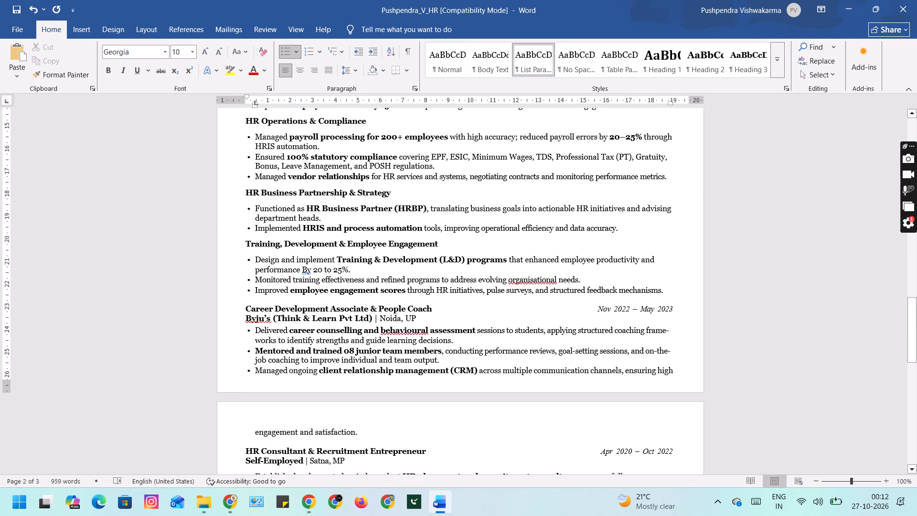
pyautogui.scroll(-1, 436, 210)
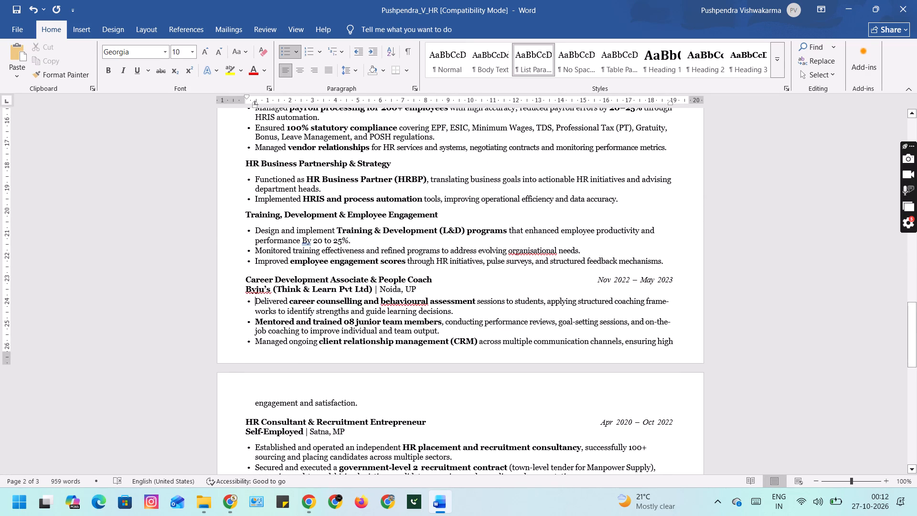
pyautogui.click(435, 285)
pyautogui.press('Return')
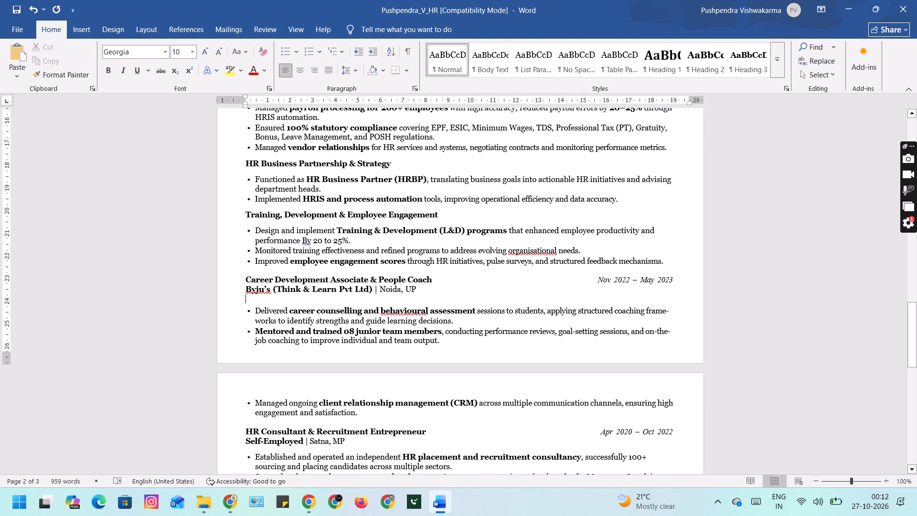
# Review the layout of the remaining resume sections through Additional Information, and back up to Professional Experience.
pyautogui.scroll(-5, 437, 330)
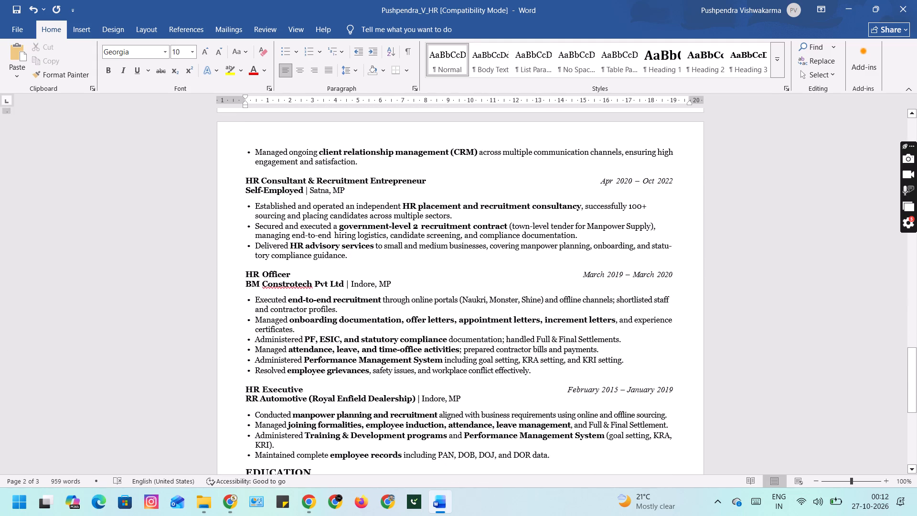
pyautogui.scroll(-4, 437, 330)
pyautogui.scroll(1, 437, 330)
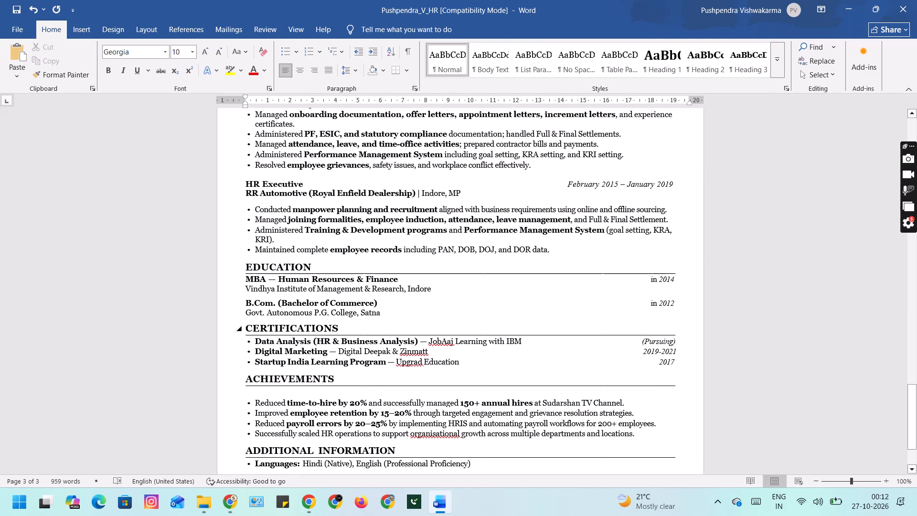
pyautogui.scroll(2, 437, 330)
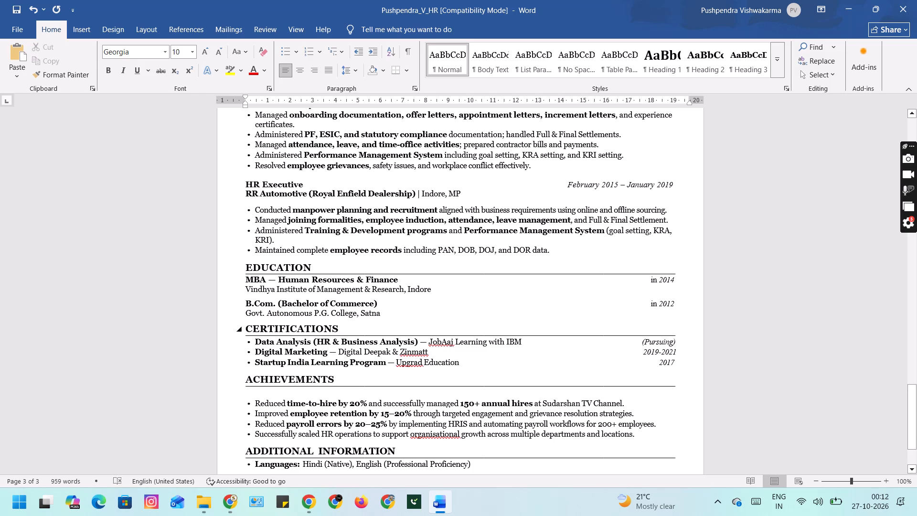
pyautogui.scroll(-3, 437, 330)
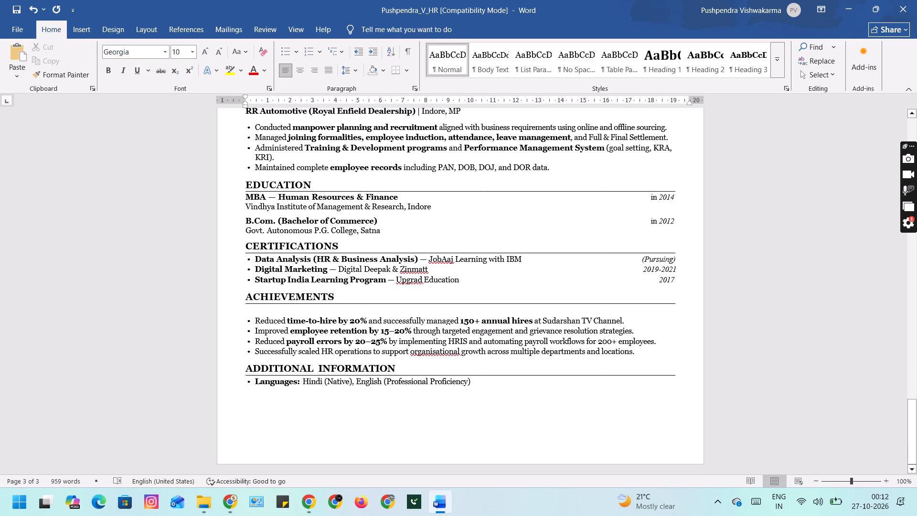
pyautogui.scroll(1, 437, 330)
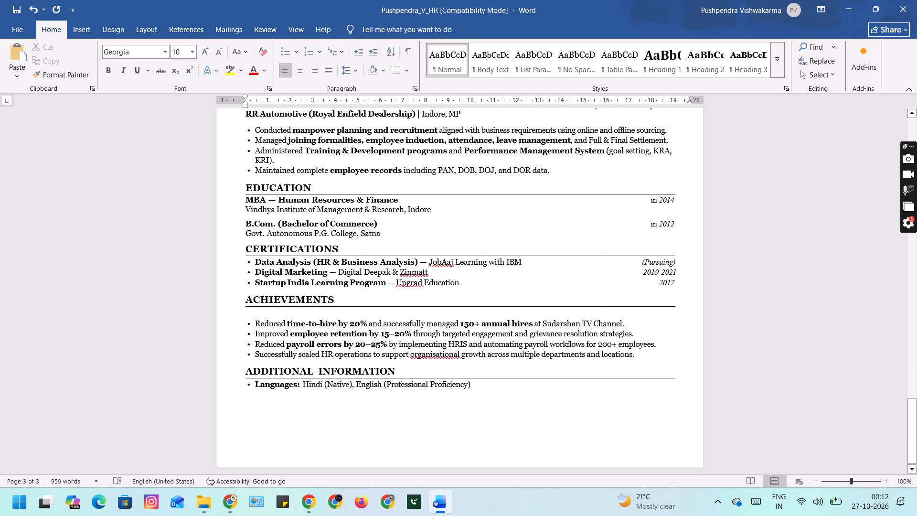
pyautogui.scroll(2, 437, 330)
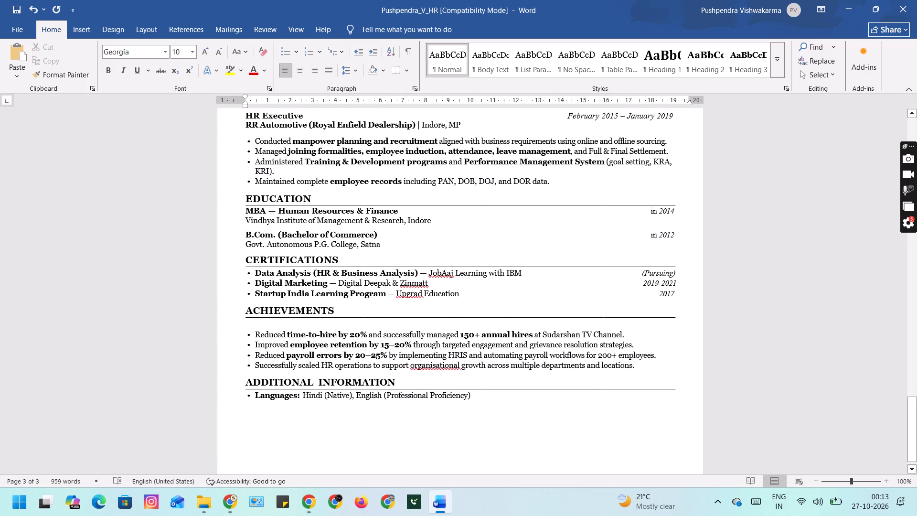
pyautogui.scroll(1, 437, 330)
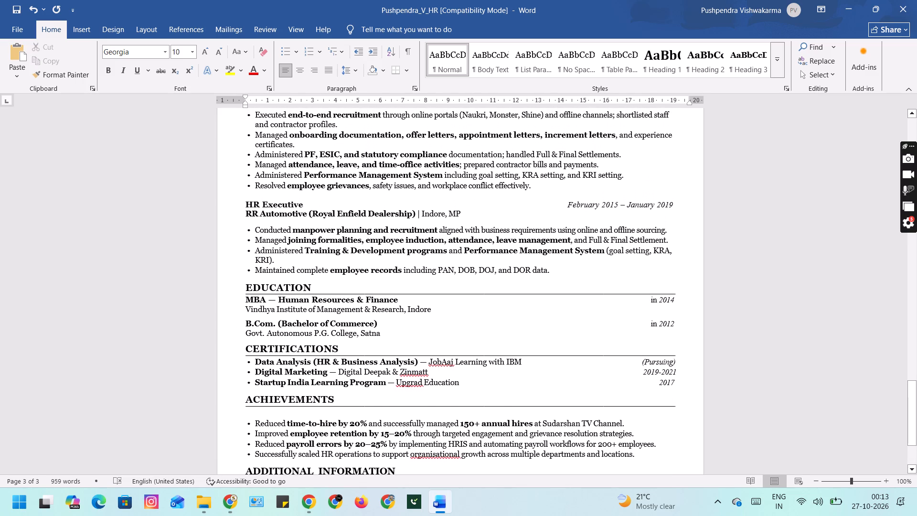
pyautogui.scroll(4, 437, 330)
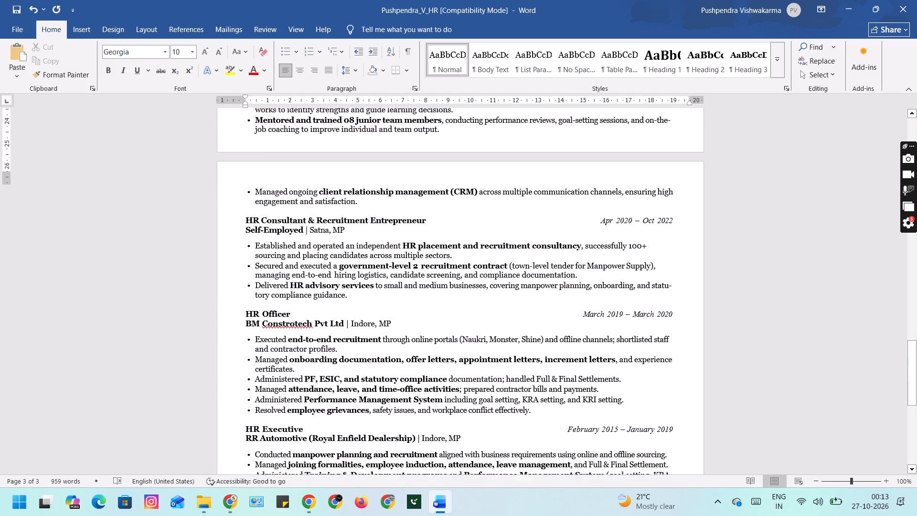
pyautogui.scroll(7, 437, 330)
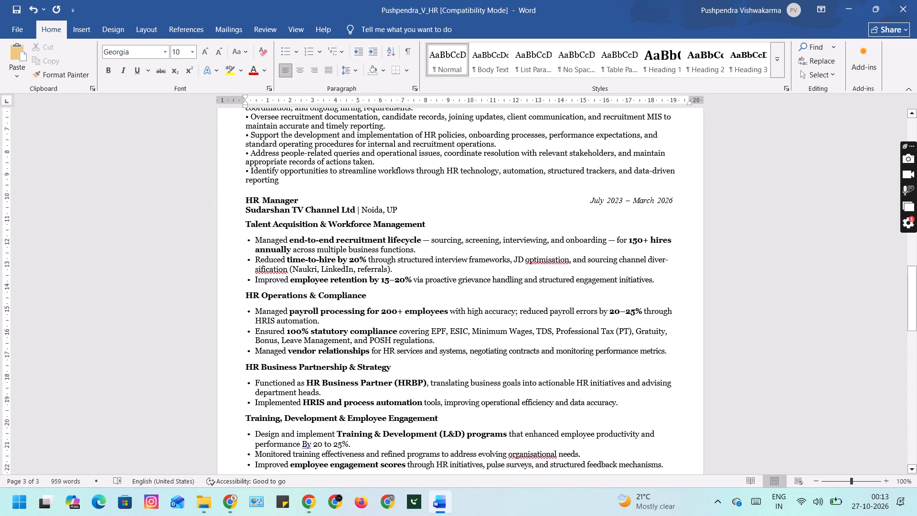
pyautogui.scroll(1, 437, 330)
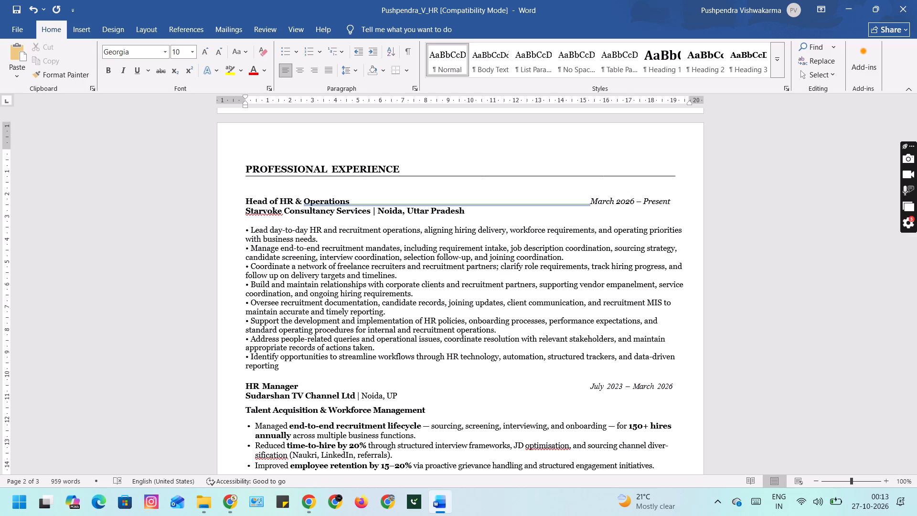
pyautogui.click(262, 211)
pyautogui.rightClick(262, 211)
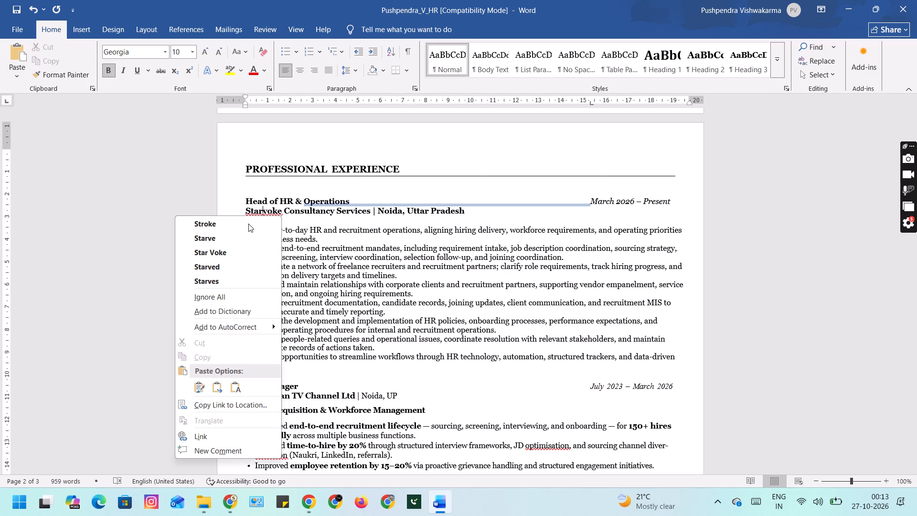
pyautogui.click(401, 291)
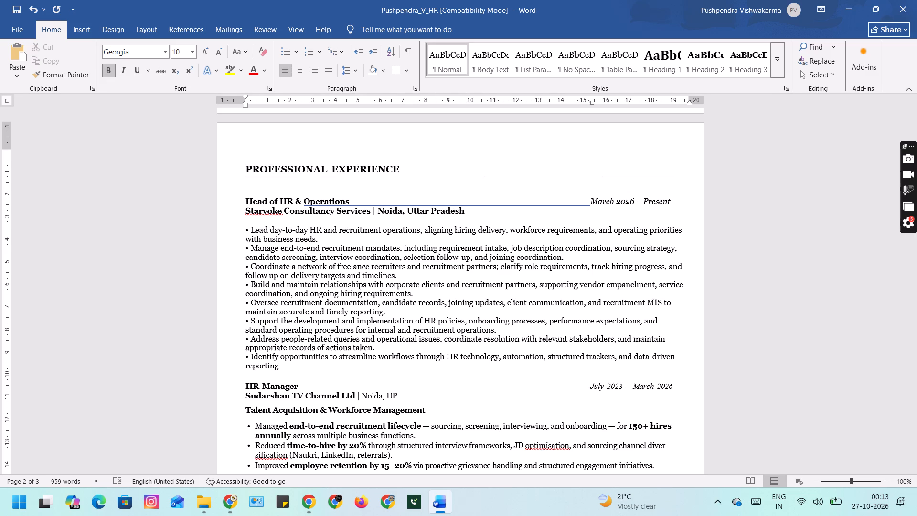
# Delete the extra blank space above the "Professional Experience" heading at the start of page 2.
pyautogui.scroll(2, 401, 291)
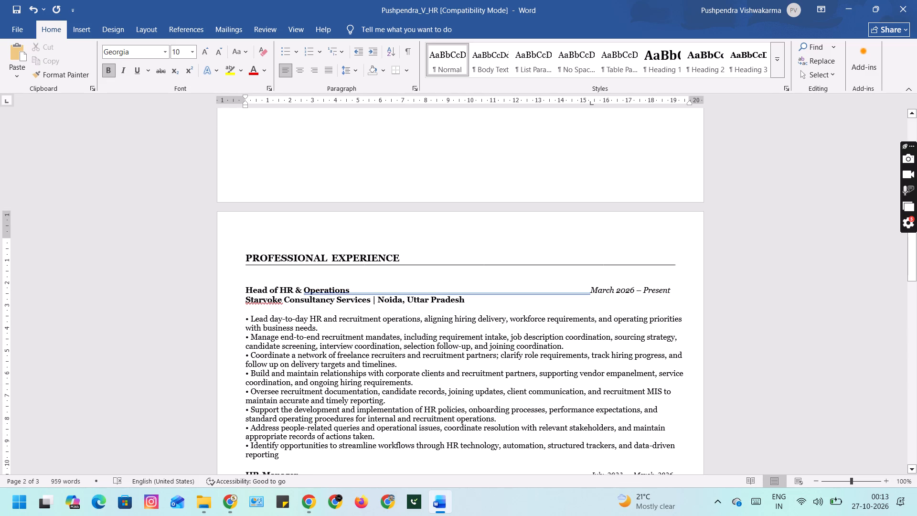
pyautogui.click(389, 289)
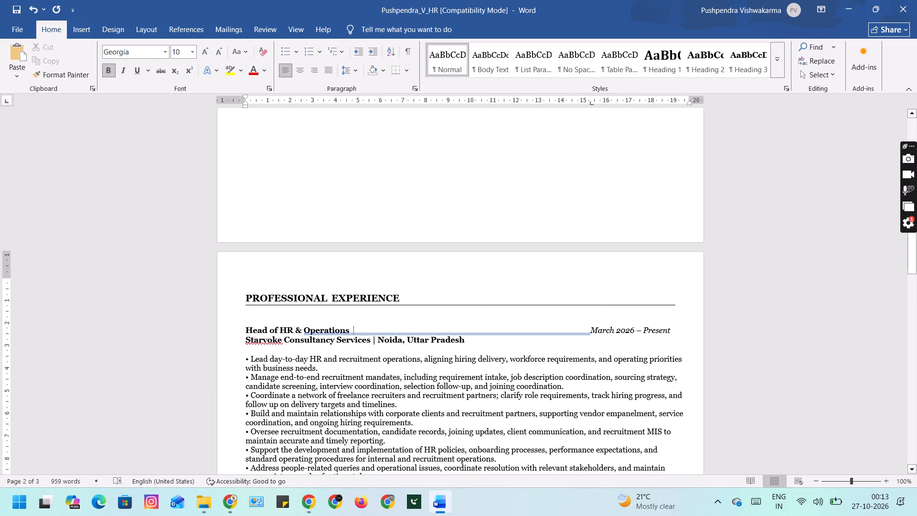
pyautogui.scroll(1, 433, 357)
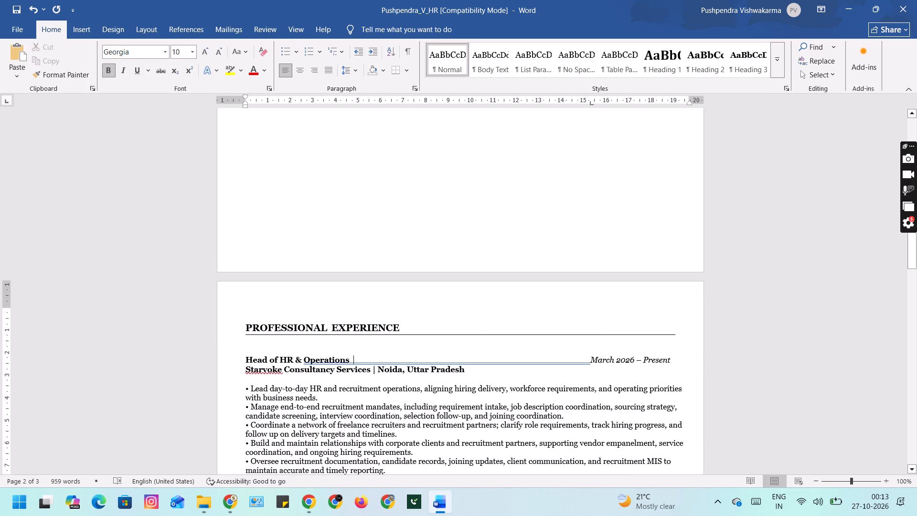
pyautogui.scroll(3, 433, 357)
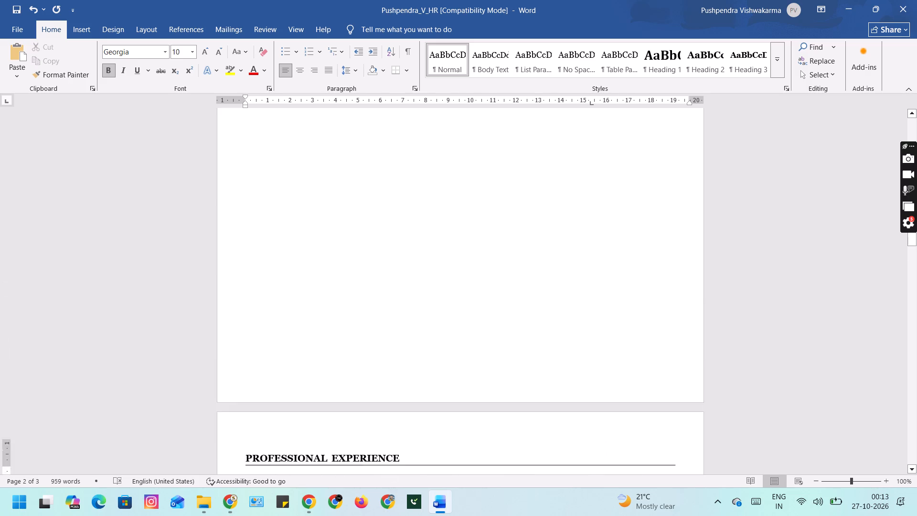
pyautogui.scroll(3, 433, 357)
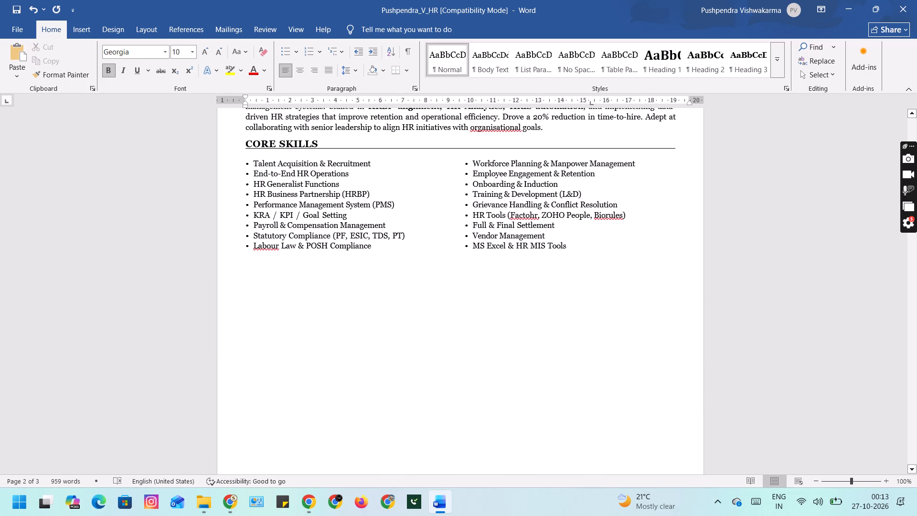
pyautogui.scroll(1, 433, 357)
pyautogui.scroll(-1, 392, 370)
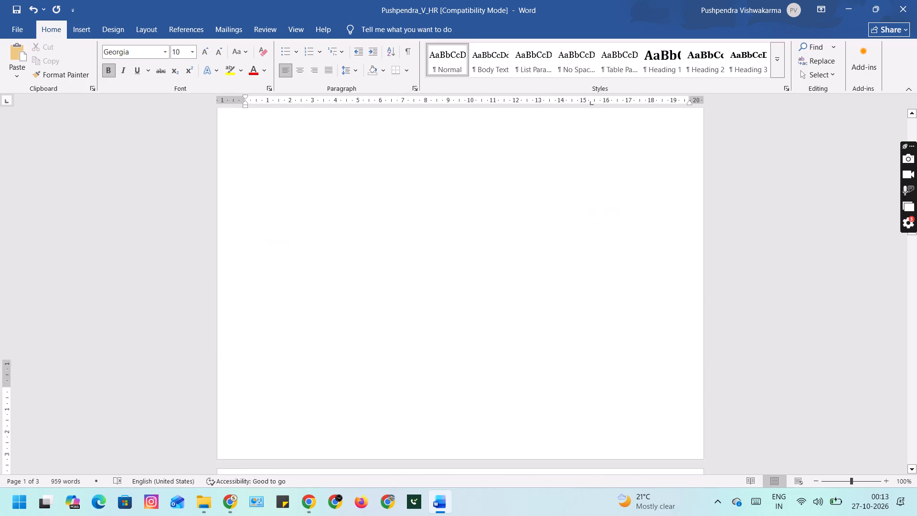
pyautogui.scroll(-2, 392, 370)
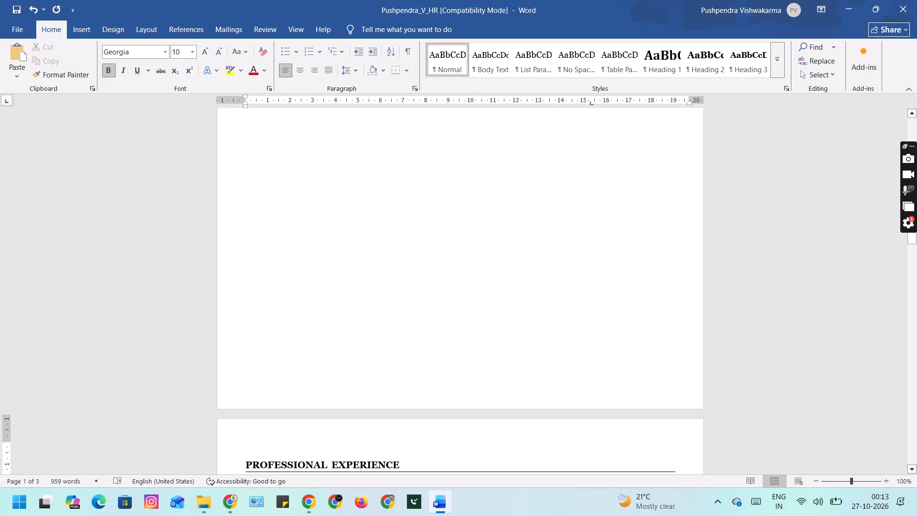
pyautogui.scroll(-1, 392, 370)
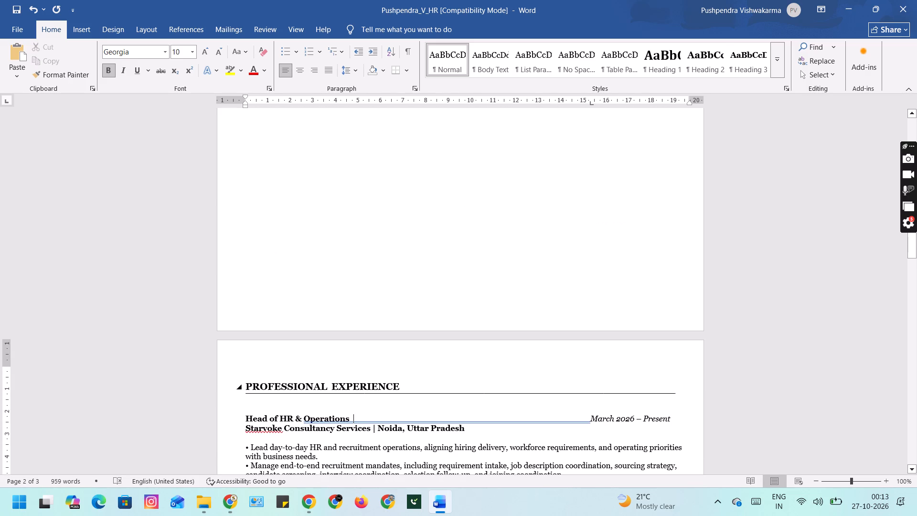
pyautogui.click(246, 386)
pyautogui.press('BackSpace')
pyautogui.press('BackSpace')
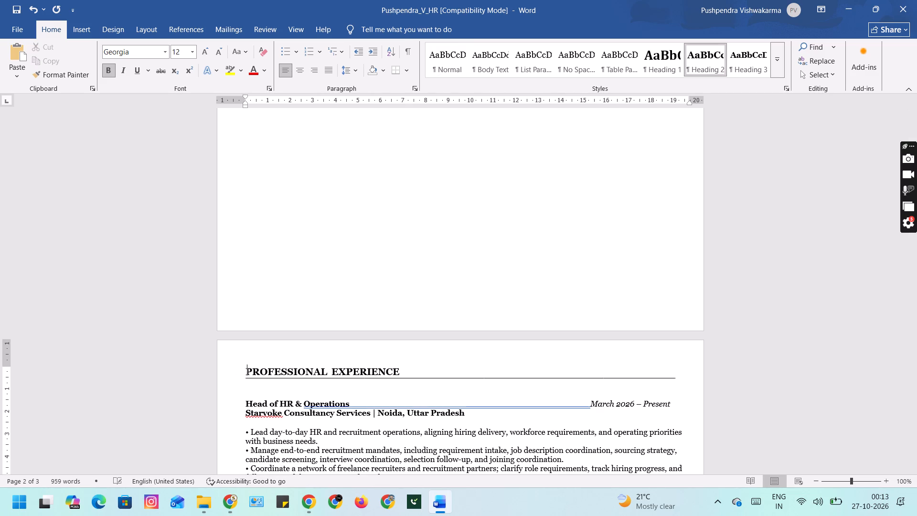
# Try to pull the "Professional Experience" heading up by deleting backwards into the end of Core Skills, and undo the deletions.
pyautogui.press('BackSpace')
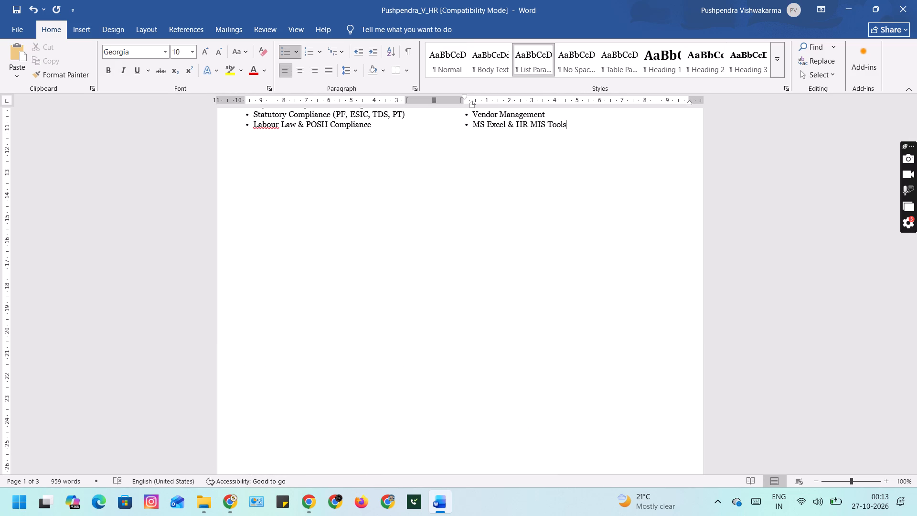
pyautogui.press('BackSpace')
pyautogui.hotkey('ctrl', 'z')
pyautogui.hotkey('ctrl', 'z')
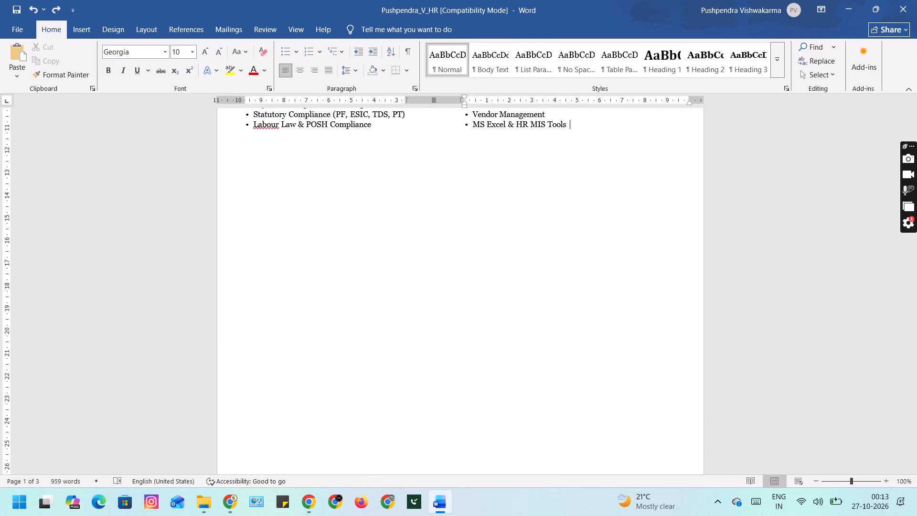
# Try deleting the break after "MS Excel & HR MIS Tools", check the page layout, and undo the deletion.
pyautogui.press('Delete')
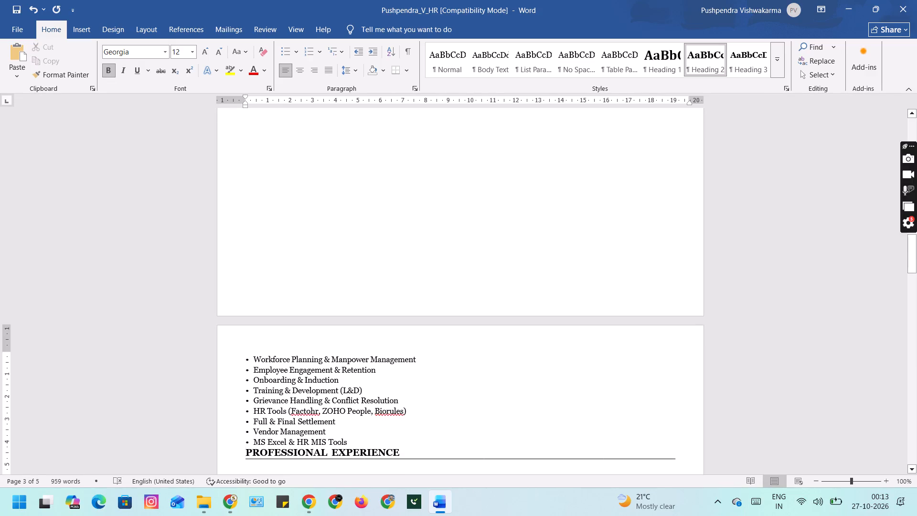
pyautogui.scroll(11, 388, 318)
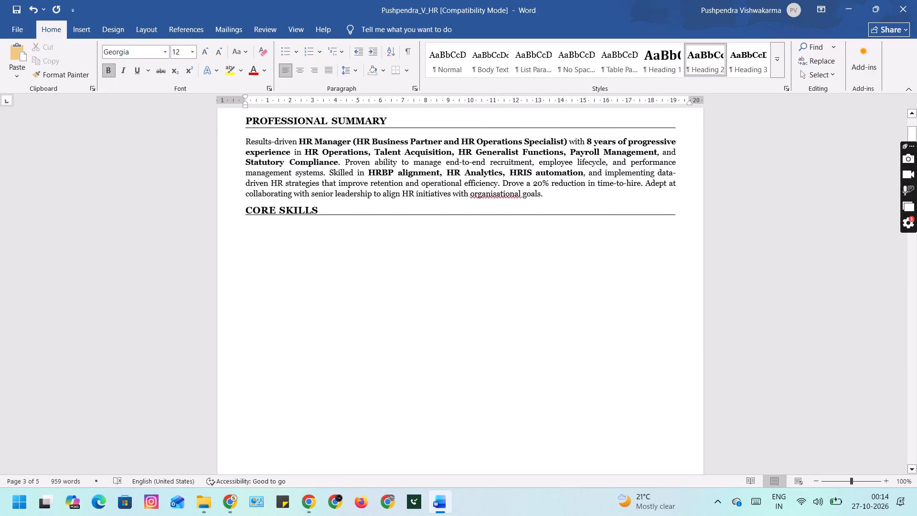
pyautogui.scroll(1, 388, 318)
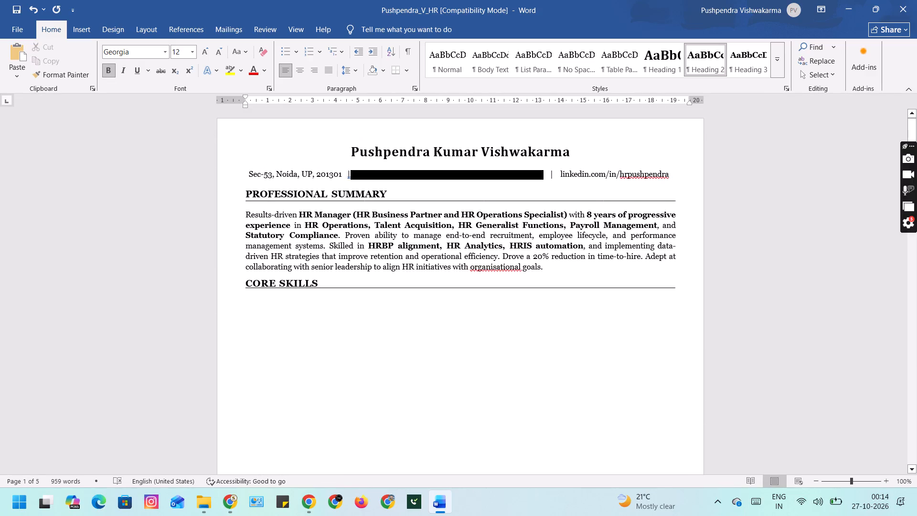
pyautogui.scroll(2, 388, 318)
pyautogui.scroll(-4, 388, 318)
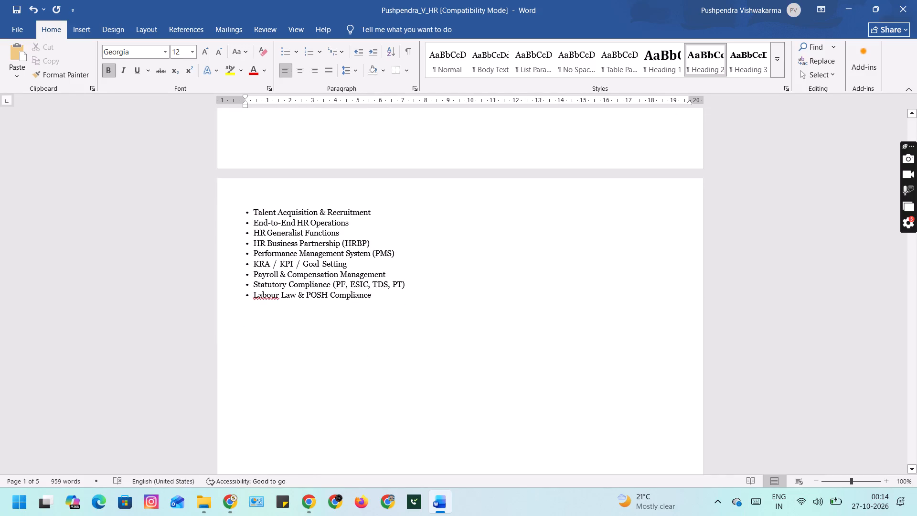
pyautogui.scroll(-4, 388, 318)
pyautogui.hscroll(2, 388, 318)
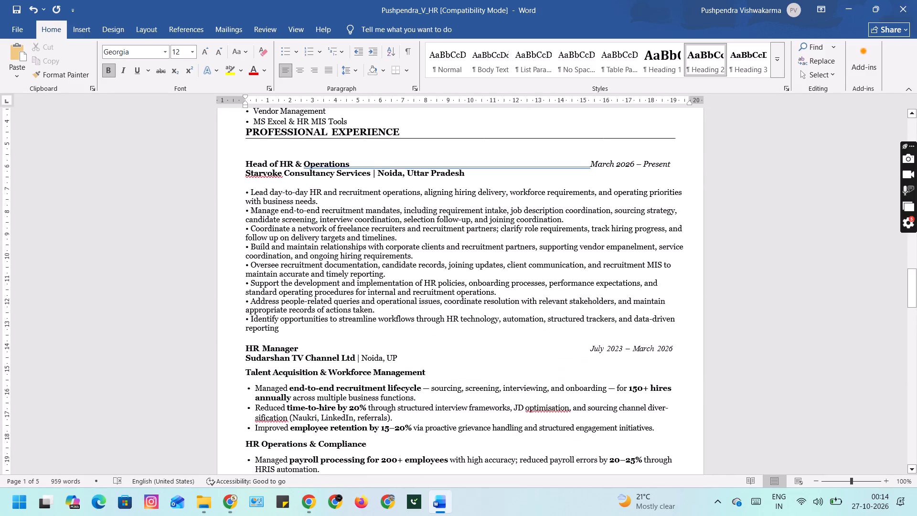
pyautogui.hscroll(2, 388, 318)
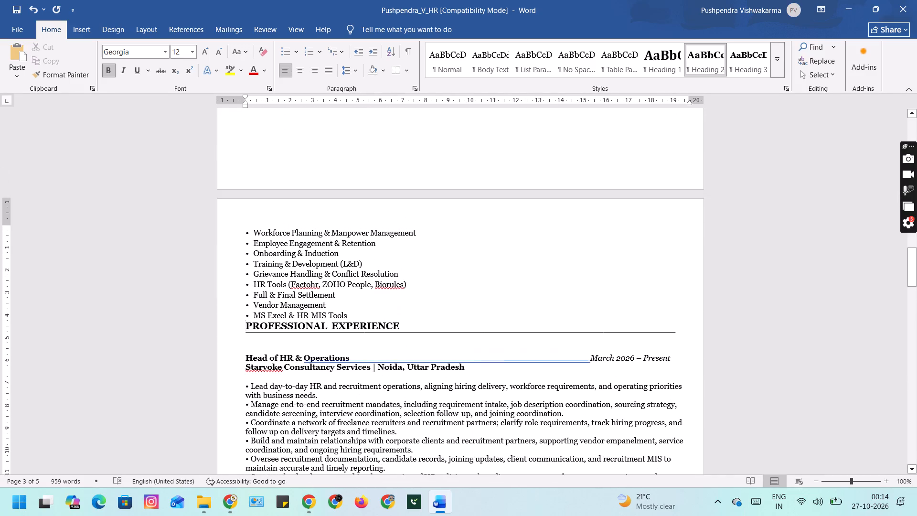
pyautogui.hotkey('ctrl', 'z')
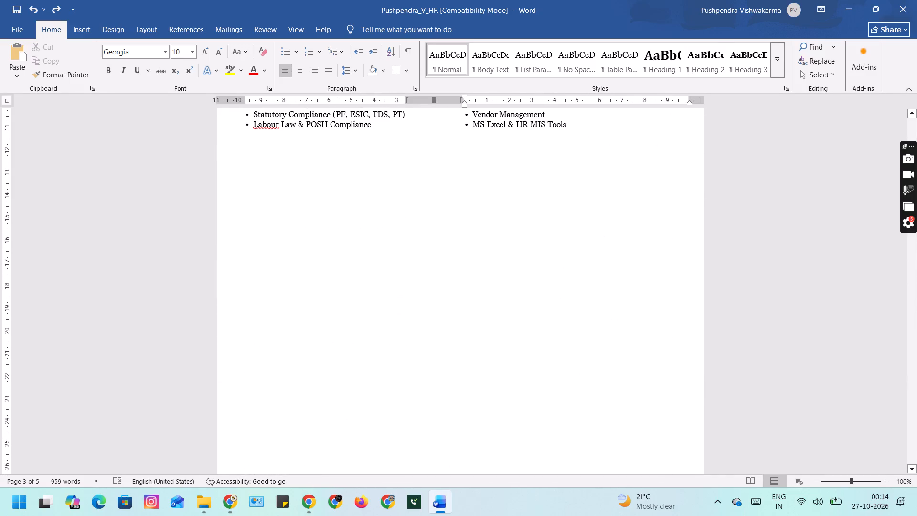
# Examine the blank gap between the Core Skills lists and the "Professional Experience" heading.
pyautogui.click(388, 318)
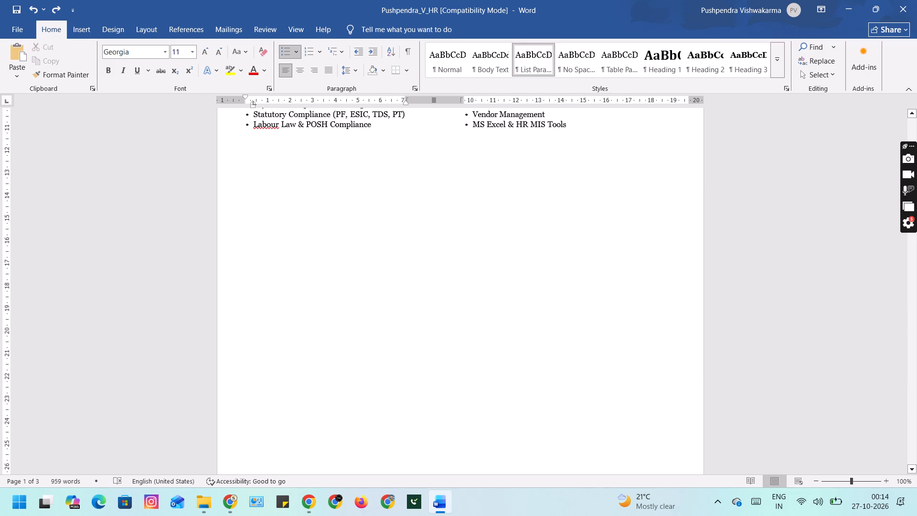
pyautogui.scroll(-2, 466, 271)
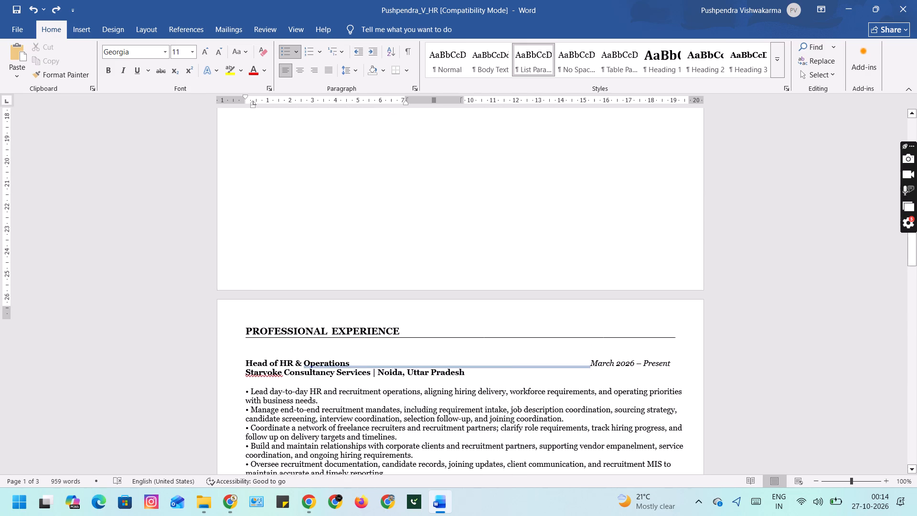
pyautogui.scroll(-2, 466, 271)
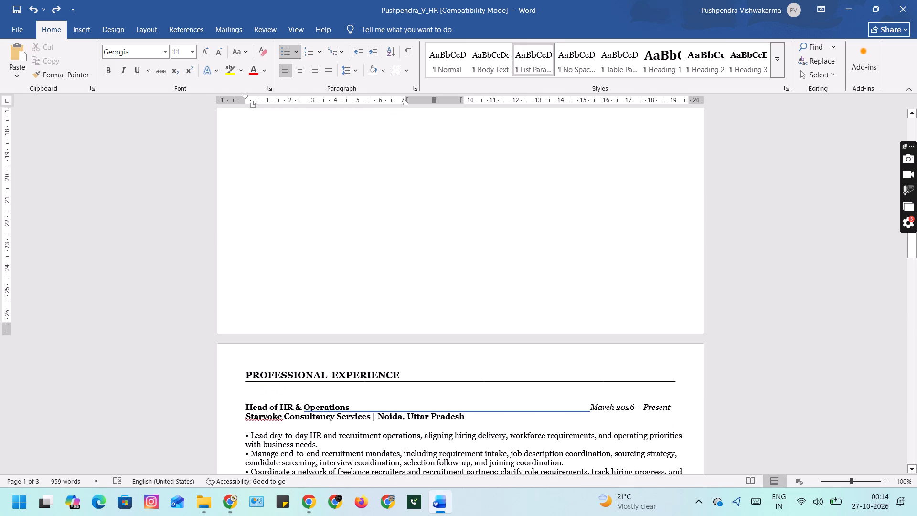
pyautogui.scroll(-3, 466, 271)
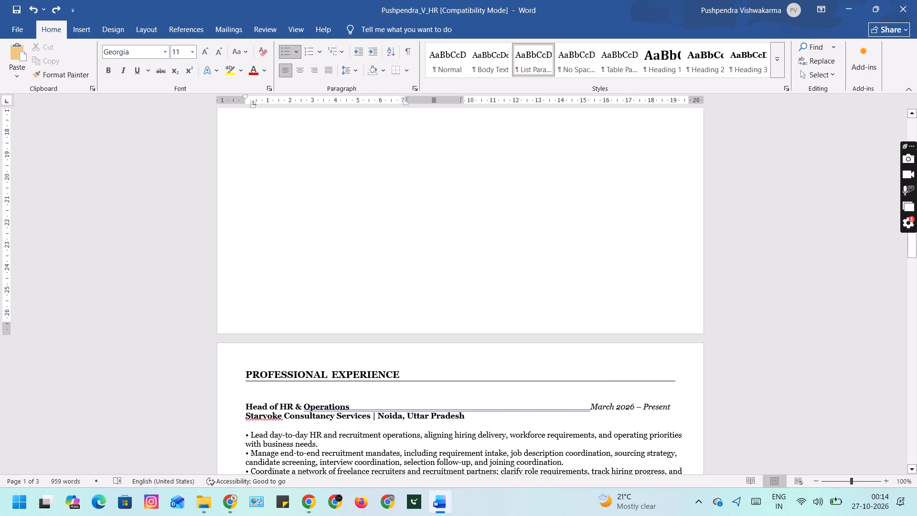
# Create a new blank document and reduce its top margin to about 1 cm to match the resume.
pyautogui.hotkey('ctrl', 'n')
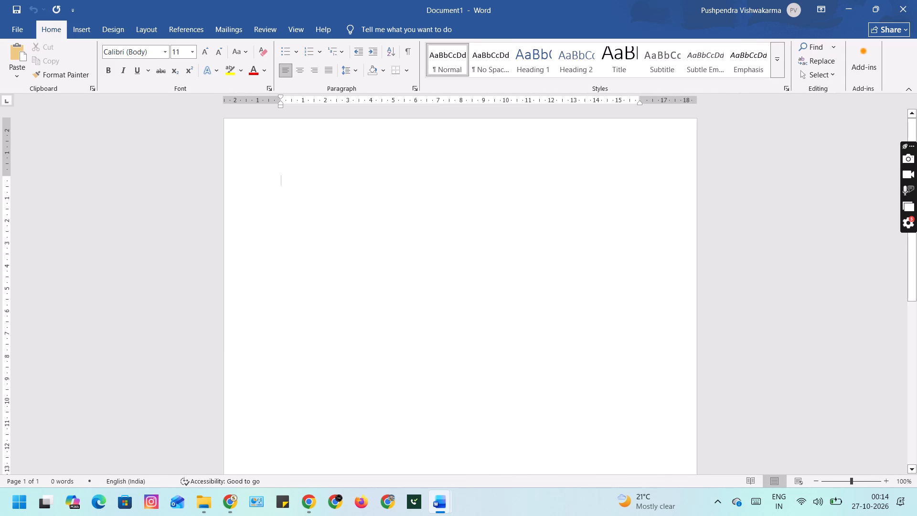
pyautogui.hotkey('alt', 'Tab')
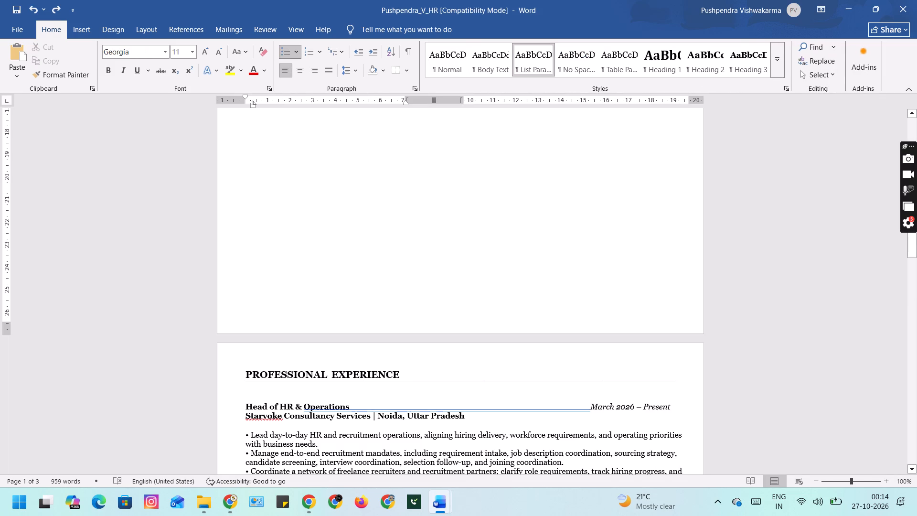
pyautogui.scroll(20, 328, 255)
pyautogui.scroll(1, 328, 255)
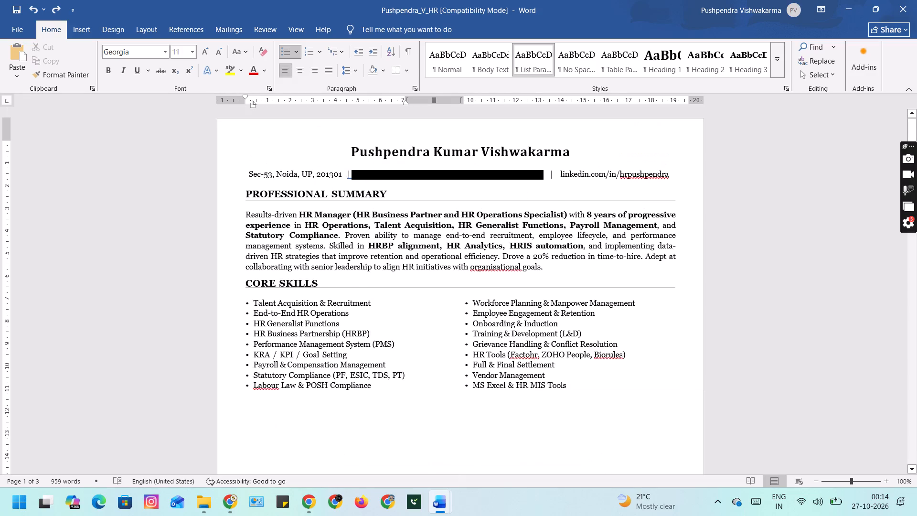
pyautogui.click(5, 138)
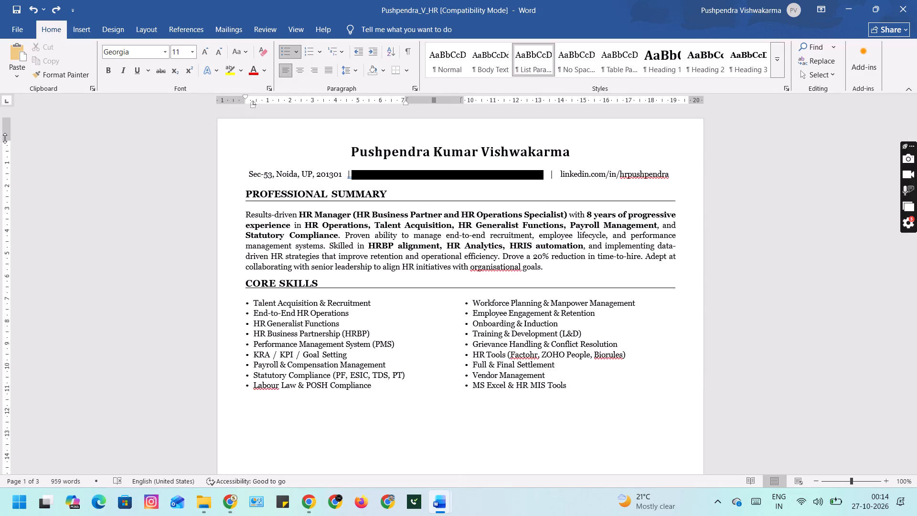
pyautogui.hotkey('alt', 'Tab')
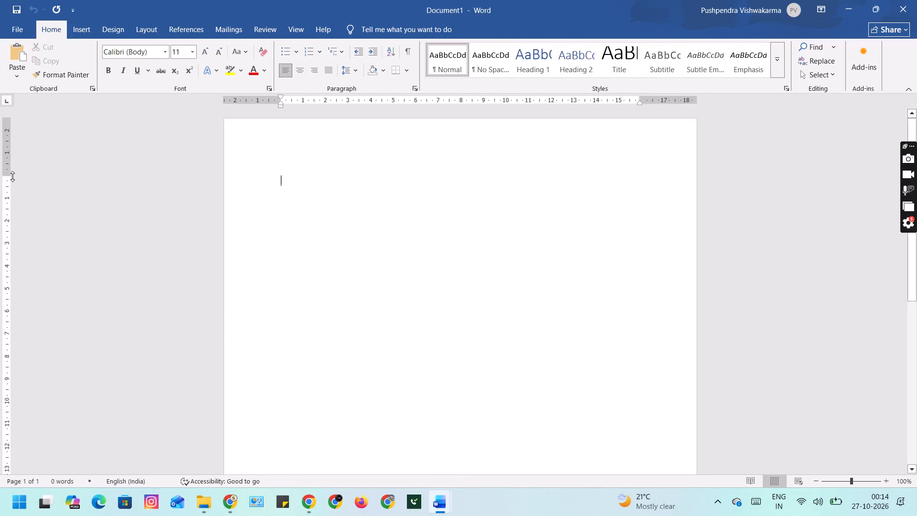
pyautogui.moveTo(10, 176); pyautogui.dragTo(3, 141)
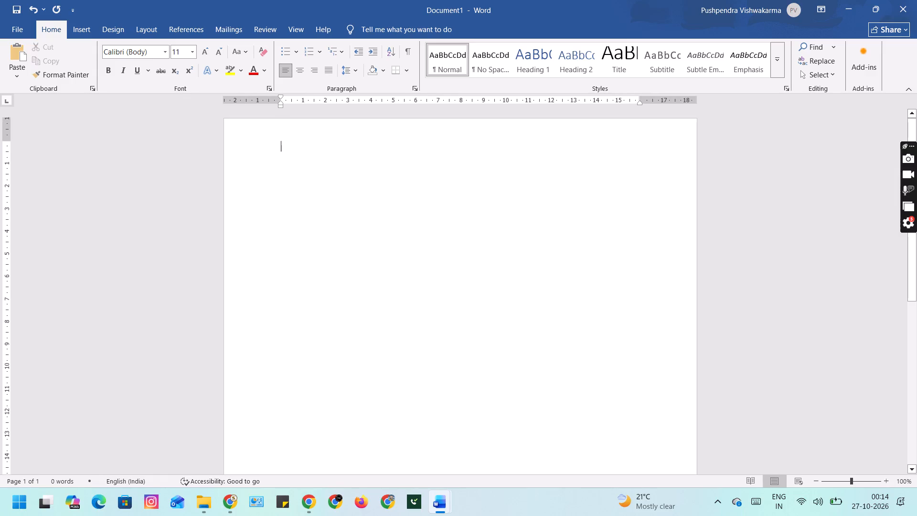
# Reduce the new document's bottom margin to under 1 cm, using the resume's page as reference, and return to the resume.
pyautogui.scroll(-7, 371, 260)
pyautogui.hotkey('alt', 'Tab')
pyautogui.scroll(-1, 318, 322)
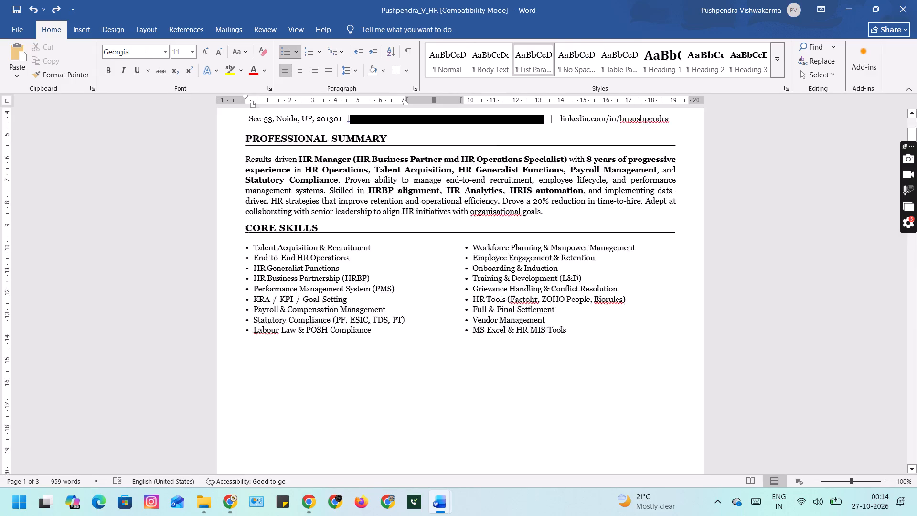
pyautogui.scroll(-2, 318, 322)
pyautogui.hotkey('alt', 'Tab')
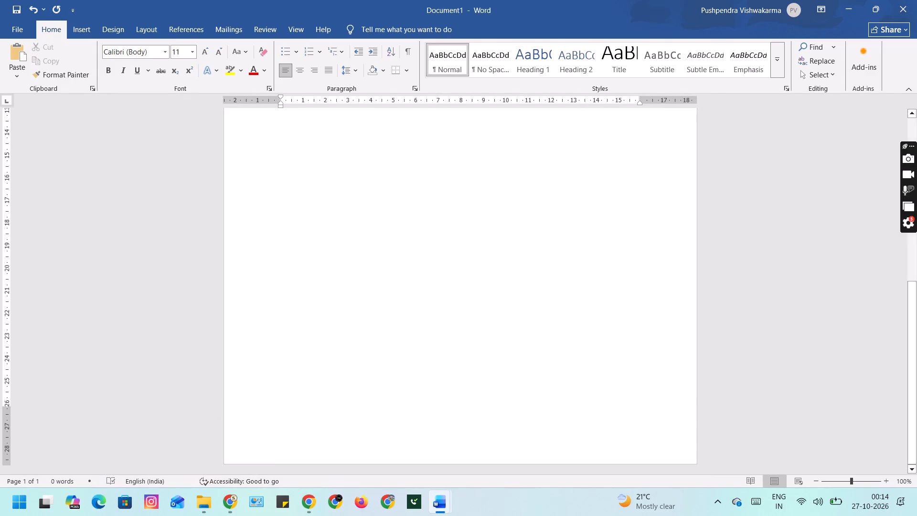
pyautogui.moveTo(6, 406); pyautogui.dragTo(4, 449)
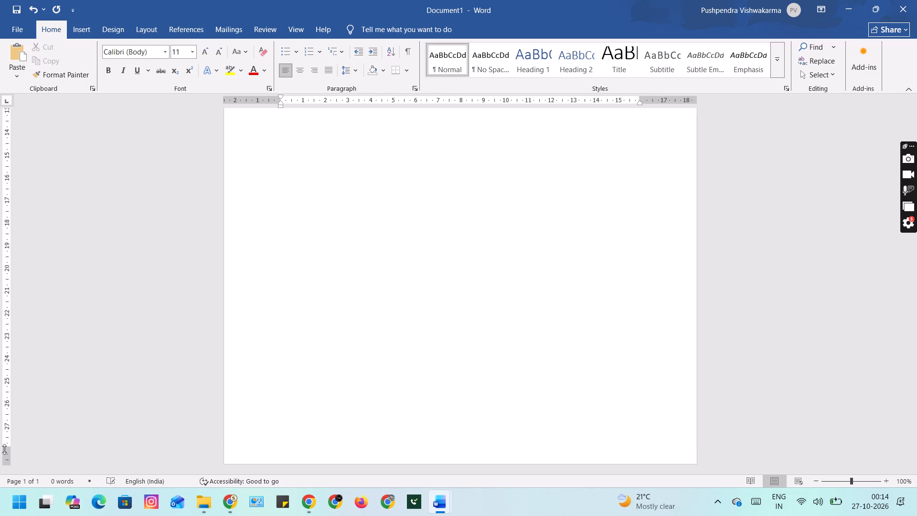
pyautogui.scroll(6, 377, 322)
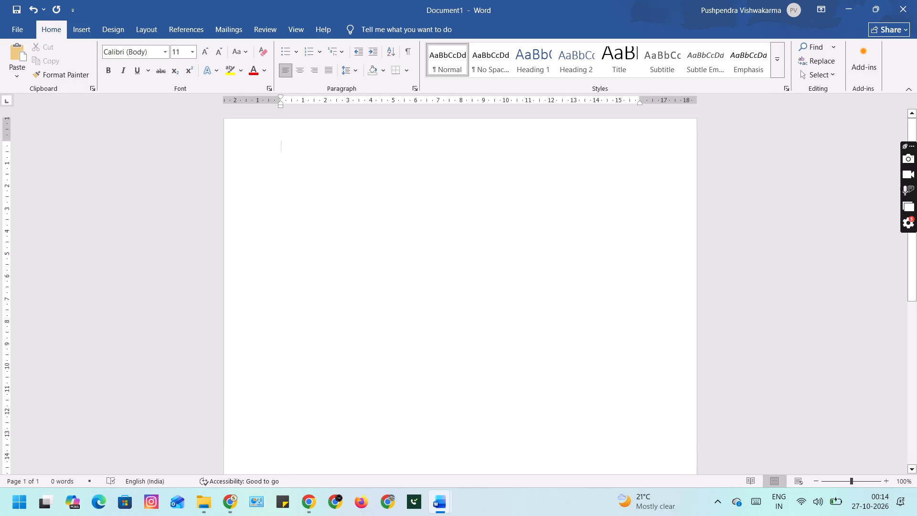
pyautogui.hotkey('alt', 'Tab')
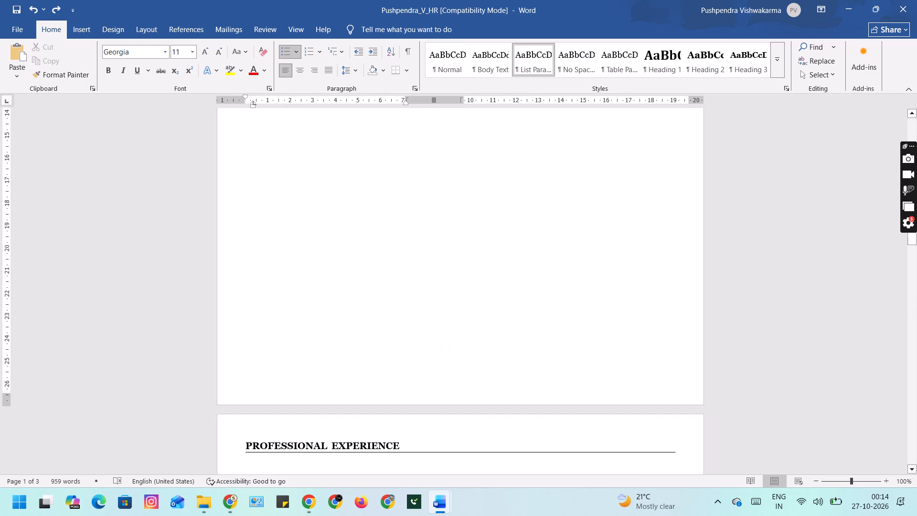
# Reduce the new document's left margin to about 1 cm, using the resume as reference, and align the paragraph's left indent with it.
pyautogui.scroll(-2, 372, 312)
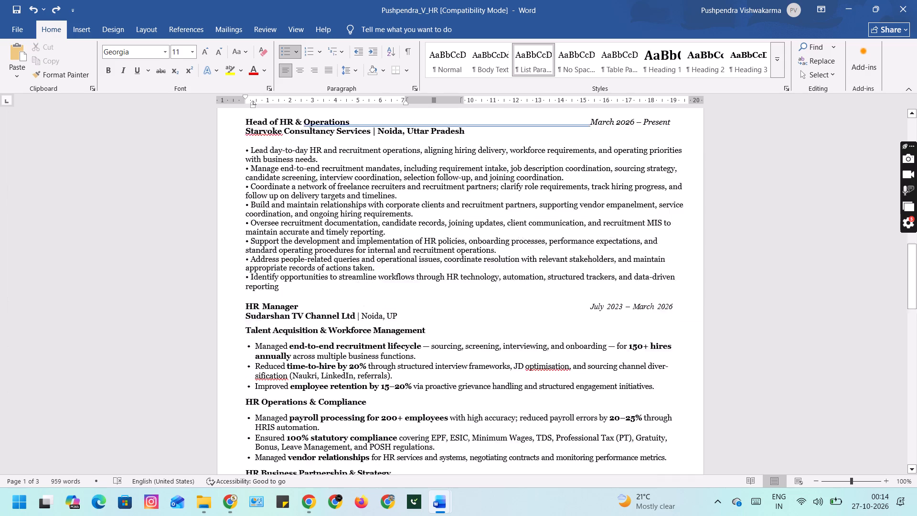
pyautogui.scroll(-1, 372, 312)
pyautogui.click(372, 312)
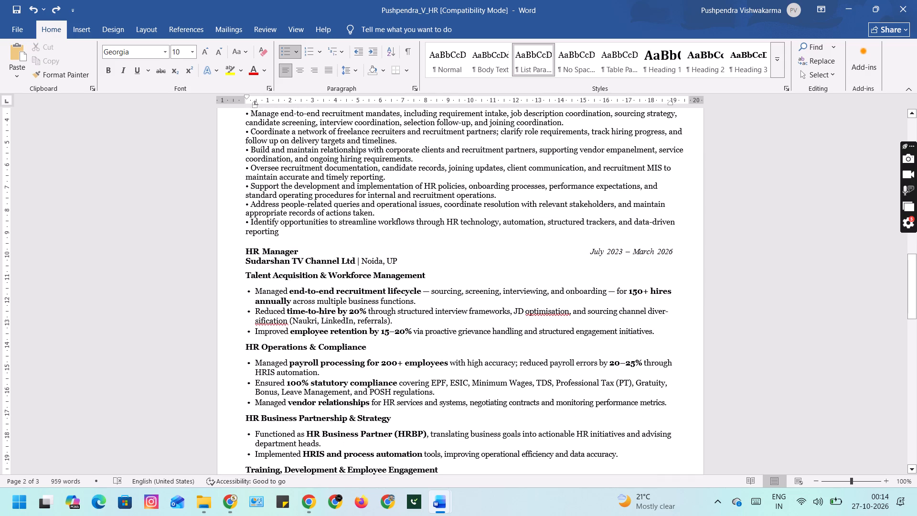
pyautogui.scroll(7, 346, 227)
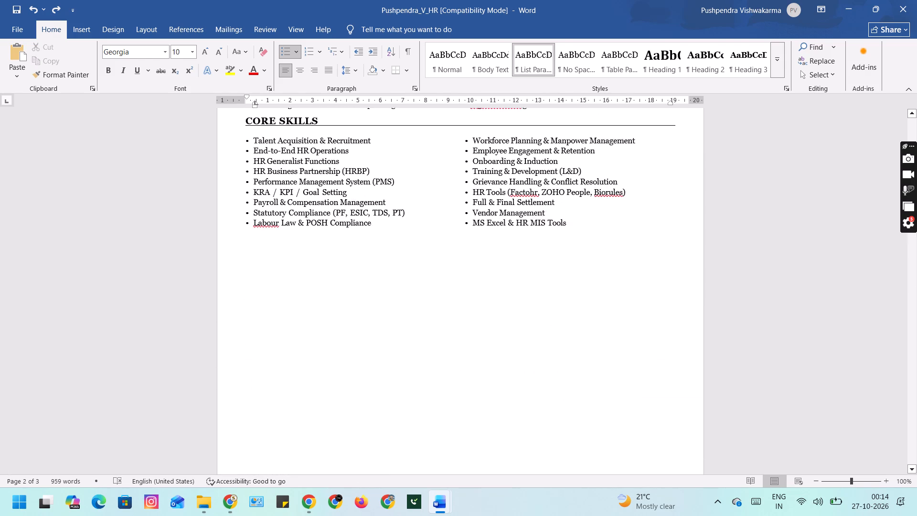
pyautogui.hotkey('alt', 'Tab')
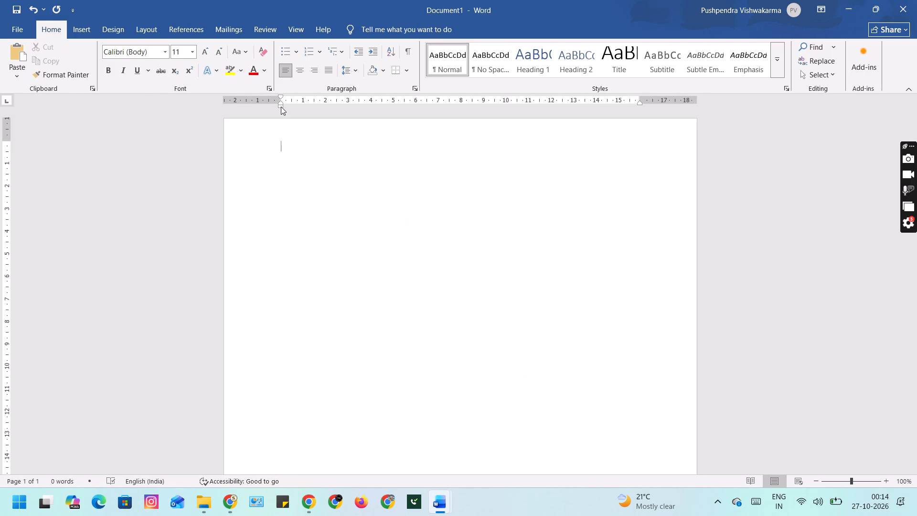
pyautogui.moveTo(280, 107); pyautogui.dragTo(291, 106)
pyautogui.moveTo(291, 106); pyautogui.dragTo(292, 106)
pyautogui.moveTo(279, 100); pyautogui.dragTo(260, 101)
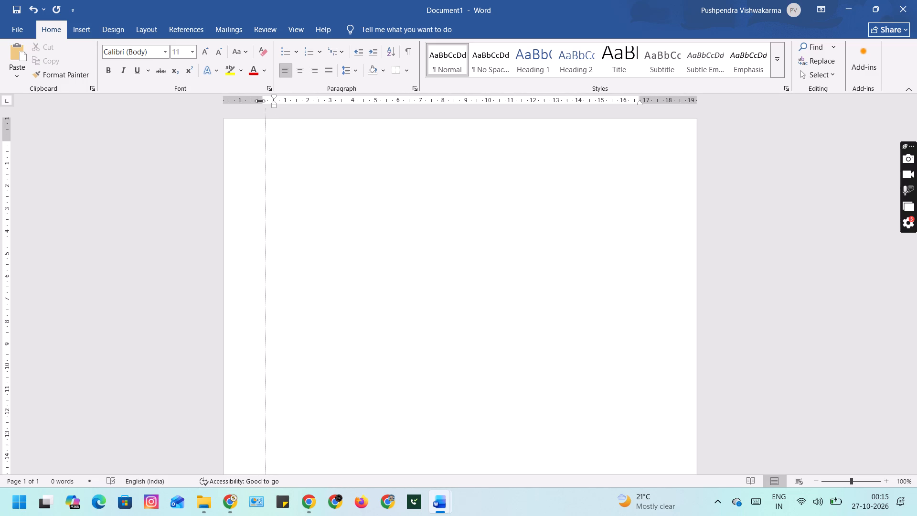
pyautogui.moveTo(260, 101); pyautogui.dragTo(246, 102)
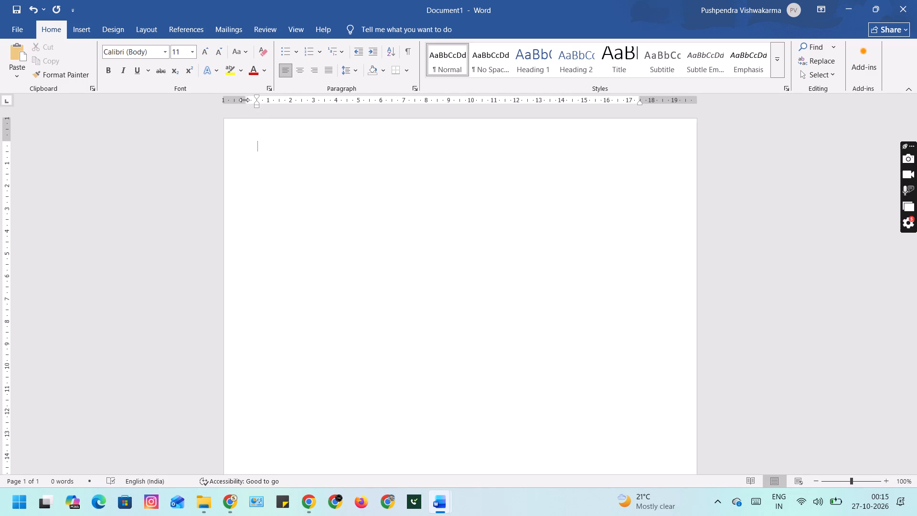
pyautogui.moveTo(257, 107); pyautogui.dragTo(250, 109)
pyautogui.moveTo(250, 109); pyautogui.dragTo(242, 112)
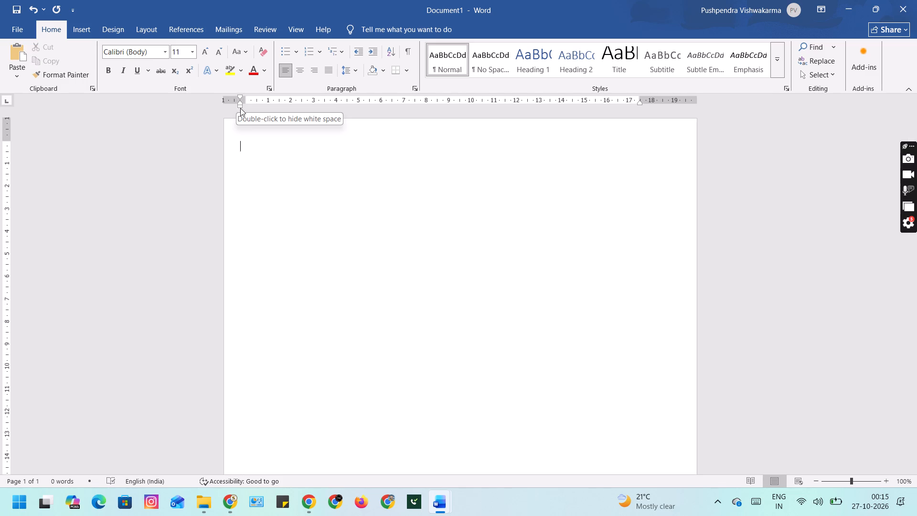
pyautogui.moveTo(240, 107); pyautogui.dragTo(245, 106)
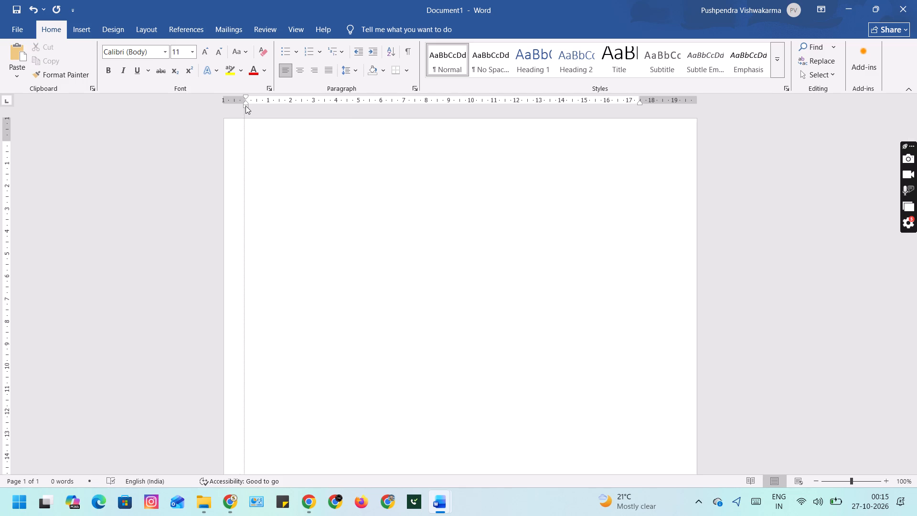
pyautogui.moveTo(245, 106); pyautogui.dragTo(246, 106)
# Reduce the new document's right margin to under 1 cm.
pyautogui.moveTo(638, 99); pyautogui.dragTo(665, 96)
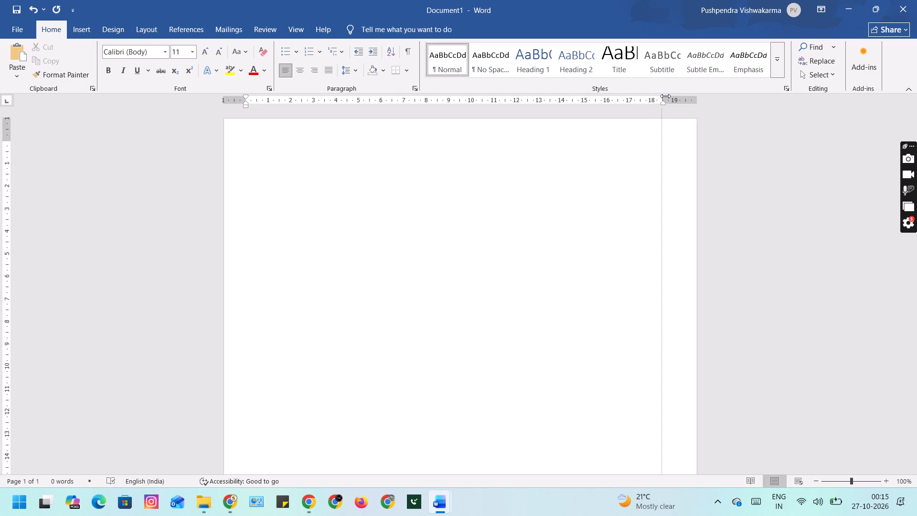
pyautogui.moveTo(665, 96); pyautogui.dragTo(678, 96)
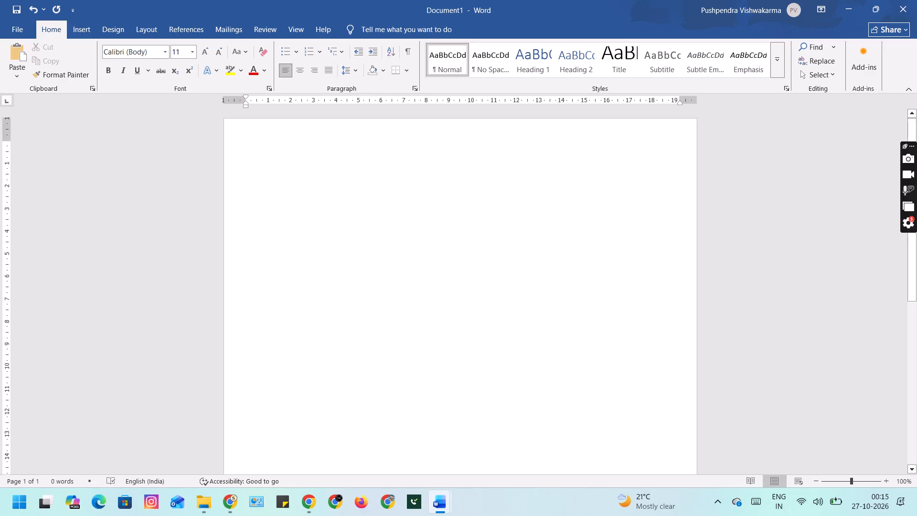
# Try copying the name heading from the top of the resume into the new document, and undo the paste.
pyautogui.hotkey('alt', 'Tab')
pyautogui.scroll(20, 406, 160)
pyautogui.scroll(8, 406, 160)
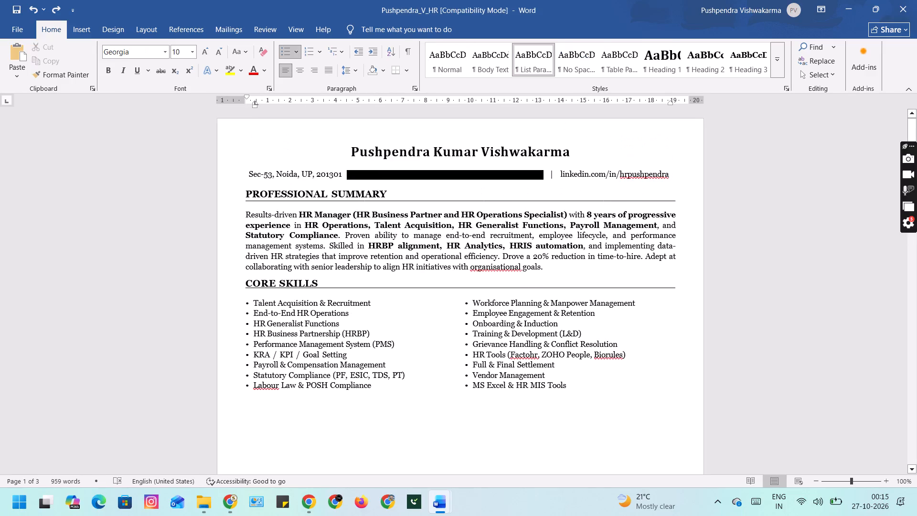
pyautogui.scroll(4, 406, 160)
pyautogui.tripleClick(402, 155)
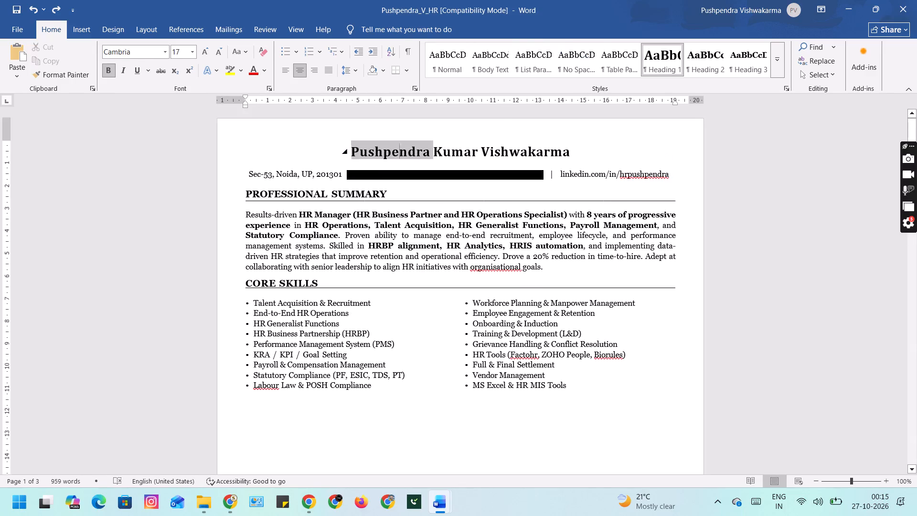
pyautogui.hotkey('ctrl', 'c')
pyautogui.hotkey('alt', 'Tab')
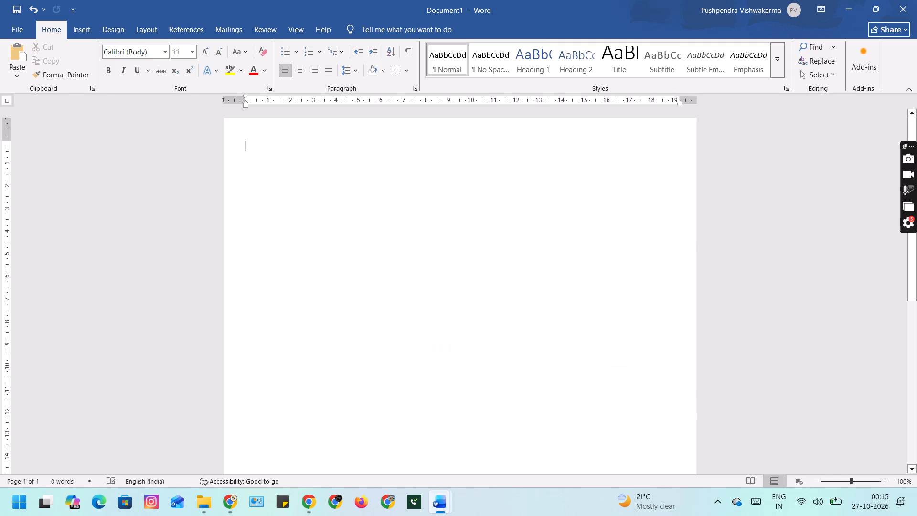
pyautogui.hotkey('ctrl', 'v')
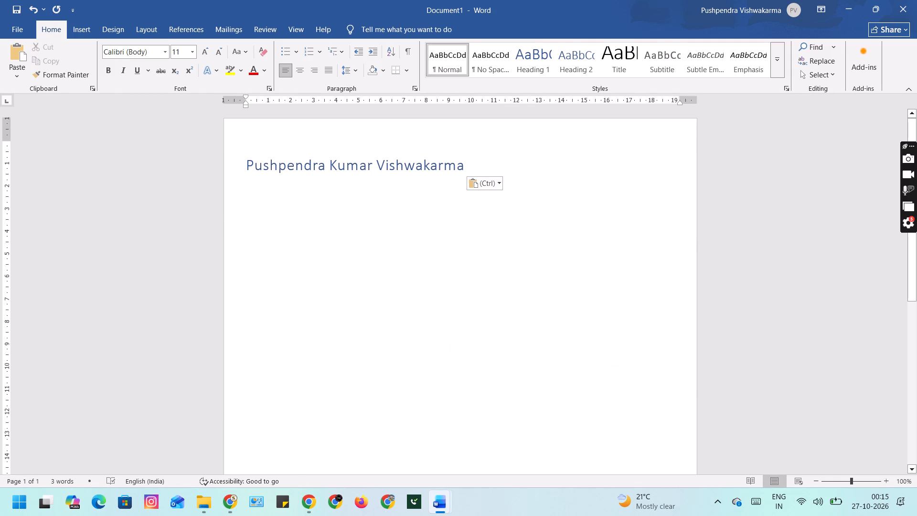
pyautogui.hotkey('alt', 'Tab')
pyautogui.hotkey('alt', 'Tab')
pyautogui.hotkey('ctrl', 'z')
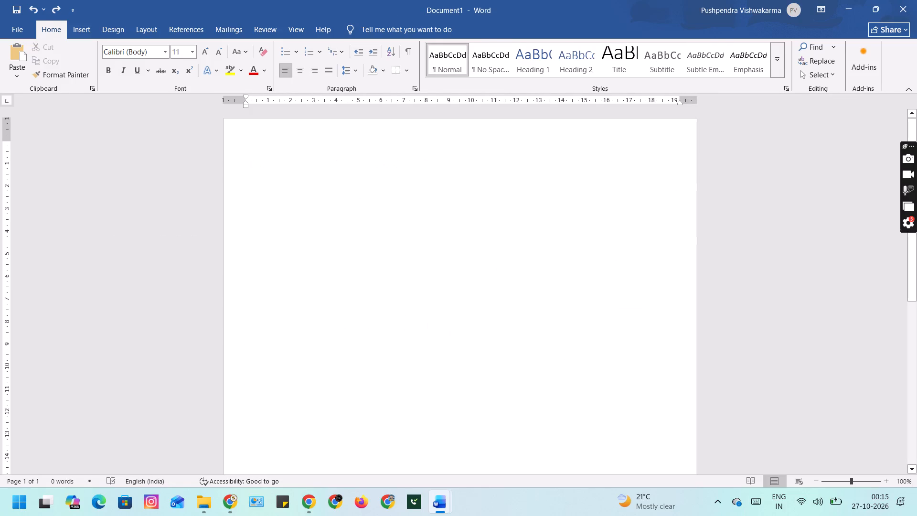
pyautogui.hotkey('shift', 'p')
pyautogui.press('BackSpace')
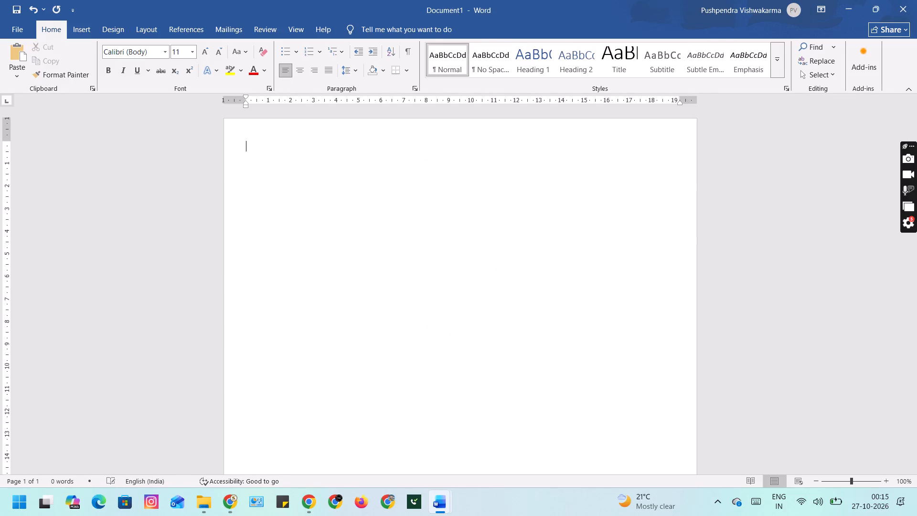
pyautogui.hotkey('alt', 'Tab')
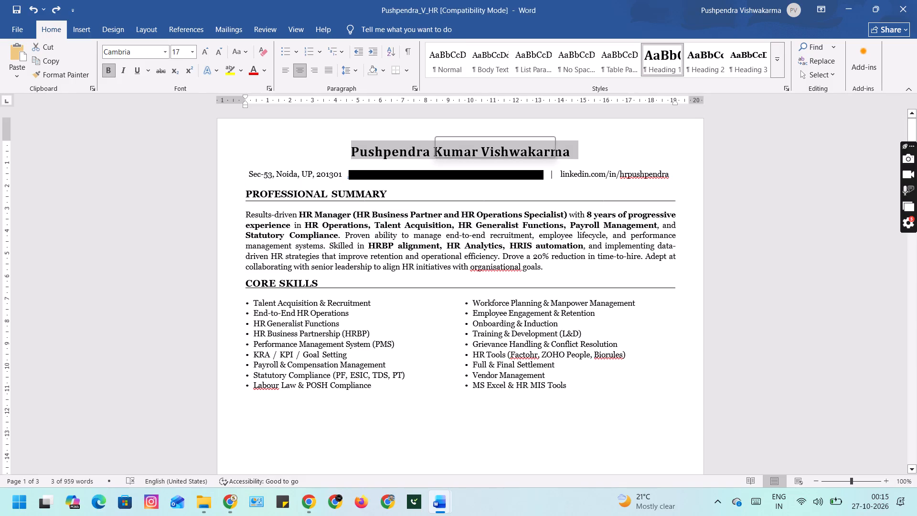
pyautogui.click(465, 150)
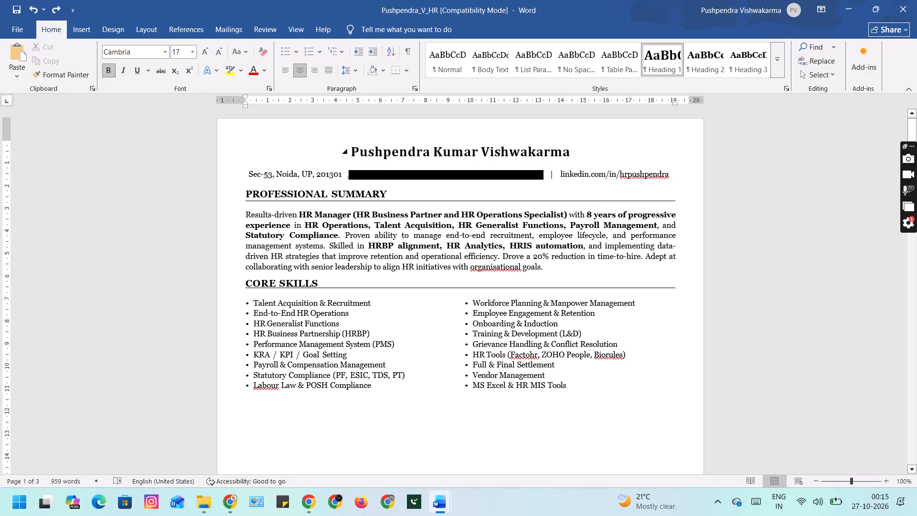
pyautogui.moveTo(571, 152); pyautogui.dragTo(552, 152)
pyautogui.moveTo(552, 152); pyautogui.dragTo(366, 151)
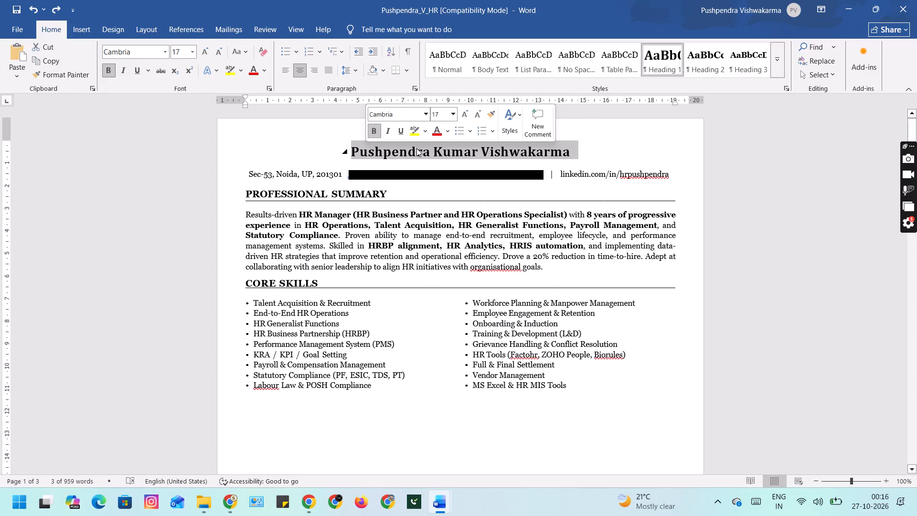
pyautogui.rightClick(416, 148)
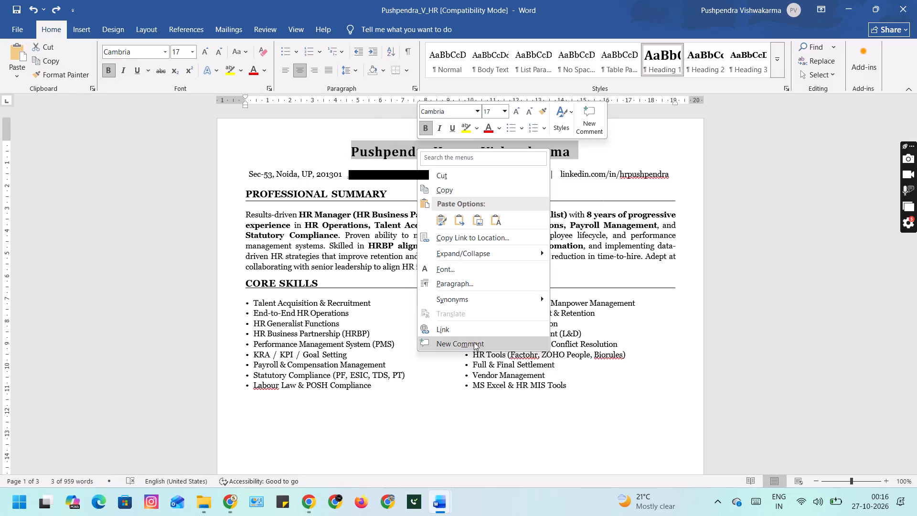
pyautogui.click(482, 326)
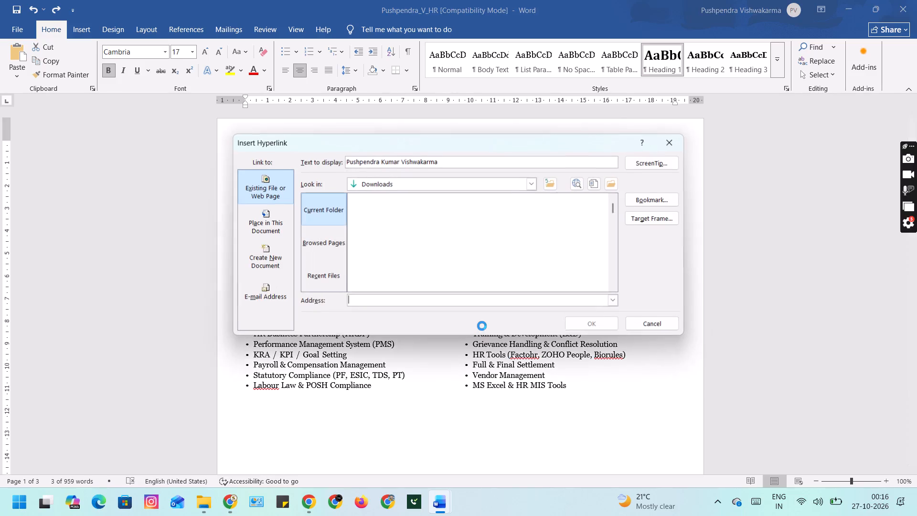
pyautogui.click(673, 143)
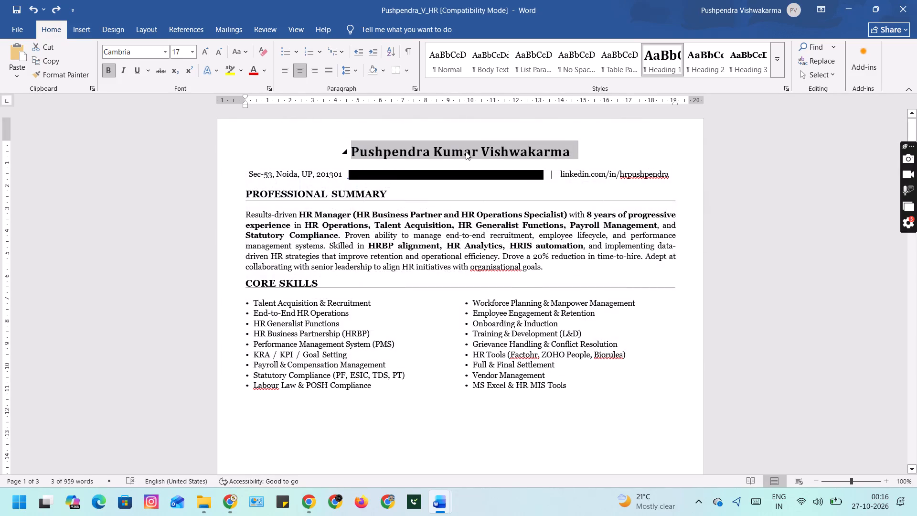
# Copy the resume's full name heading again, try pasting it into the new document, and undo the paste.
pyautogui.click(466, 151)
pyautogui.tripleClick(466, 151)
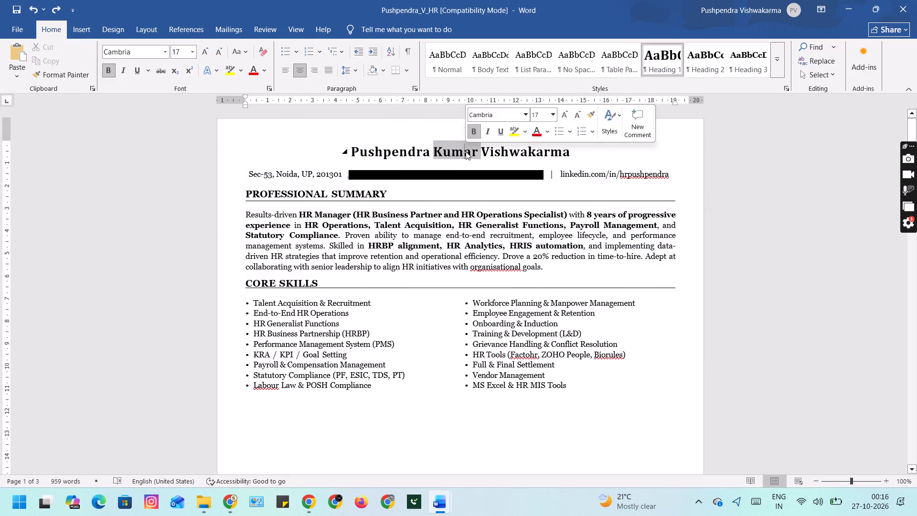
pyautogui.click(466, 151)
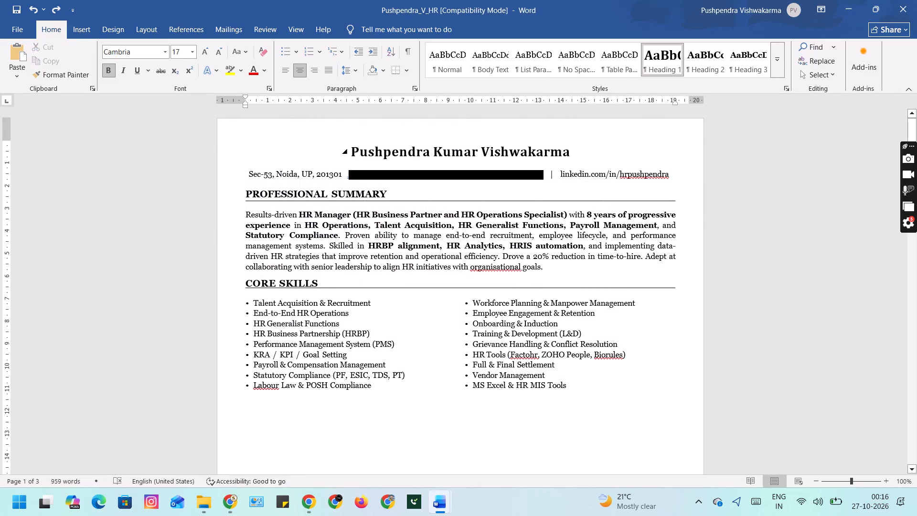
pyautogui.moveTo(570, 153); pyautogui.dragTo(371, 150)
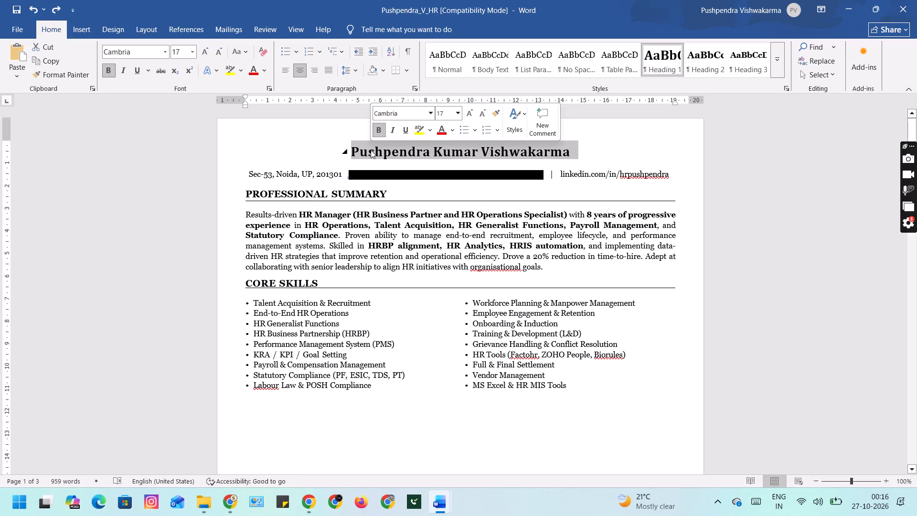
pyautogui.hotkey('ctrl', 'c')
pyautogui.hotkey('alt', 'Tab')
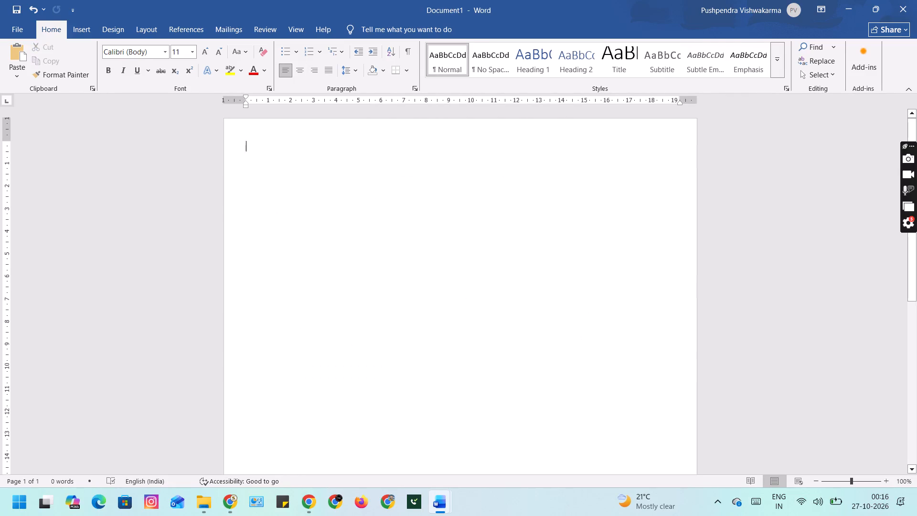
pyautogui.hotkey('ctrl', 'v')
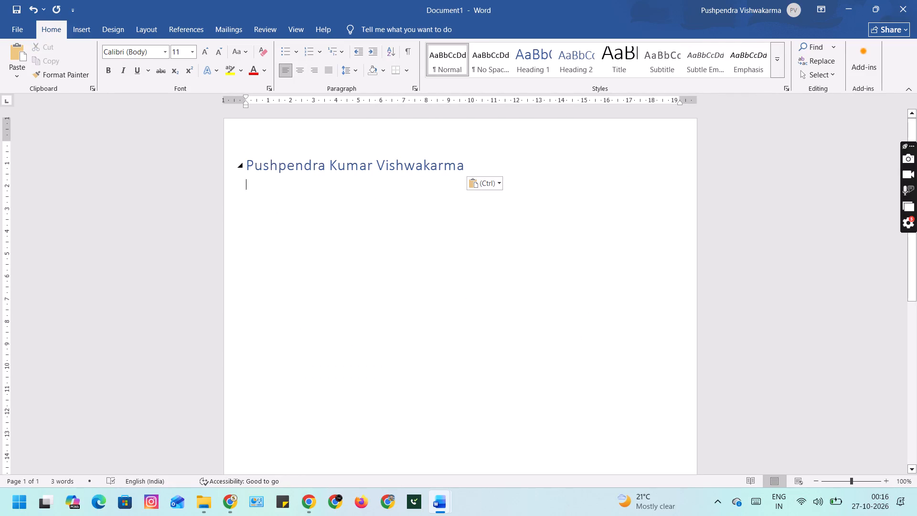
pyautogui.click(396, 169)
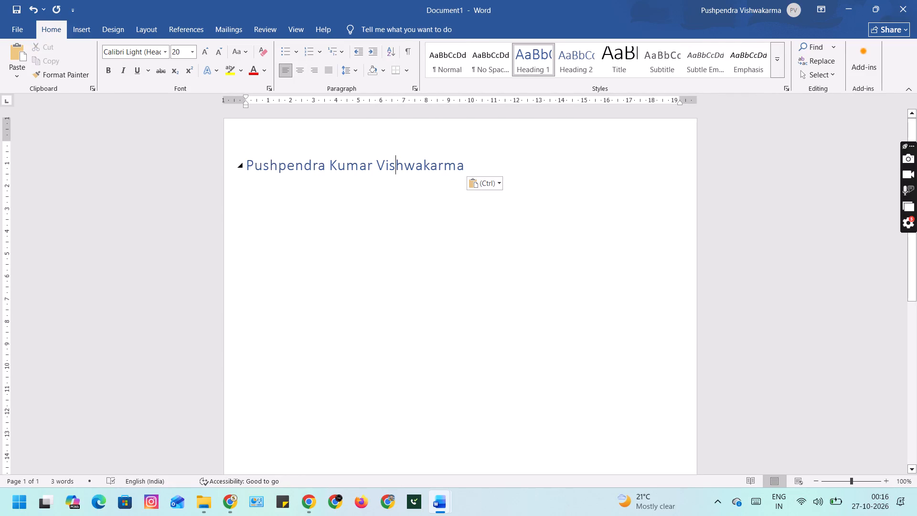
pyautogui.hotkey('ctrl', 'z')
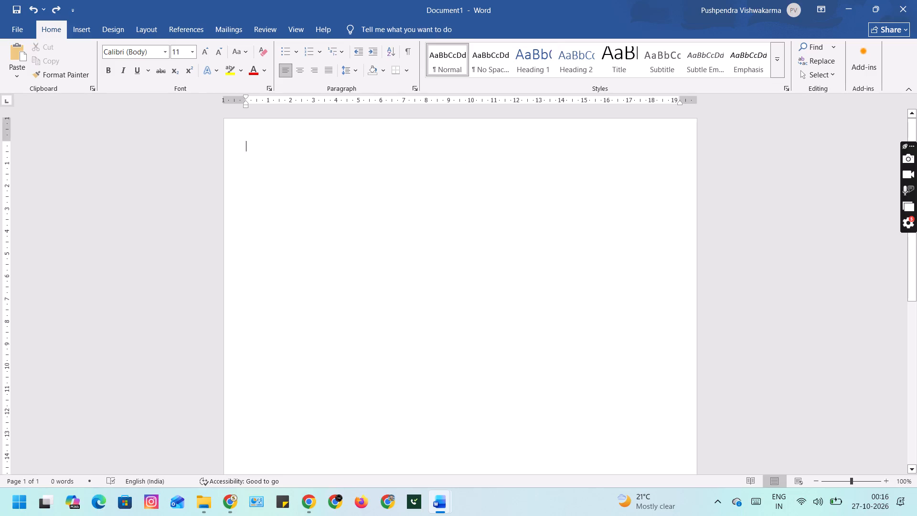
# Set the new document's font to Cambria, size 17, using the resume's name heading as reference.
pyautogui.hotkey('alt', 'Tab')
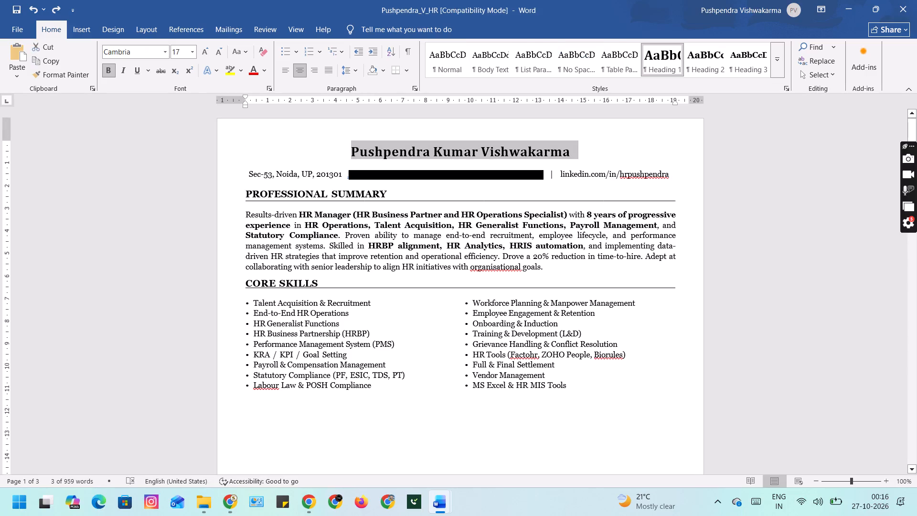
pyautogui.hotkey('alt', 'Tab')
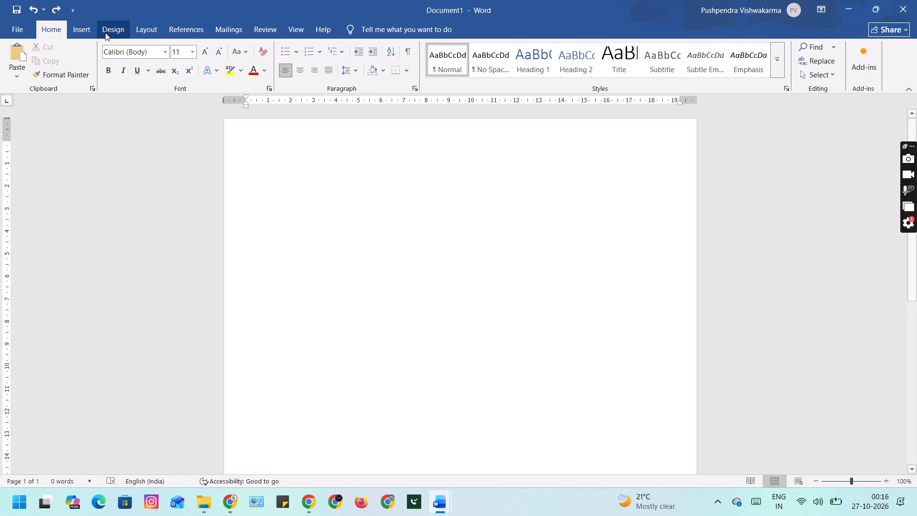
pyautogui.hotkey('alt', 'Tab')
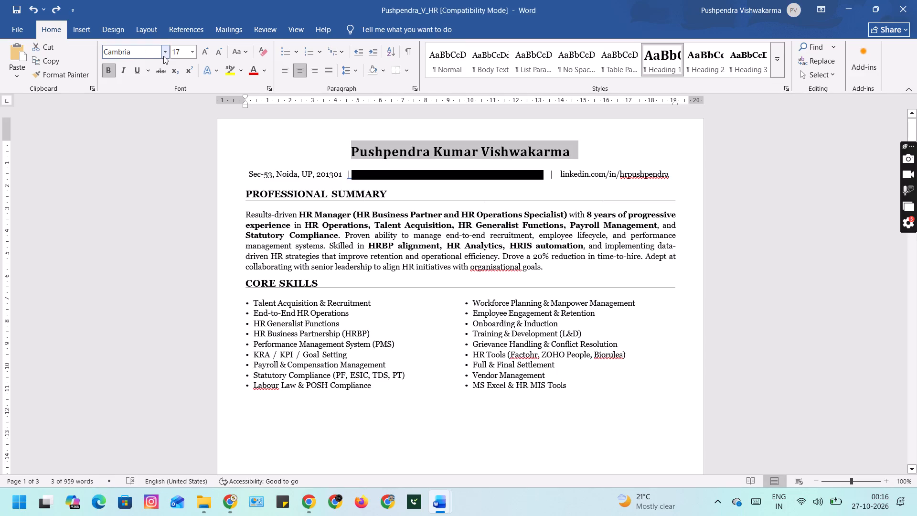
pyautogui.hotkey('alt', 'Tab')
pyautogui.click(163, 56)
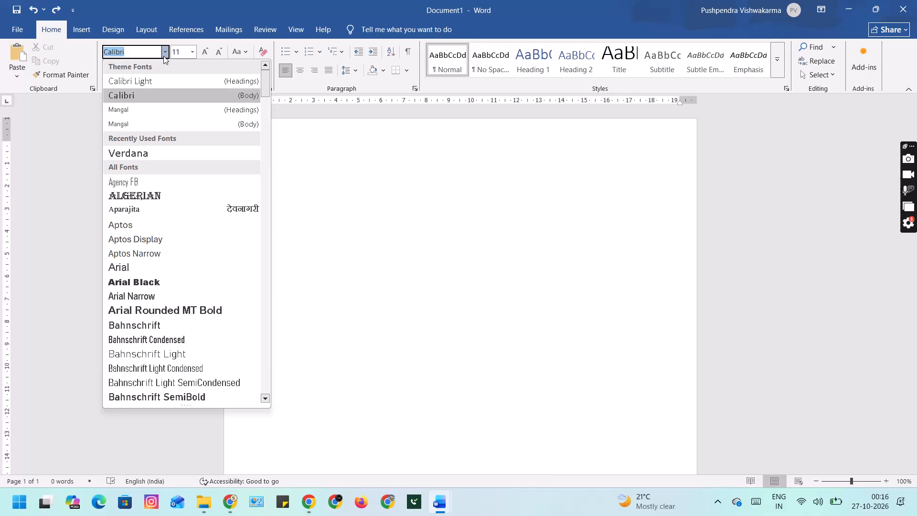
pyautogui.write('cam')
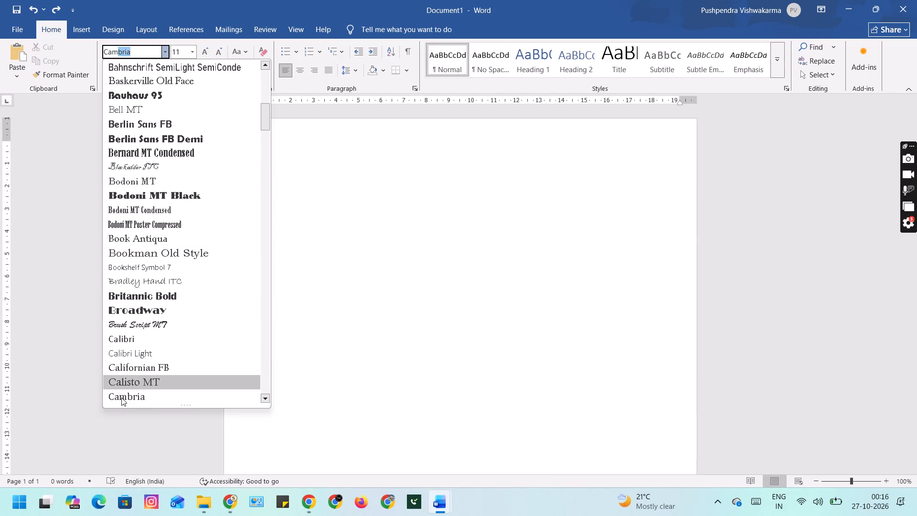
pyautogui.click(162, 391)
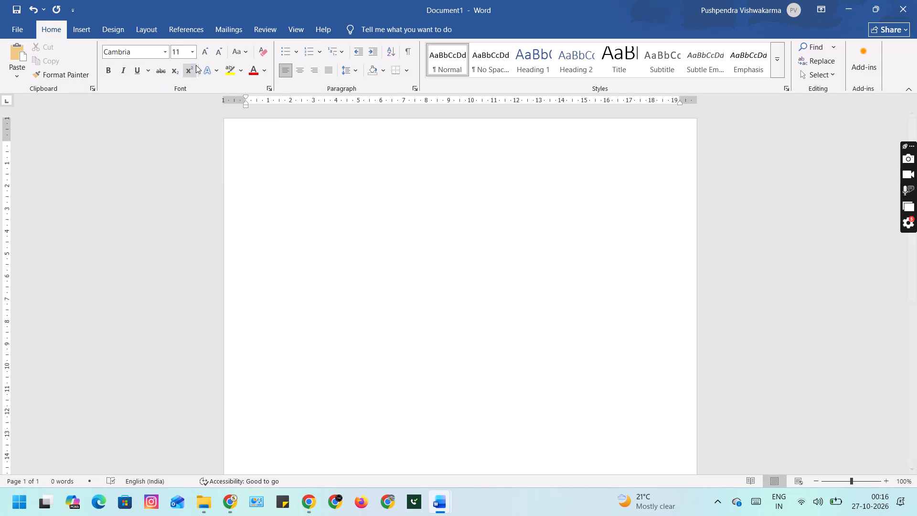
pyautogui.click(179, 50)
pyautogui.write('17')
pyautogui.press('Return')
# Enter the candidate's full name as the first line of the new document and centre it.
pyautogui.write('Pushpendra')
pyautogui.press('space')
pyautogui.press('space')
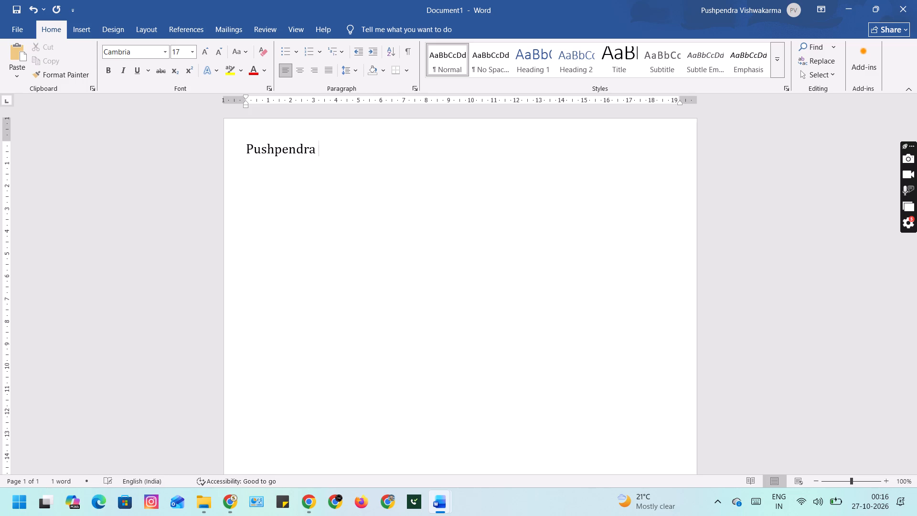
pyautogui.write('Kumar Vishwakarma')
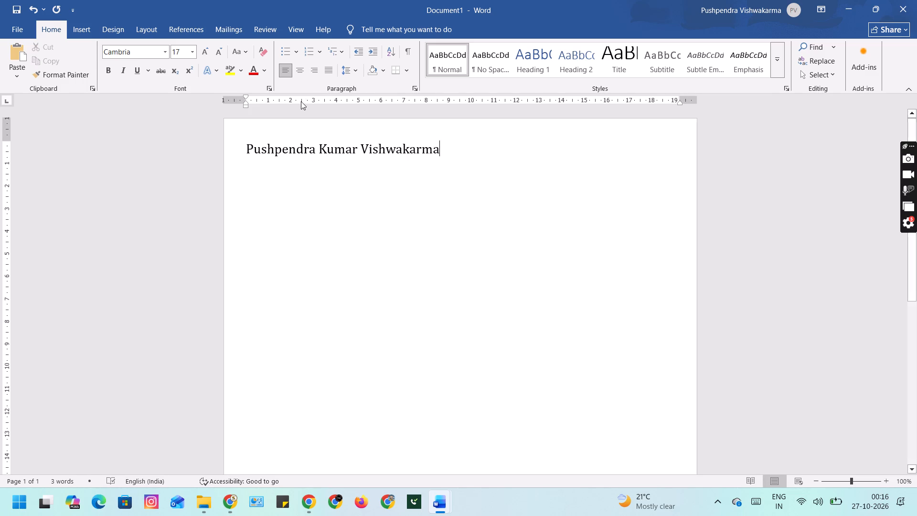
pyautogui.click(300, 71)
pyautogui.click(422, 178)
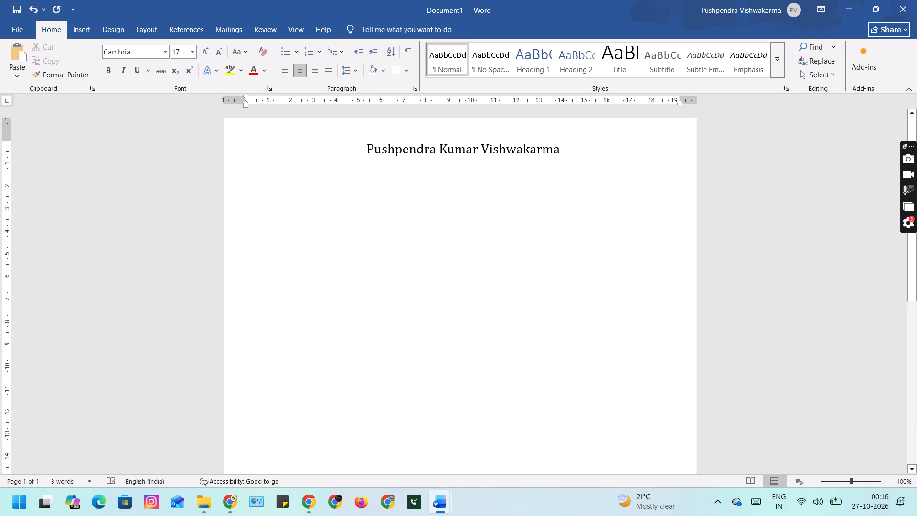
pyautogui.click(577, 150)
# Start a new line below the name and set its font to Georgia, size 10, using the resume's contact line as reference.
pyautogui.press('Return')
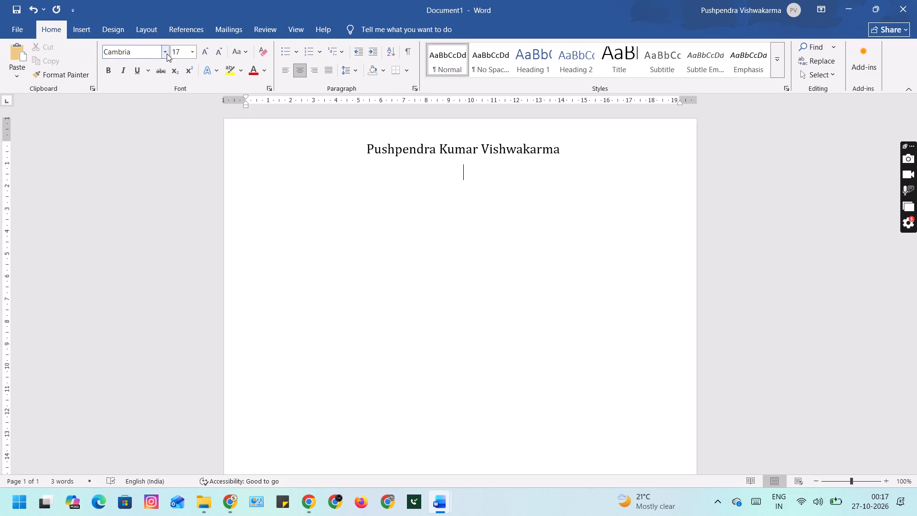
pyautogui.hotkey('alt', 'Tab')
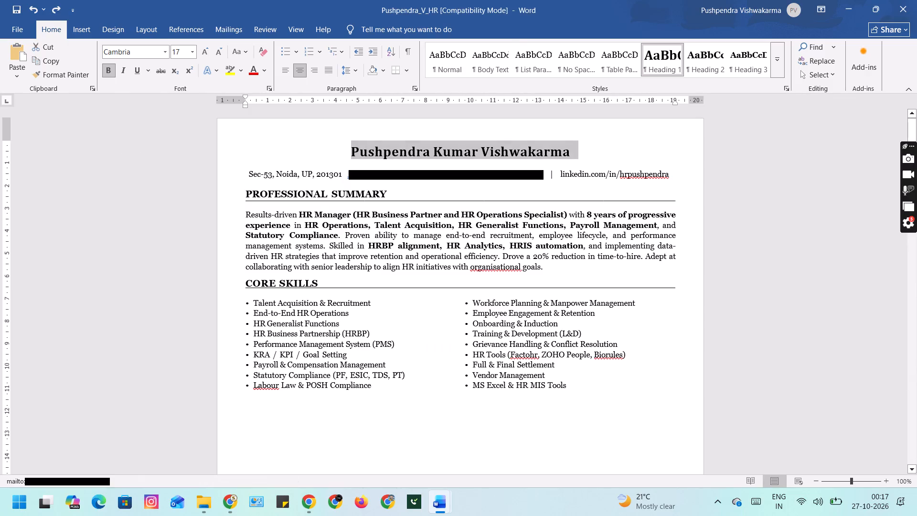
pyautogui.click(469, 174)
pyautogui.hotkey('alt', 'Tab')
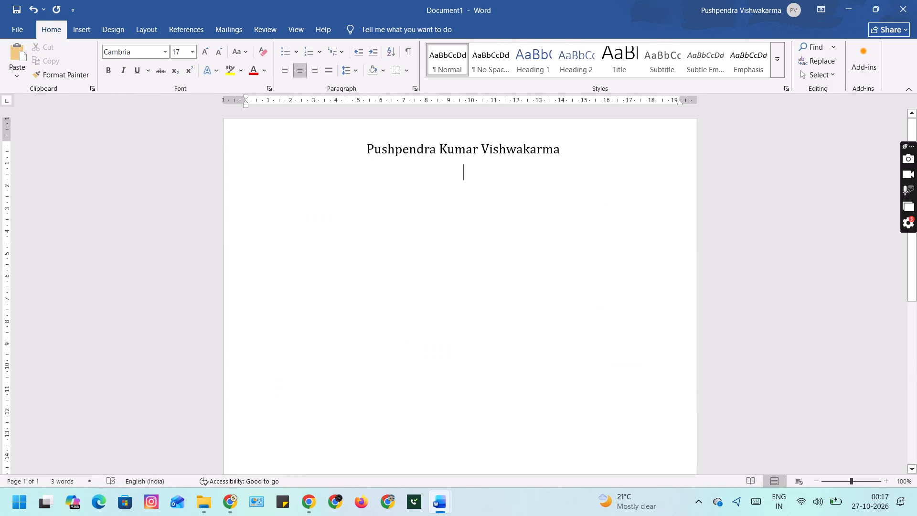
pyautogui.click(153, 52)
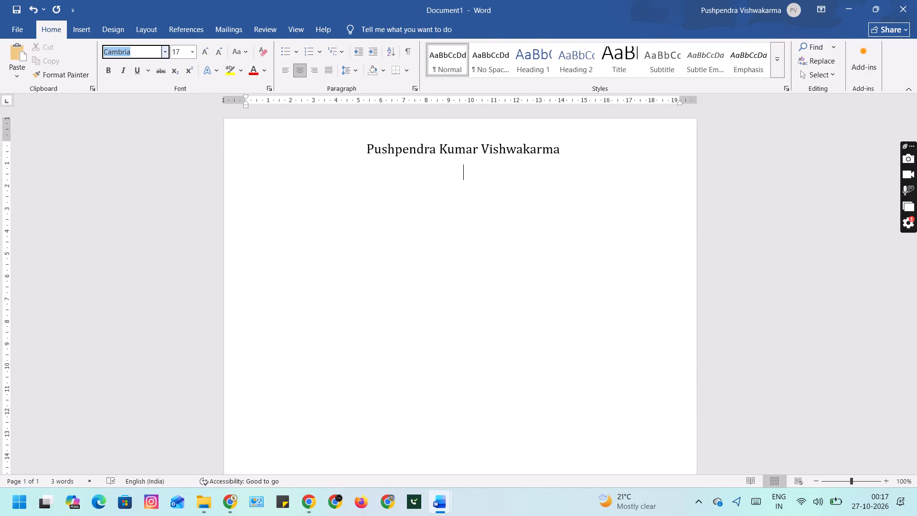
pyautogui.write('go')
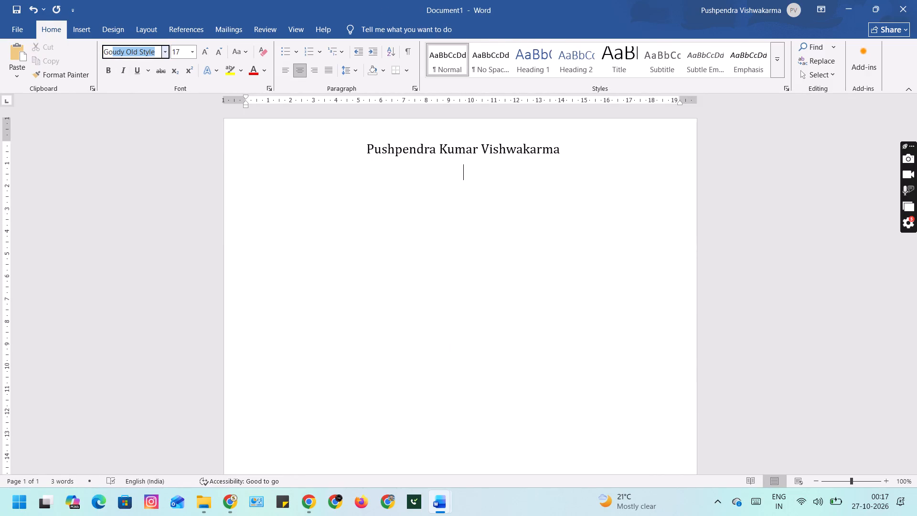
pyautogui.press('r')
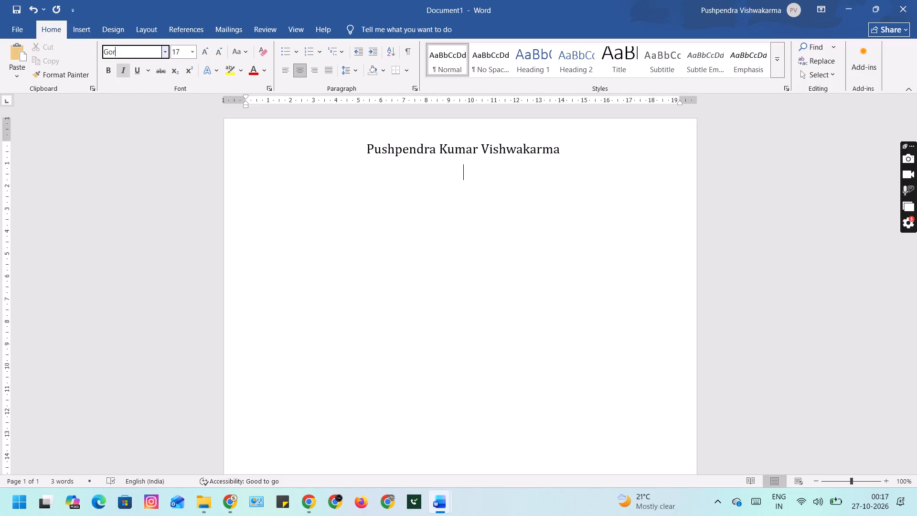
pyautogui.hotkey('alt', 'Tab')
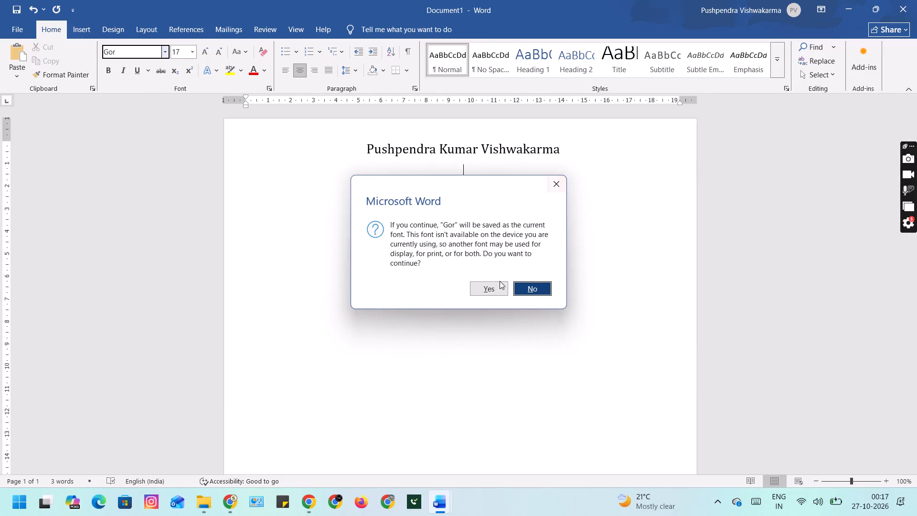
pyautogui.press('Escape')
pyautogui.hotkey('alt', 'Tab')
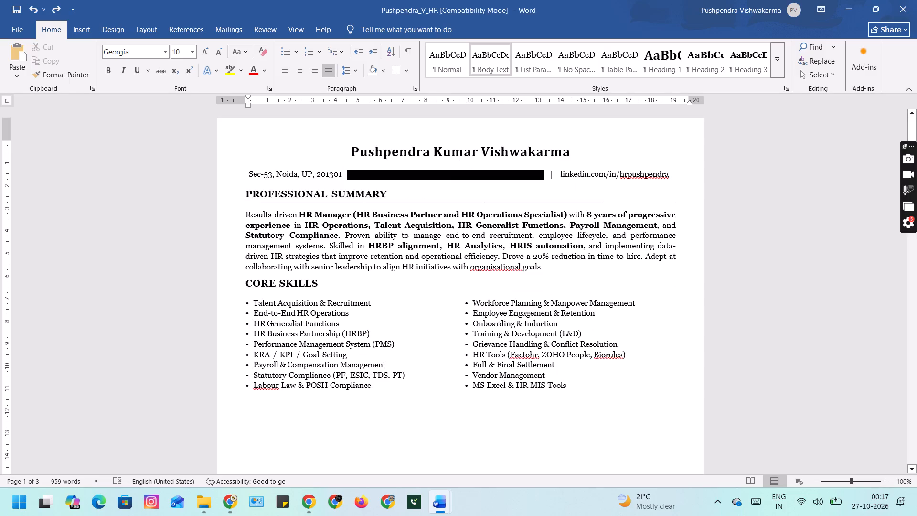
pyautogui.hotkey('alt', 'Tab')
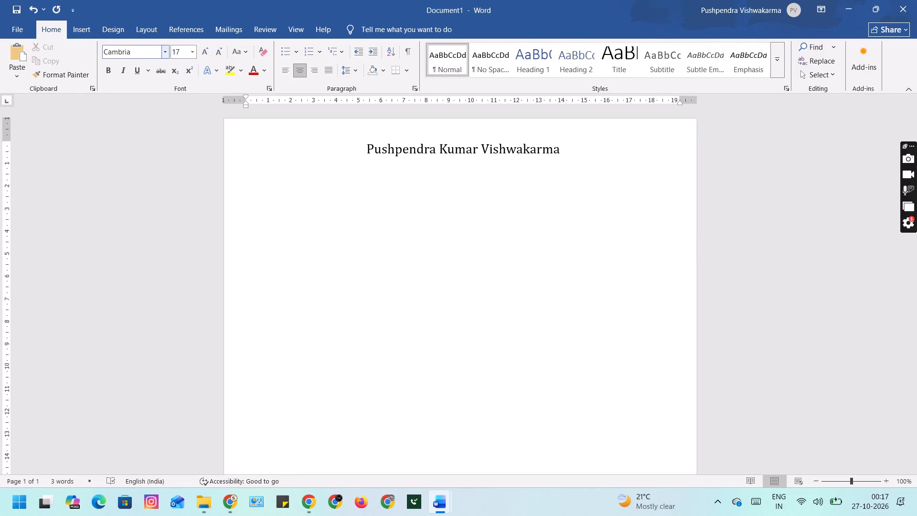
pyautogui.click(139, 49)
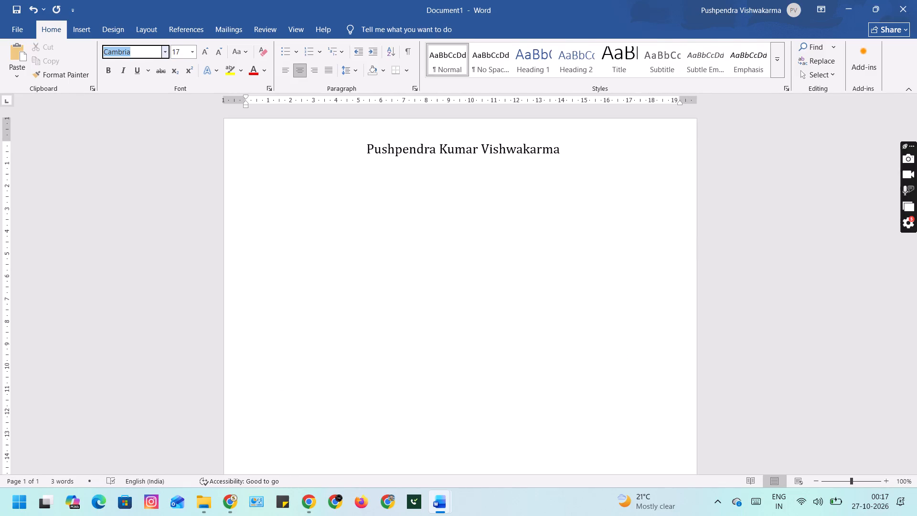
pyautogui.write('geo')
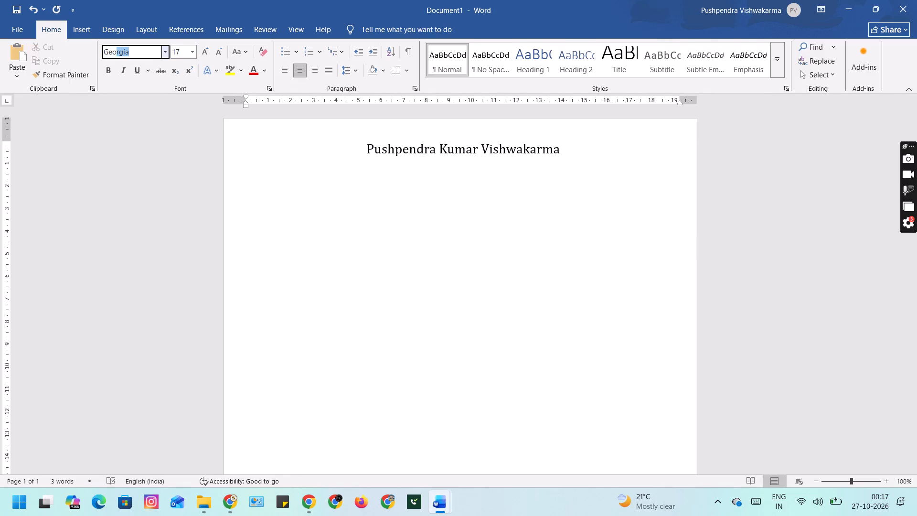
pyautogui.click(183, 49)
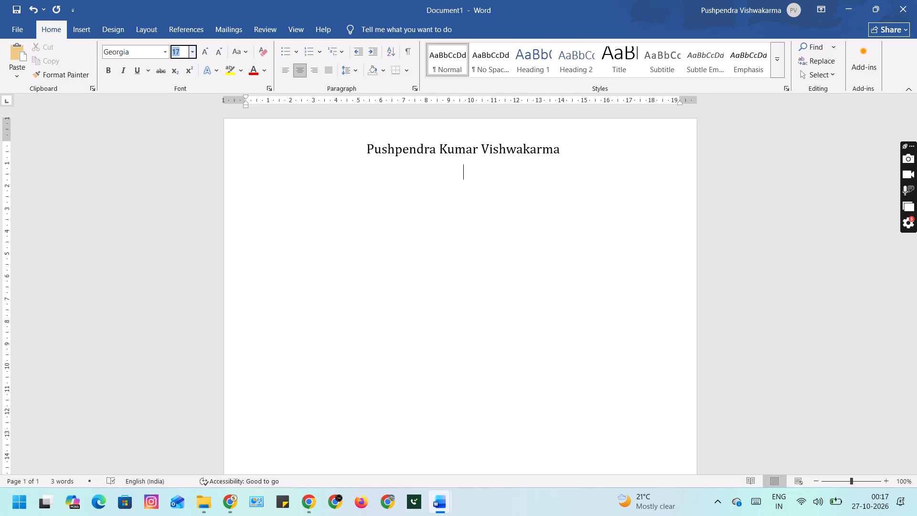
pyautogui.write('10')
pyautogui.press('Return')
# Copy the whole contact details line from the resume and paste it below the name in the new document.
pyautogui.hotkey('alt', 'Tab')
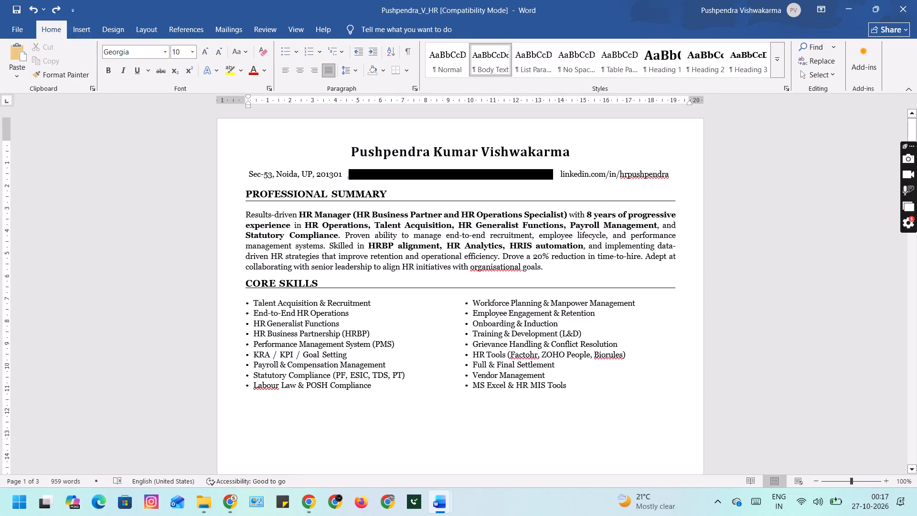
pyautogui.moveTo(248, 173); pyautogui.dragTo(629, 168)
pyautogui.hotkey('ctrl', 'c')
pyautogui.hotkey('alt', 'Tab')
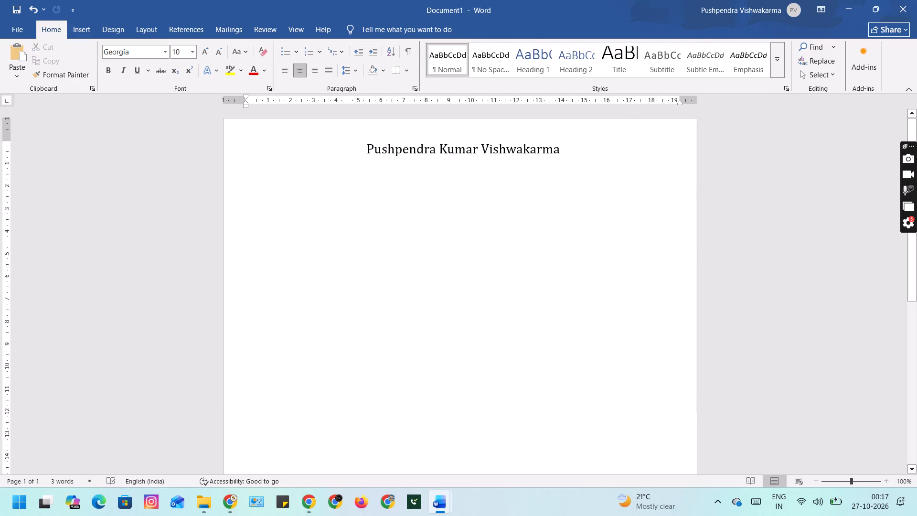
pyautogui.hotkey('ctrl', 'v')
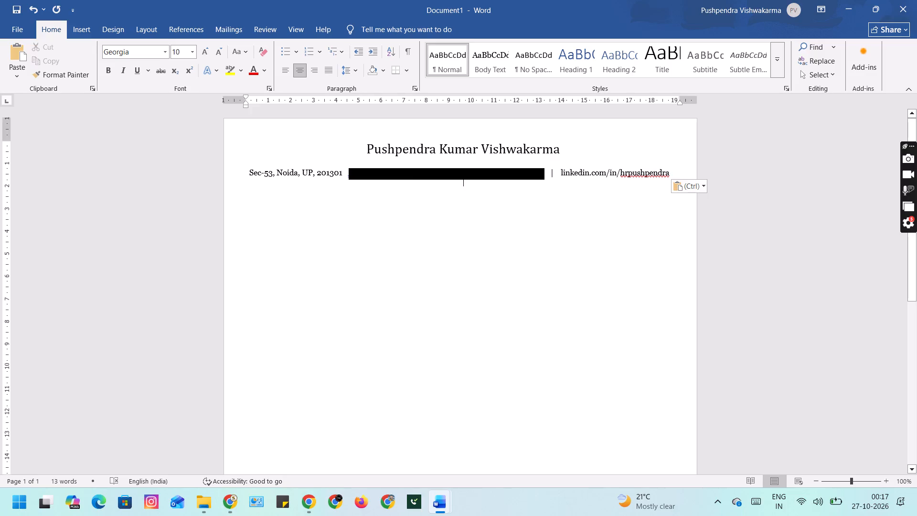
# Copy the resume's PROFESSIONAL SUMMARY heading and start a left-aligned new line below the contact details in the new document.
pyautogui.hotkey('alt', 'Tab')
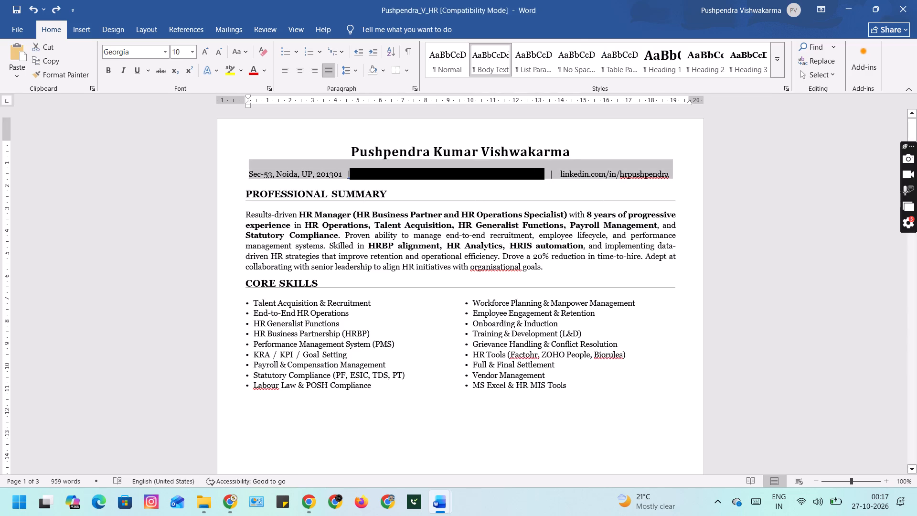
pyautogui.hotkey('alt', 'Tab')
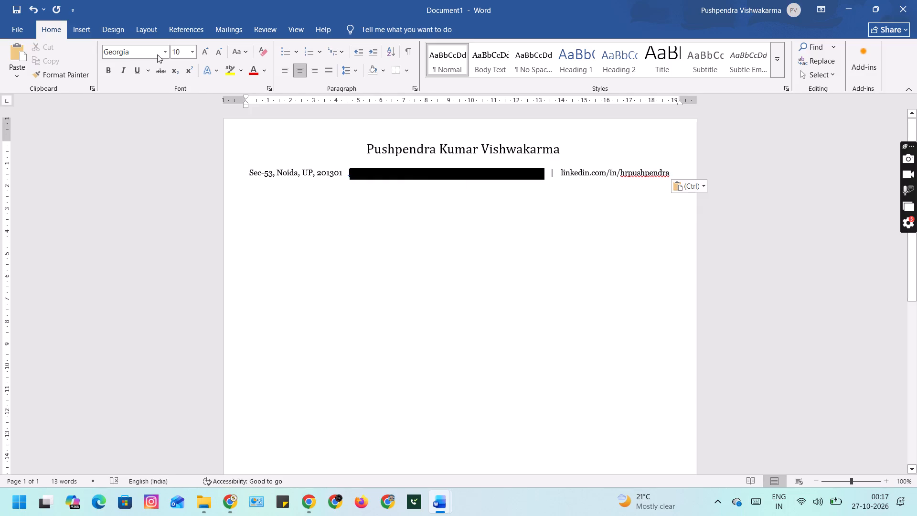
pyautogui.hotkey('alt', 'Tab')
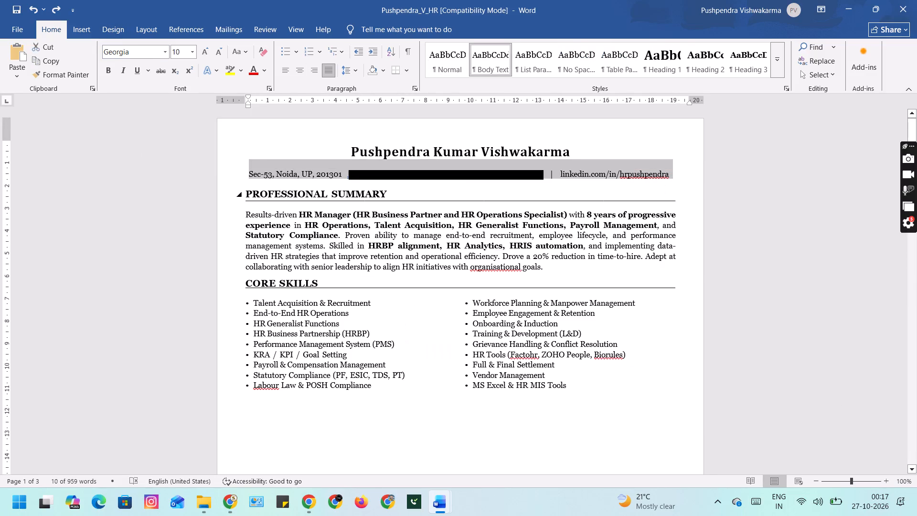
pyautogui.click(246, 193)
pyautogui.moveTo(246, 193); pyautogui.dragTo(380, 193)
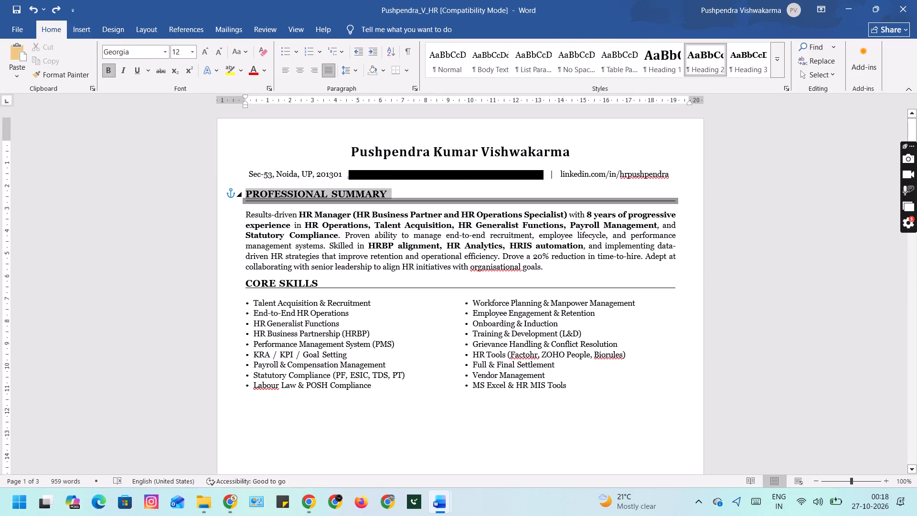
pyautogui.moveTo(380, 193); pyautogui.dragTo(381, 193)
pyautogui.hotkey('ctrl', 'c')
pyautogui.hotkey('alt', 'Tab')
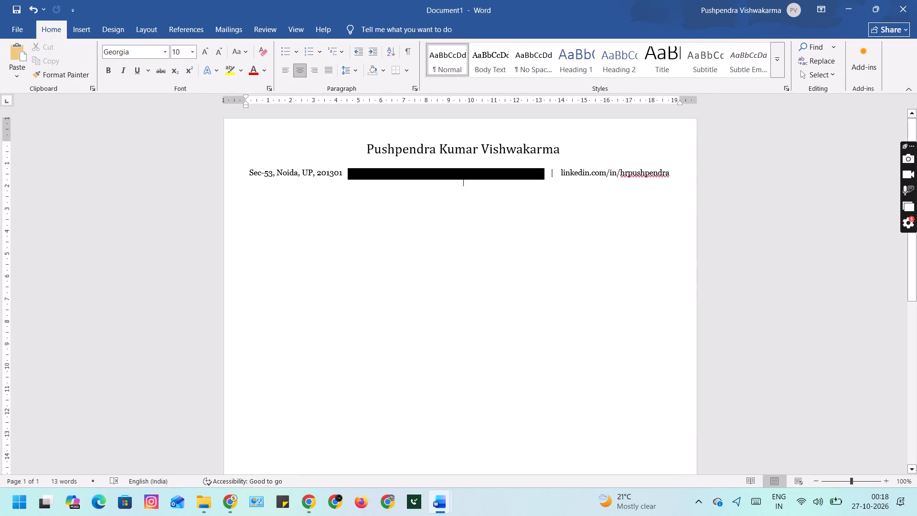
pyautogui.click(288, 71)
pyautogui.press('Return')
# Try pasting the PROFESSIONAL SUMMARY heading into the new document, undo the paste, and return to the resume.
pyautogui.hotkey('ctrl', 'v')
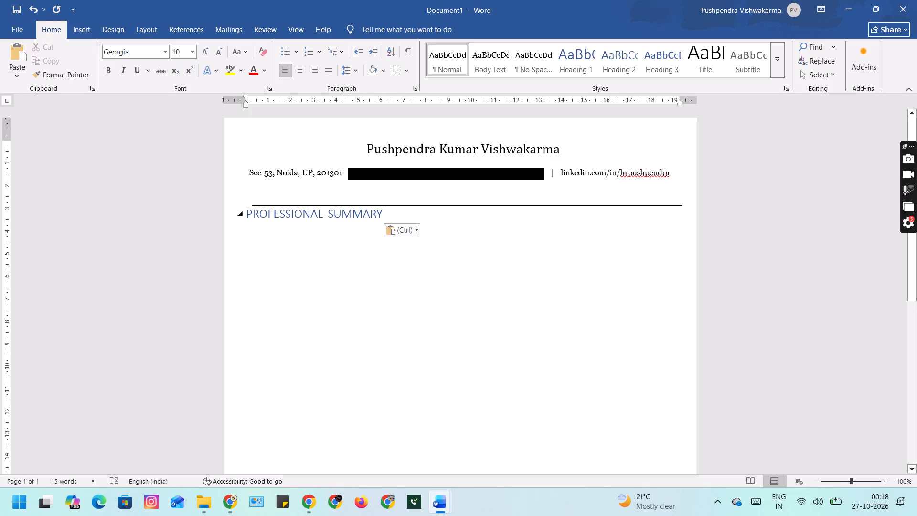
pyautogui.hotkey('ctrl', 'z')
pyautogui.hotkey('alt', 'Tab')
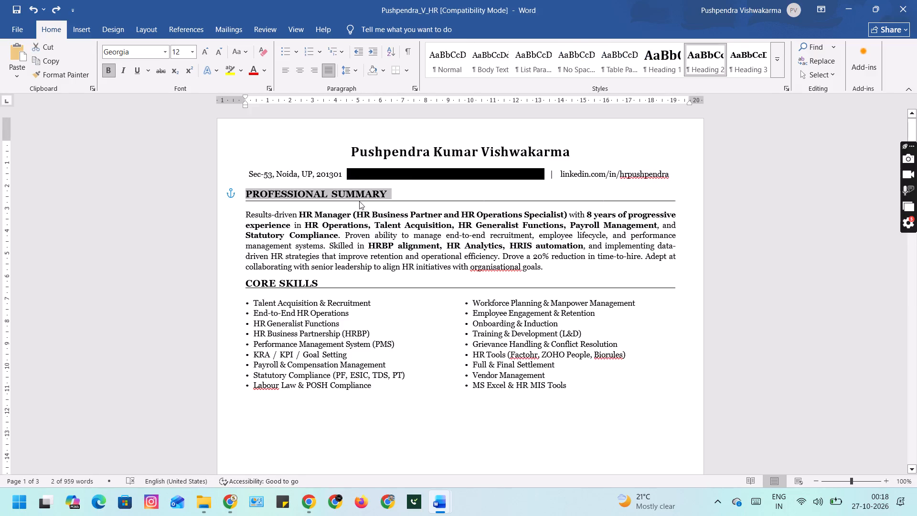
# Set the font size of the empty line below the contact details to 12, using the resume's PROFESSIONAL SUMMARY heading as reference.
pyautogui.click(380, 192)
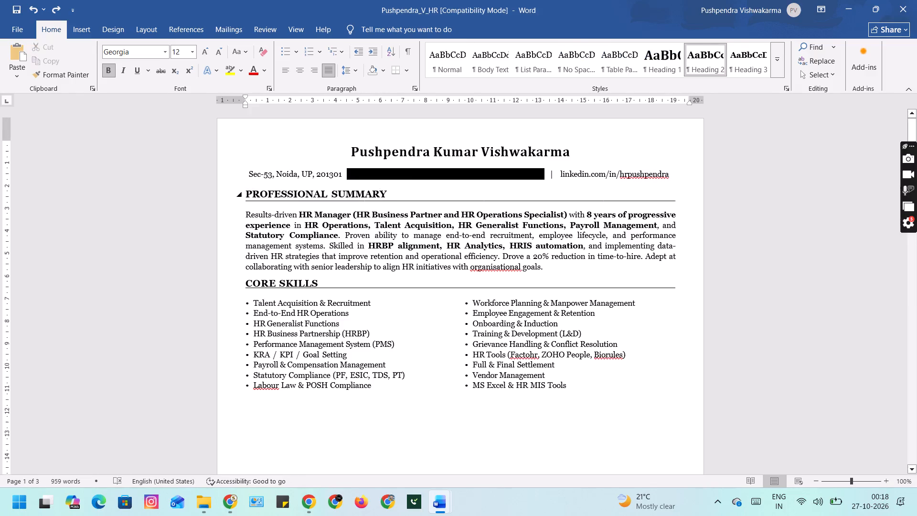
pyautogui.moveTo(388, 193); pyautogui.dragTo(273, 192)
pyautogui.click(273, 192)
pyautogui.click(421, 172)
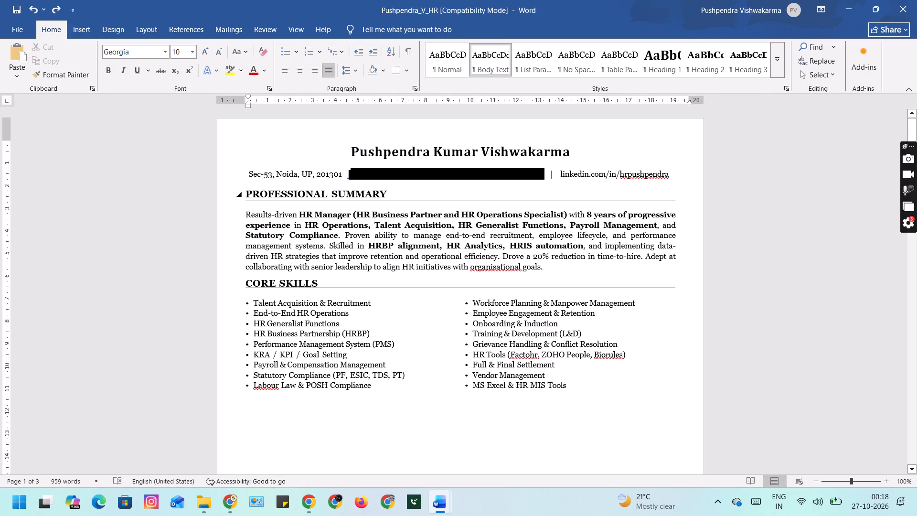
pyautogui.hotkey('alt', 'Tab')
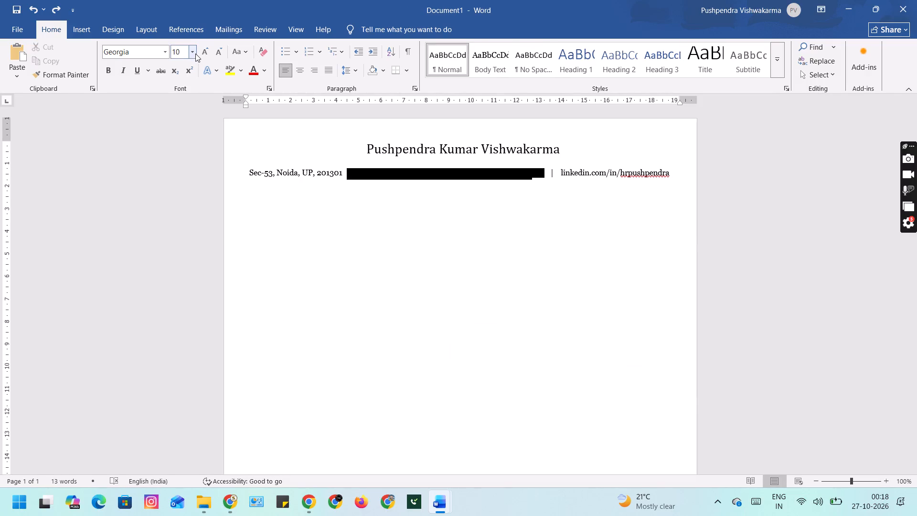
pyautogui.click(210, 50)
pyautogui.click(203, 53)
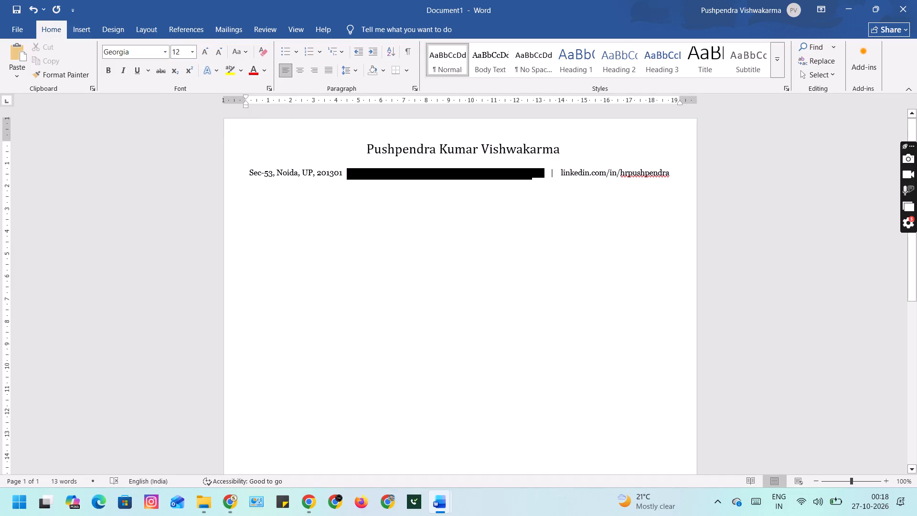
# Enter the heading text "Professional Summary" below the contact details, checking its spelling against the resume.
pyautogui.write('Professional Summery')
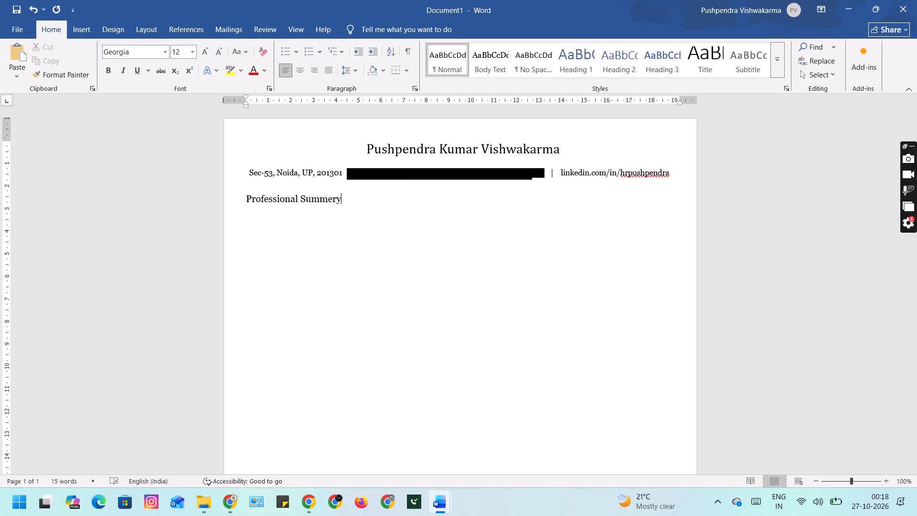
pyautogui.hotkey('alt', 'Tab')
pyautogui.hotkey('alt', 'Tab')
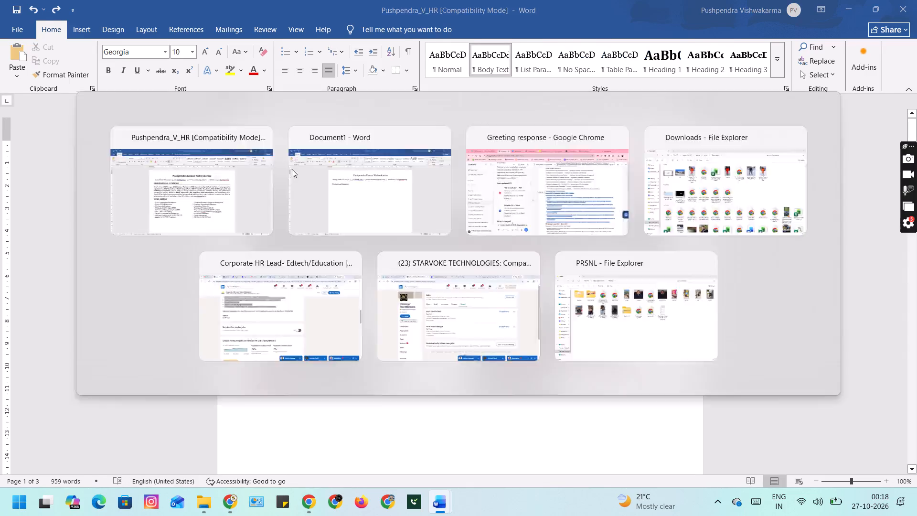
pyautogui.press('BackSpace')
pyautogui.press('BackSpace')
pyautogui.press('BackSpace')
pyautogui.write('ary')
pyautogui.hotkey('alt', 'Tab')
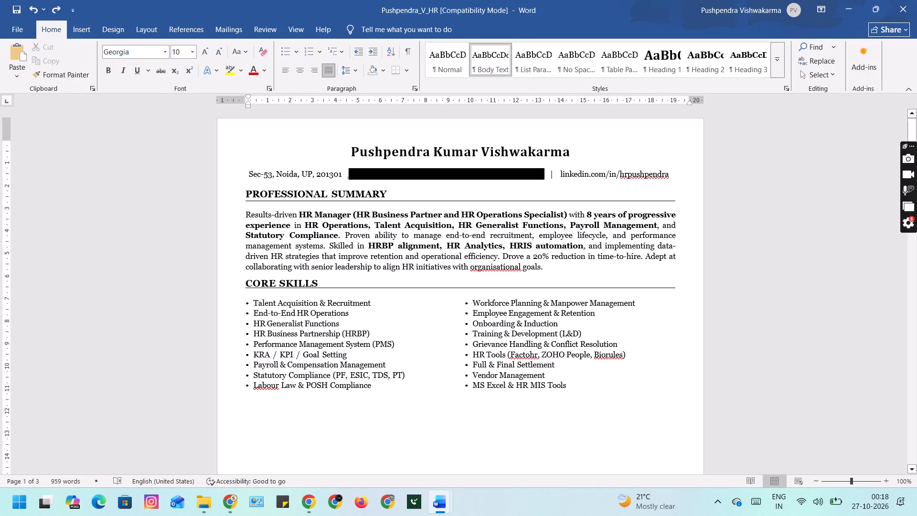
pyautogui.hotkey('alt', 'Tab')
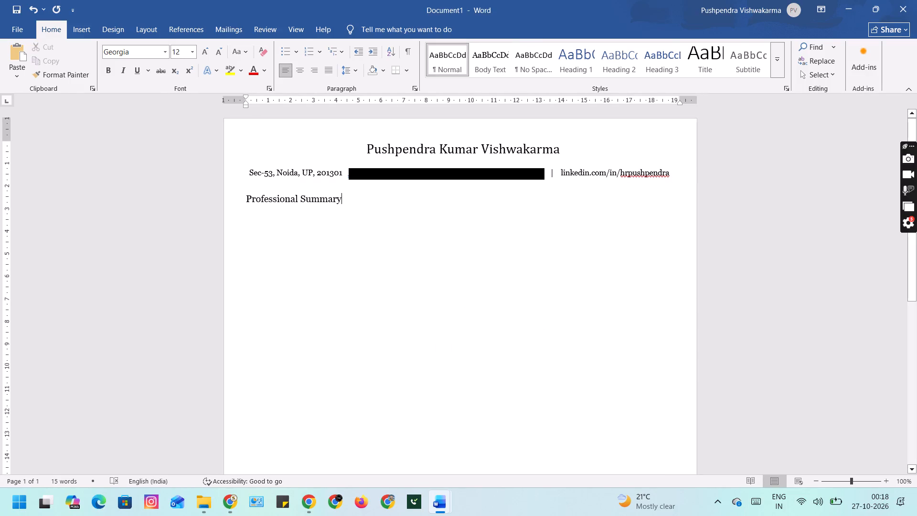
# Convert the Professional Summary heading to uppercase and make it bold, matching the resume.
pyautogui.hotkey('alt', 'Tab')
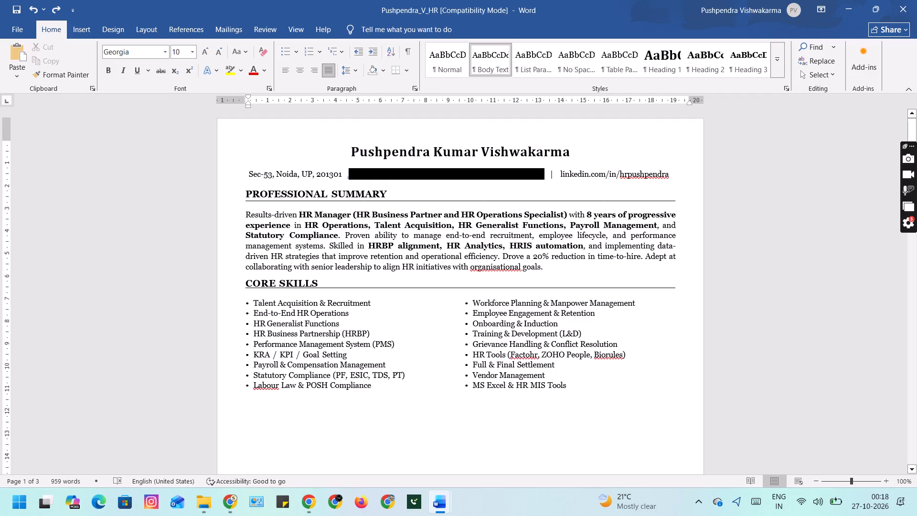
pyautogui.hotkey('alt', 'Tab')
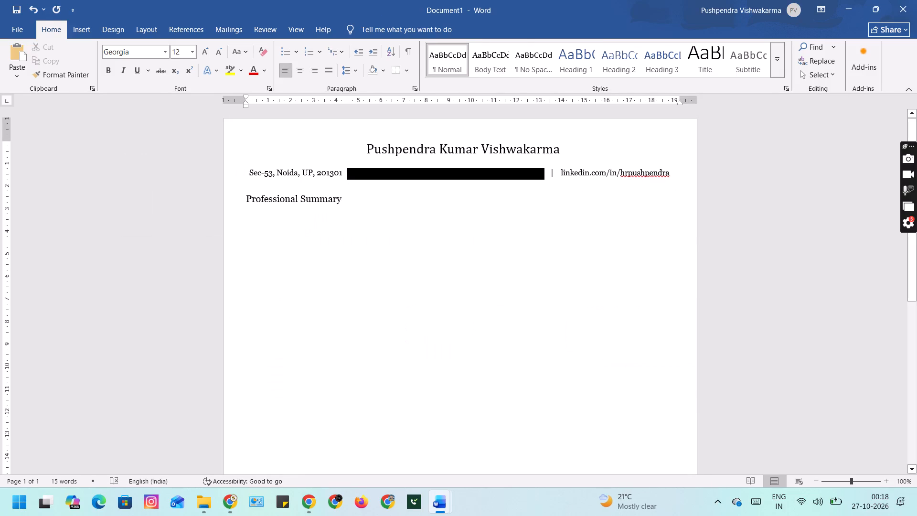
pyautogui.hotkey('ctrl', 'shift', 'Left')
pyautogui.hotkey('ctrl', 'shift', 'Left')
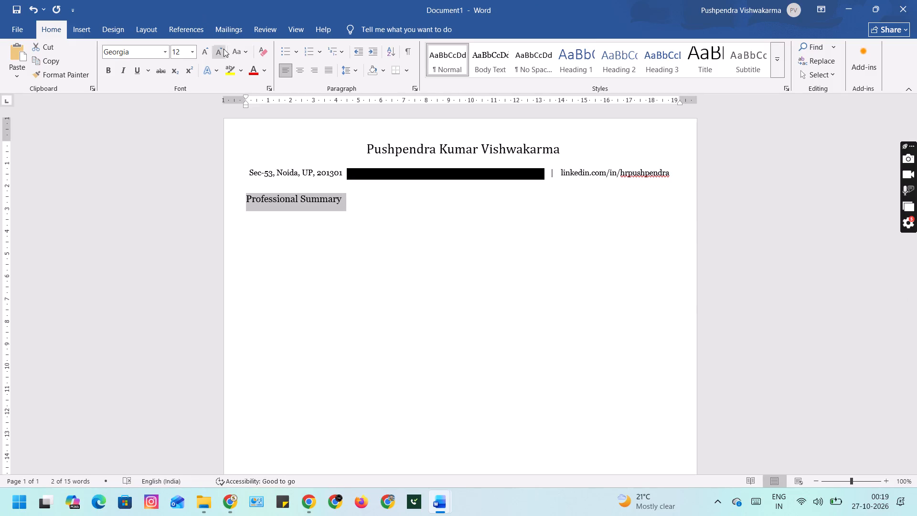
pyautogui.click(246, 54)
pyautogui.click(274, 95)
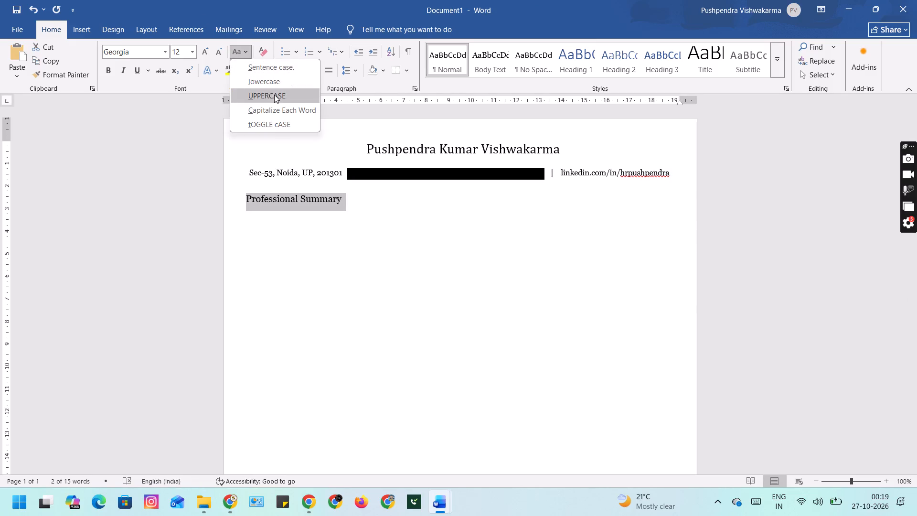
pyautogui.hotkey('ctrl', 'b')
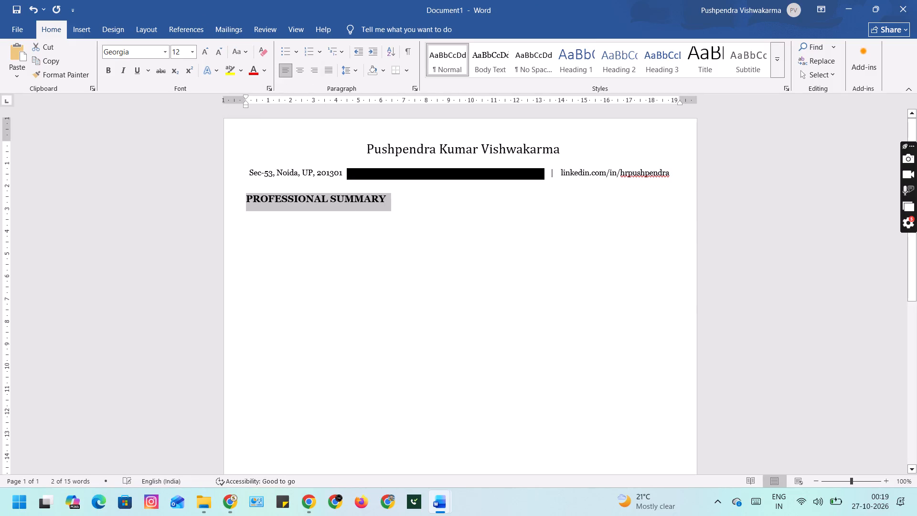
pyautogui.click(402, 242)
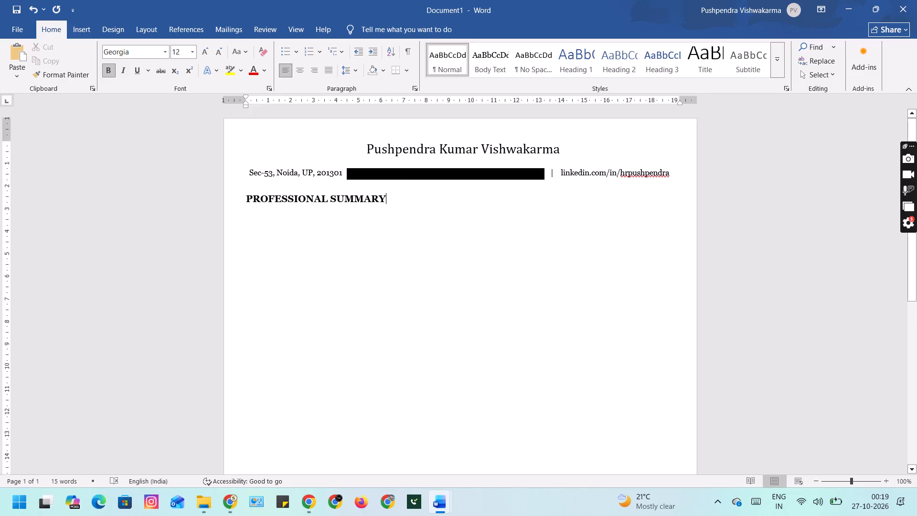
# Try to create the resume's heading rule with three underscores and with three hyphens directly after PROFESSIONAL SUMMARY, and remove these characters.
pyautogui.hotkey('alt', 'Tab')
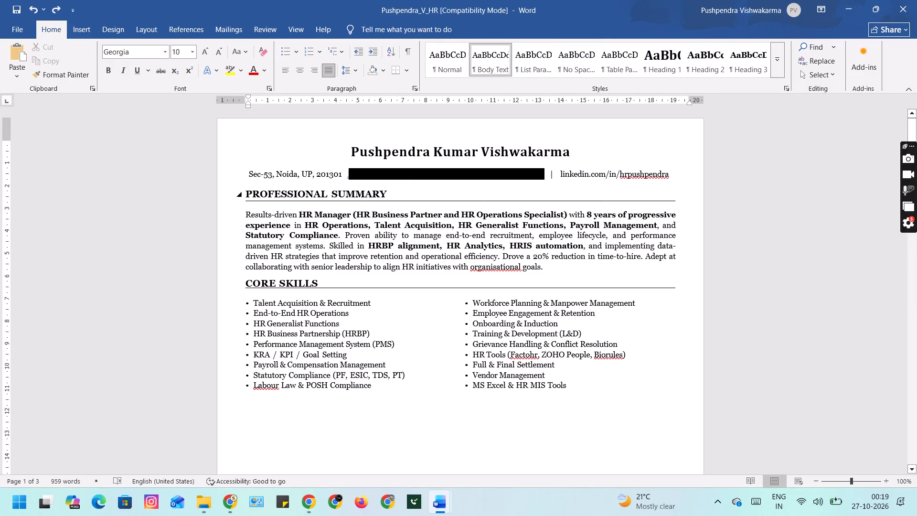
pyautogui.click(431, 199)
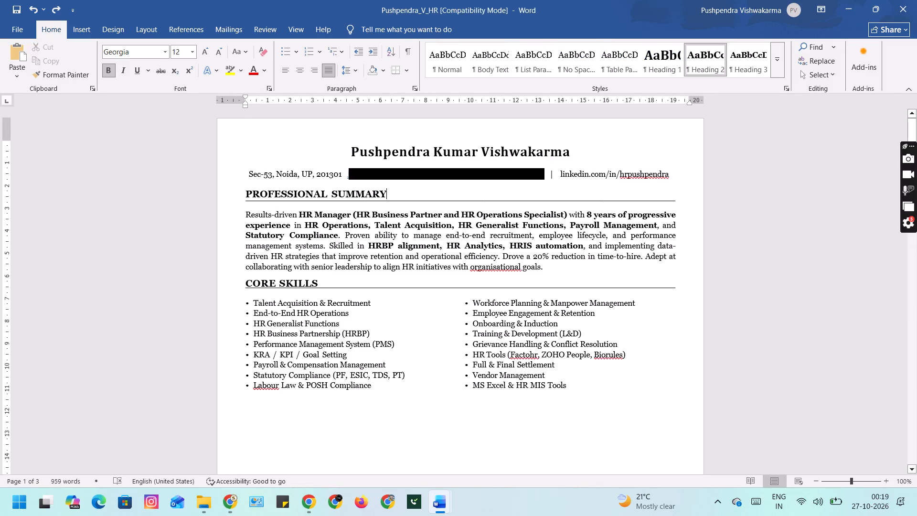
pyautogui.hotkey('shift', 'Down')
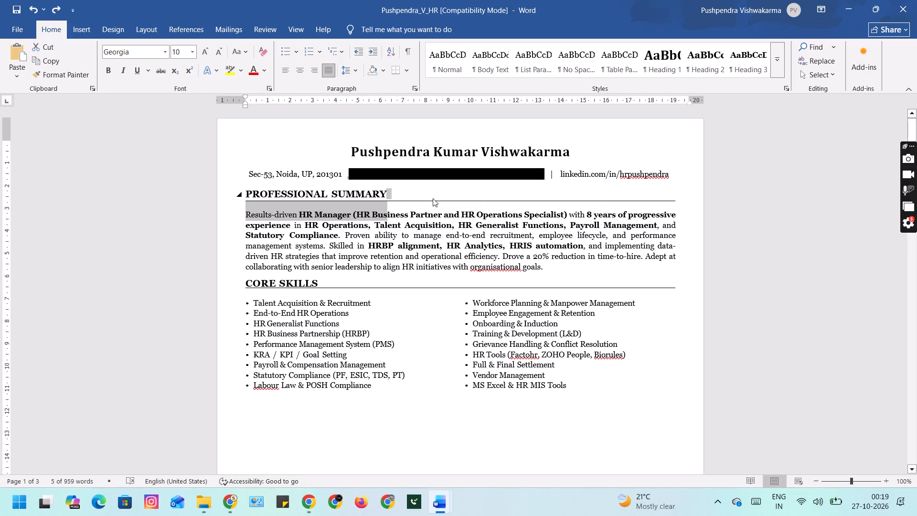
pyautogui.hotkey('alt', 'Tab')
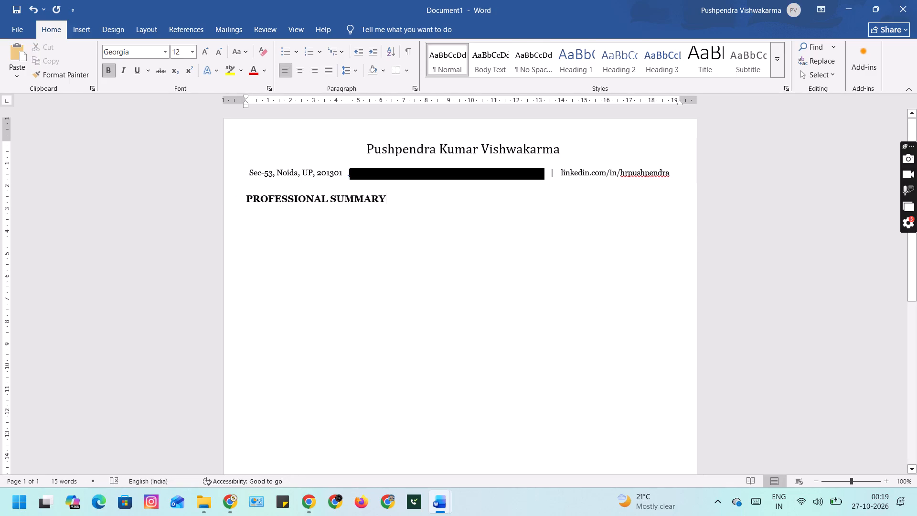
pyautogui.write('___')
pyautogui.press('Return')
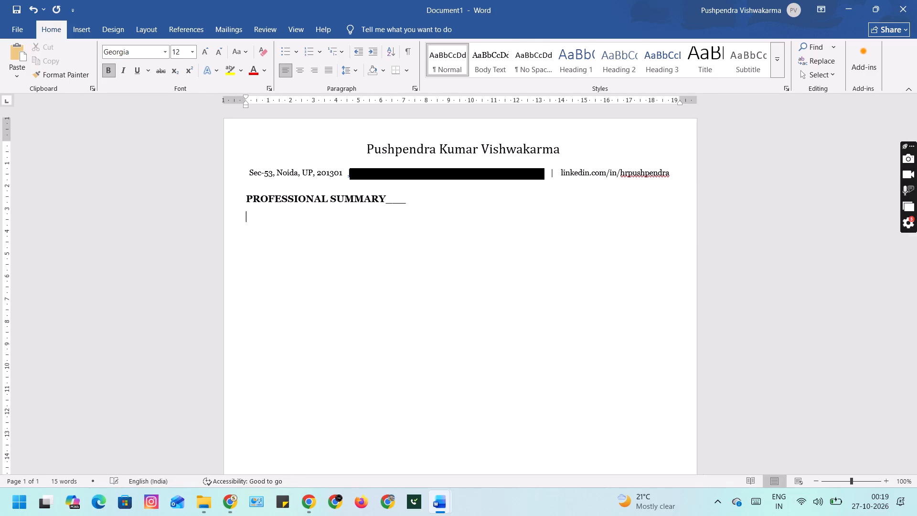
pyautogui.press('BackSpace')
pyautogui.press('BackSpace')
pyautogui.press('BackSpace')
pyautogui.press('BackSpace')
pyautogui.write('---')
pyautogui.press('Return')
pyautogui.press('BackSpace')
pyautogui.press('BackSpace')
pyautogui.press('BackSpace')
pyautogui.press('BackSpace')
# Add a full-width horizontal rule from three hyphens on a new line under the PROFESSIONAL SUMMARY heading.
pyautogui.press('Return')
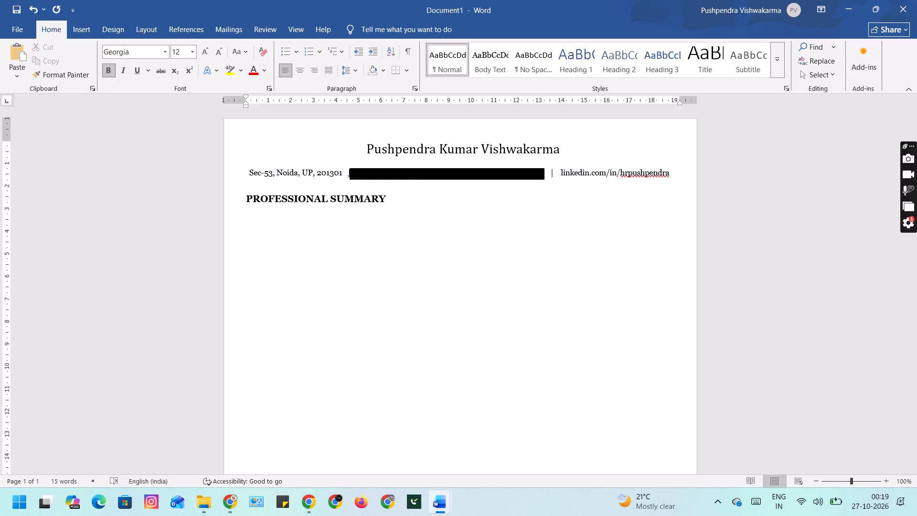
pyautogui.click(83, 29)
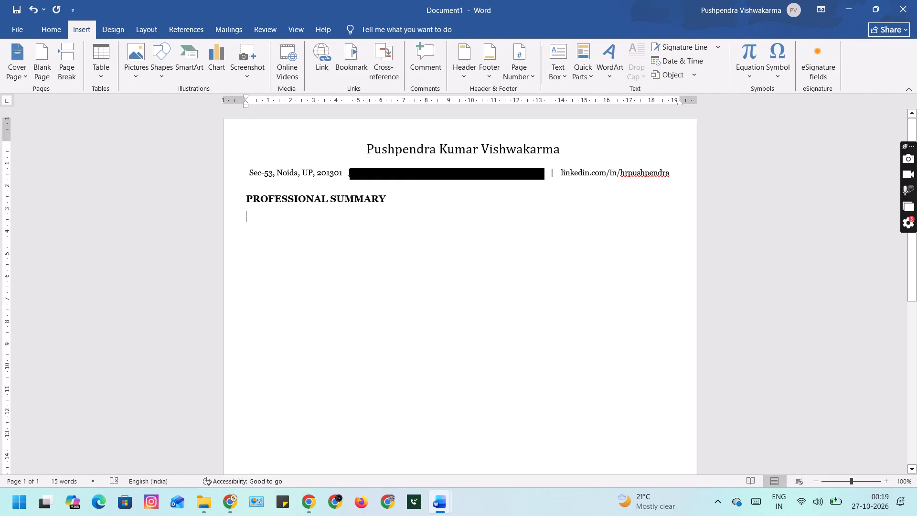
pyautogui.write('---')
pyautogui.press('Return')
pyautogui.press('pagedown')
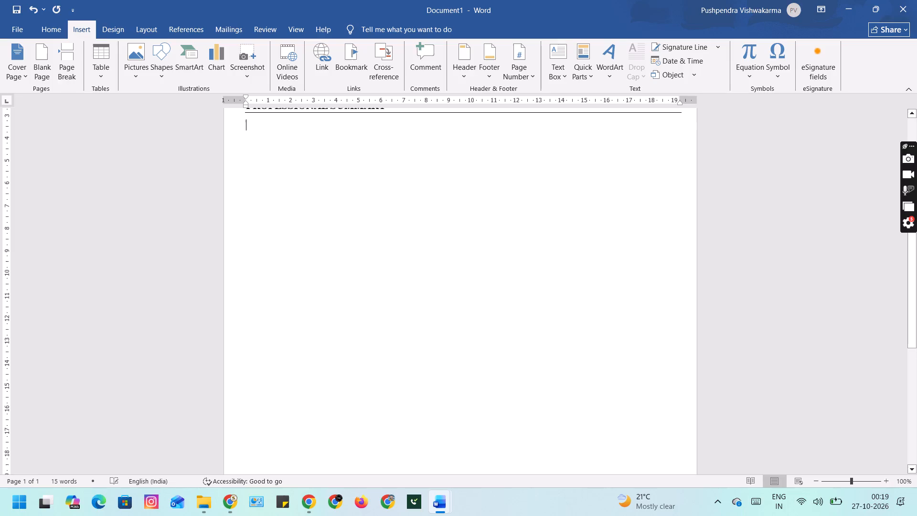
pyautogui.scroll(2, 449, 230)
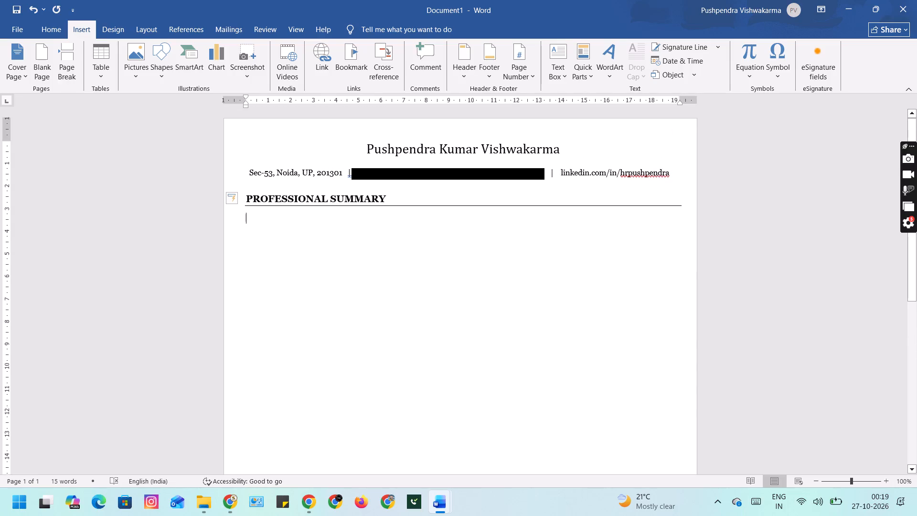
pyautogui.scroll(1, 449, 230)
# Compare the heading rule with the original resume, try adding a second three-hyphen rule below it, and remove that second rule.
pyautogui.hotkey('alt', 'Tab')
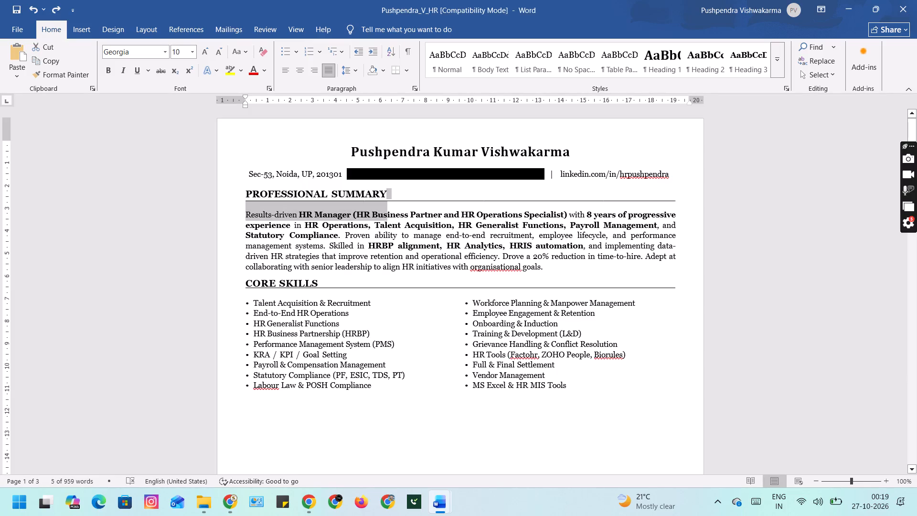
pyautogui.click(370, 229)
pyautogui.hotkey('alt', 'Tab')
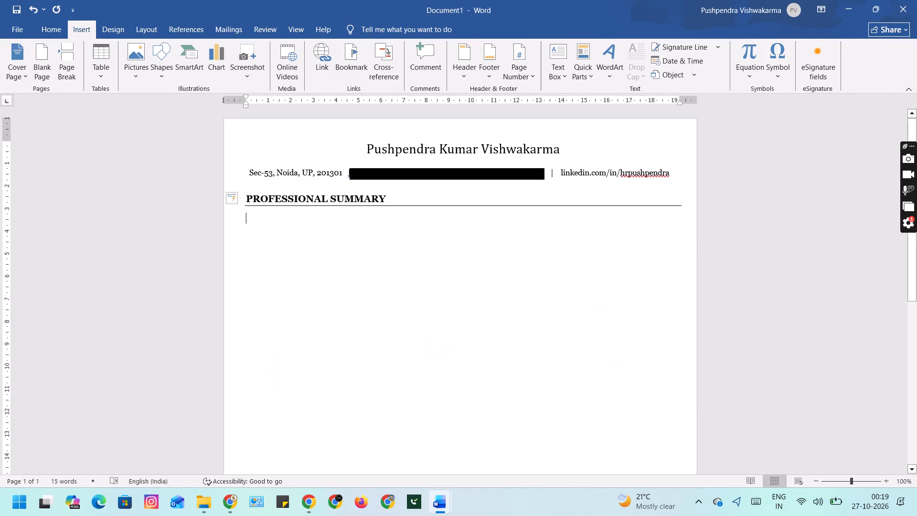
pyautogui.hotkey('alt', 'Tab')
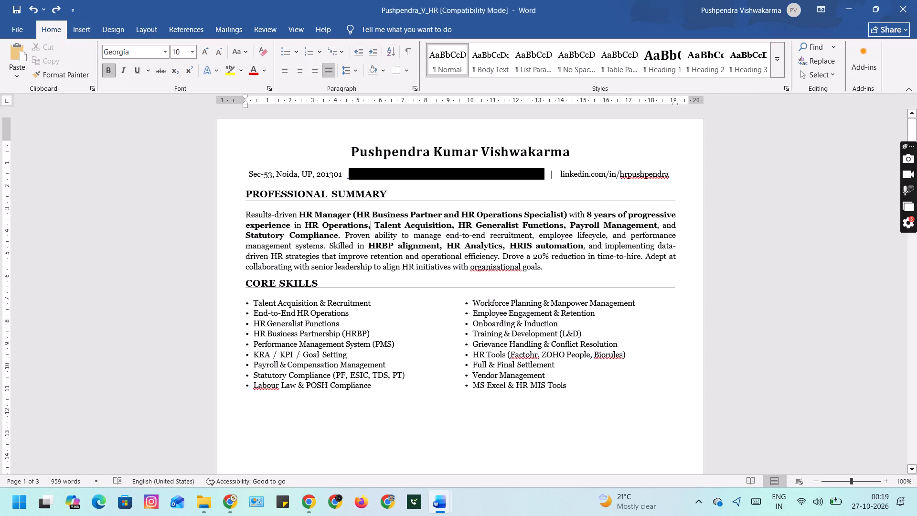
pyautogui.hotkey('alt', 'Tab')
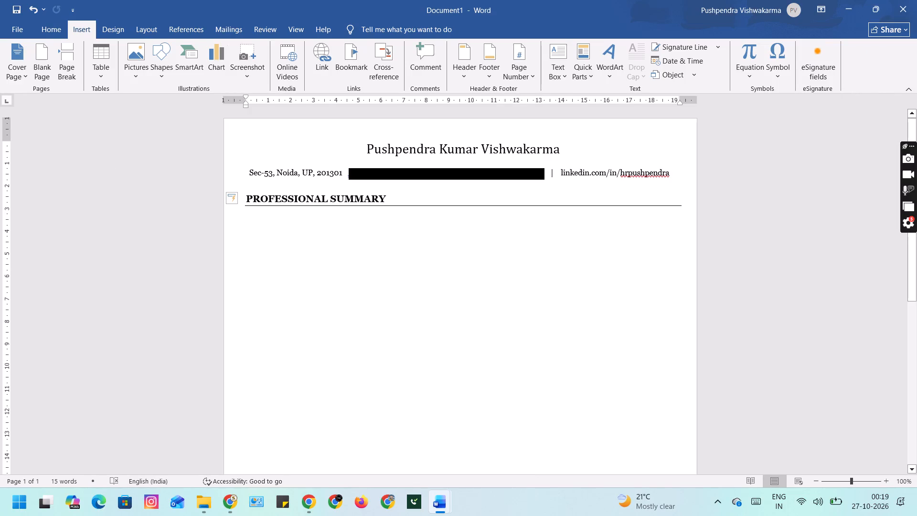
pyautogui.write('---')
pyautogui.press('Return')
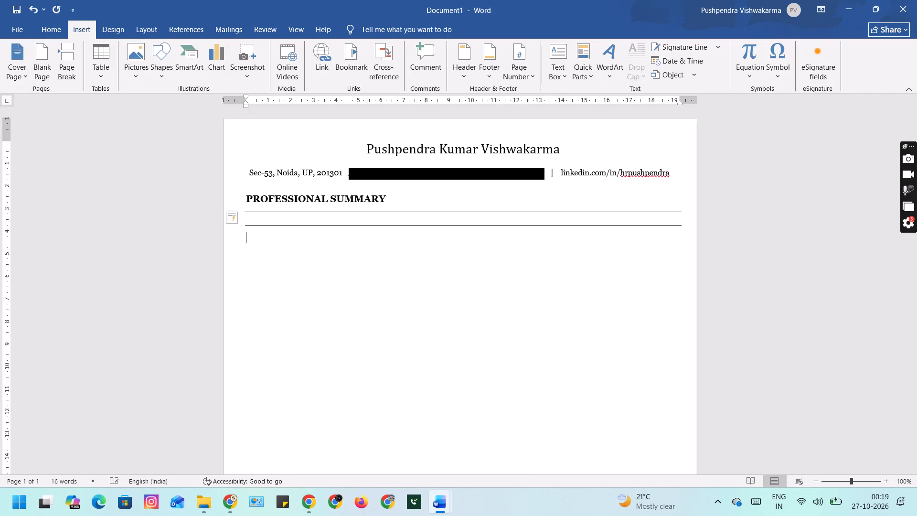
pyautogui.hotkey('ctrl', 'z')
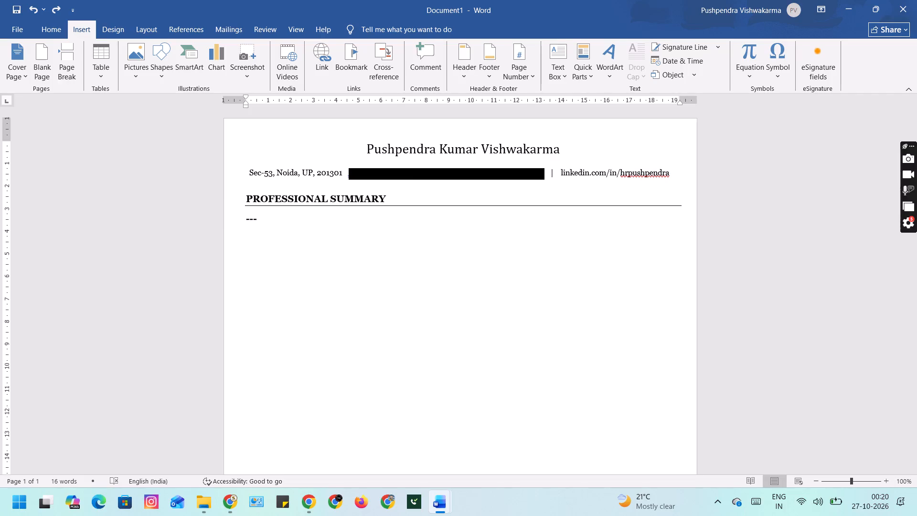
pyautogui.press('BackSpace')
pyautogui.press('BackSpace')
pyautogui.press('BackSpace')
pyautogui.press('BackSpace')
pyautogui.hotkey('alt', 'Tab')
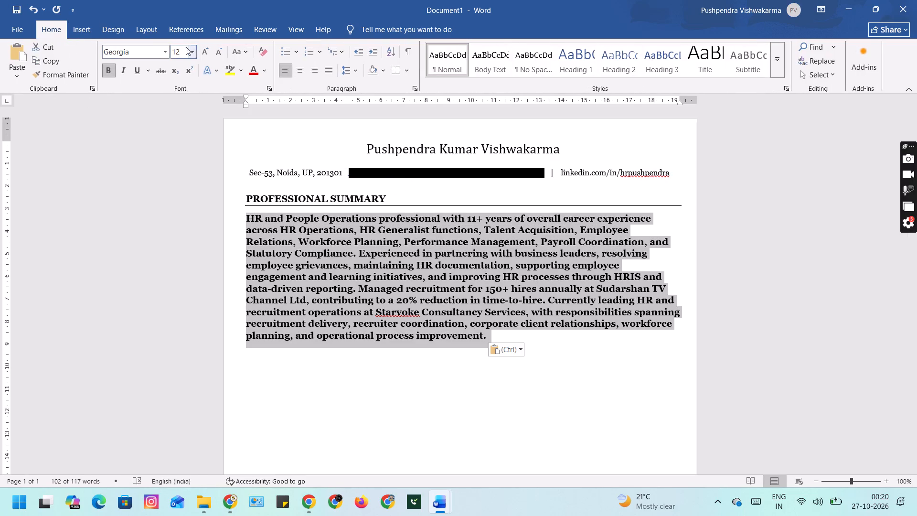
pyautogui.click(216, 53)
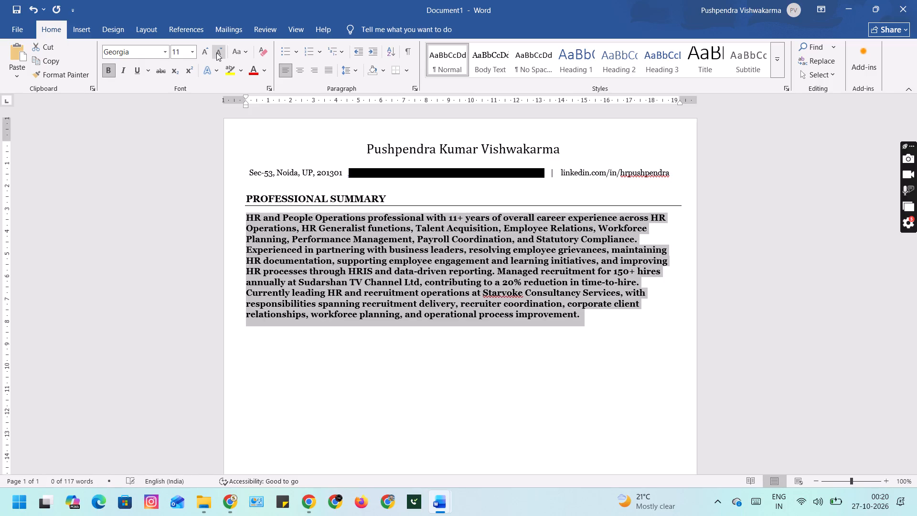
pyautogui.click(216, 53)
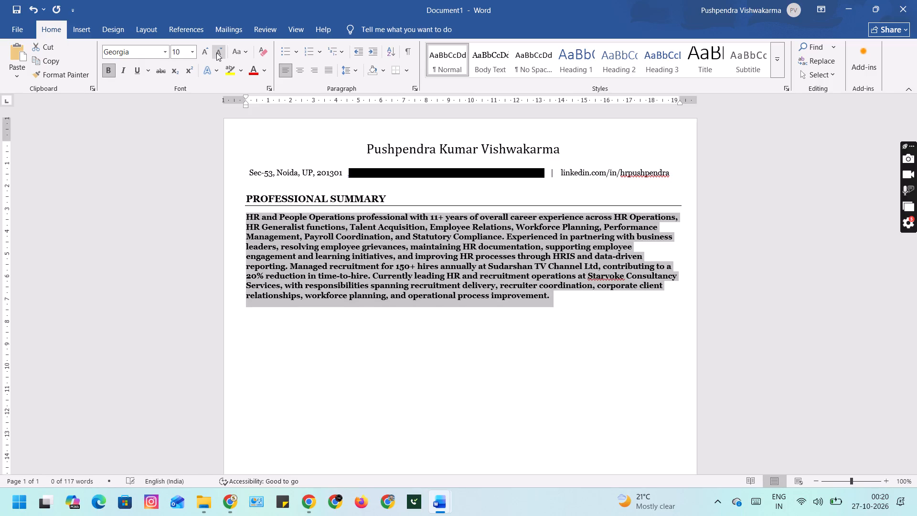
pyautogui.click(328, 71)
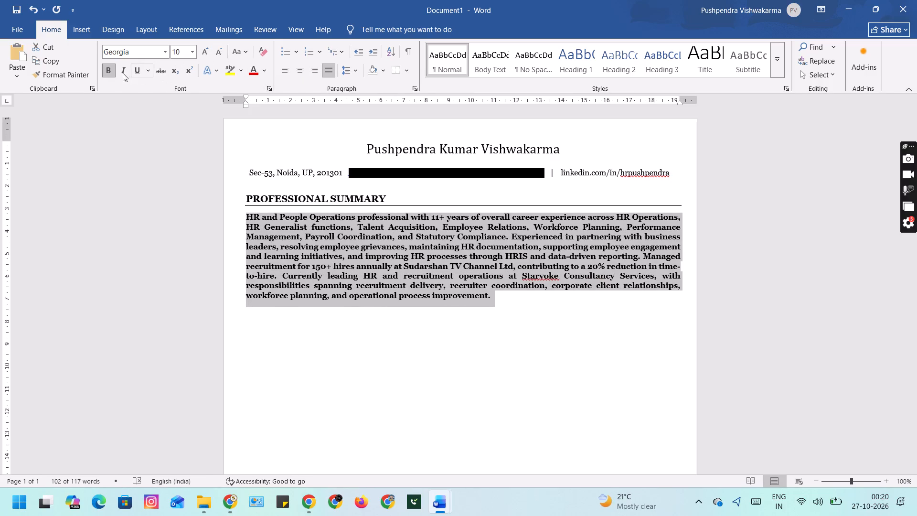
pyautogui.click(107, 71)
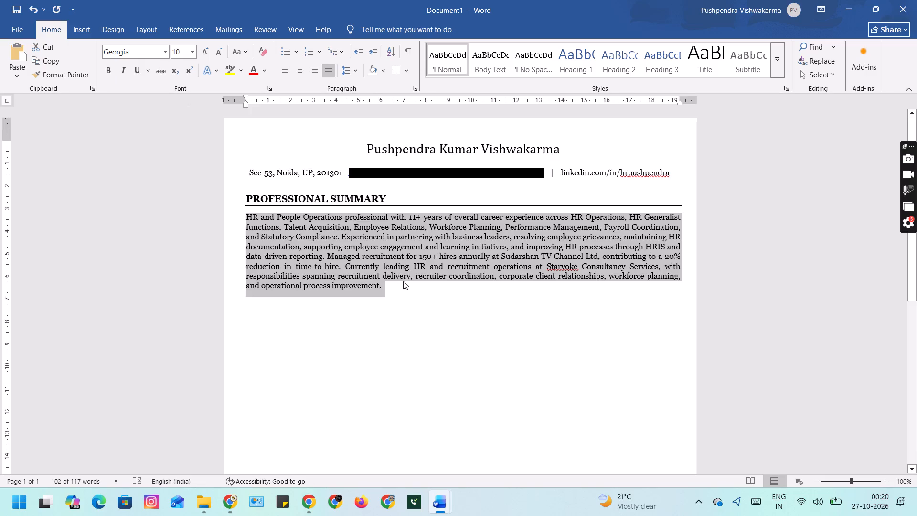
pyautogui.click(395, 295)
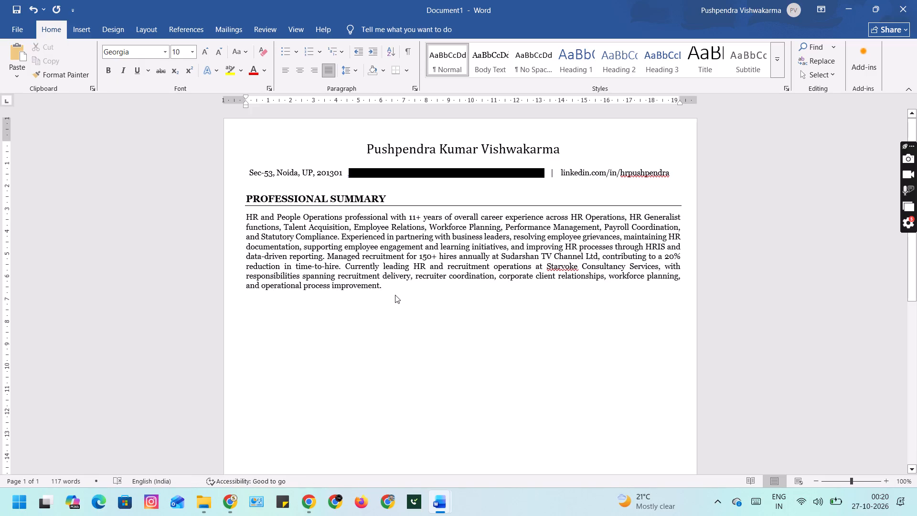
# Start a new line below the summary paragraph and check the original resume for the next section heading.
pyautogui.press('Return')
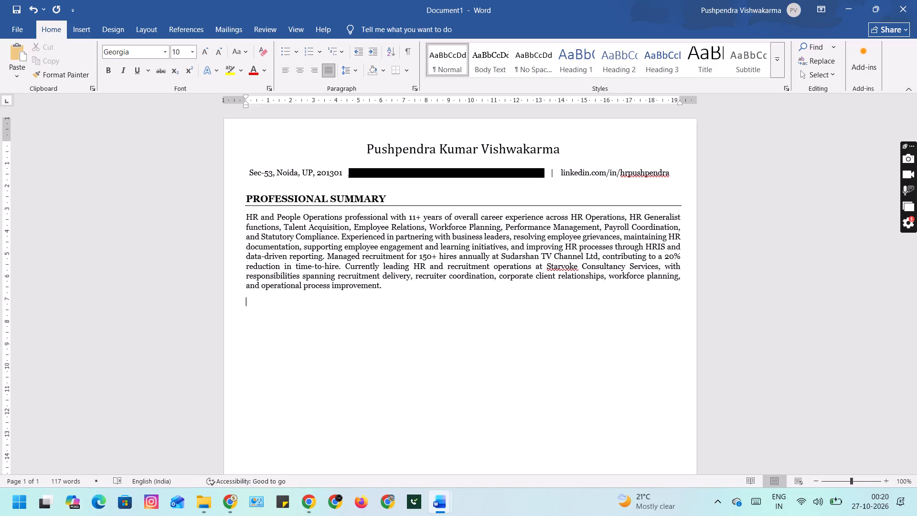
pyautogui.hotkey('alt', 'Tab')
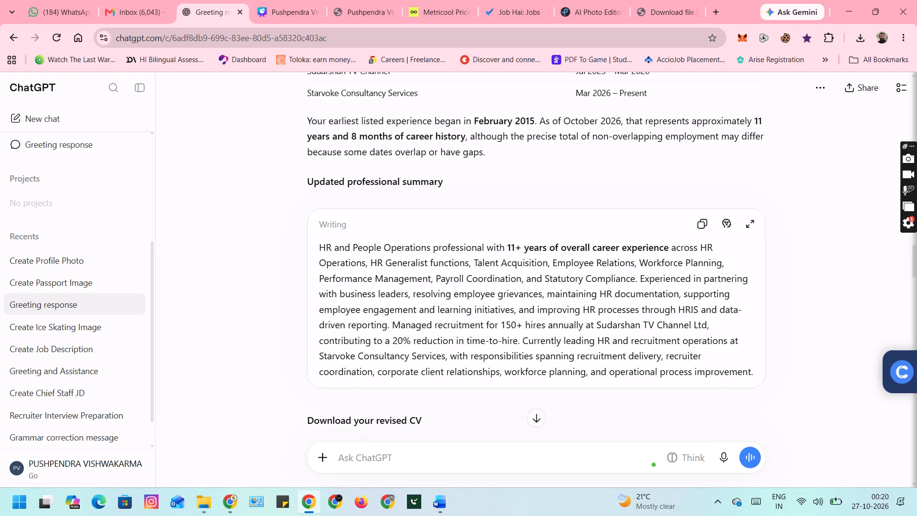
pyautogui.scroll(4, 479, 294)
pyautogui.hotkey('alt', 'Tab')
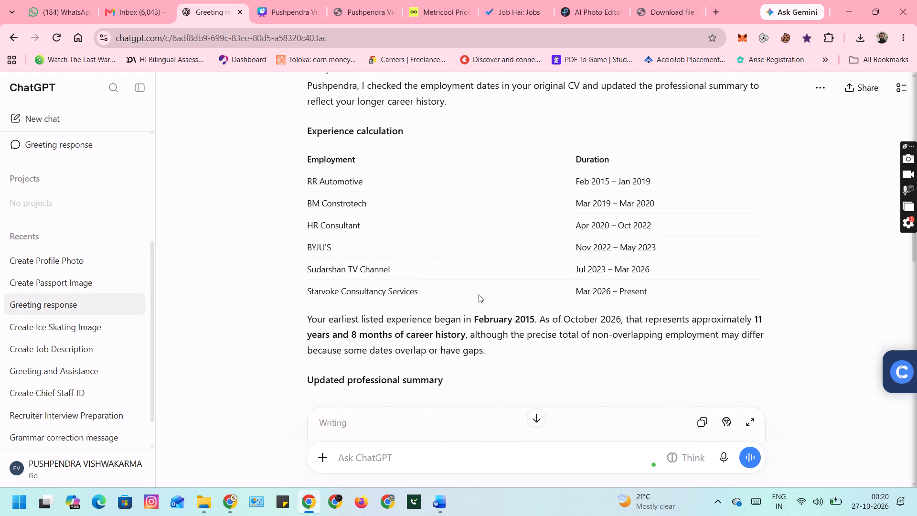
pyautogui.hotkey('alt', 'Tab')
pyautogui.hotkey('alt', 'Tab')
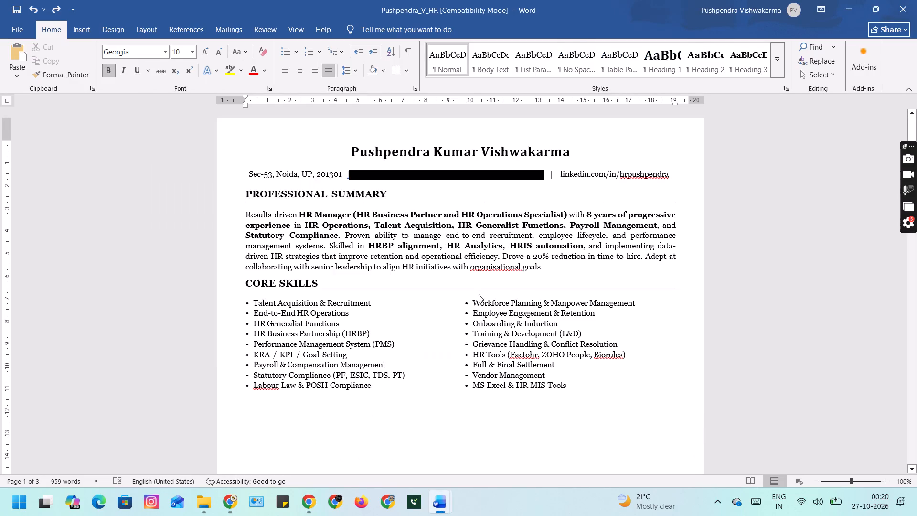
pyautogui.hotkey('alt', 'Tab')
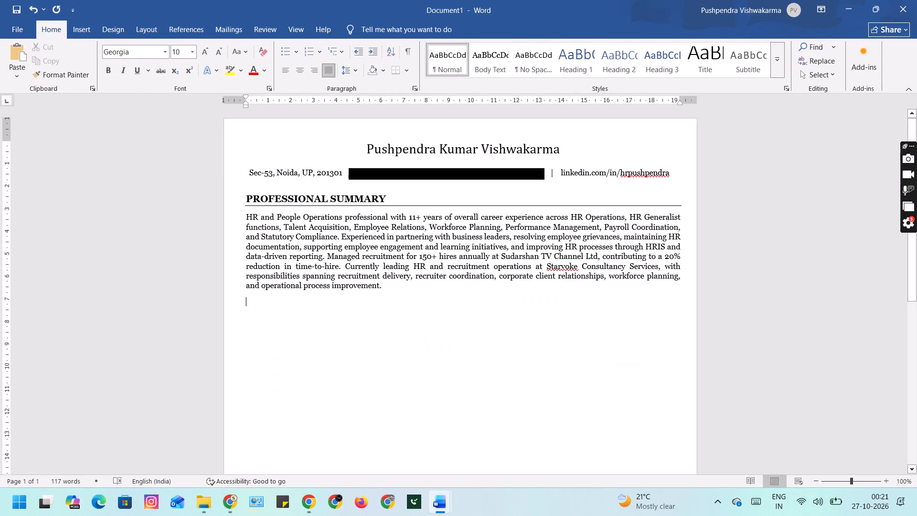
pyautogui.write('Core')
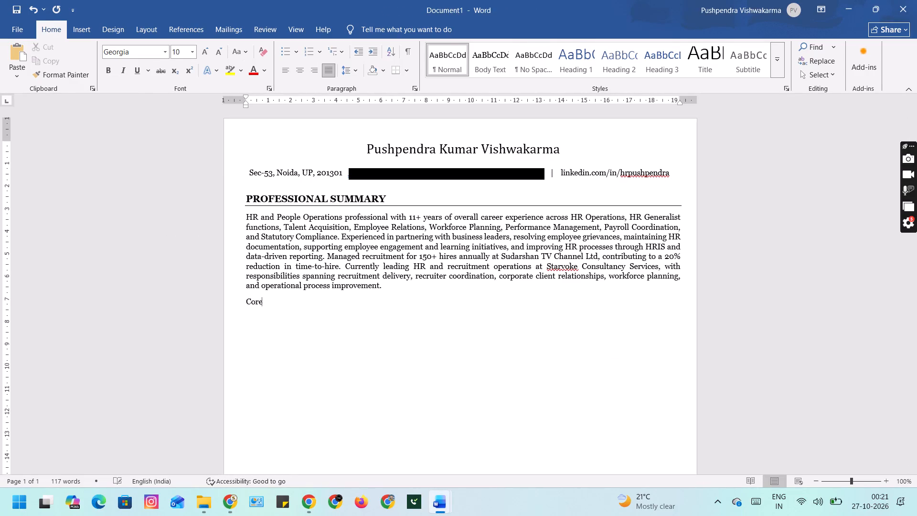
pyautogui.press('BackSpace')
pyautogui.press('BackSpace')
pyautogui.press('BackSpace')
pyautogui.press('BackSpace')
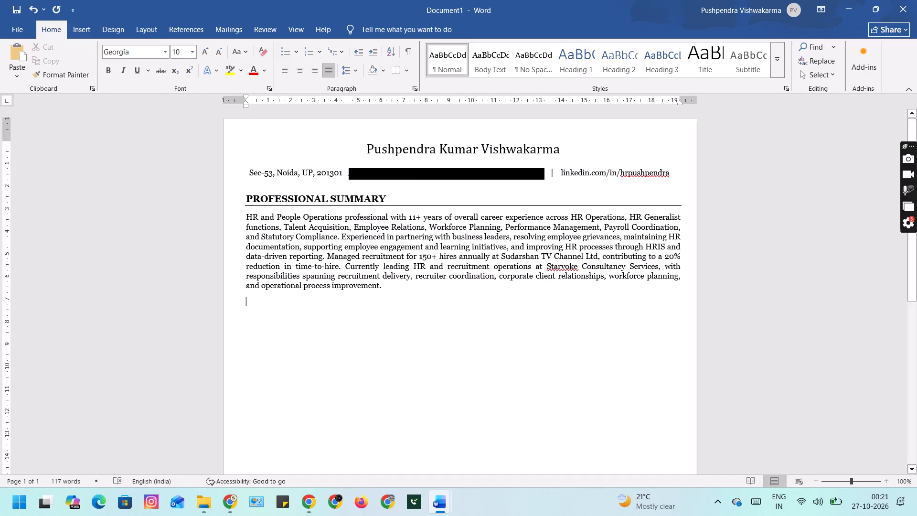
# Add a bold, size 12 CORE SKILLS heading below the summary paragraph with a three-hyphen horizontal rule beneath it.
pyautogui.doubleClick(206, 56)
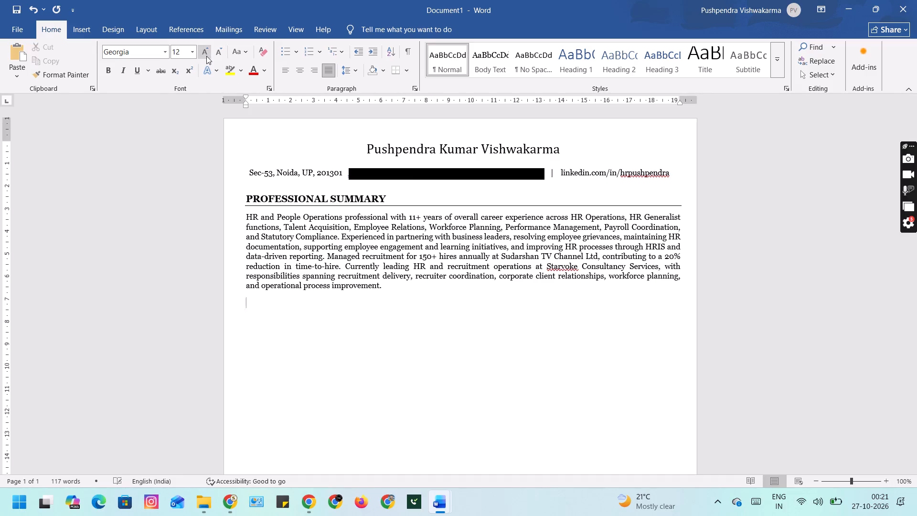
pyautogui.hotkey('ctrl', 'b')
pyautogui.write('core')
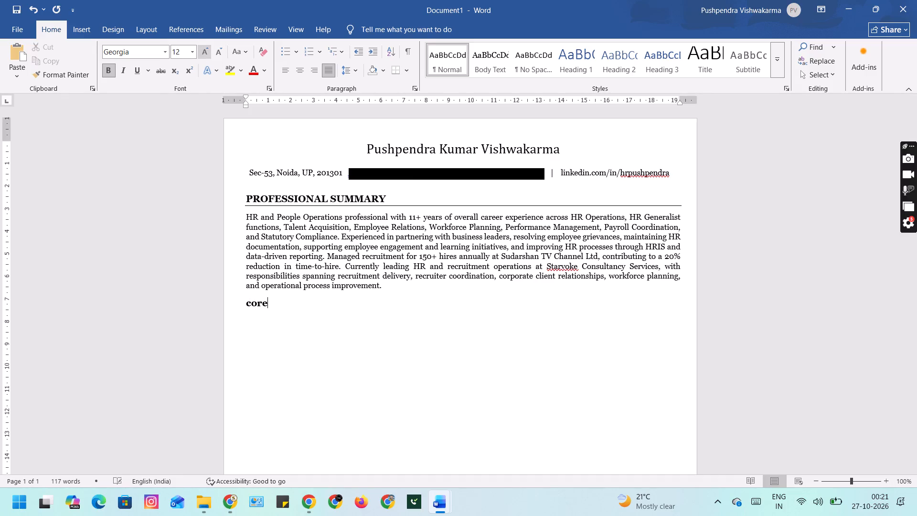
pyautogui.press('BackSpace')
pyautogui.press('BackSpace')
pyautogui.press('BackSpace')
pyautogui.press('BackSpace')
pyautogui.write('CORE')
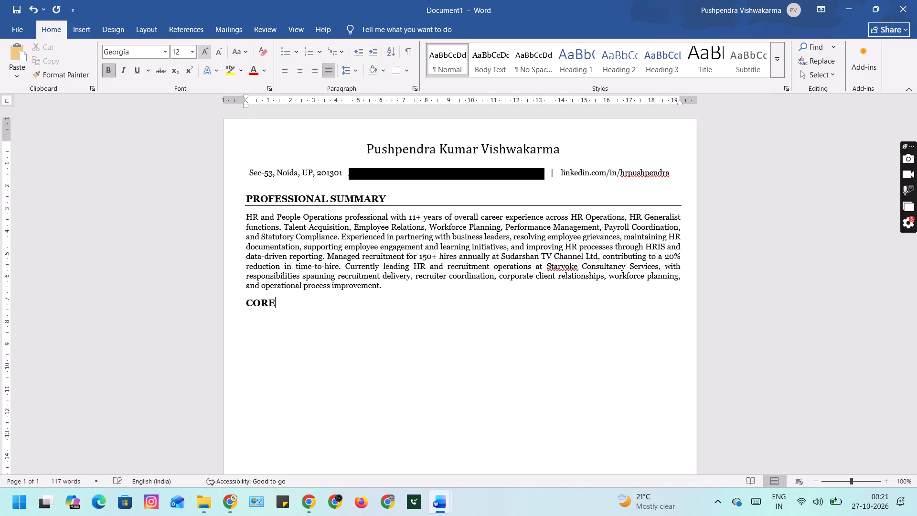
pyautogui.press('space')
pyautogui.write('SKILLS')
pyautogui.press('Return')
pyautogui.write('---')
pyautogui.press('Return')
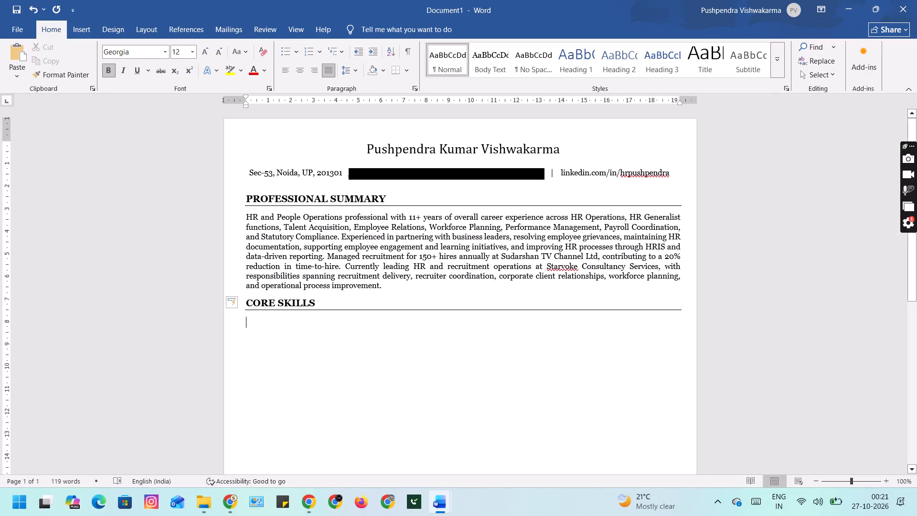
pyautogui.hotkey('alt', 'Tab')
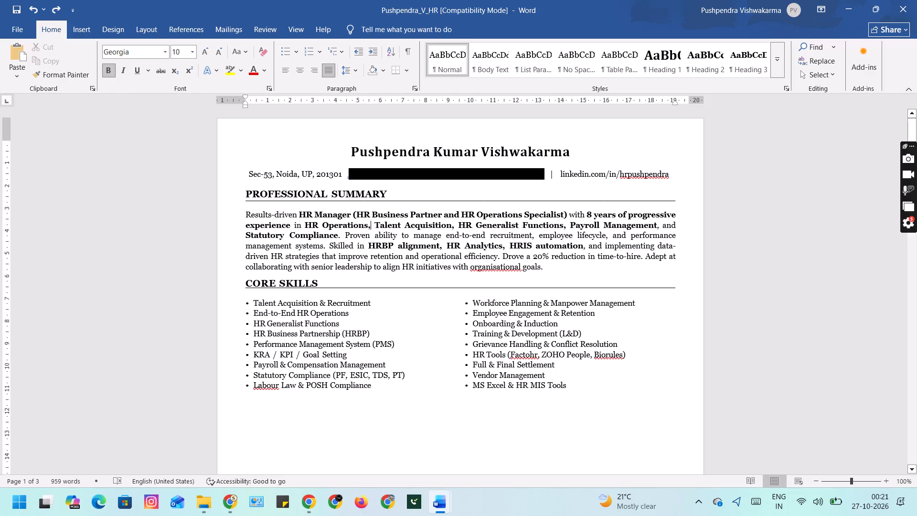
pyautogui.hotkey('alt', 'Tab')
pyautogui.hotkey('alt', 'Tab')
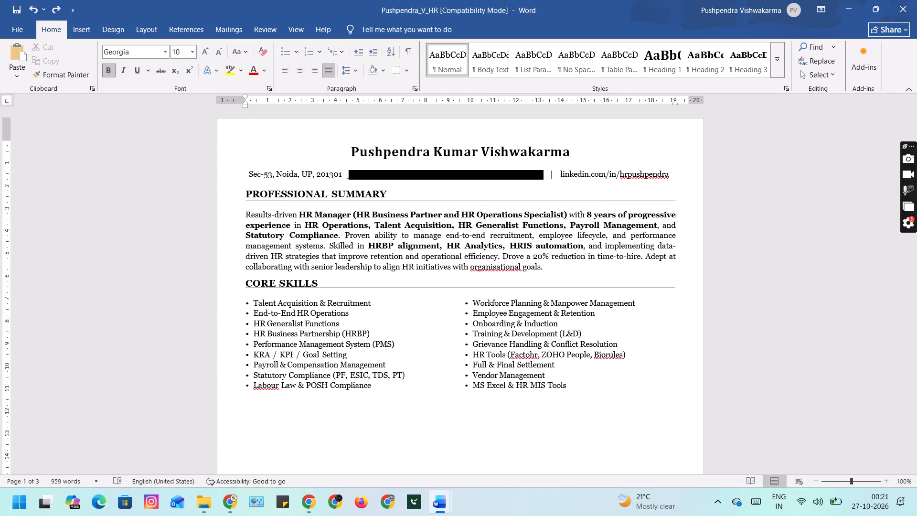
pyautogui.moveTo(572, 385); pyautogui.dragTo(266, 302)
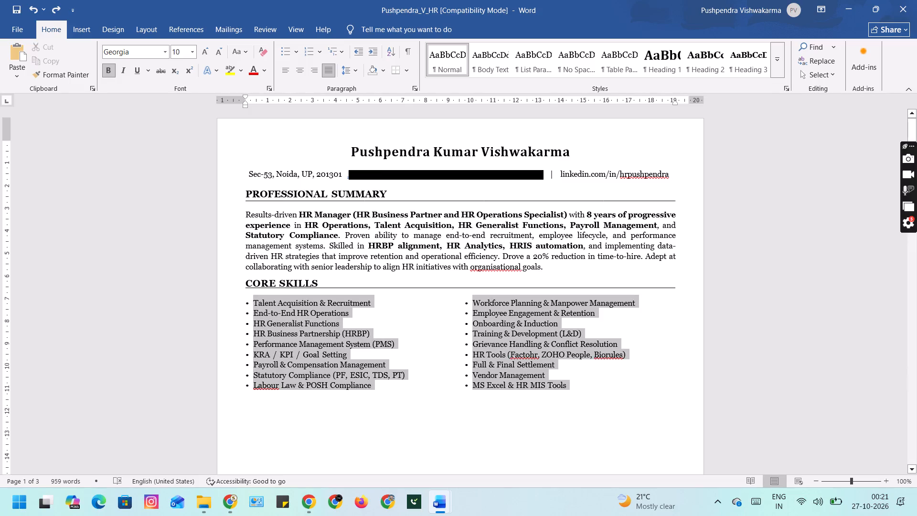
pyautogui.moveTo(266, 302); pyautogui.dragTo(264, 302)
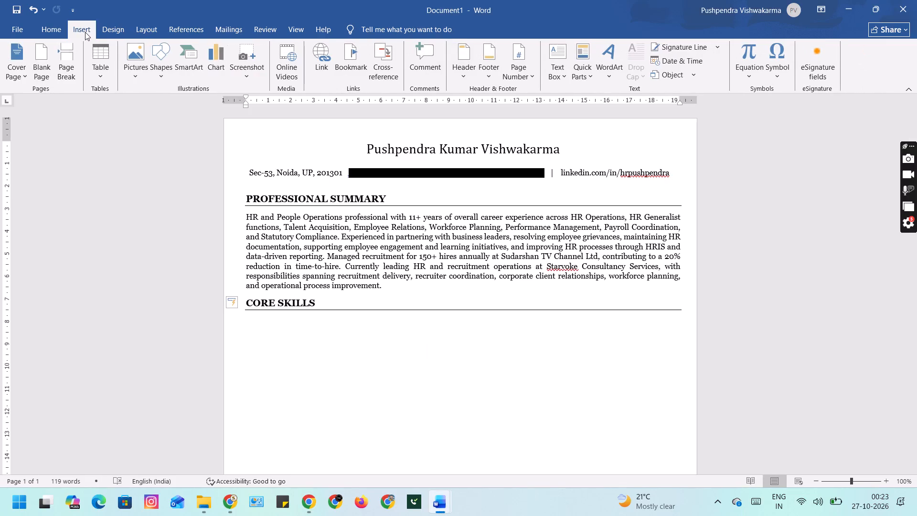
pyautogui.click(102, 75)
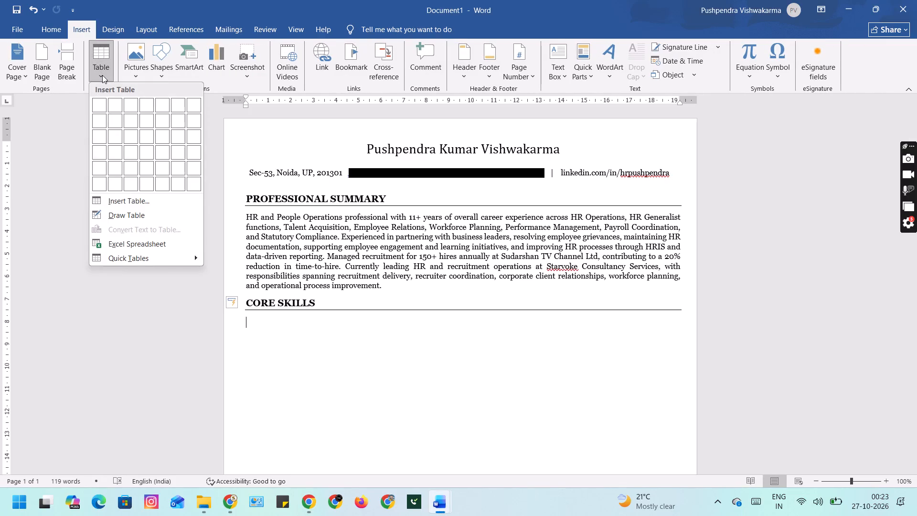
pyautogui.click(117, 107)
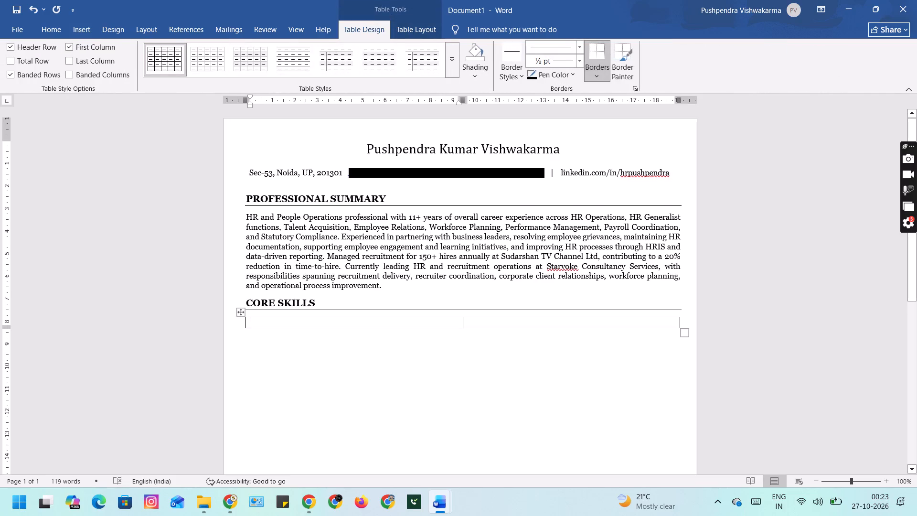
pyautogui.hotkey('ctrl', 'v')
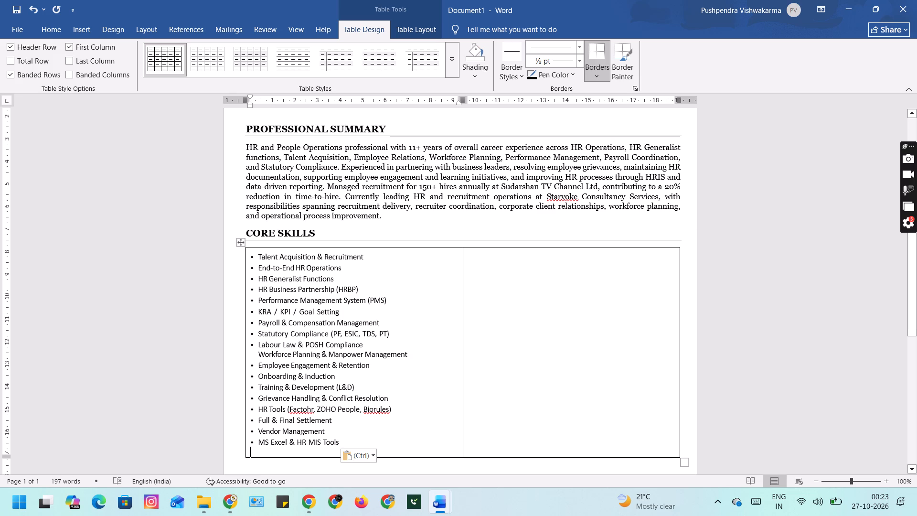
# Move the skills from Labour Law & POSH Compliance through MS Excel & HR MIS Tools into the Core Skills table's second cell.
pyautogui.hotkey('alt', 'Tab')
pyautogui.hotkey('alt', 'Tab')
pyautogui.hotkey('alt', 'Tab')
pyautogui.hotkey('alt', 'Tab')
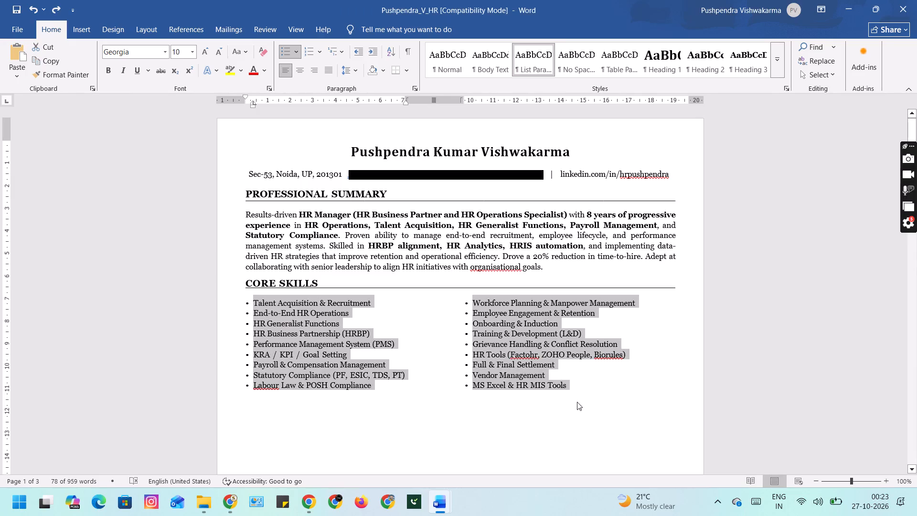
pyautogui.hotkey('alt', 'Tab')
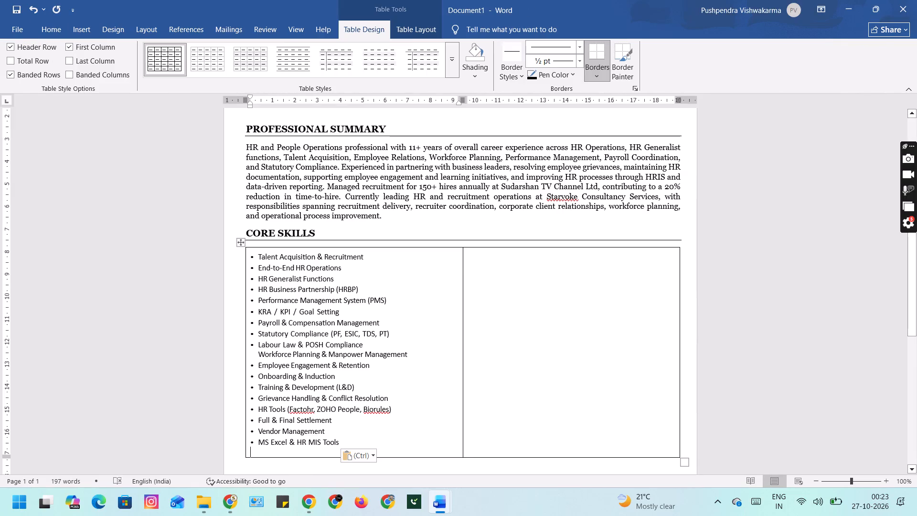
pyautogui.hotkey('alt', 'Tab')
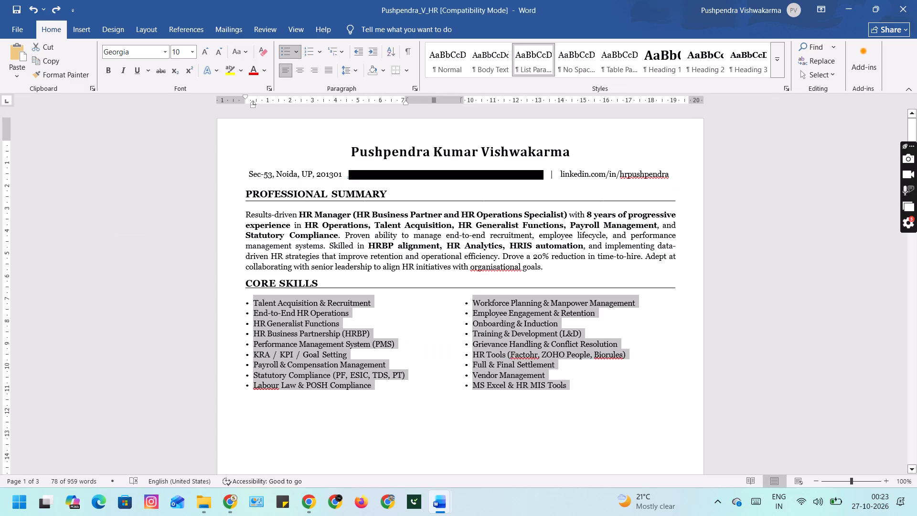
pyautogui.hotkey('alt', 'Tab')
pyautogui.moveTo(344, 441); pyautogui.dragTo(264, 347)
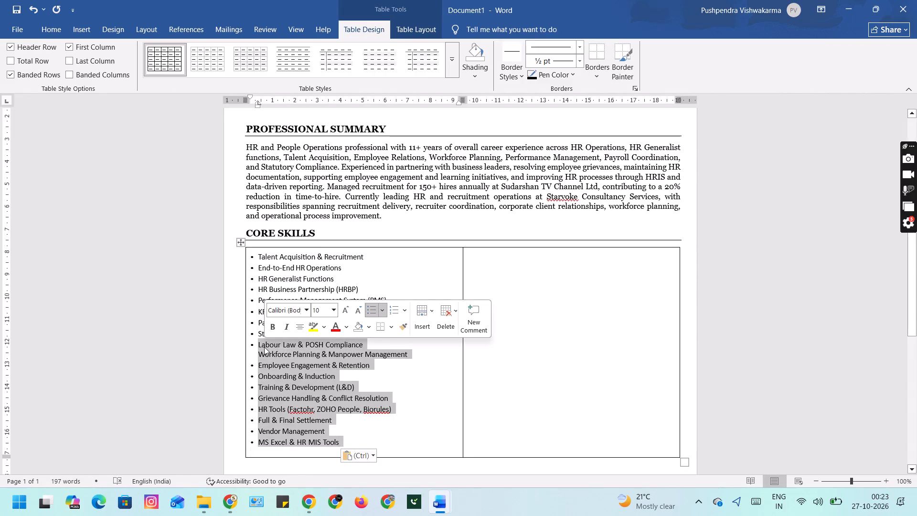
pyautogui.hotkey('ctrl', 'x')
pyautogui.click(491, 262)
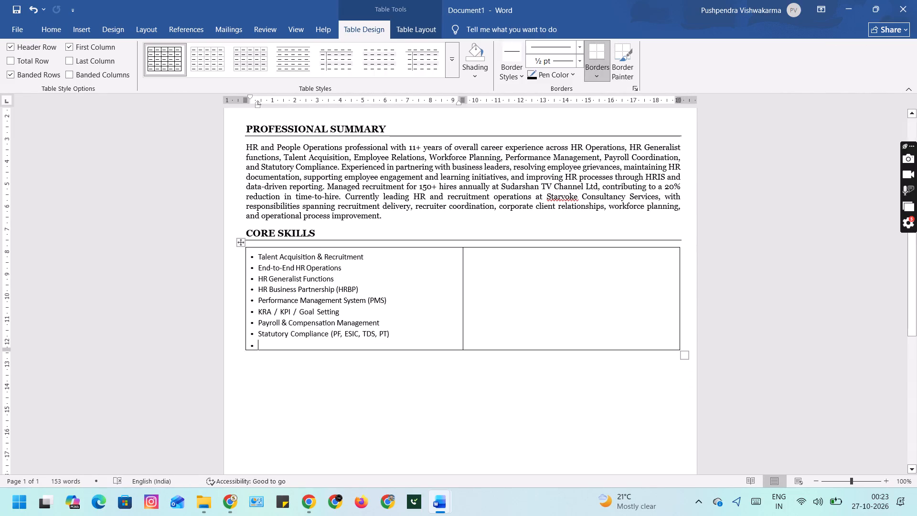
pyautogui.hotkey('ctrl', 'v')
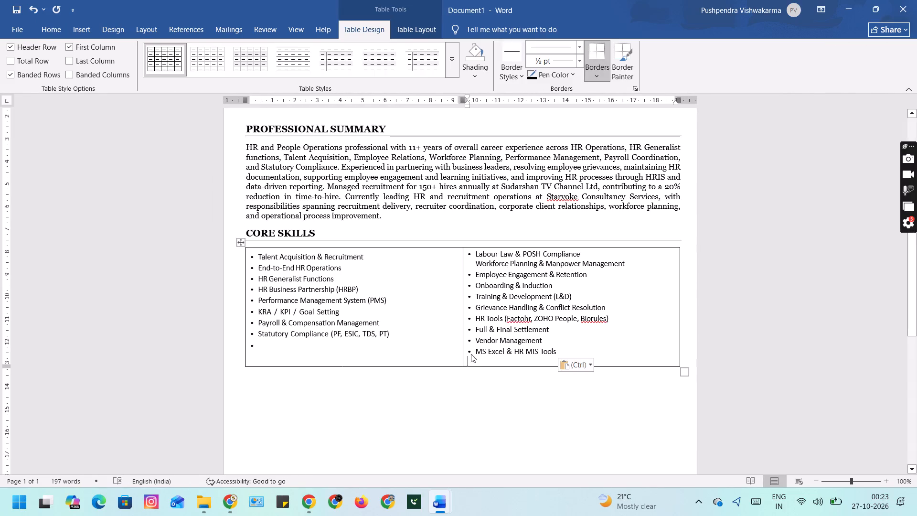
# Fill the empty last bullet of the first Core Skills column with "Stackholder management".
pyautogui.click(350, 345)
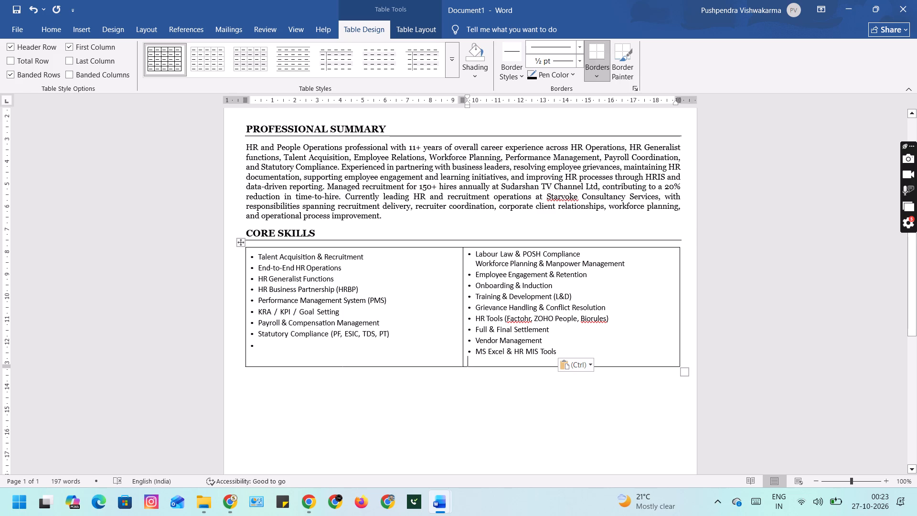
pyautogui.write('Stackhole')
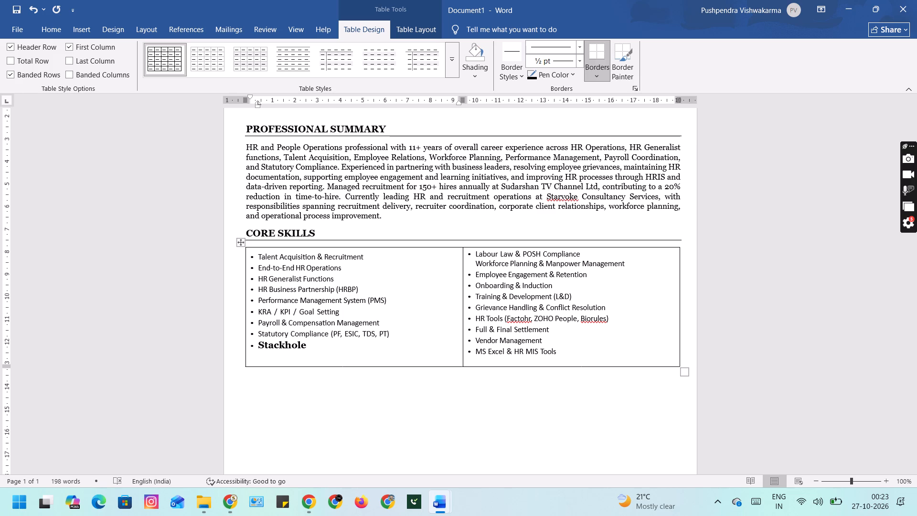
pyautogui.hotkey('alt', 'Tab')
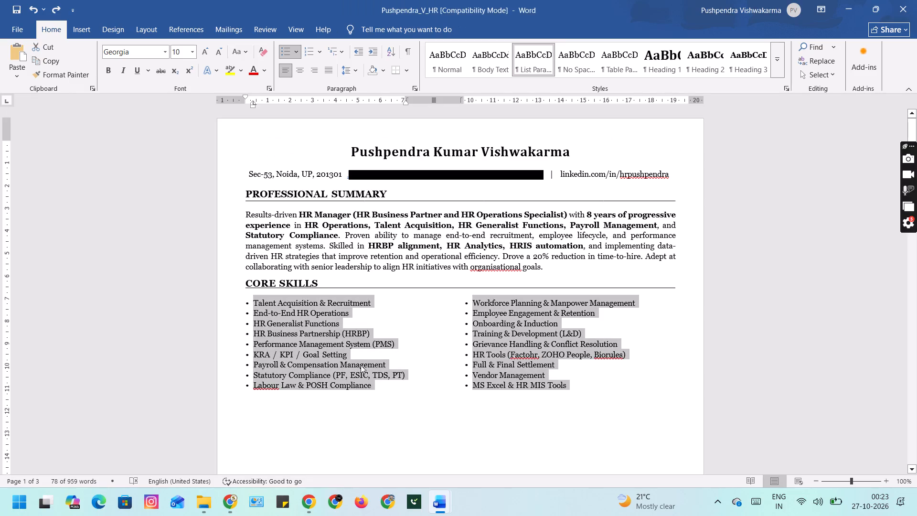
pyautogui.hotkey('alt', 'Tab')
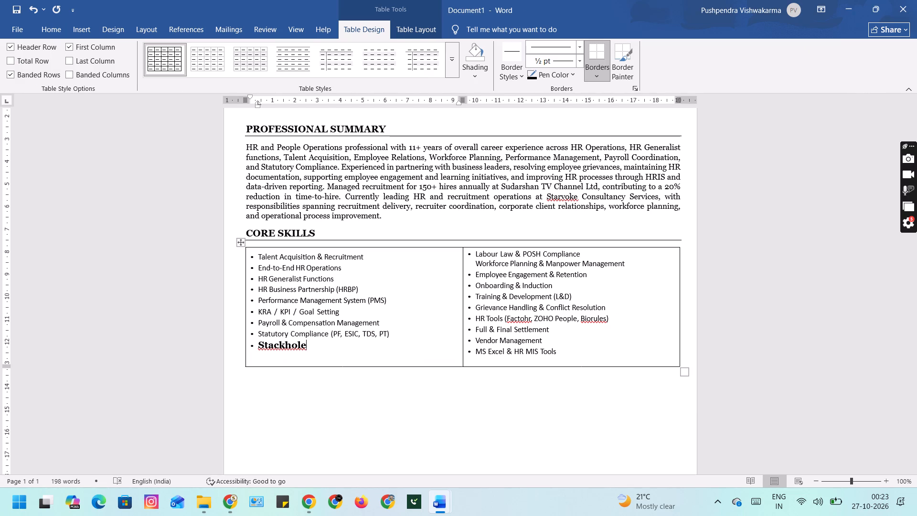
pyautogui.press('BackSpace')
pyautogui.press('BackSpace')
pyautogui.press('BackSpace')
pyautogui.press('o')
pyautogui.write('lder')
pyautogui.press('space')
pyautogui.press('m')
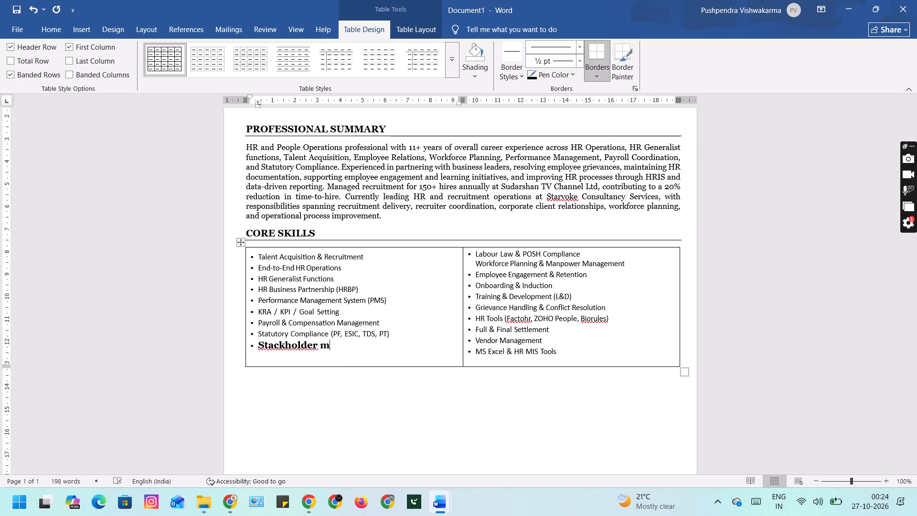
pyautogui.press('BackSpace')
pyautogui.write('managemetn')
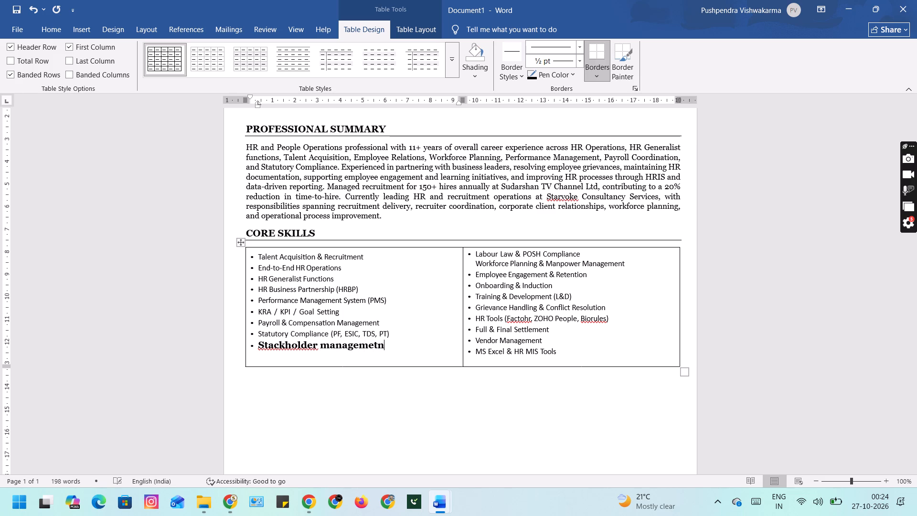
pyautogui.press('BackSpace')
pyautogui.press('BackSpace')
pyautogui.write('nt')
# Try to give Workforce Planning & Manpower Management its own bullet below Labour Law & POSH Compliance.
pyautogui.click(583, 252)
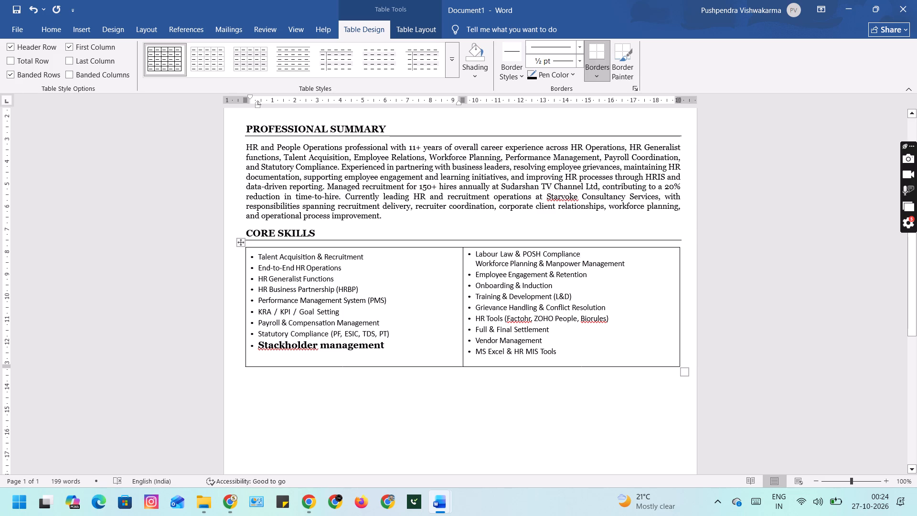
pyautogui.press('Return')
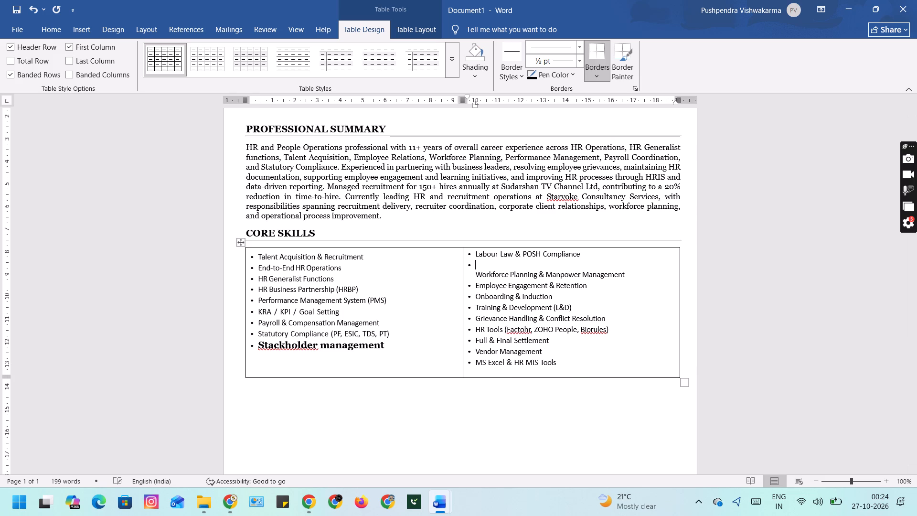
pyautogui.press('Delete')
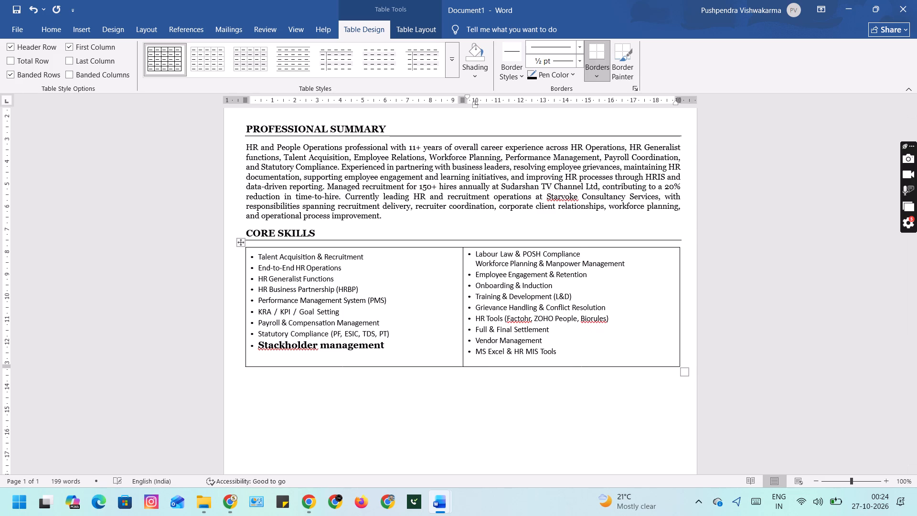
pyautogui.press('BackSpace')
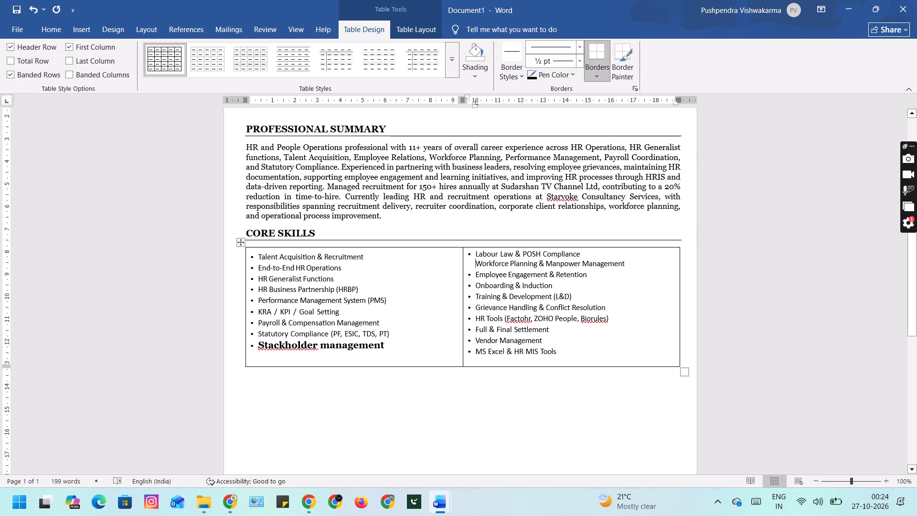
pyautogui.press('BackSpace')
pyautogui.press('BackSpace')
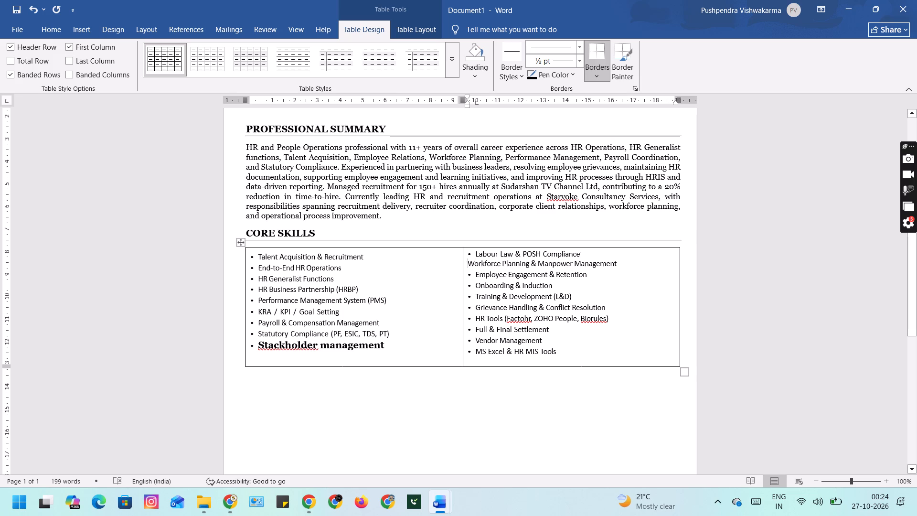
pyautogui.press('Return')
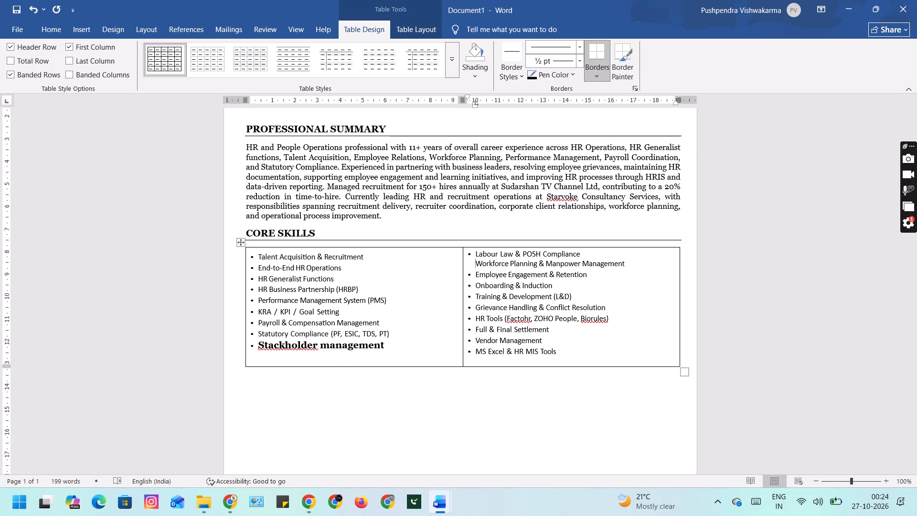
# Join Workforce Planning & Manpower Management to the Labour Law & POSH Compliance line and split it off again as a separate bullet.
pyautogui.press('BackSpace')
pyautogui.press('BackSpace')
pyautogui.press('BackSpace')
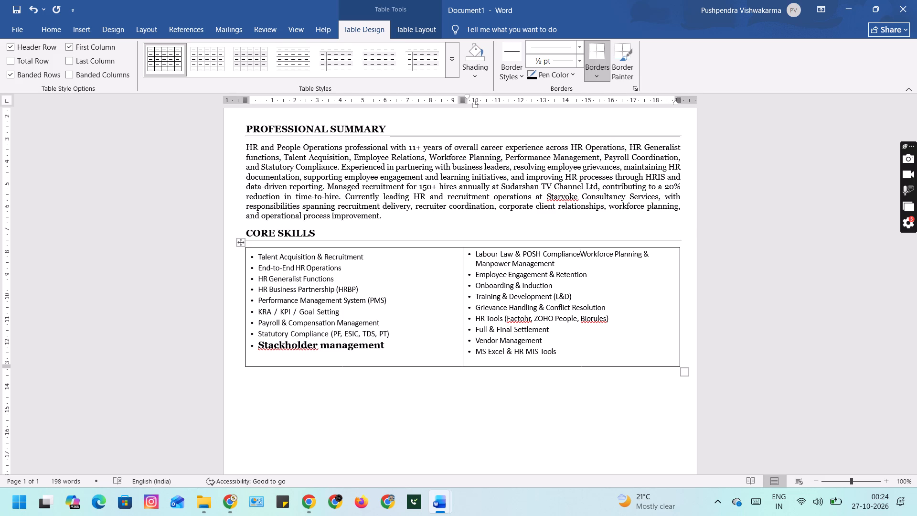
pyautogui.press('Return')
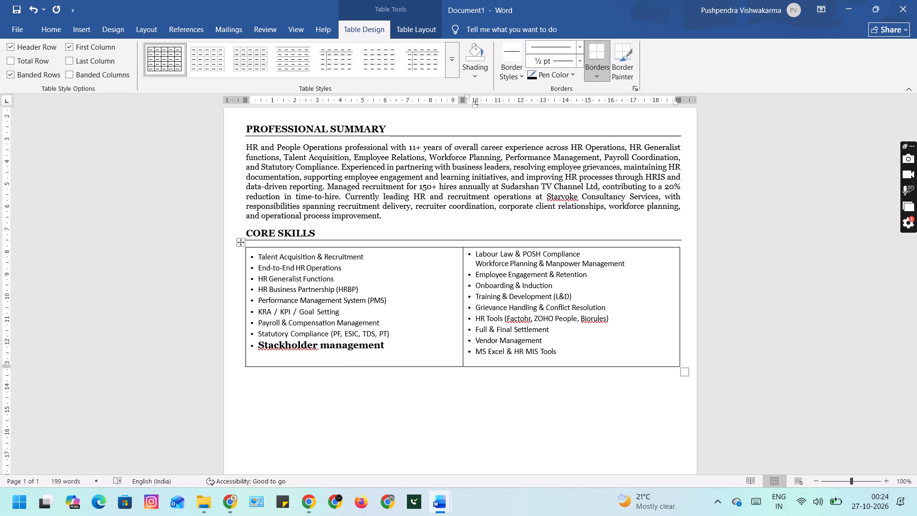
pyautogui.press('BackSpace')
pyautogui.press('BackSpace')
pyautogui.press('BackSpace')
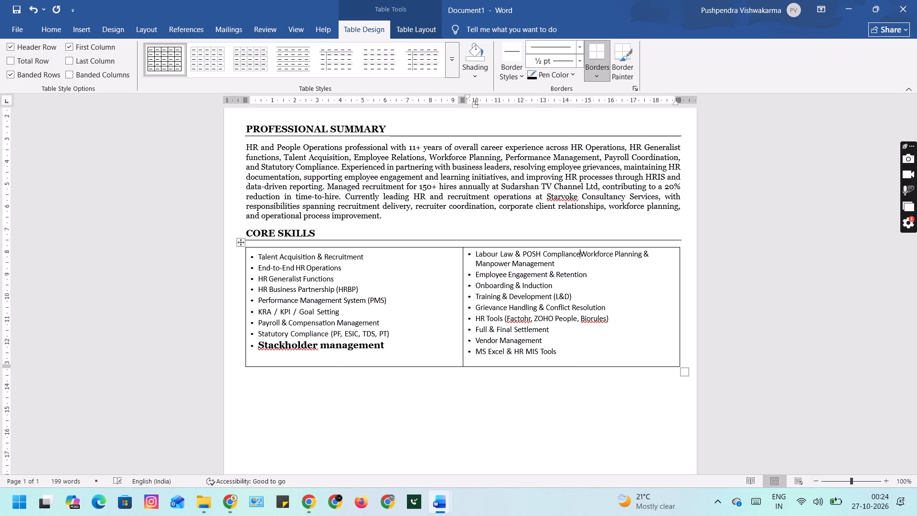
pyautogui.press('Right')
pyautogui.press('Right')
pyautogui.press('BackSpace')
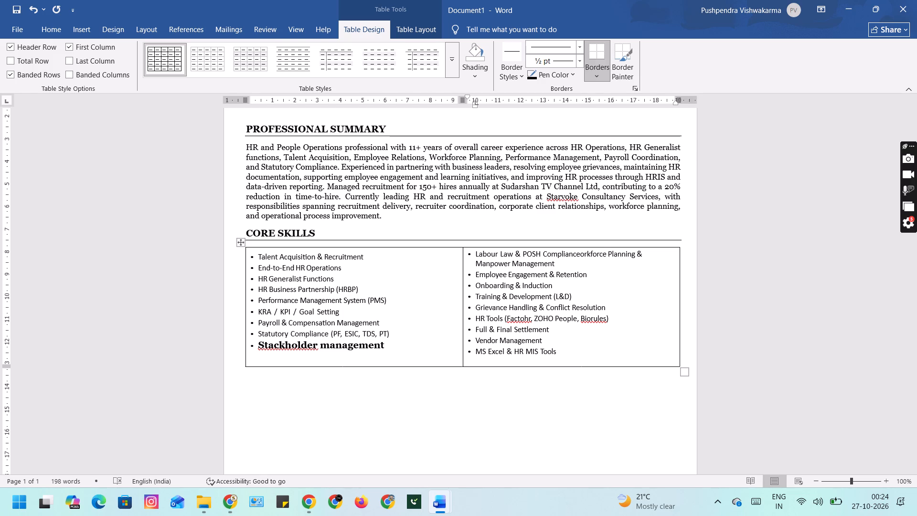
pyautogui.press('BackSpace')
pyautogui.press('BackSpace')
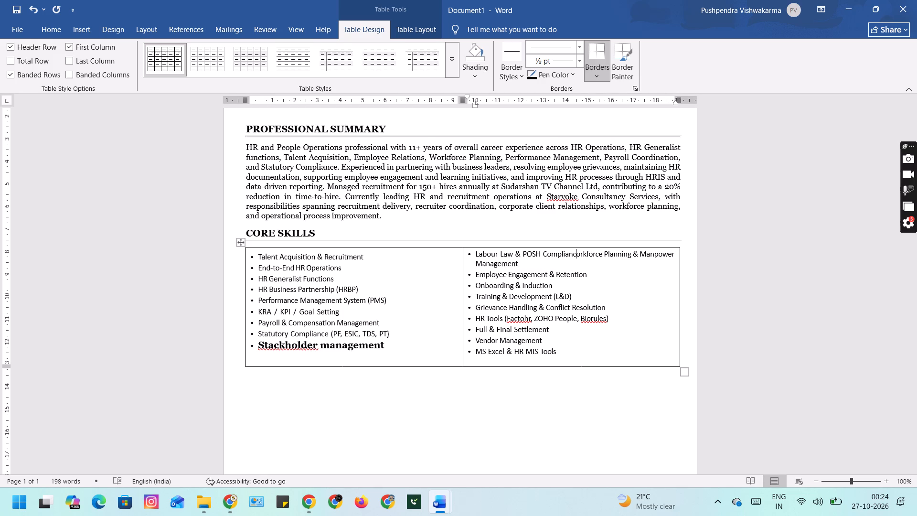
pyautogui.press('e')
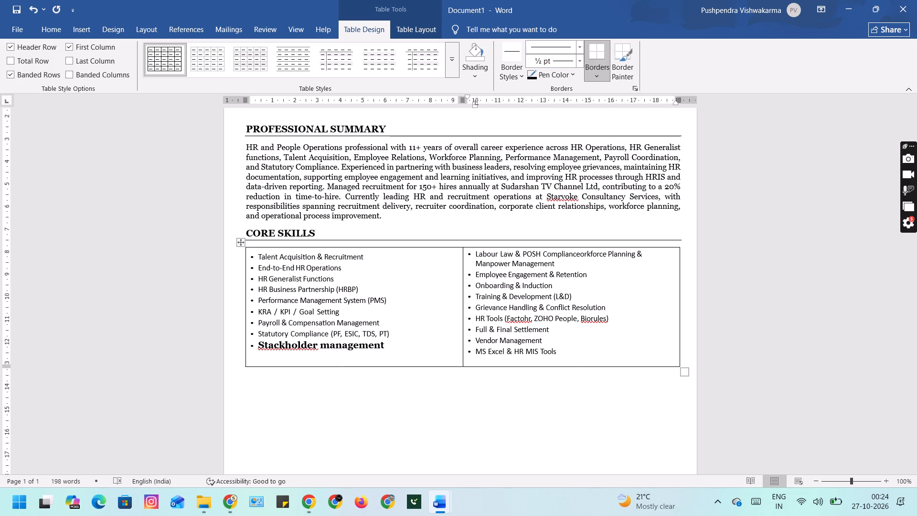
pyautogui.press('Return')
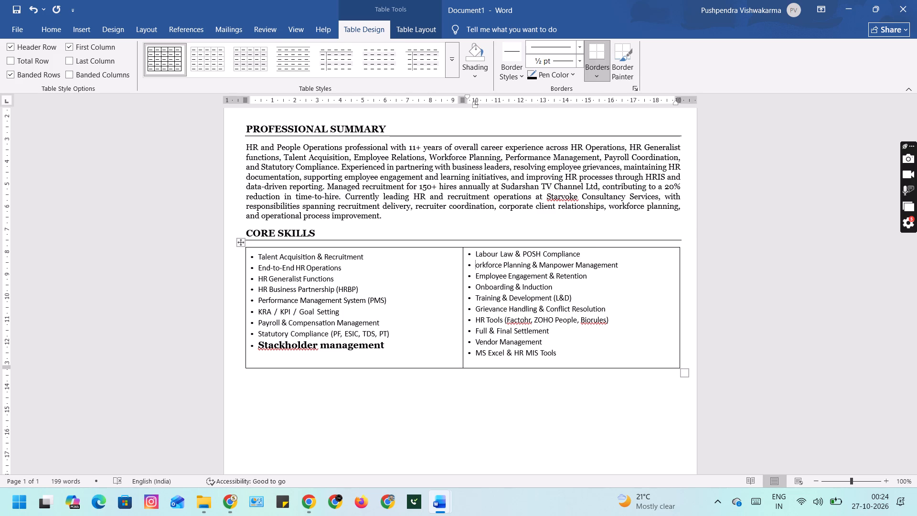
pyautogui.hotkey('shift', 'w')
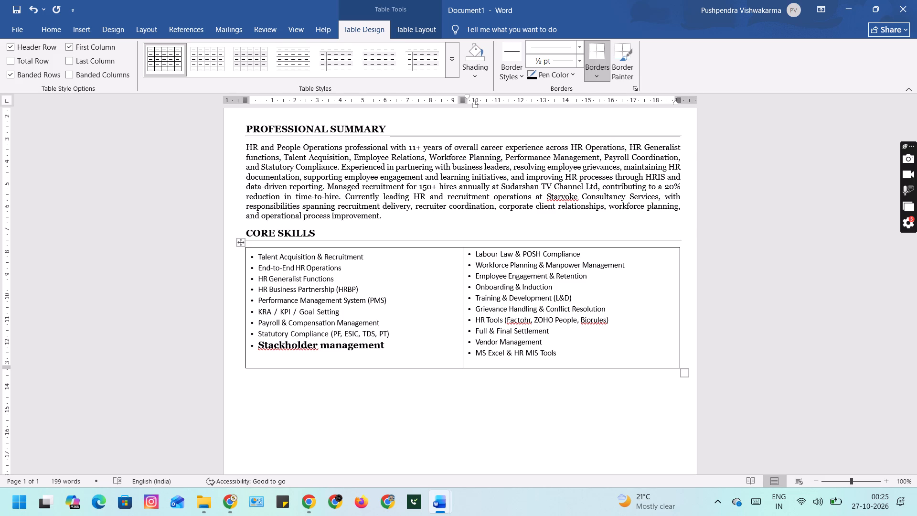
# Compare the new Core Skills table with the Core Skills section of the original resume.
pyautogui.hotkey('alt', 'Tab')
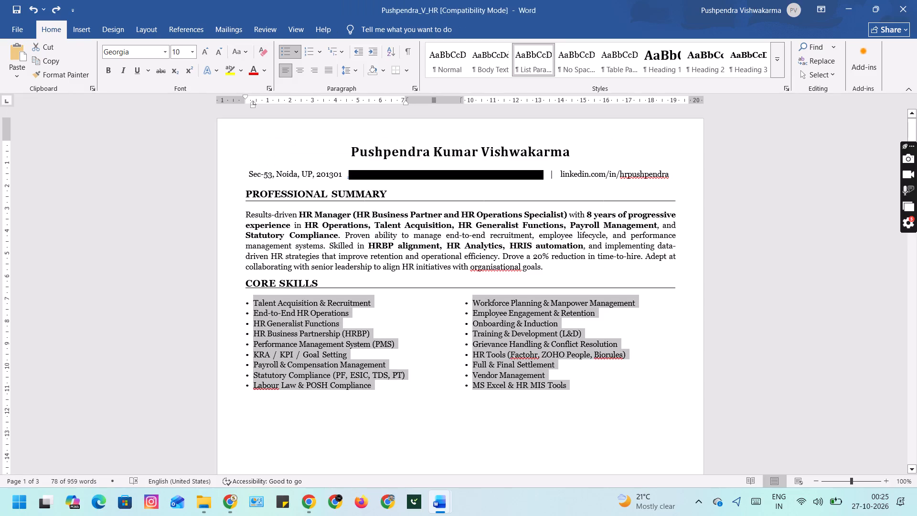
pyautogui.hotkey('alt', 'Tab')
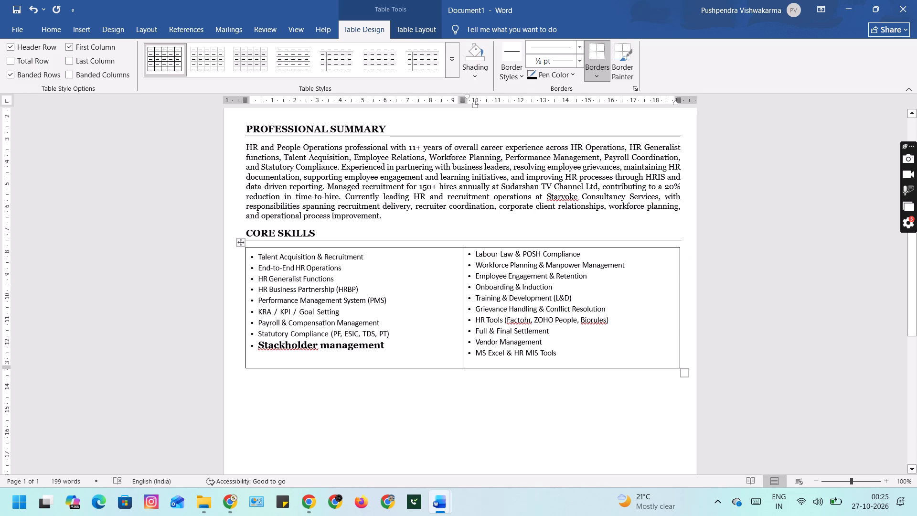
# Copy the formatting of the Performance Management System (PMS) bullet onto the Stackholder management bullet with Format Painter.
pyautogui.click(390, 345)
pyautogui.moveTo(390, 345); pyautogui.dragTo(317, 346)
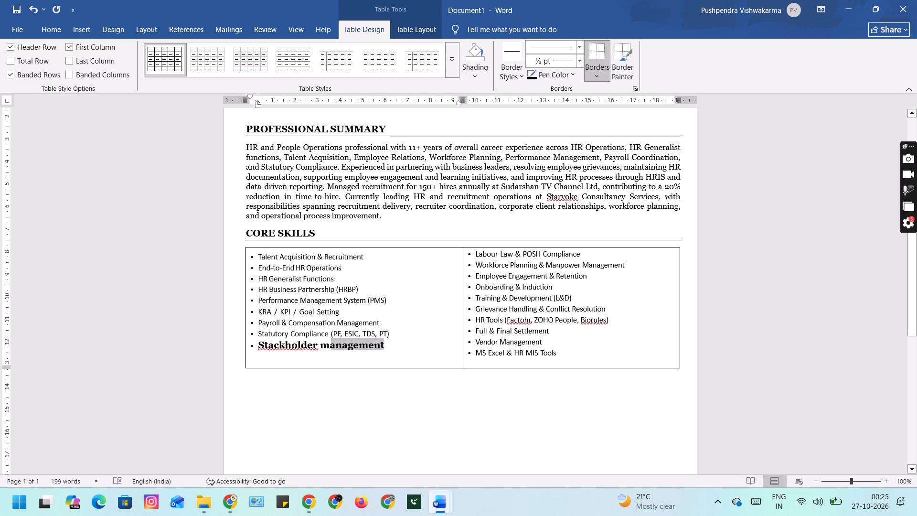
pyautogui.moveTo(317, 346); pyautogui.dragTo(275, 344)
pyautogui.click(383, 277)
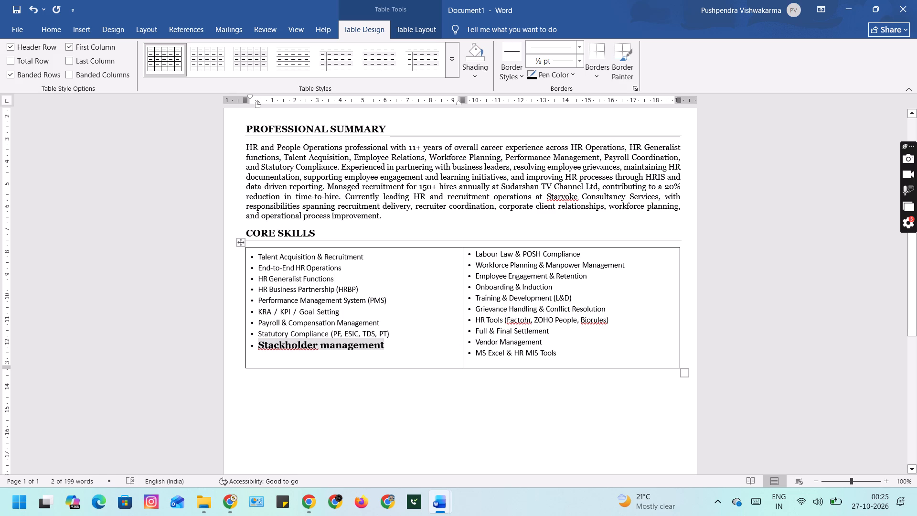
pyautogui.moveTo(392, 299); pyautogui.dragTo(333, 299)
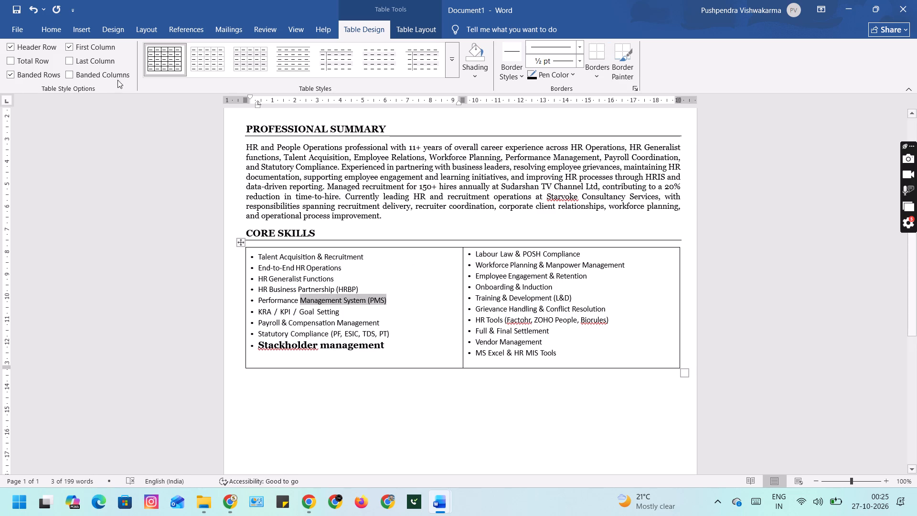
pyautogui.click(61, 32)
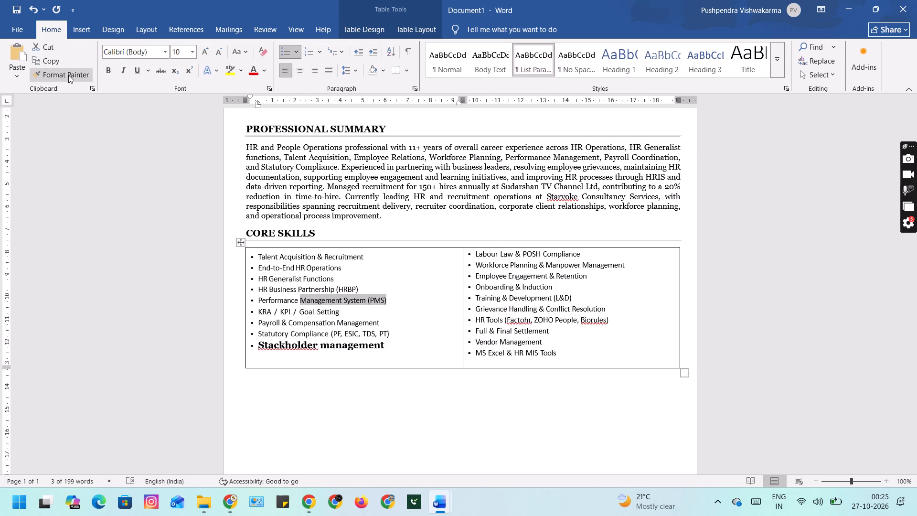
pyautogui.click(68, 75)
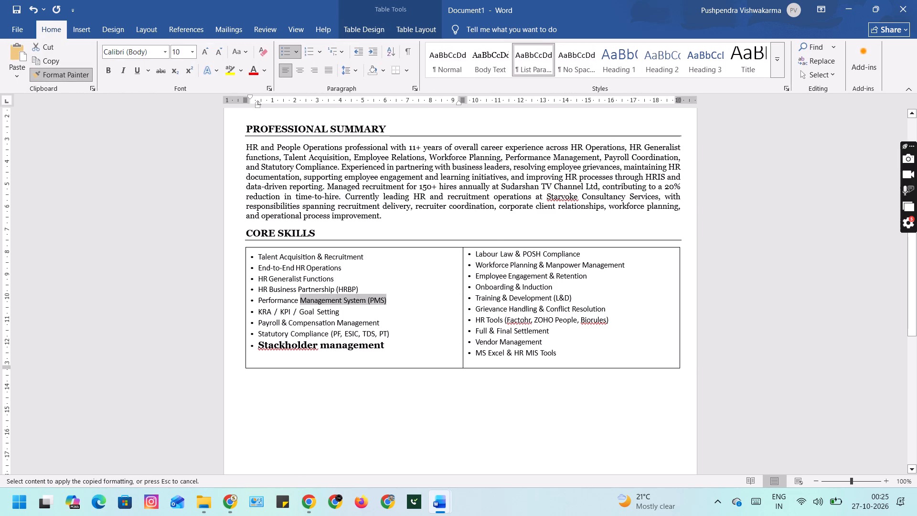
pyautogui.moveTo(393, 347); pyautogui.dragTo(278, 344)
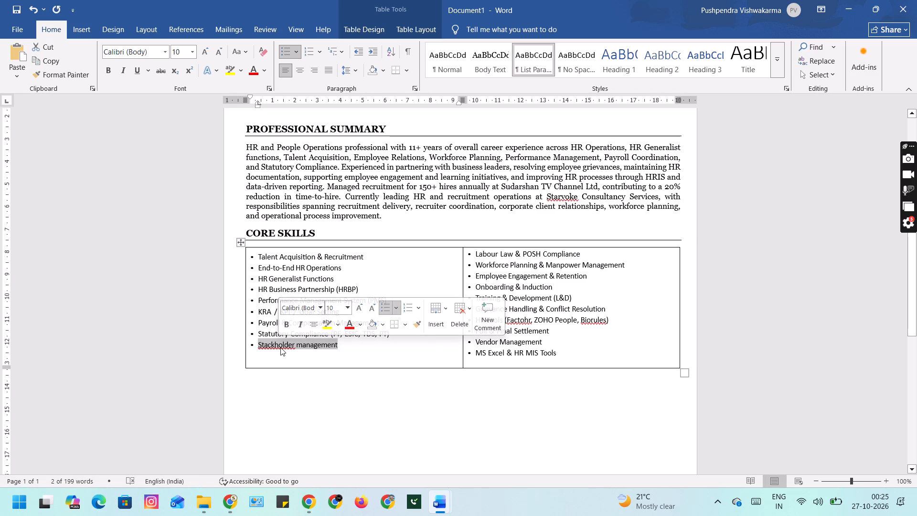
# Correct the misspelled word Stackholder in the last bullet of the first Core Skills column to "Stakeholder".
pyautogui.click(280, 347)
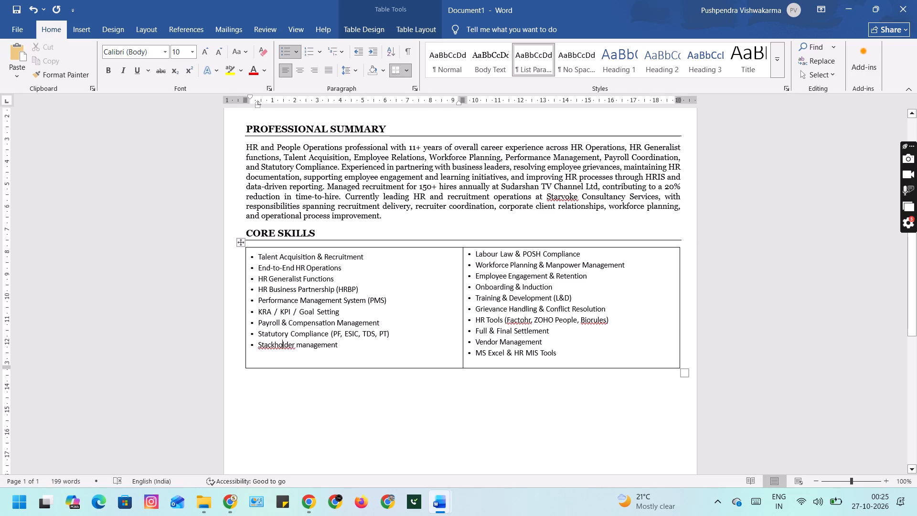
pyautogui.rightClick(278, 346)
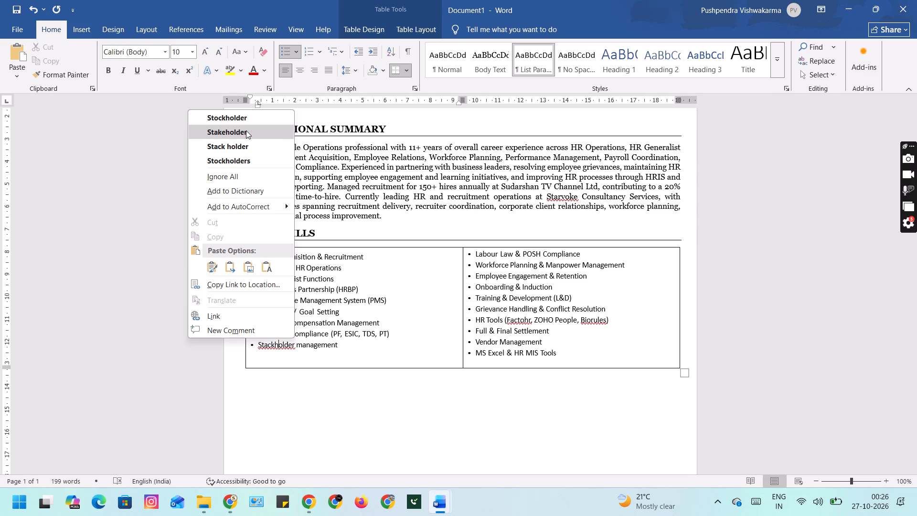
pyautogui.click(246, 130)
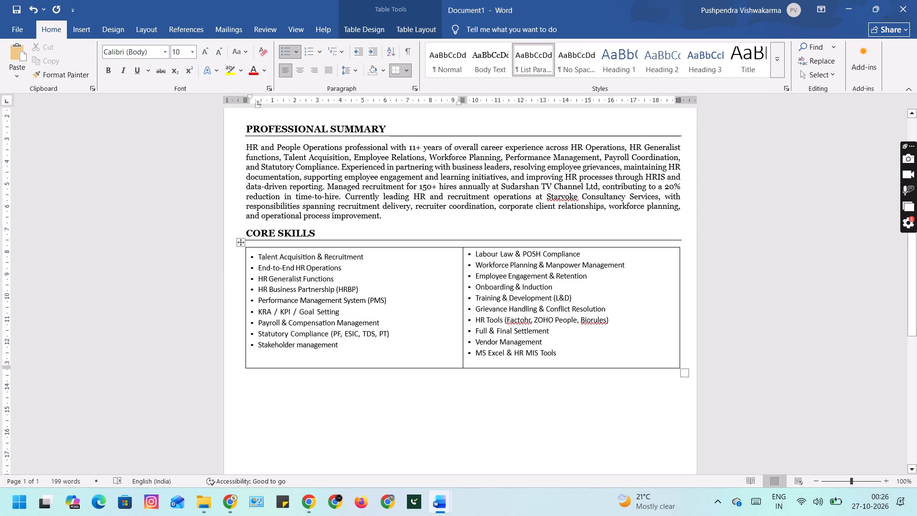
# Copy the Stakeholder management bullet, search Google in Chrome for "stakeholder management meaning", and return to the new Word document.
pyautogui.moveTo(345, 347); pyautogui.dragTo(271, 342)
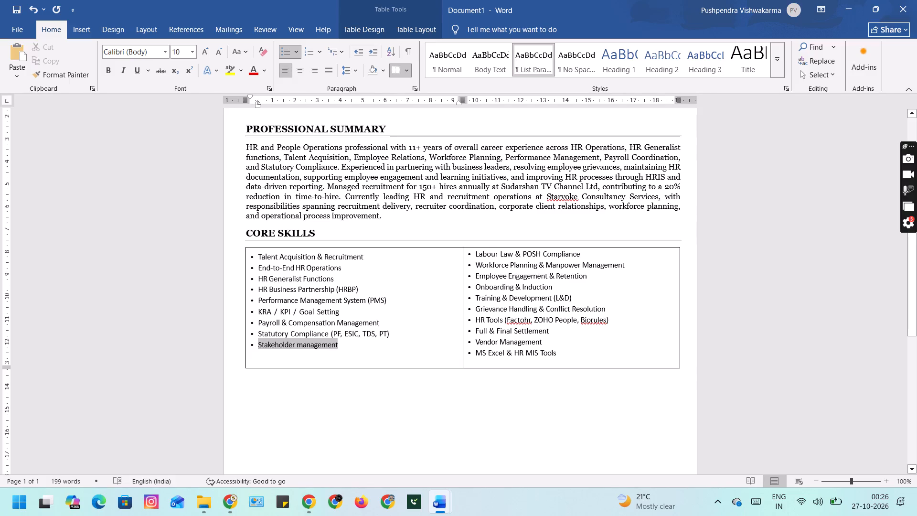
pyautogui.moveTo(271, 342); pyautogui.dragTo(269, 342)
pyautogui.hotkey('ctrl', 'c')
pyautogui.hotkey('alt', 'Tab')
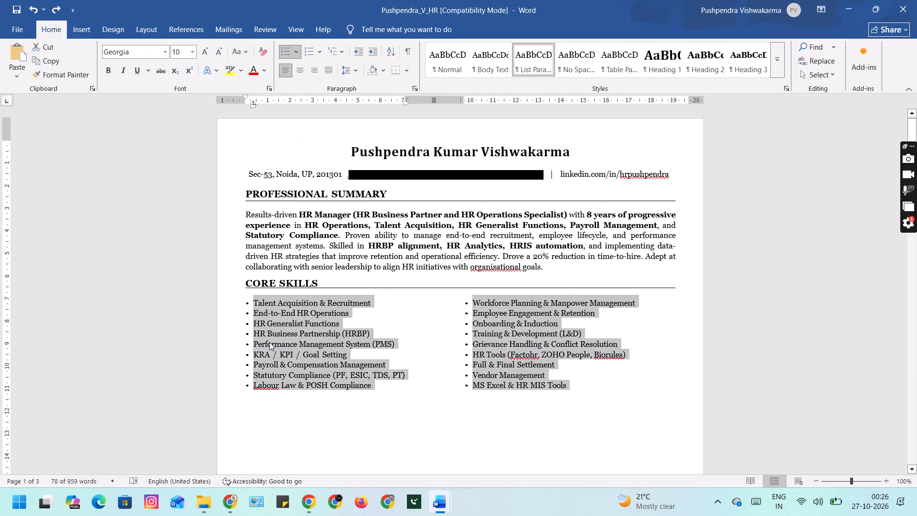
pyautogui.hotkey('alt', 'Tab')
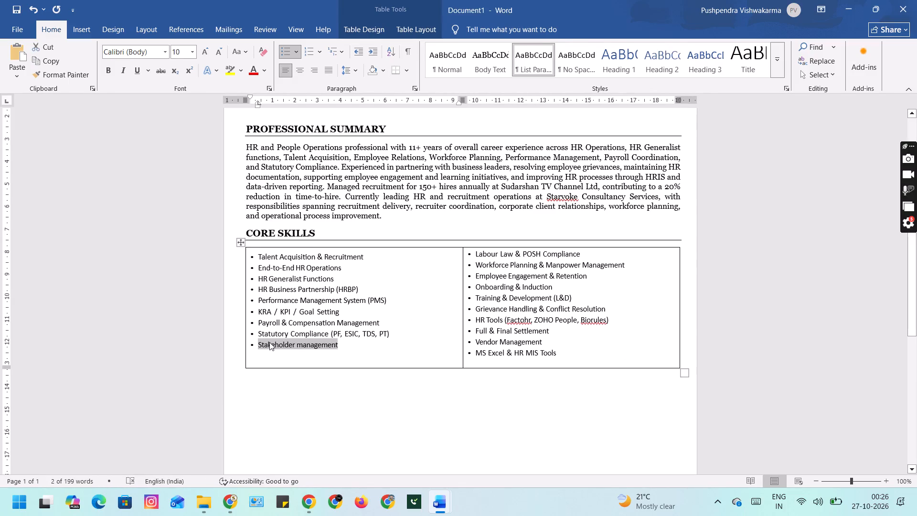
pyautogui.hotkey('alt', 'Tab')
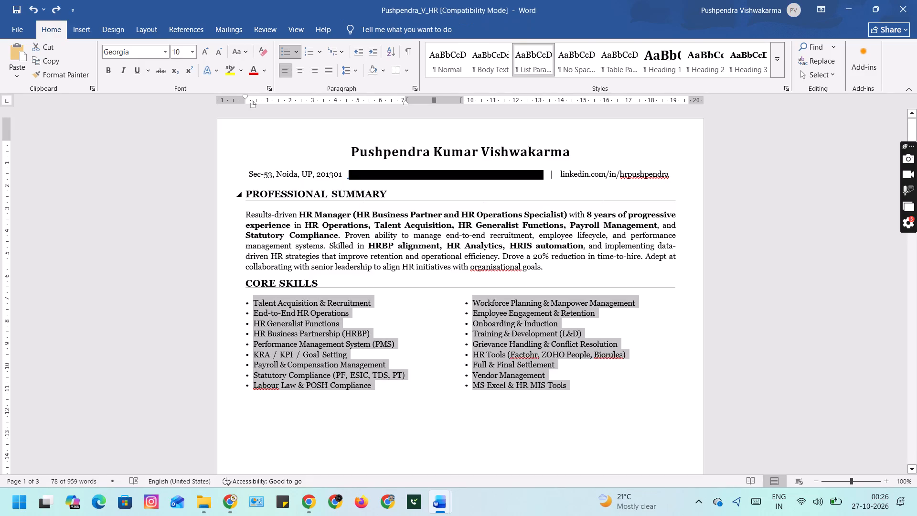
pyautogui.hotkey('alt', 'Tab')
pyautogui.hotkey('alt', 'Tab')
pyautogui.hotkey('alt', 'Tab')
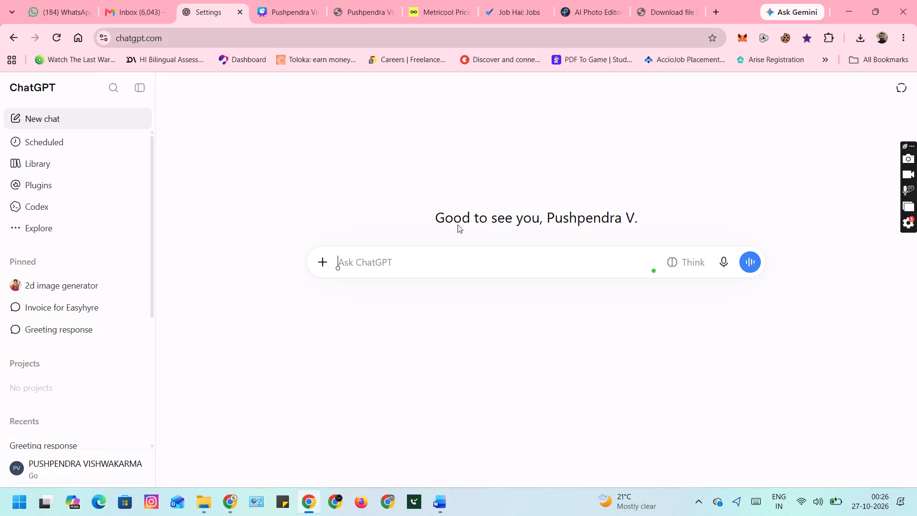
pyautogui.click(657, 6)
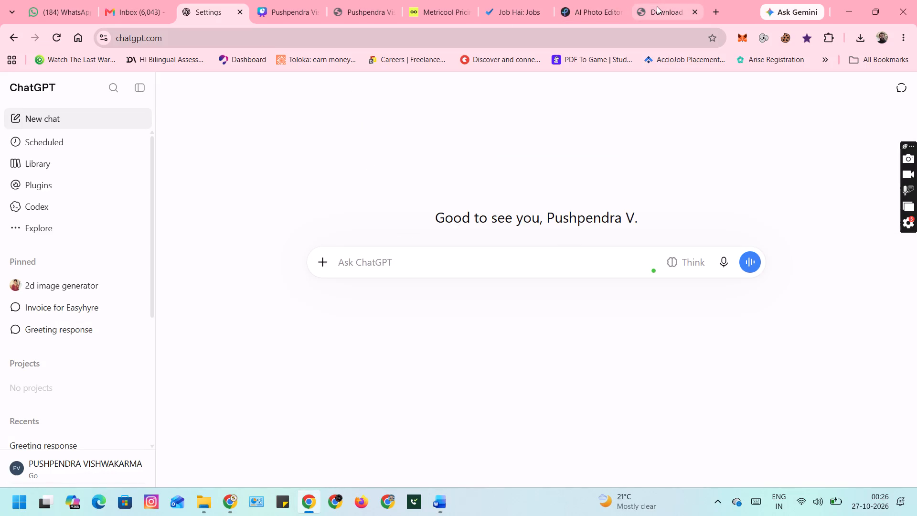
pyautogui.click(527, 36)
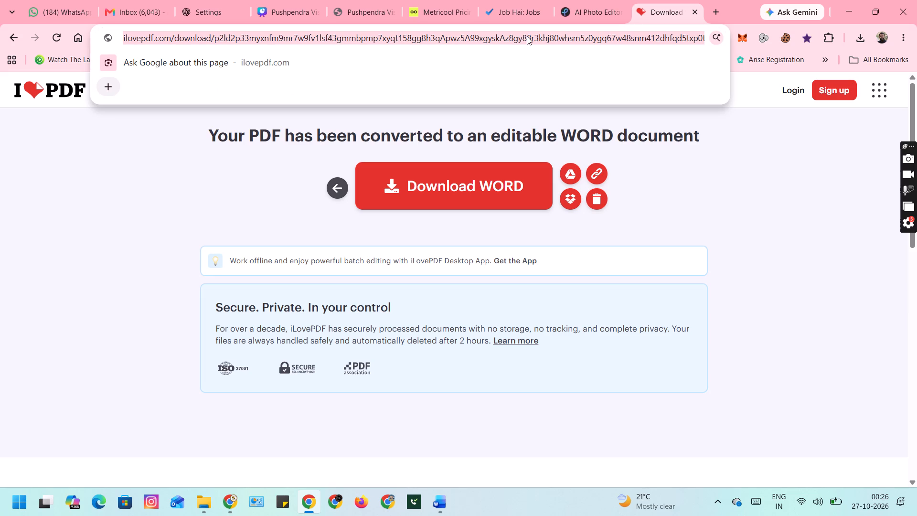
pyautogui.hotkey('ctrl', 'v')
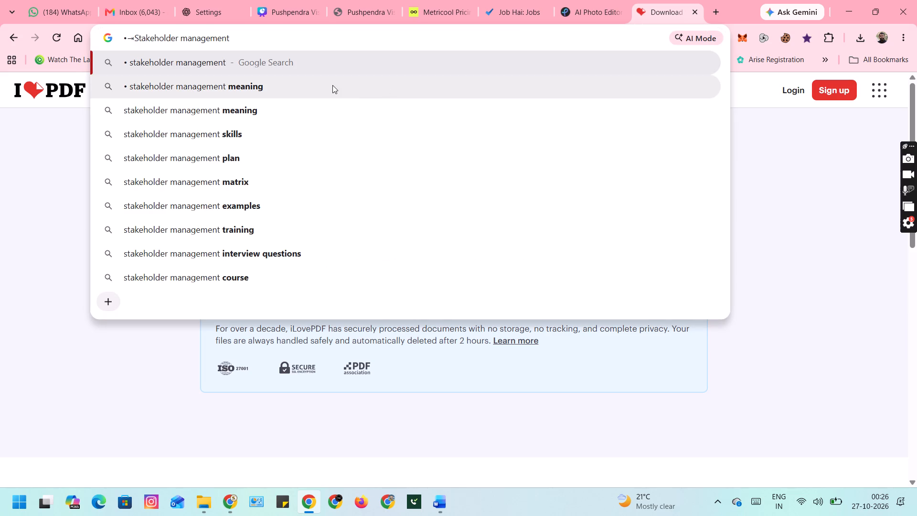
pyautogui.click(332, 85)
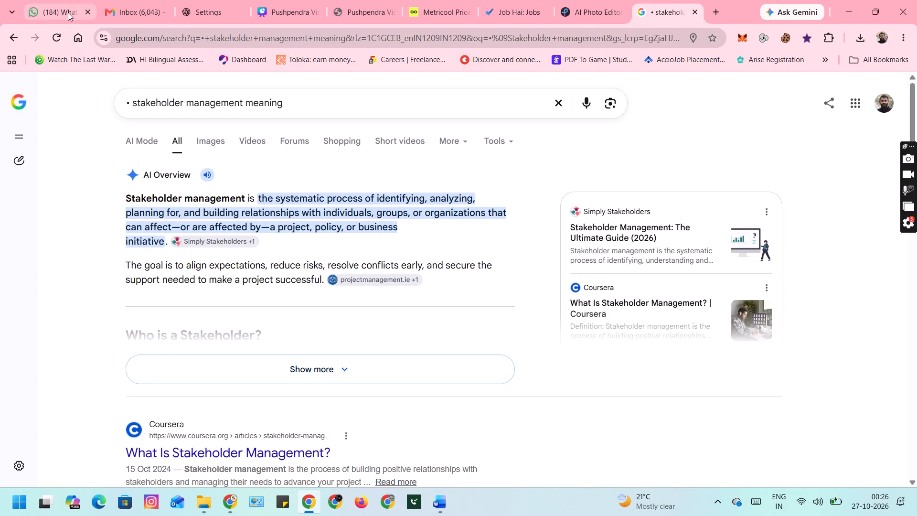
pyautogui.hotkey('alt', 'Tab')
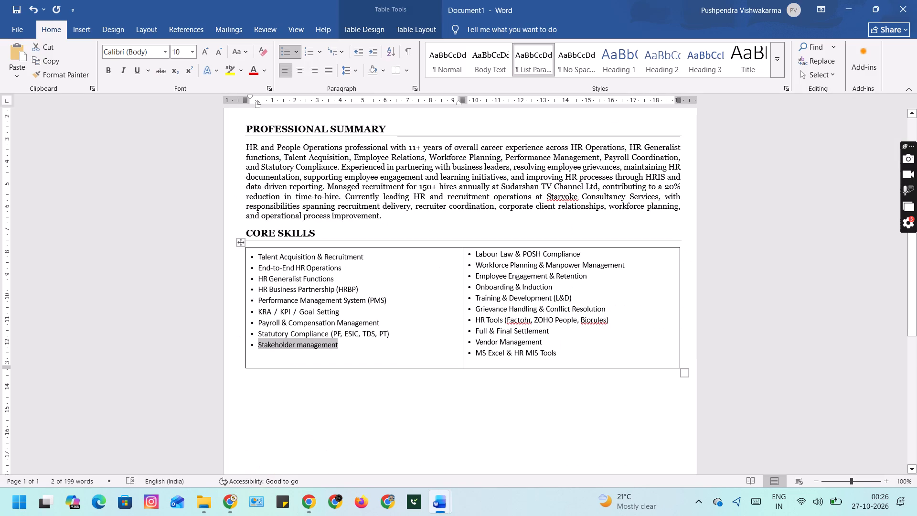
# Delete the blank line below MS Excel & HR MIS Tools in the second Core Skills column.
pyautogui.click(566, 359)
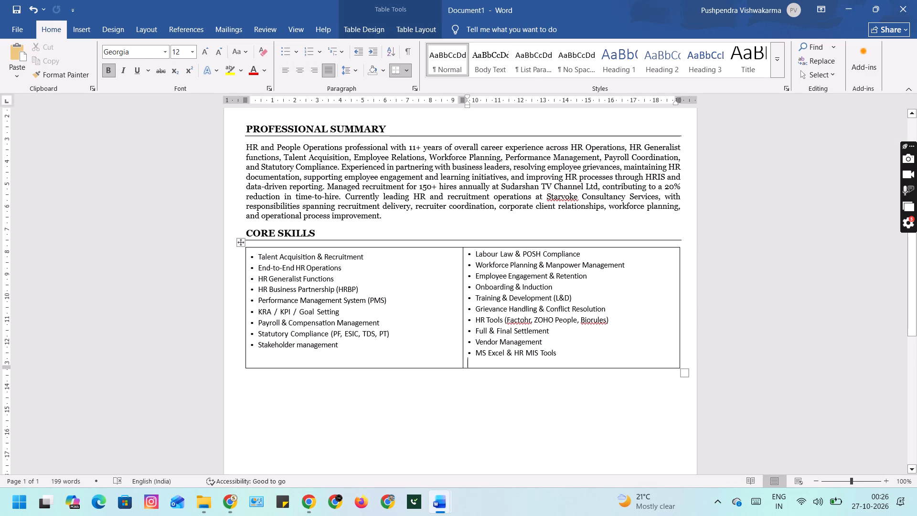
pyautogui.press('BackSpace')
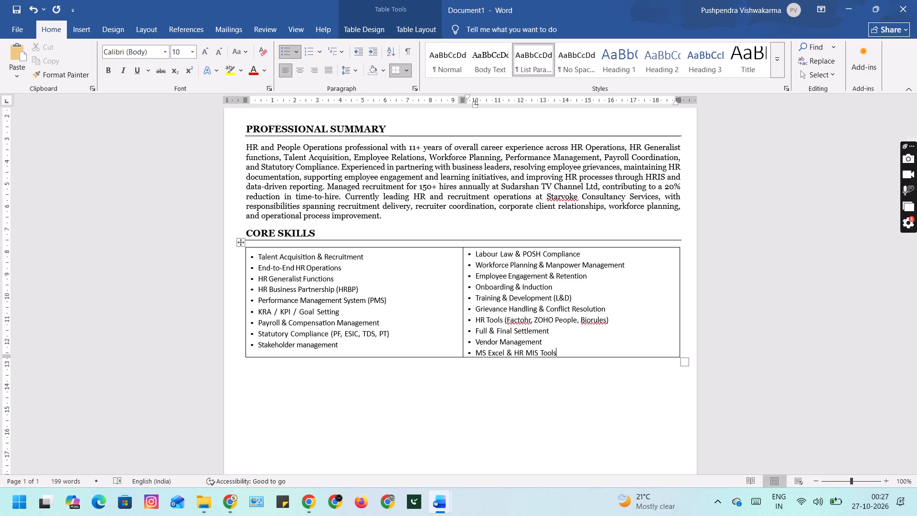
# Move MS Excel & HR MIS Tools onto the Vendor Management line, joined with "and", and remove the leftover empty bullet mark.
pyautogui.click(477, 351)
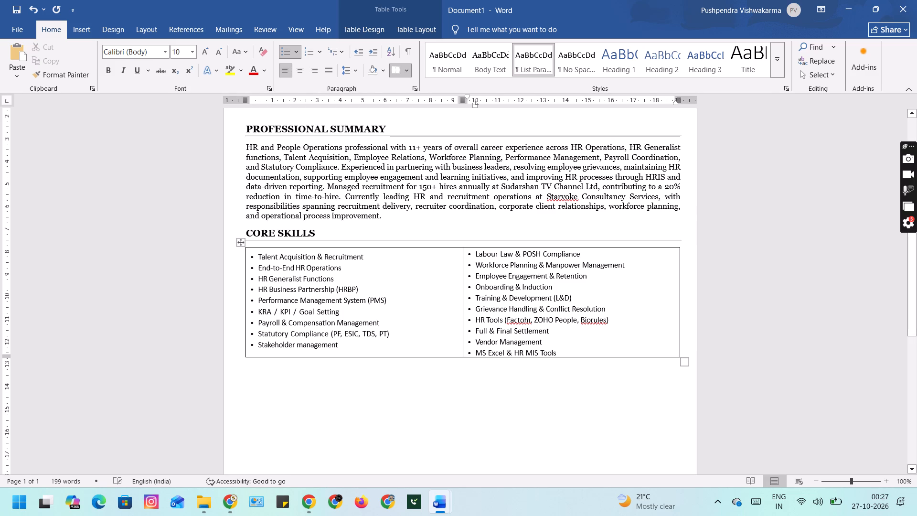
pyautogui.moveTo(477, 351); pyautogui.dragTo(552, 353)
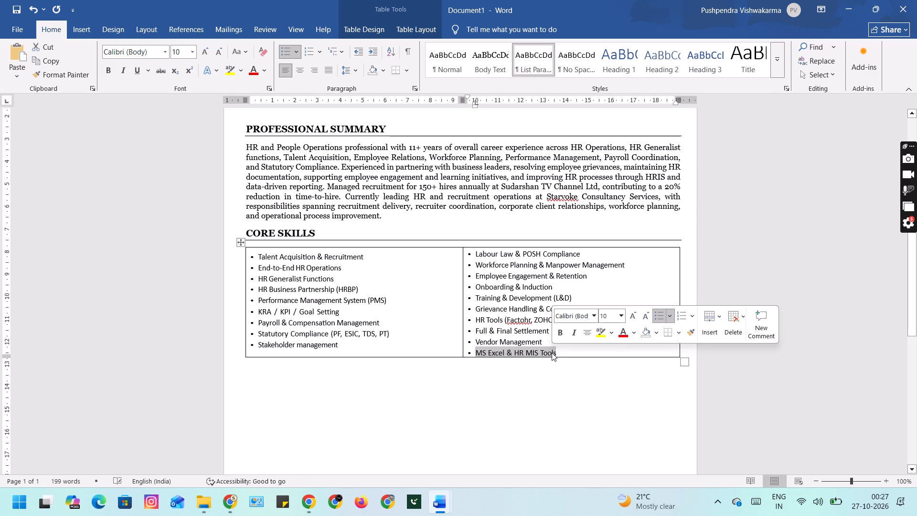
pyautogui.hotkey('ctrl', 'x')
pyautogui.click(549, 343)
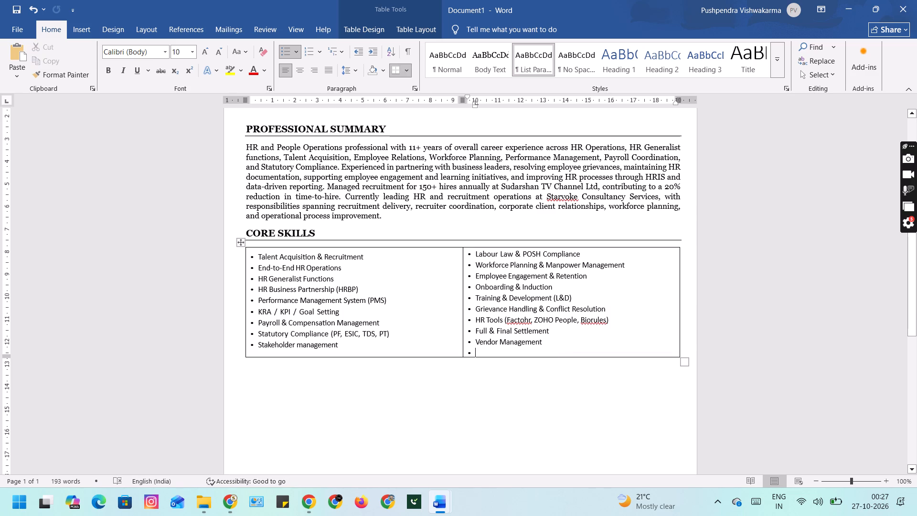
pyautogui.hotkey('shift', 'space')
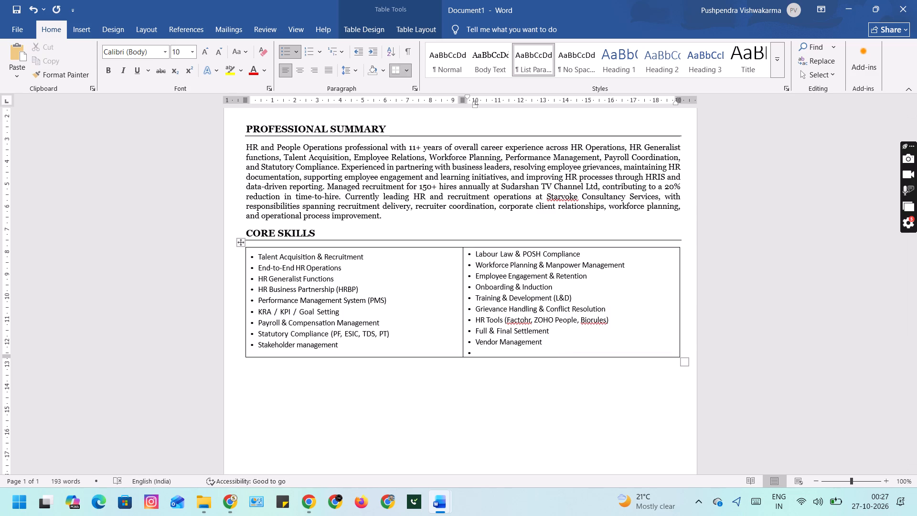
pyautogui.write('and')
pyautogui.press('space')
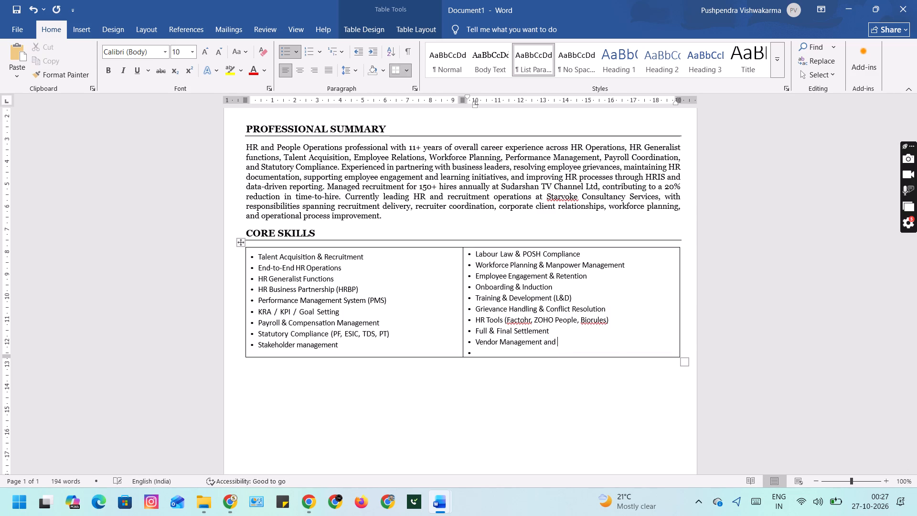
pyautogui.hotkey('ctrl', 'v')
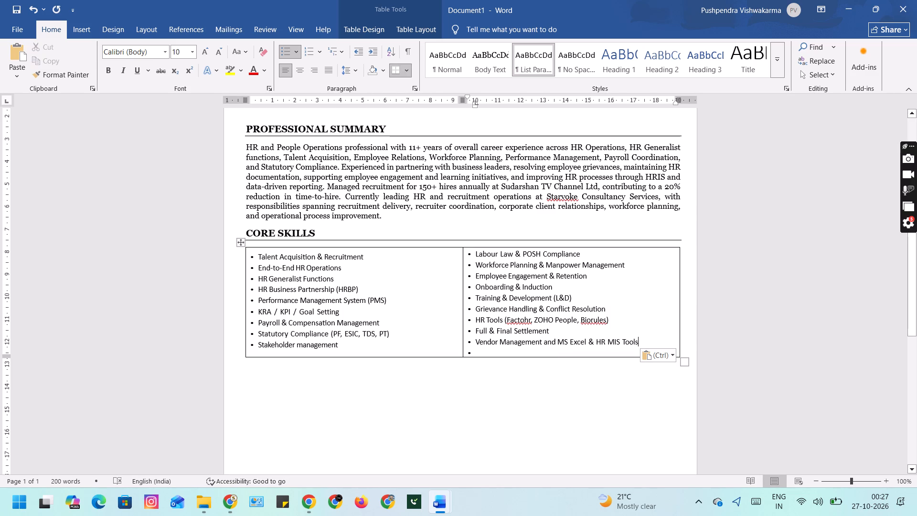
pyautogui.click(487, 353)
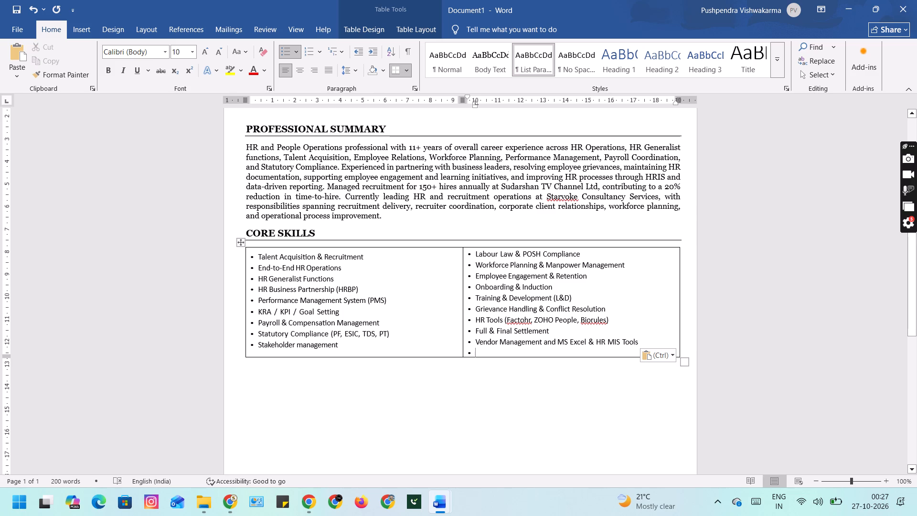
pyautogui.press('BackSpace')
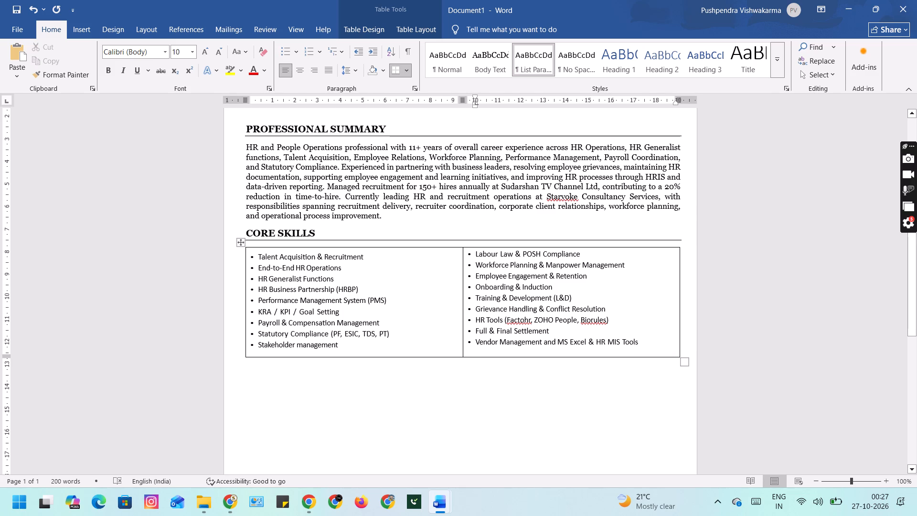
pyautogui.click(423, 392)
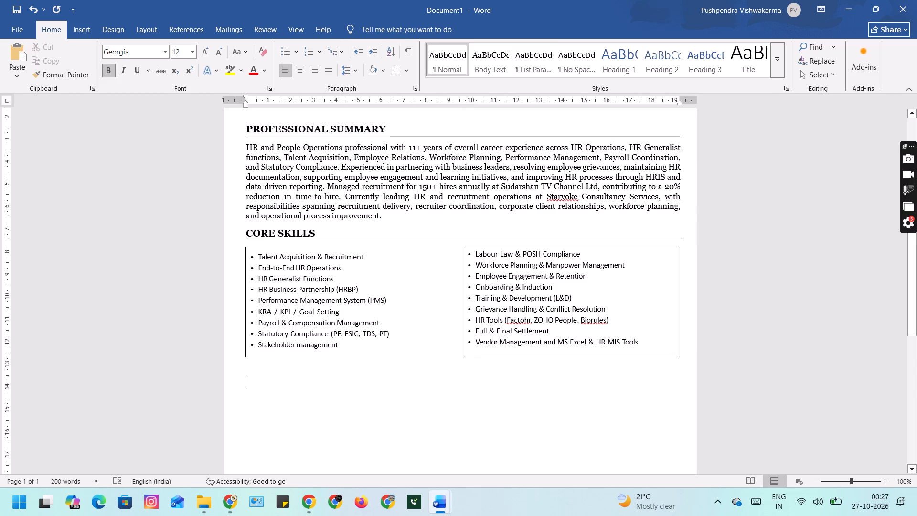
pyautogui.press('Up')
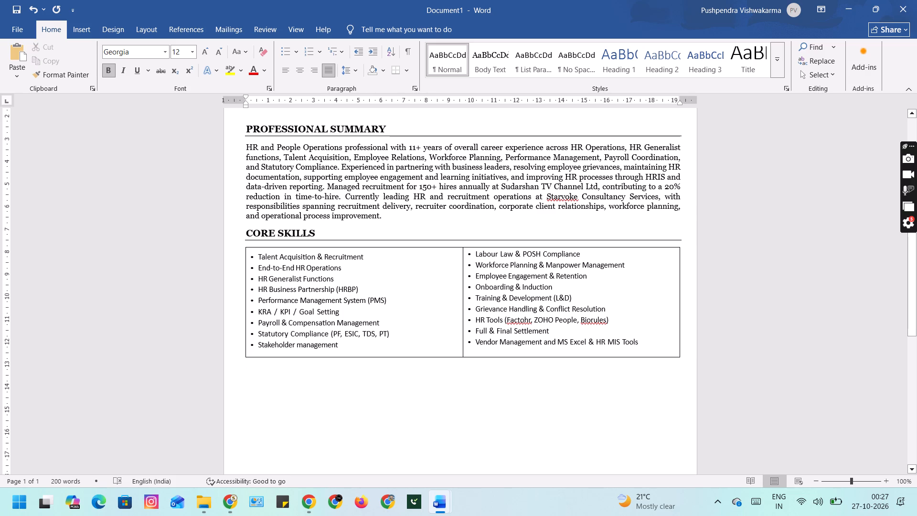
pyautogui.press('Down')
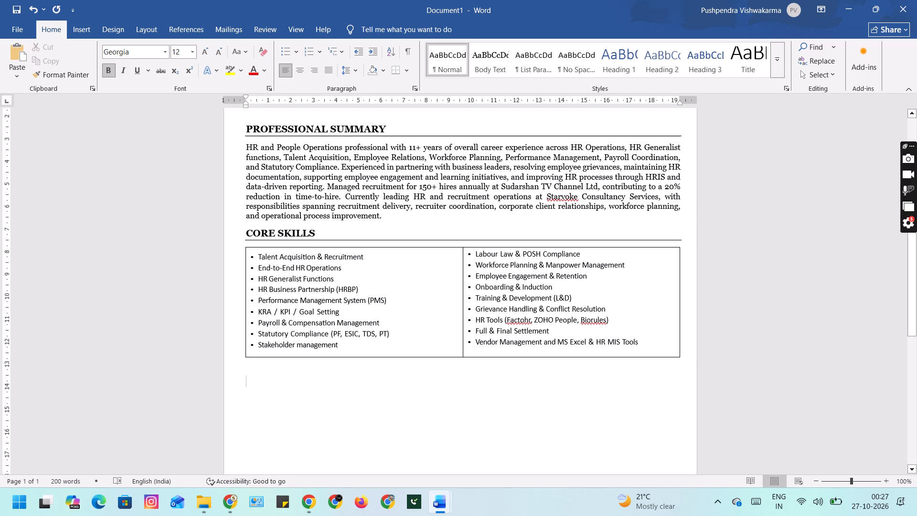
# Remove the top, bottom and right borders from the Core Skills table.
pyautogui.click(410, 281)
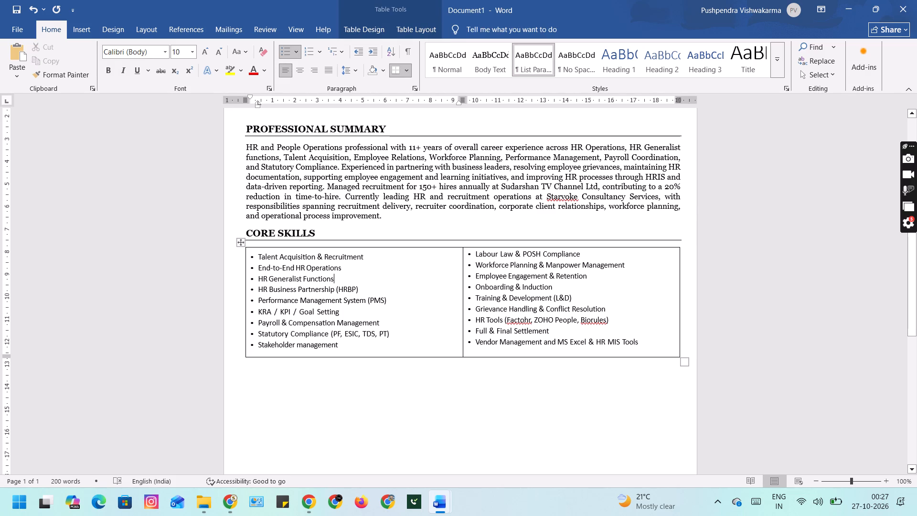
pyautogui.click(240, 243)
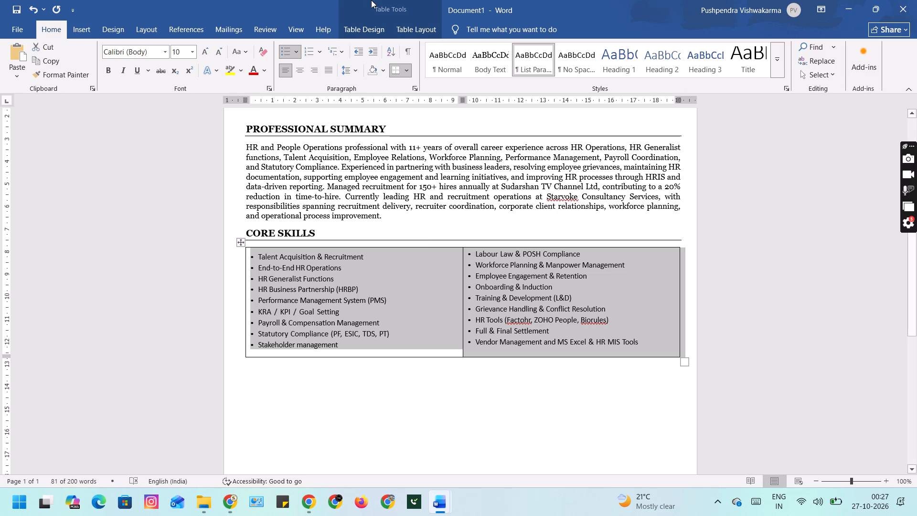
pyautogui.click(392, 10)
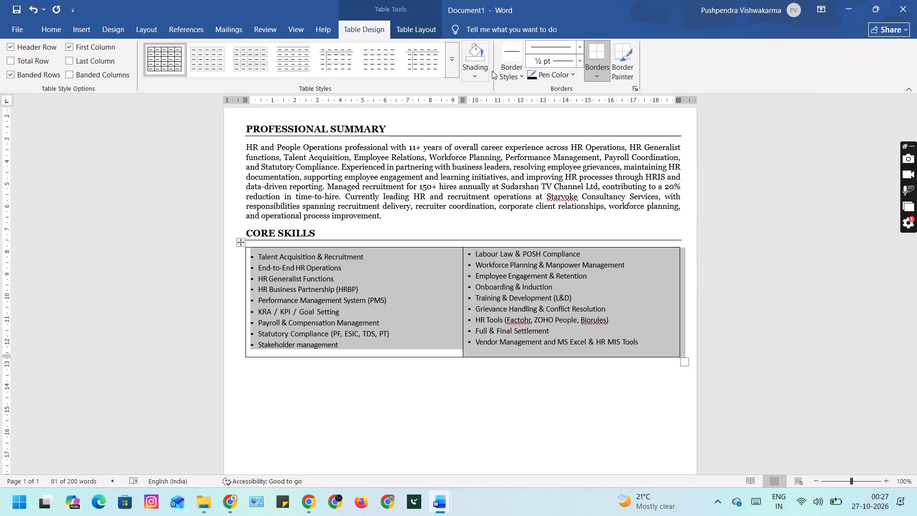
pyautogui.click(477, 75)
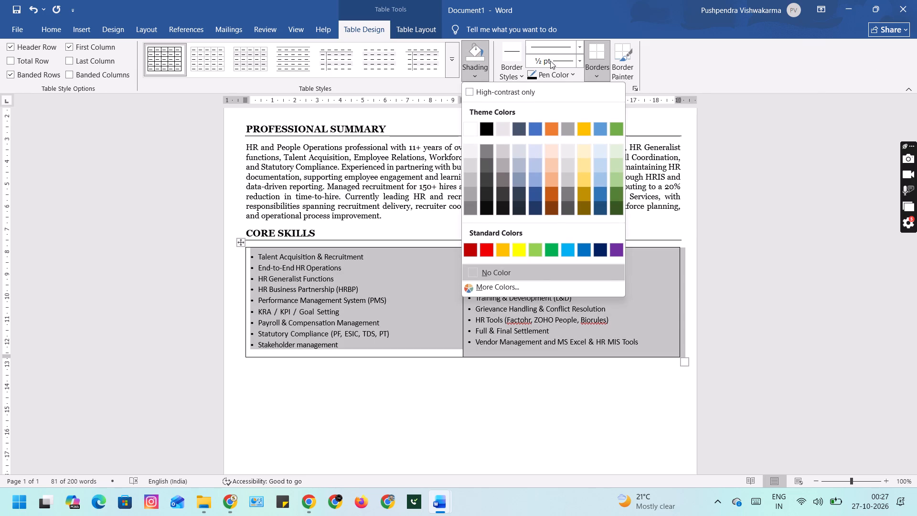
pyautogui.click(510, 63)
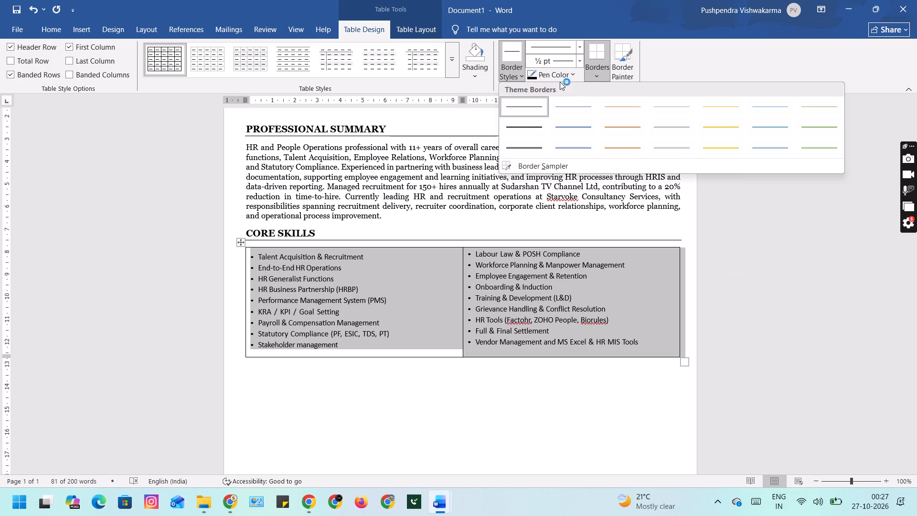
pyautogui.click(573, 77)
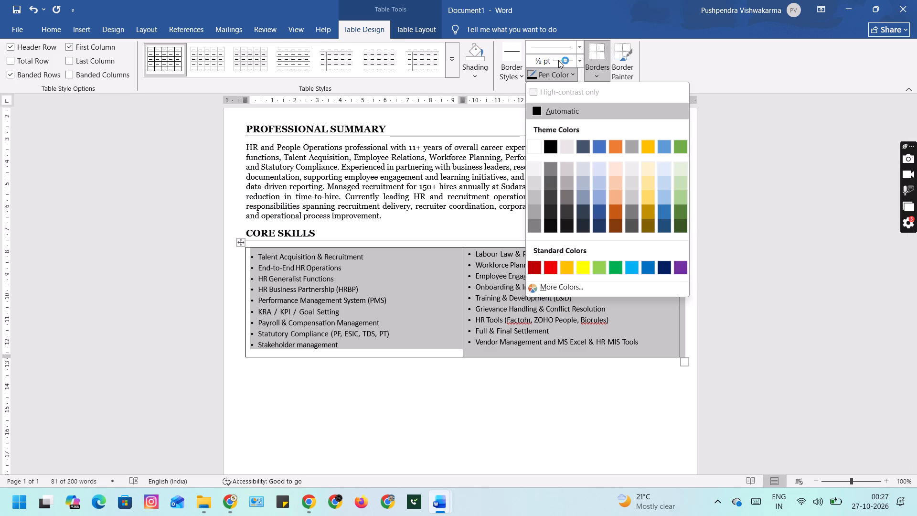
pyautogui.click(581, 46)
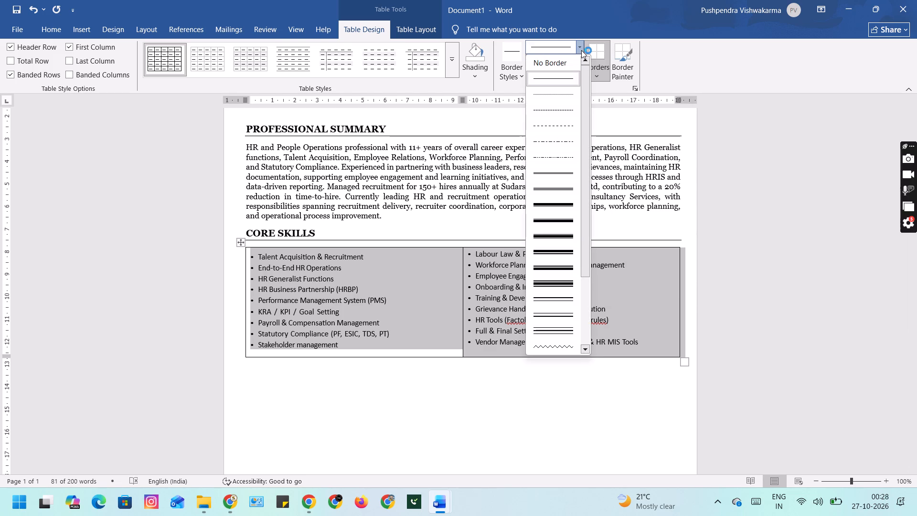
pyautogui.click(581, 46)
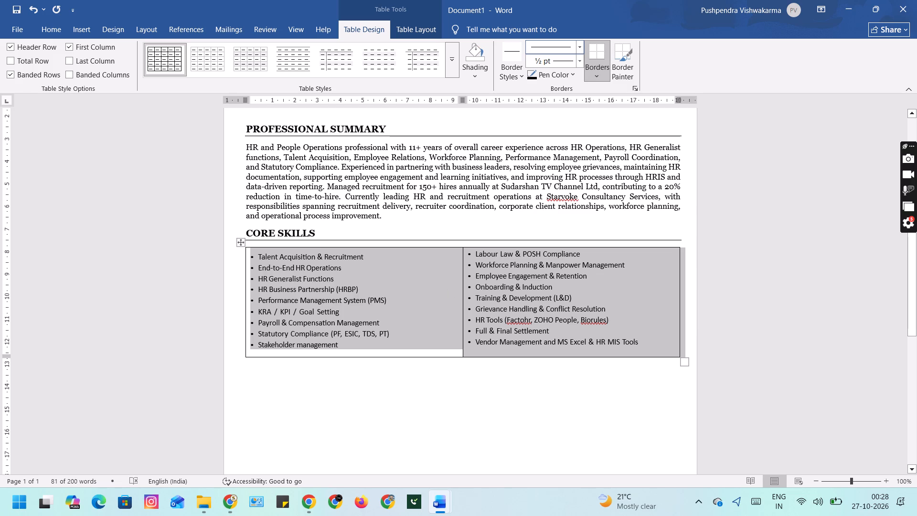
pyautogui.click(596, 77)
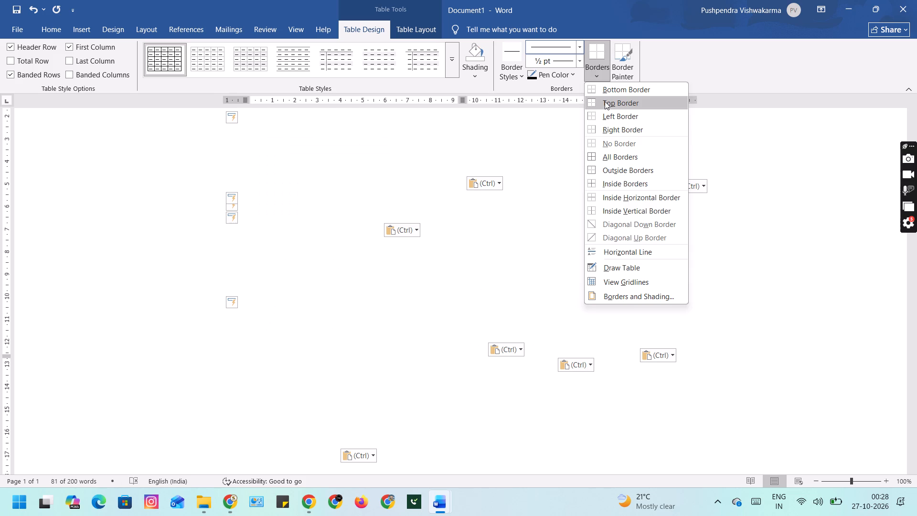
pyautogui.click(605, 101)
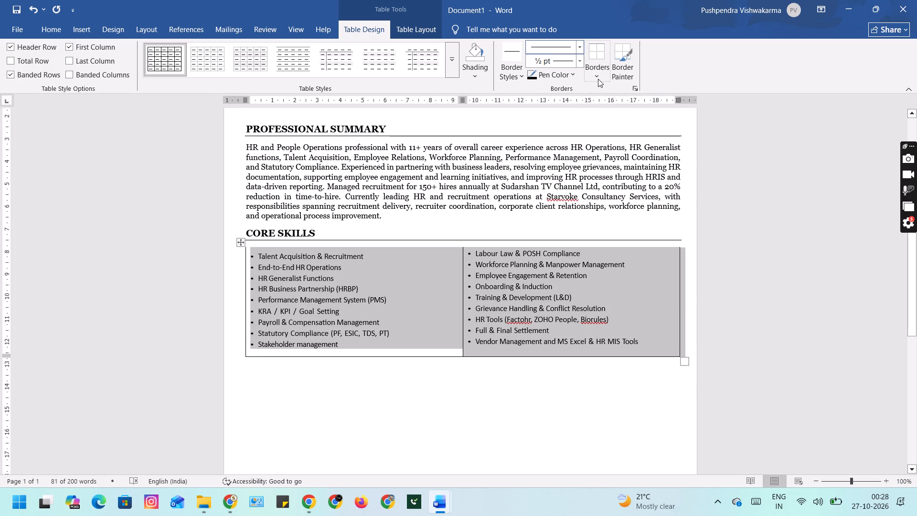
pyautogui.click(598, 79)
pyautogui.click(605, 88)
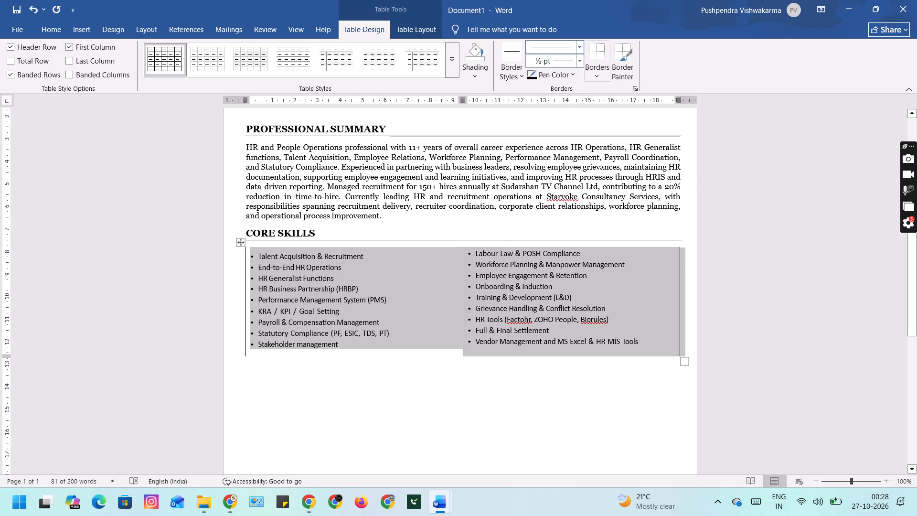
pyautogui.click(598, 72)
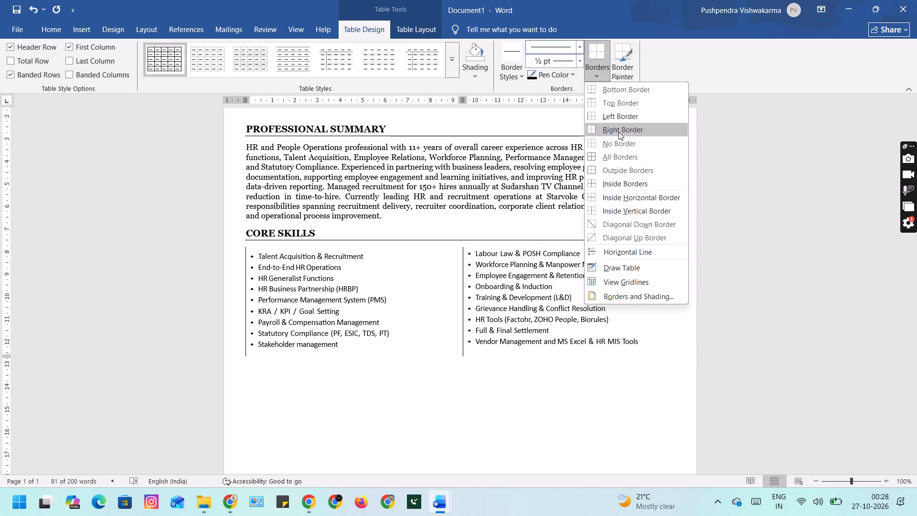
pyautogui.click(618, 132)
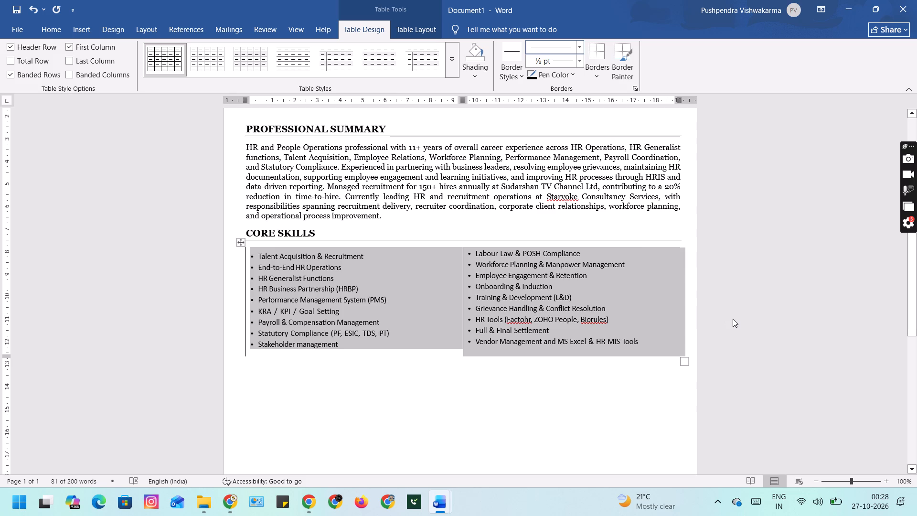
pyautogui.click(733, 319)
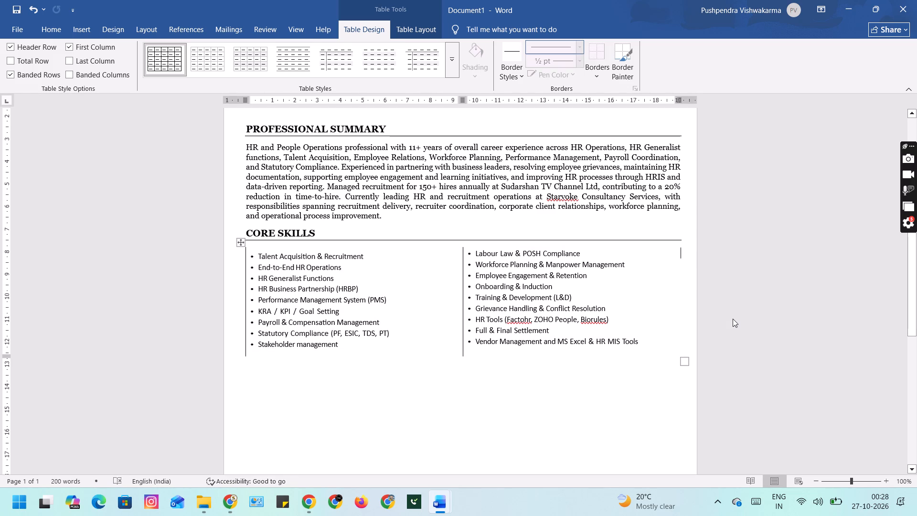
# Place the cursor below the Core Skills table, check which section follows Core Skills in the original resume, and return to the new document.
pyautogui.click(281, 392)
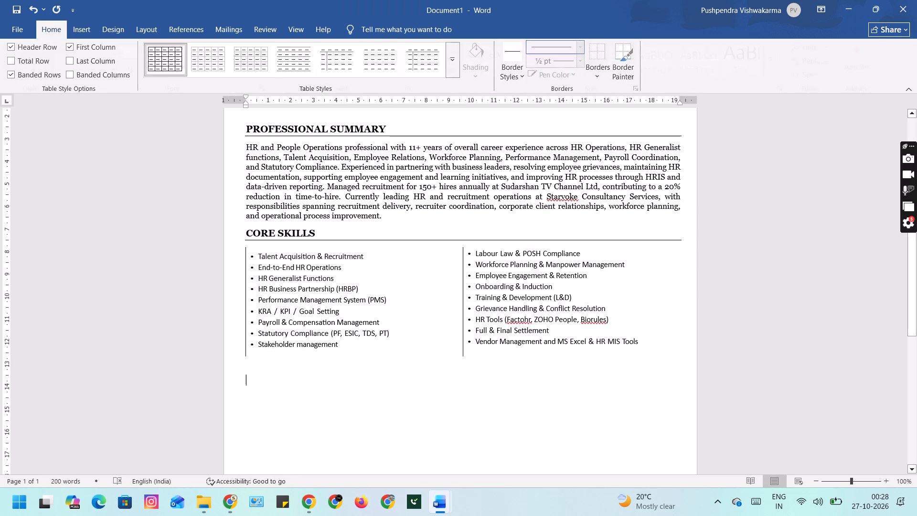
pyautogui.press('Up')
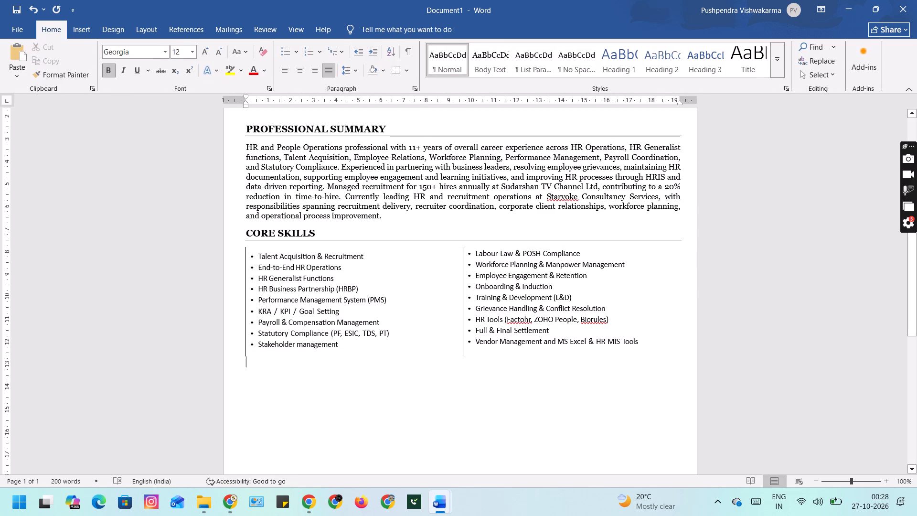
pyautogui.press('Down')
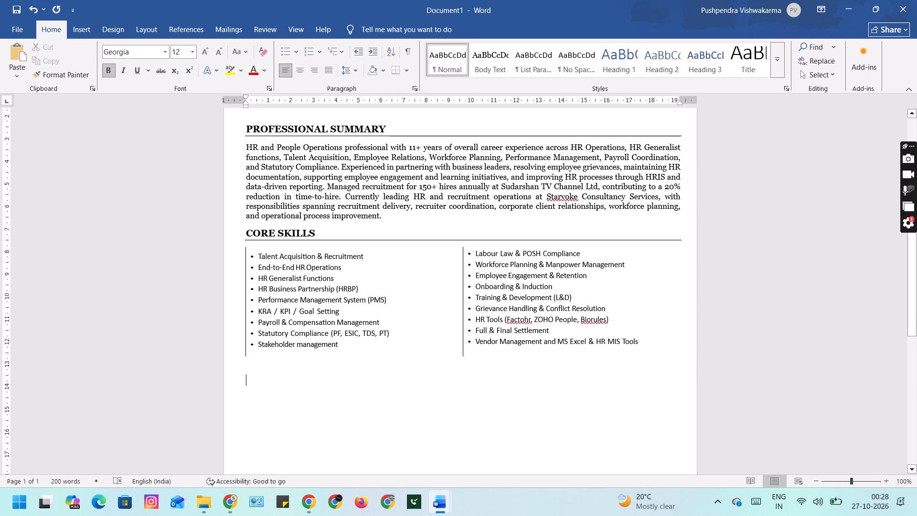
pyautogui.hotkey('alt', 'Tab')
pyautogui.hotkey('alt', 'Tab')
pyautogui.hotkey('alt', 'Tab')
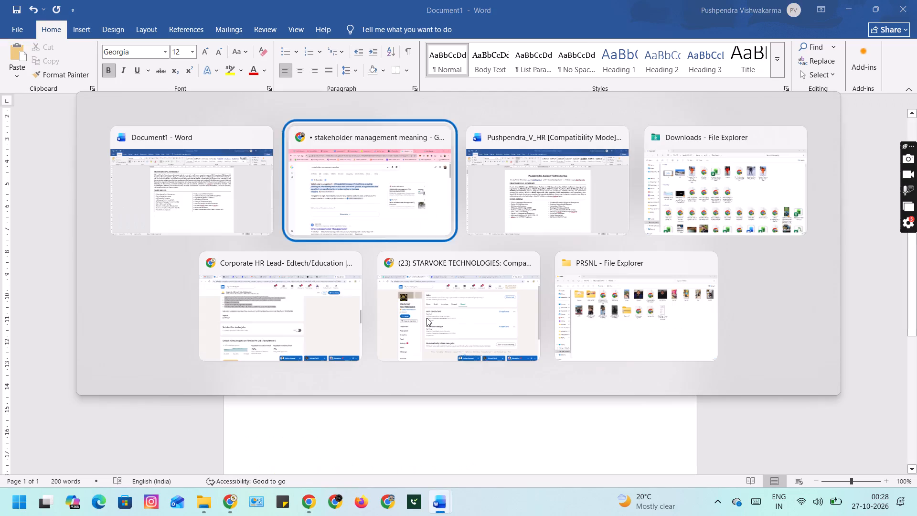
pyautogui.hotkey('alt', 'Tab')
pyautogui.scroll(-3, 427, 318)
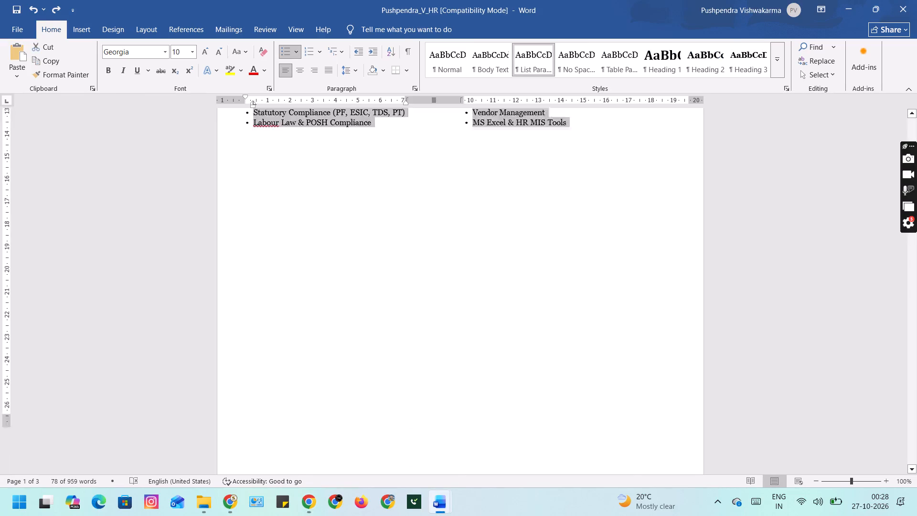
pyautogui.scroll(-3, 427, 318)
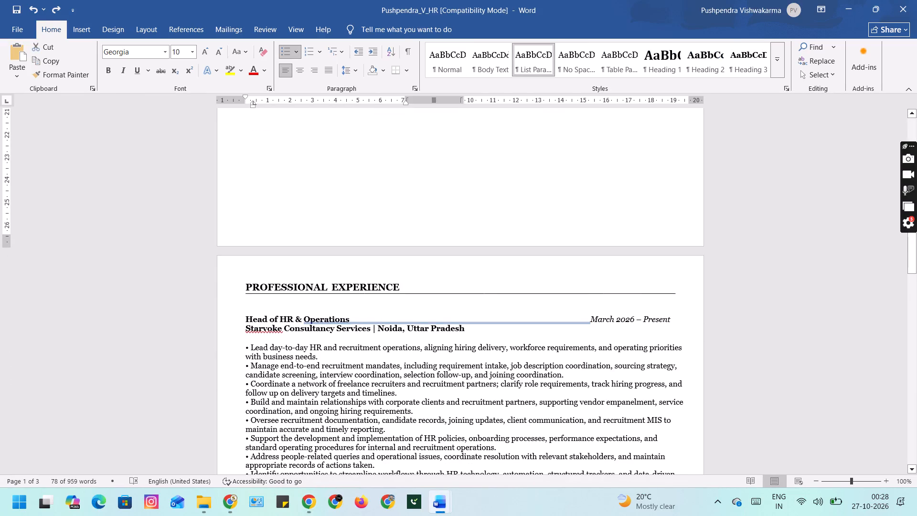
pyautogui.hotkey('alt', 'Tab')
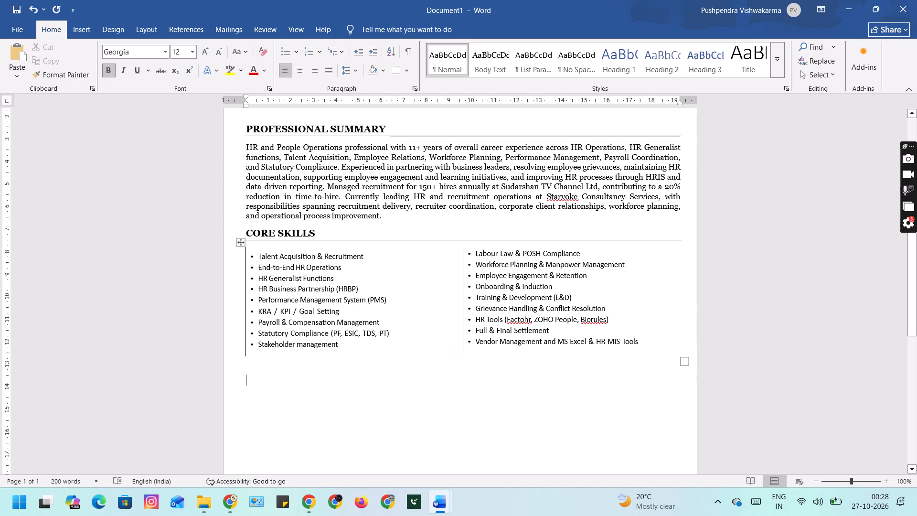
# Add the heading "PROFESSIONAL EXPERIENCE" below the Core Skills table with a horizontal line under it.
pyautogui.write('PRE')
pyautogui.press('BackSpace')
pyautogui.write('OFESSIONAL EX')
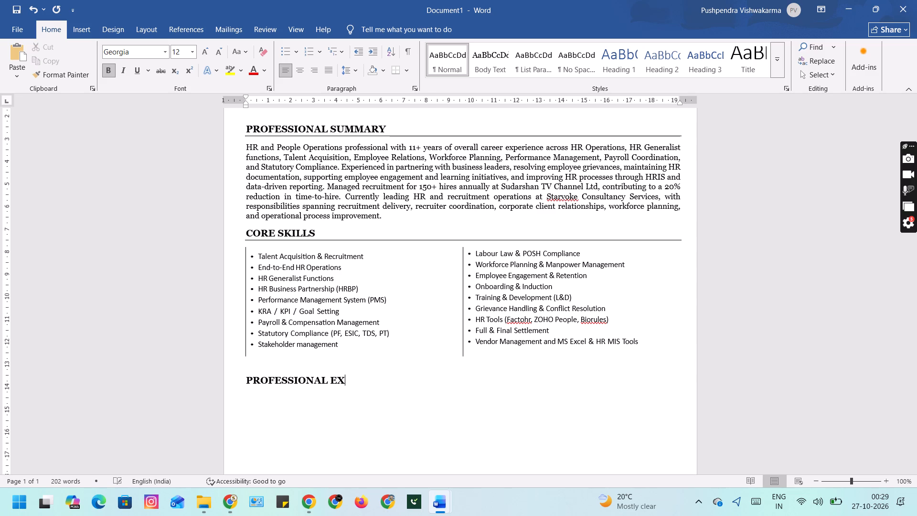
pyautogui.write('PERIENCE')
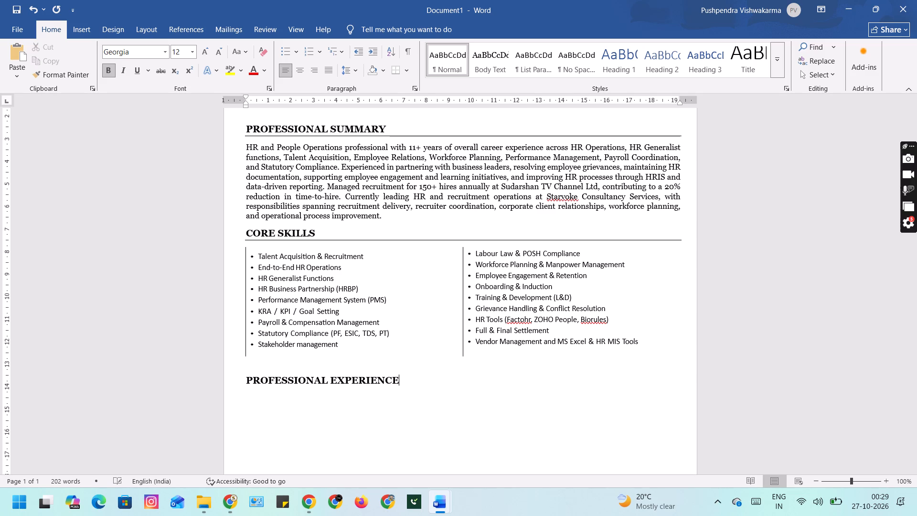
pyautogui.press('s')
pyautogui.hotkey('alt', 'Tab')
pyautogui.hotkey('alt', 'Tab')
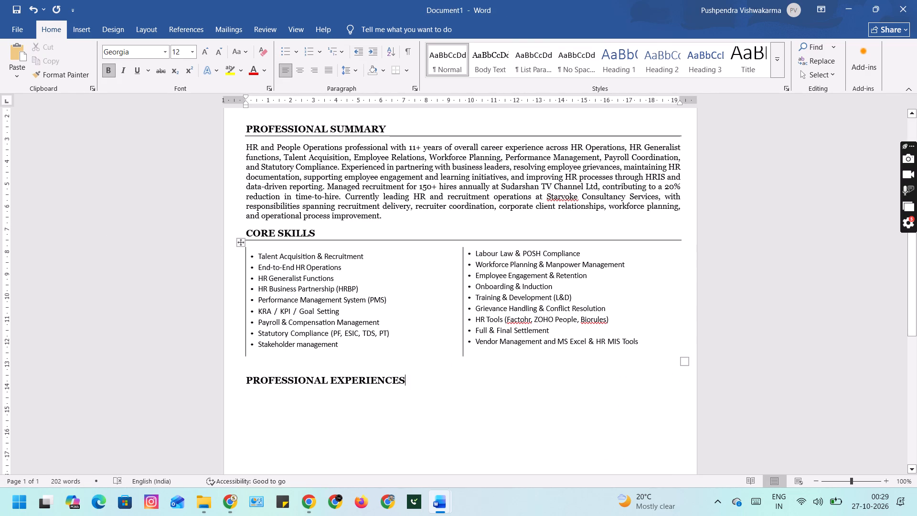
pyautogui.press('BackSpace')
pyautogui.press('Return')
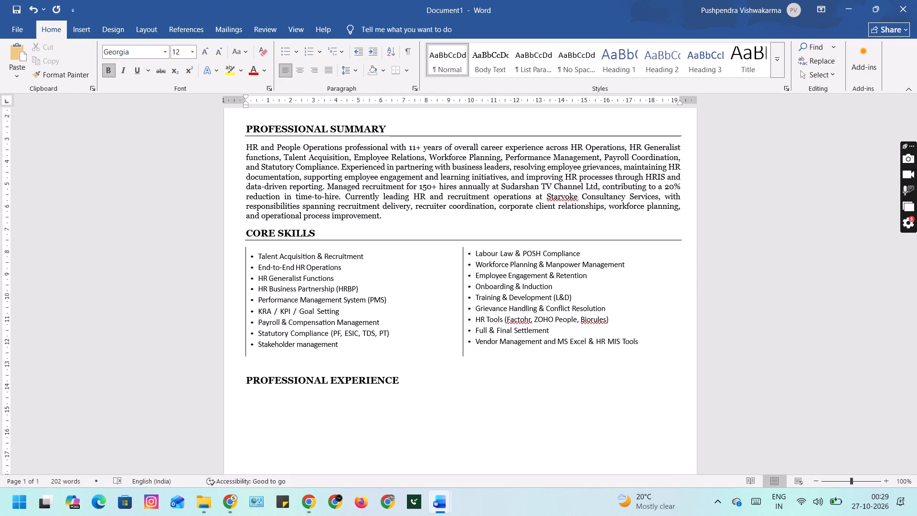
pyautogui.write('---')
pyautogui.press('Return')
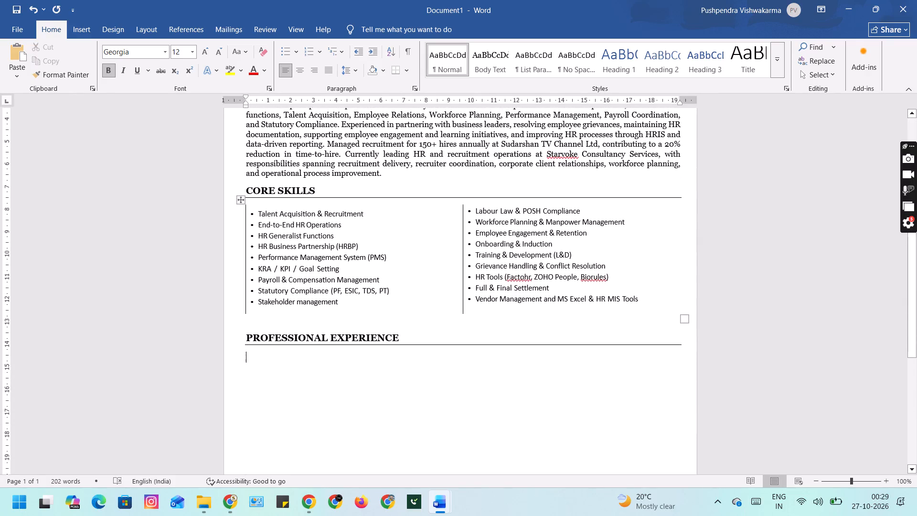
# Copy all job entries from Head of HR & Operations through HR Executive in the original resume and paste them under the Professional Experience heading.
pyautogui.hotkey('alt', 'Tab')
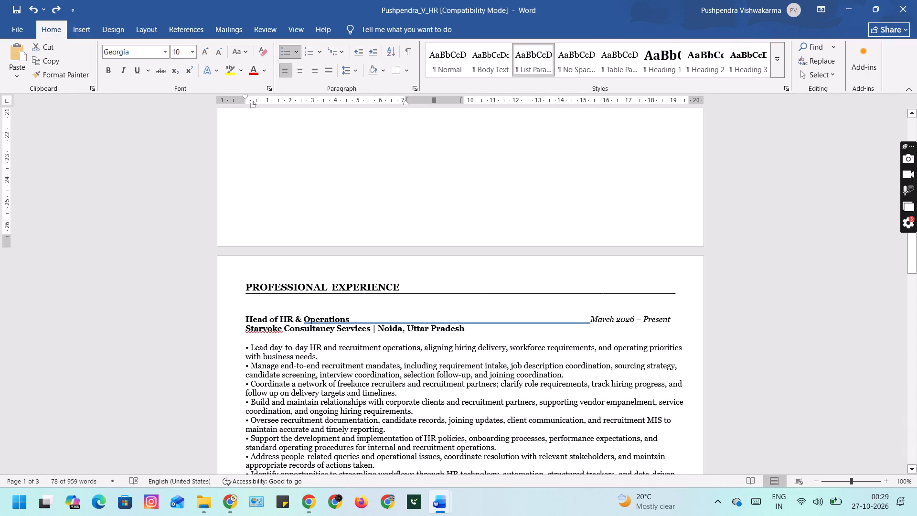
pyautogui.moveTo(244, 319); pyautogui.dragTo(317, 484)
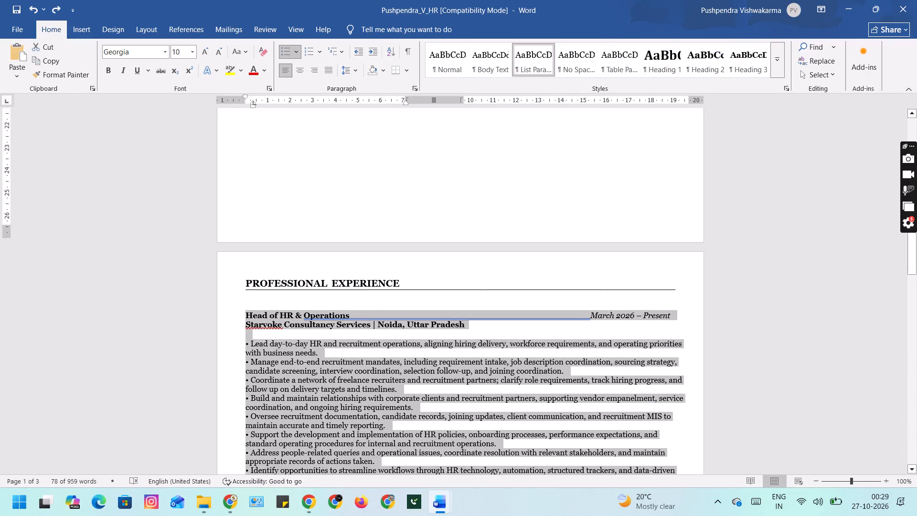
pyautogui.moveTo(317, 484); pyautogui.dragTo(318, 486)
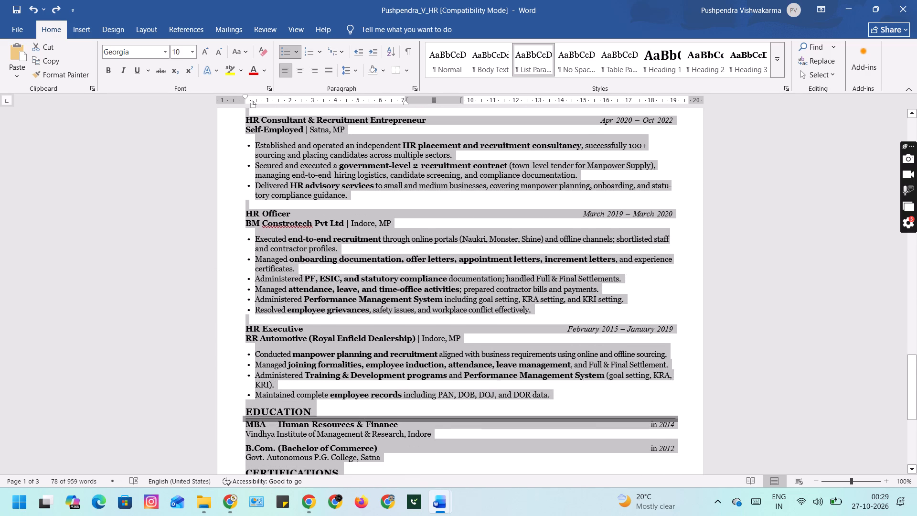
pyautogui.moveTo(318, 486); pyautogui.dragTo(610, 274)
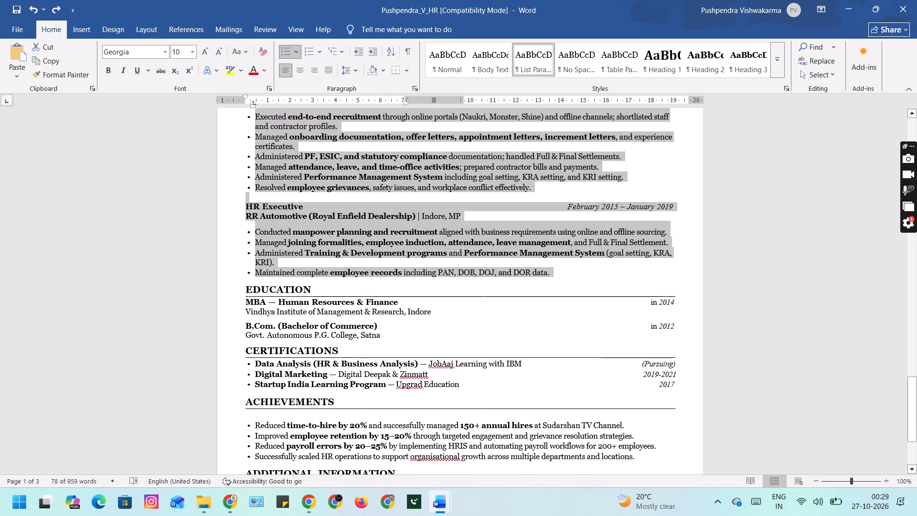
pyautogui.moveTo(610, 274); pyautogui.dragTo(609, 276)
pyautogui.hotkey('ctrl', 'c')
pyautogui.hotkey('alt', 'Tab')
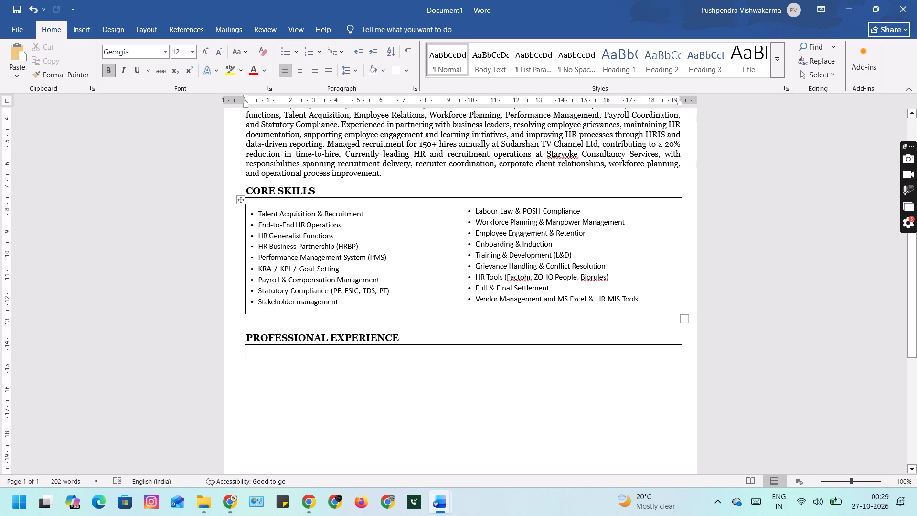
pyautogui.hotkey('ctrl', 'v')
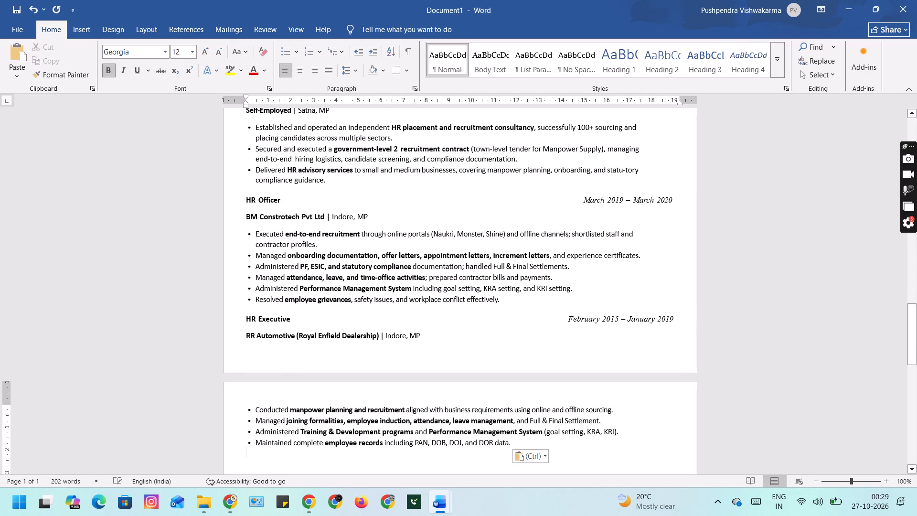
pyautogui.scroll(7, 392, 355)
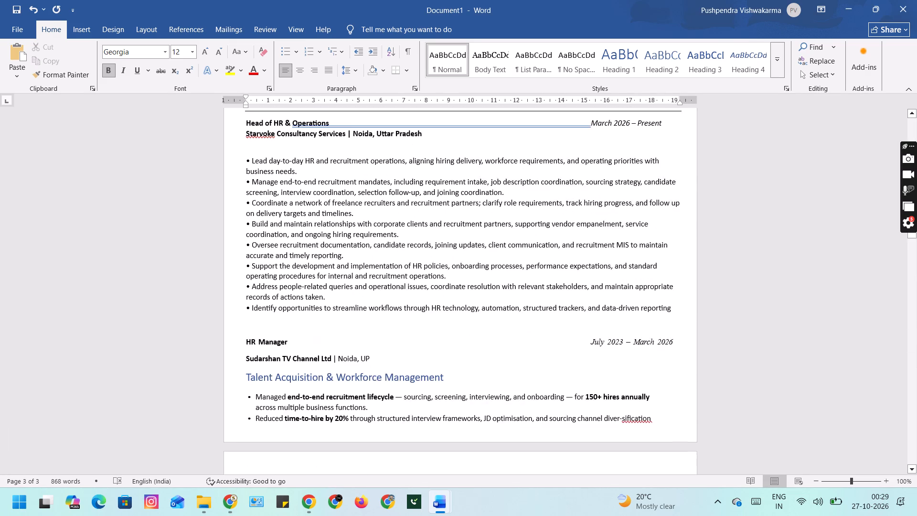
pyautogui.scroll(-1, 392, 355)
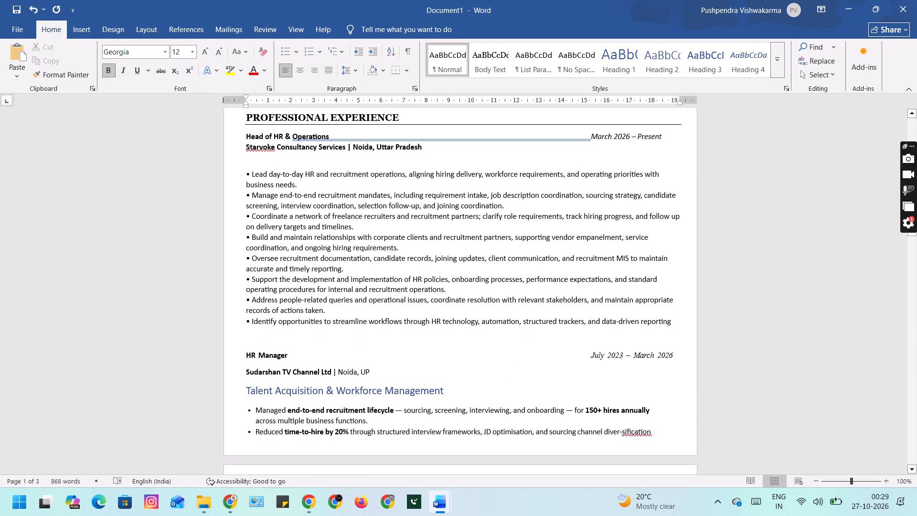
# Look over the pasted Professional Experience entries and the Summary and Core Skills sections above them.
pyautogui.scroll(-2, 392, 355)
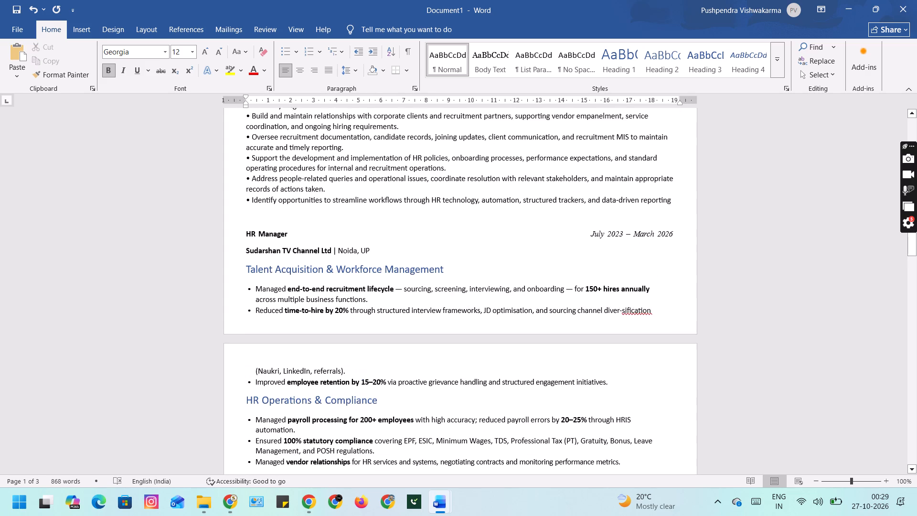
pyautogui.scroll(-2, 392, 355)
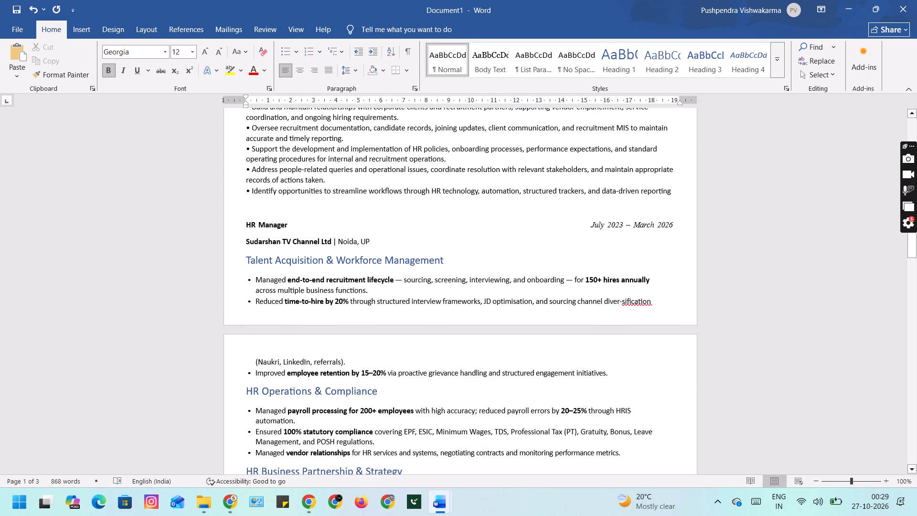
pyautogui.scroll(5, 392, 355)
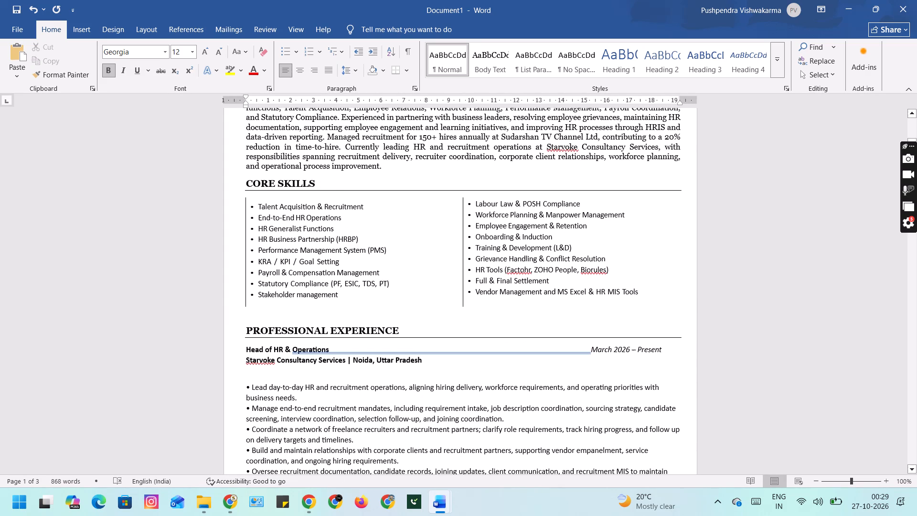
pyautogui.click(423, 404)
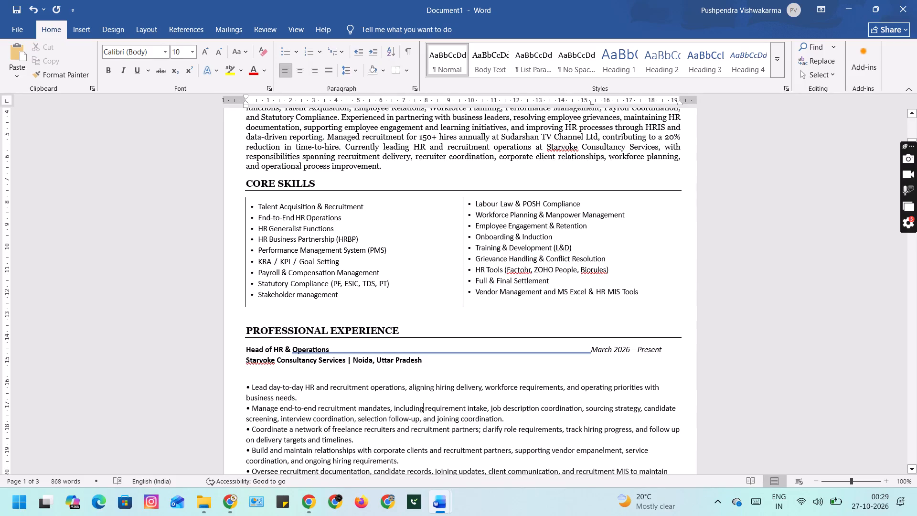
pyautogui.scroll(1, 326, 261)
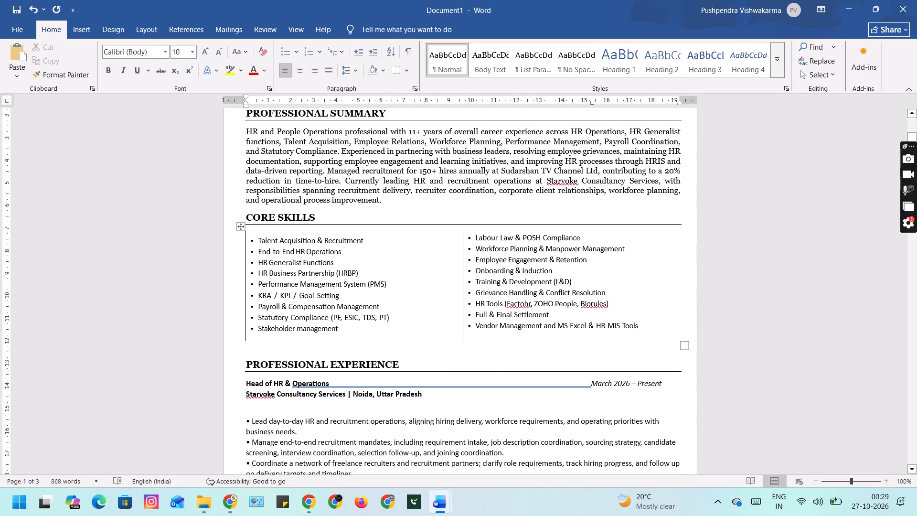
pyautogui.scroll(2, 326, 261)
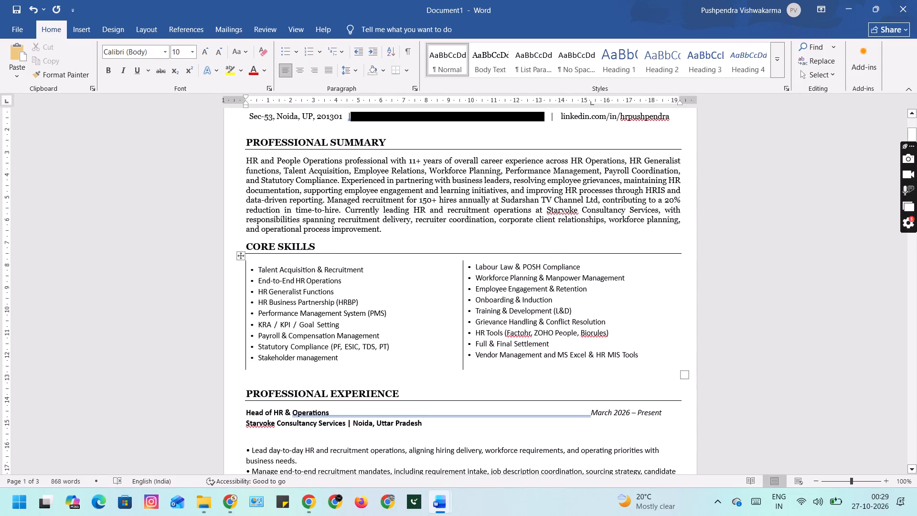
pyautogui.hotkey('alt', 'Tab')
pyautogui.hotkey('alt', 'Tab')
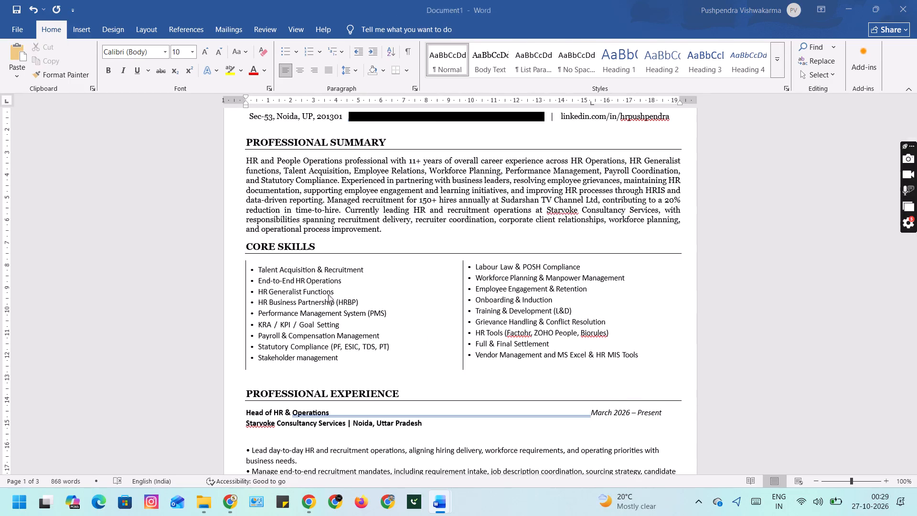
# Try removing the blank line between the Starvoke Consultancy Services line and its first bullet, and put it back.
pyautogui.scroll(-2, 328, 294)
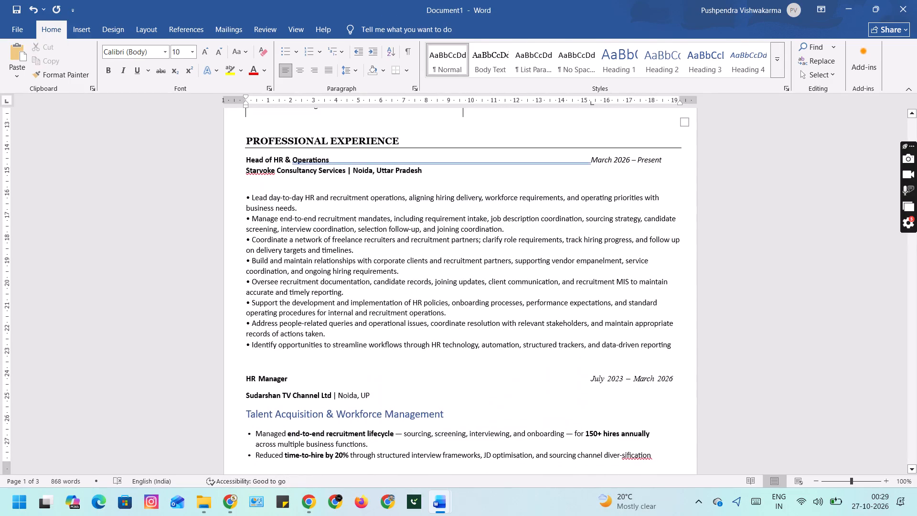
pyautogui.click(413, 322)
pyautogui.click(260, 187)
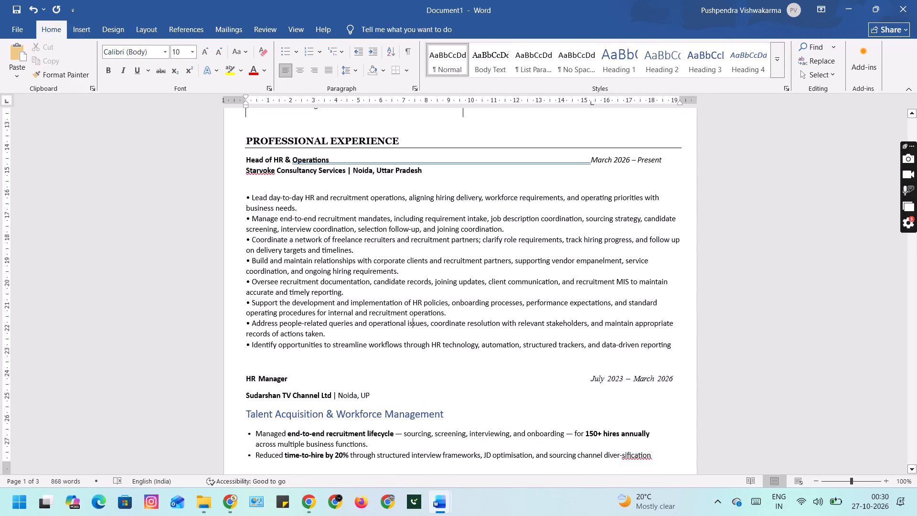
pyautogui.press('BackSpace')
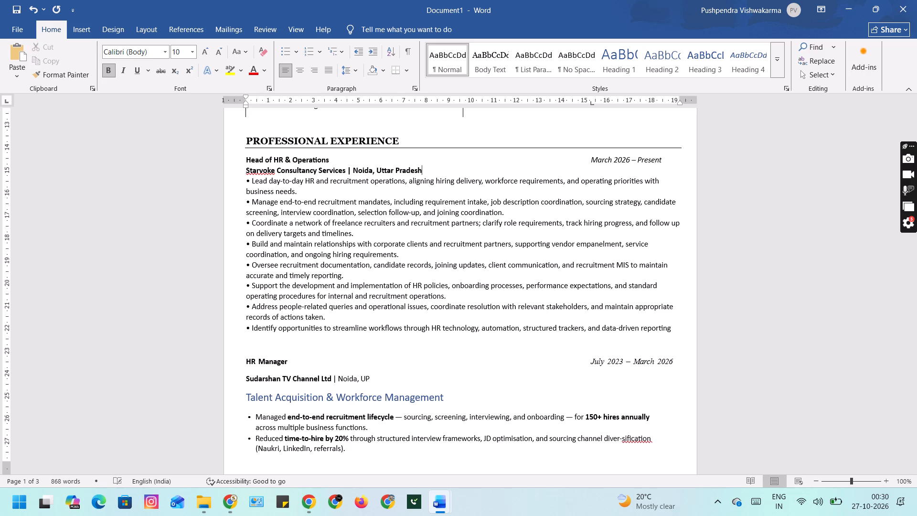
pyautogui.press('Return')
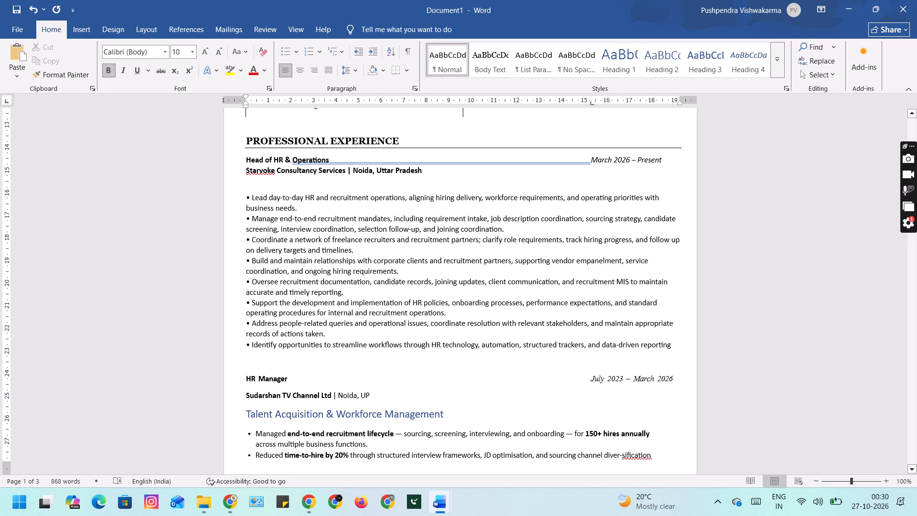
# Increase the font size of the Head of HR & Operations title, date and Starvoke company lines to 12.
pyautogui.moveTo(244, 160); pyautogui.dragTo(420, 177)
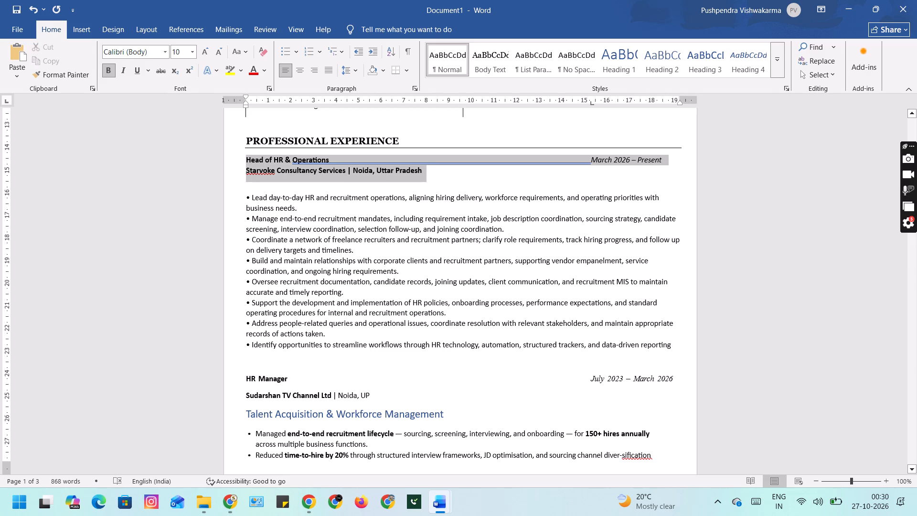
pyautogui.moveTo(420, 177); pyautogui.dragTo(427, 175)
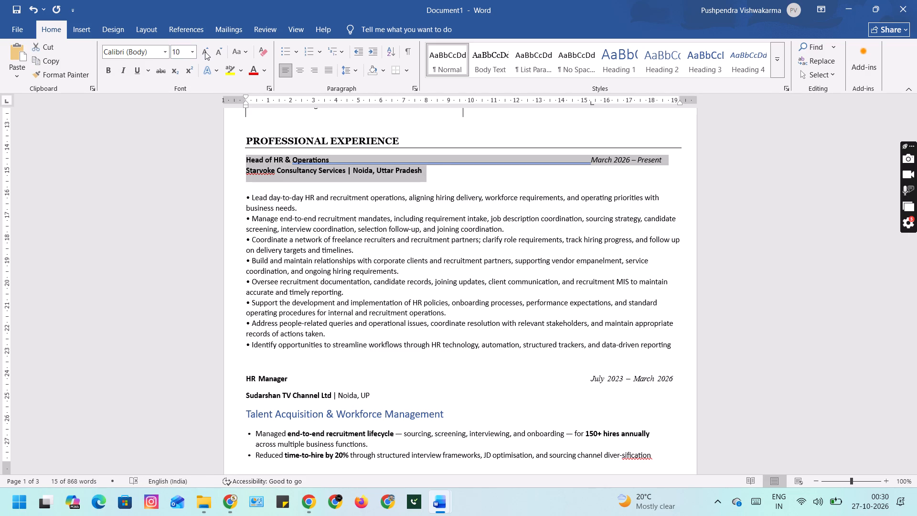
pyautogui.click(205, 52)
pyautogui.click(205, 52)
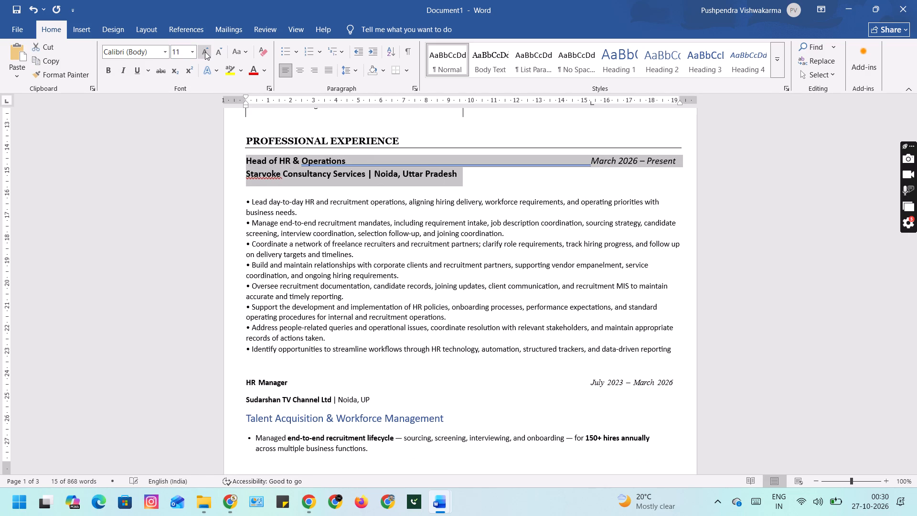
pyautogui.click(315, 222)
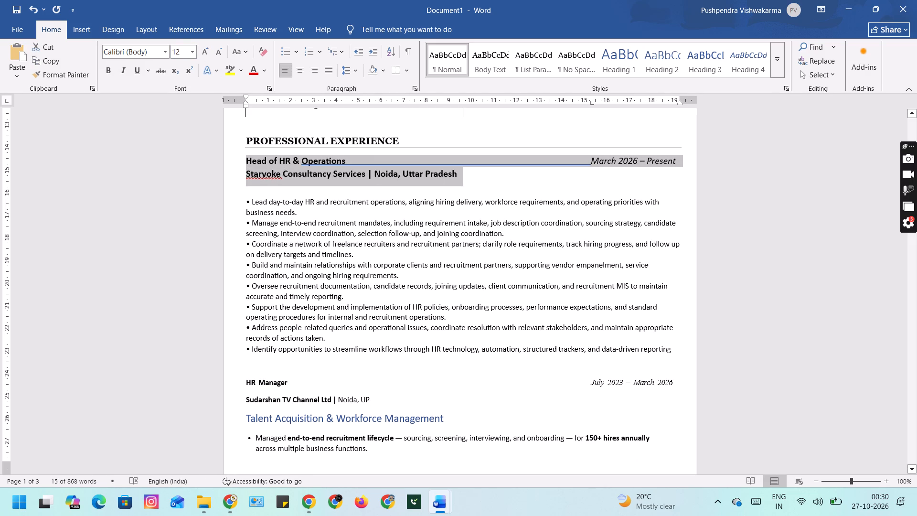
pyautogui.click(256, 190)
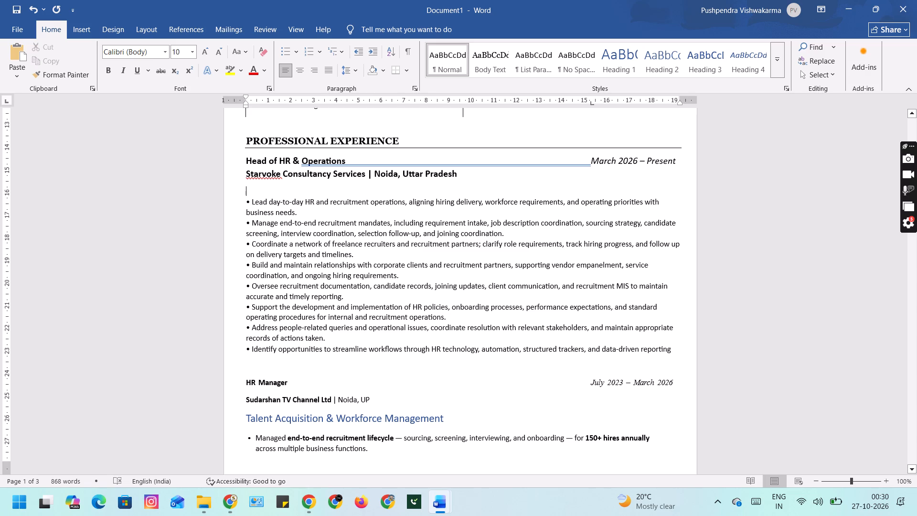
# Copy the formatting of the Head of HR & Operations title onto the HR Manager title, date and Sudarshan TV Channel lines.
pyautogui.moveTo(246, 159); pyautogui.dragTo(274, 163)
pyautogui.click(61, 74)
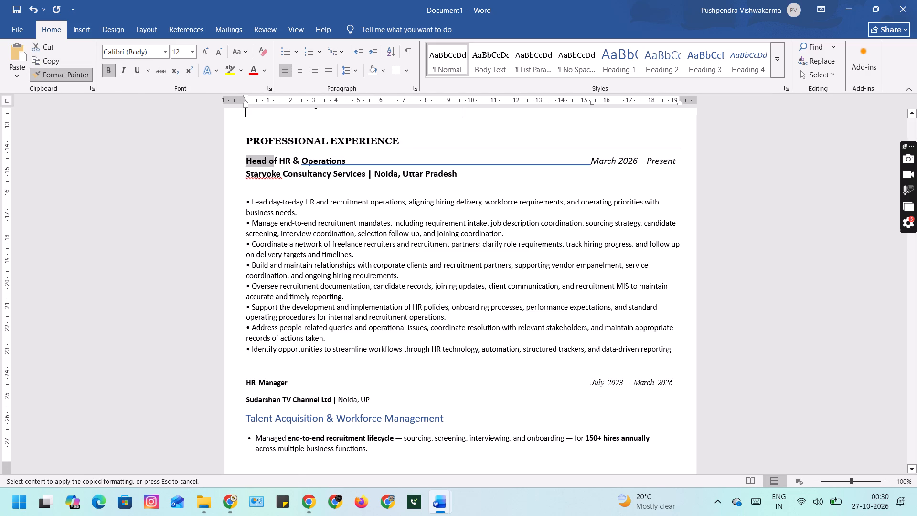
pyautogui.scroll(-1, 414, 311)
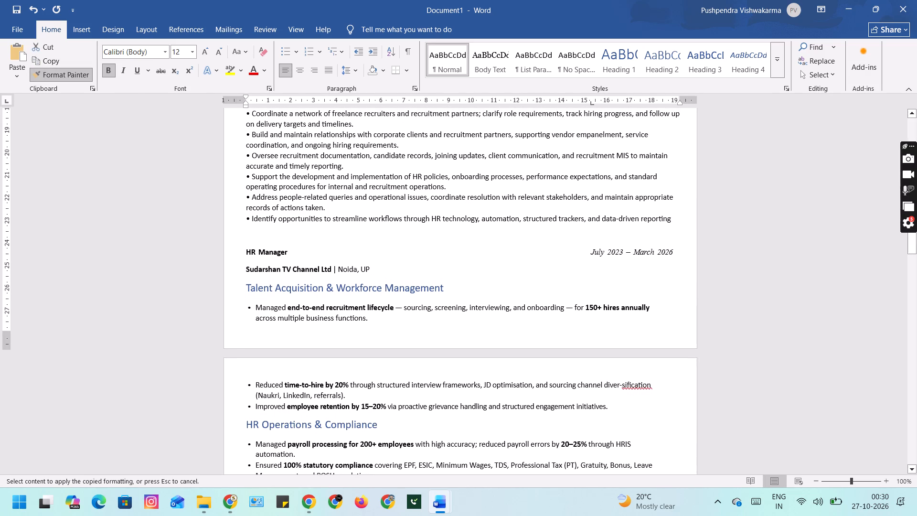
pyautogui.moveTo(249, 253); pyautogui.dragTo(376, 268)
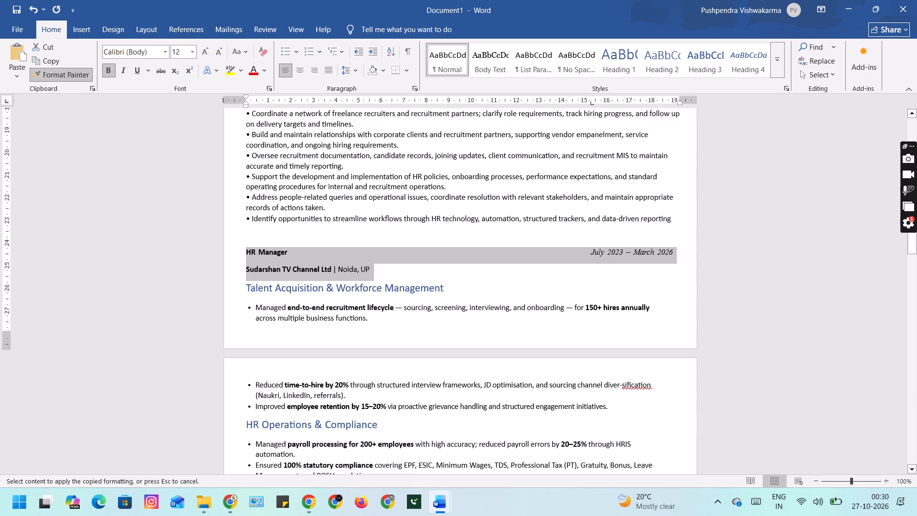
pyautogui.moveTo(376, 268); pyautogui.dragTo(381, 267)
pyautogui.click(281, 273)
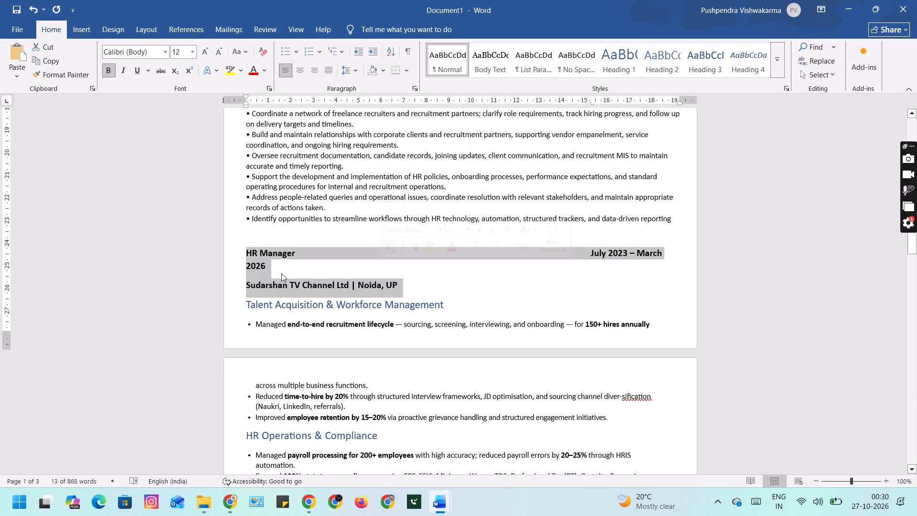
# Move the tab stop of the HR Manager line to about 15 cm so that July 2023 – March 2026 fits on one line.
pyautogui.press('Down')
pyautogui.press('Up')
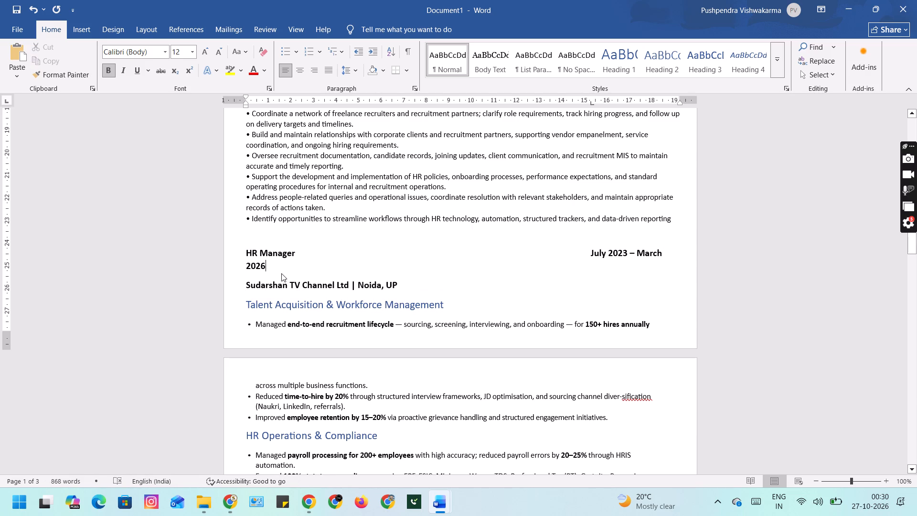
pyautogui.click(361, 247)
pyautogui.click(370, 256)
pyautogui.press('Delete')
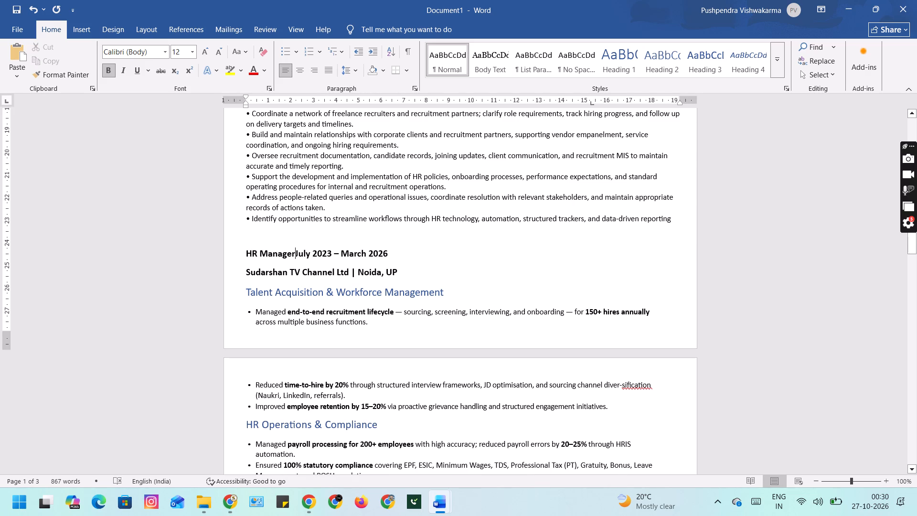
pyautogui.press('Tab')
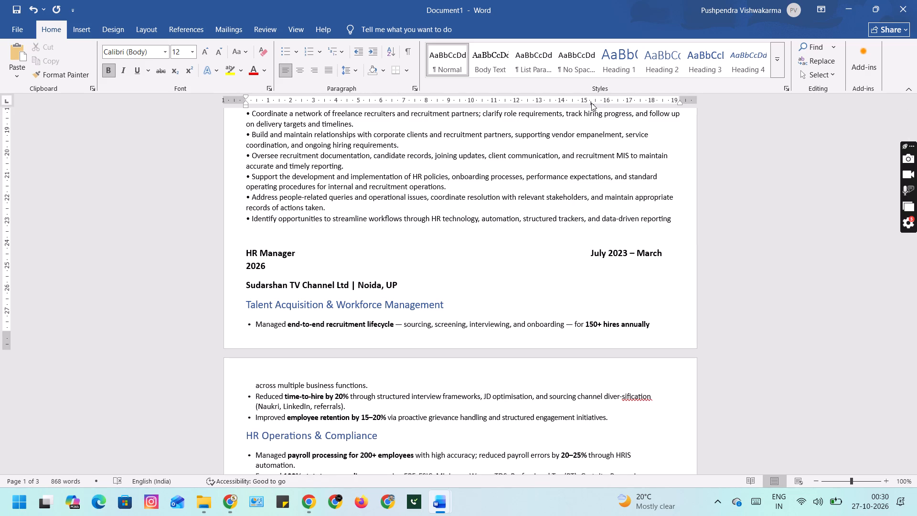
pyautogui.moveTo(591, 103); pyautogui.dragTo(562, 104)
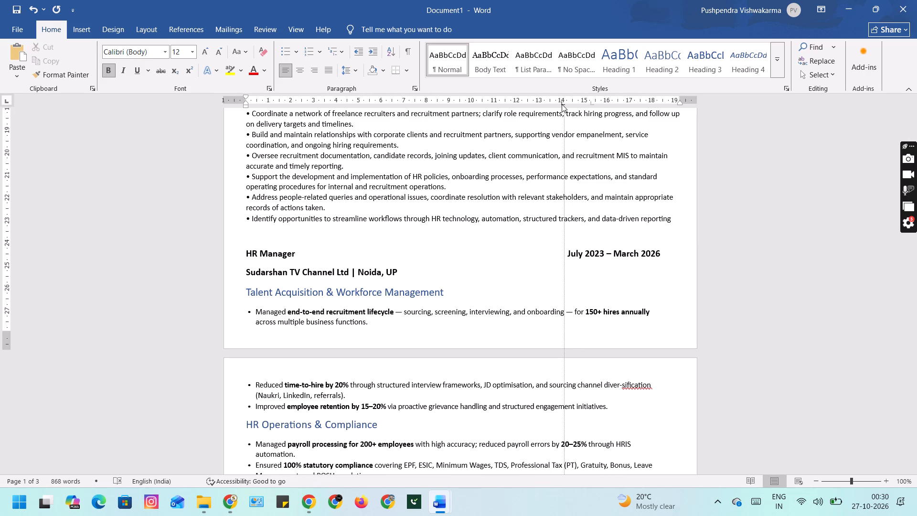
pyautogui.moveTo(562, 104); pyautogui.dragTo(586, 101)
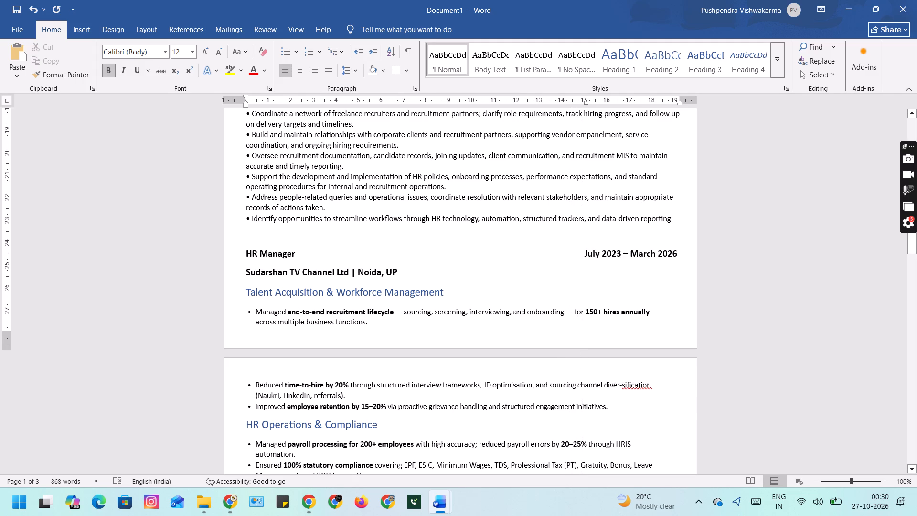
# Select all Professional Experience text from Head of HR & Operations to the document's end and enlarge its font by one size.
pyautogui.scroll(2, 380, 253)
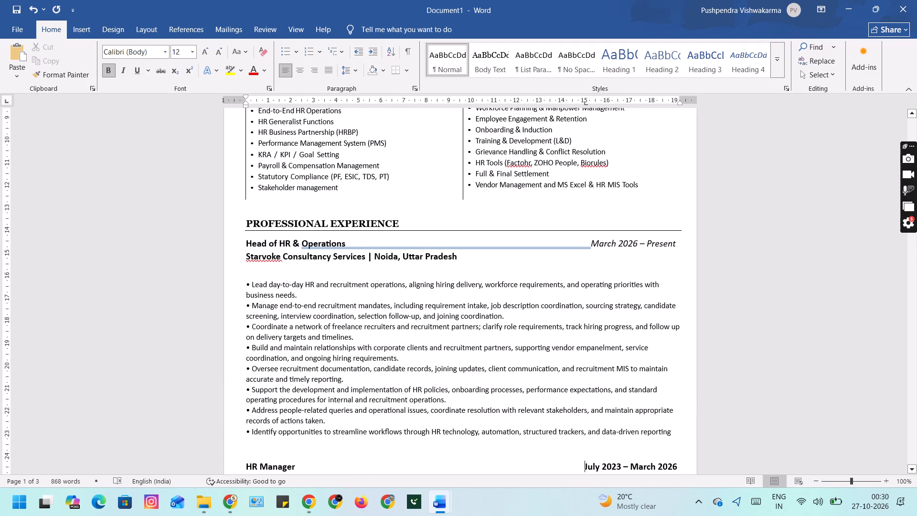
pyautogui.moveTo(264, 242); pyautogui.dragTo(319, 485)
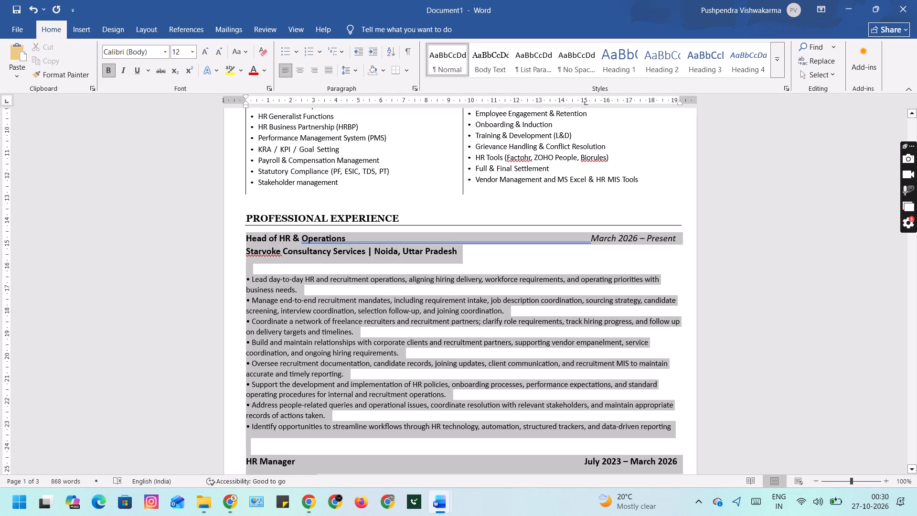
pyautogui.moveTo(319, 485); pyautogui.dragTo(315, 514)
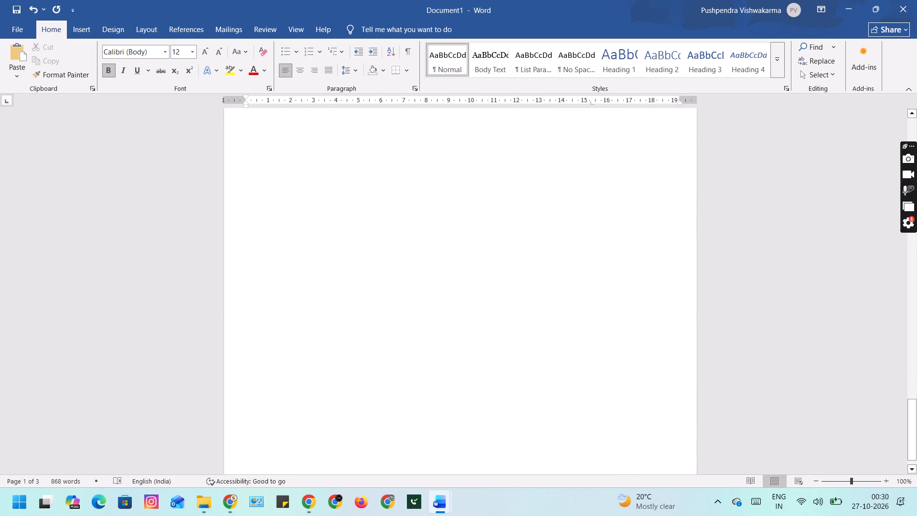
pyautogui.moveTo(315, 514); pyautogui.dragTo(448, 241)
pyautogui.scroll(3, 436, 292)
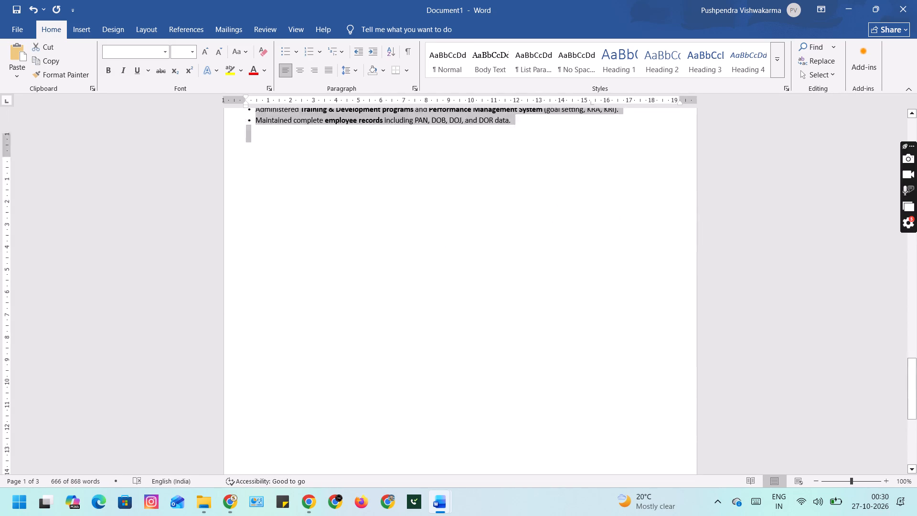
pyautogui.scroll(7, 436, 292)
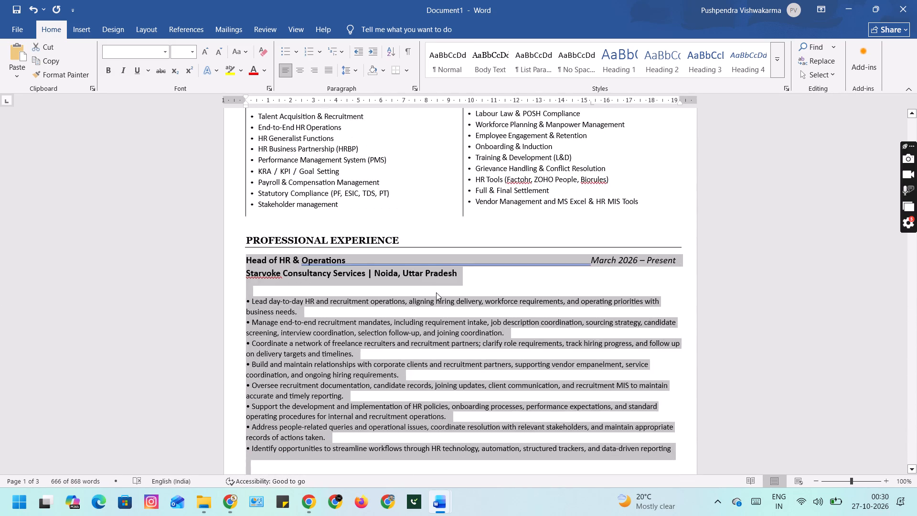
pyautogui.scroll(2, 436, 292)
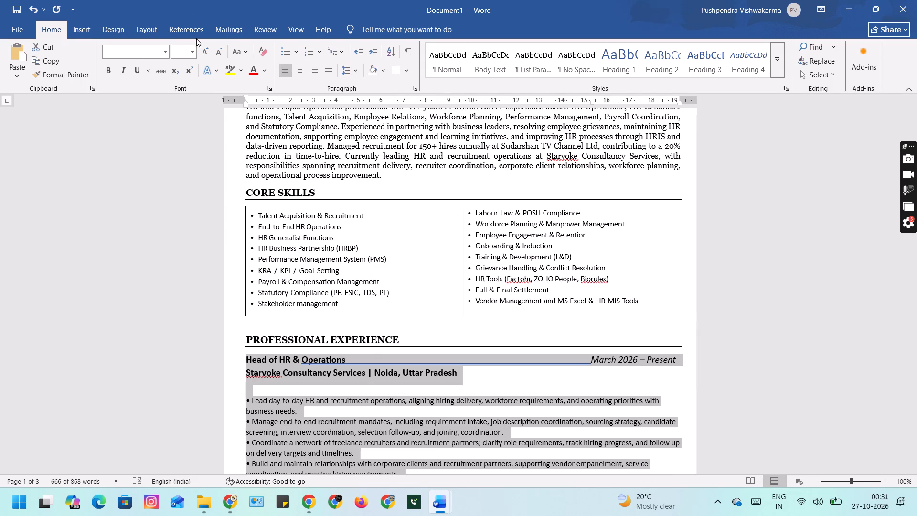
pyautogui.click(203, 54)
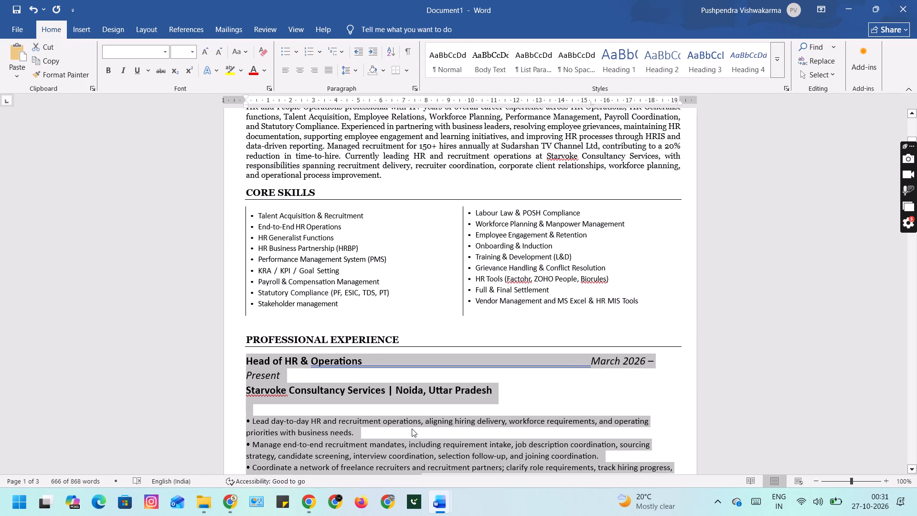
# Remove the space before and after all paragraphs in the selected Professional Experience text.
pyautogui.scroll(-4, 412, 429)
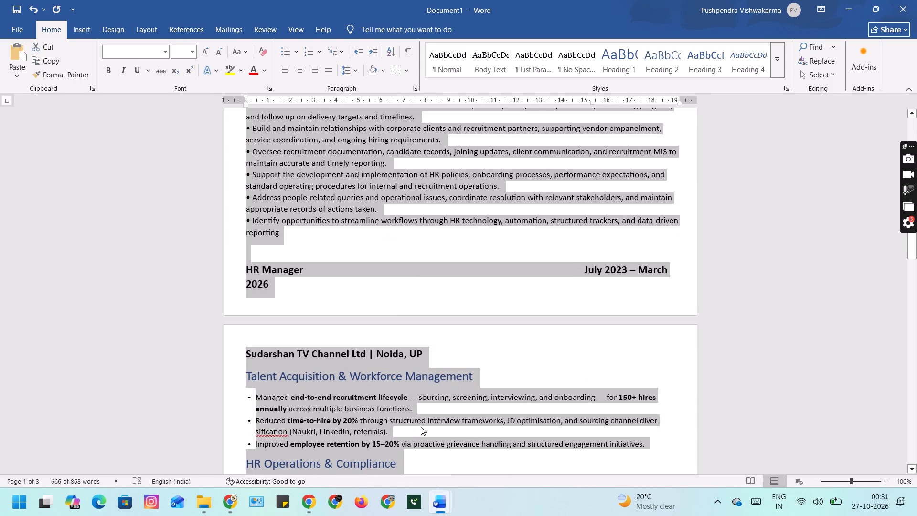
pyautogui.hscroll(2, 421, 427)
pyautogui.scroll(3, 421, 427)
pyautogui.hscroll(2, 421, 427)
pyautogui.scroll(-3, 421, 427)
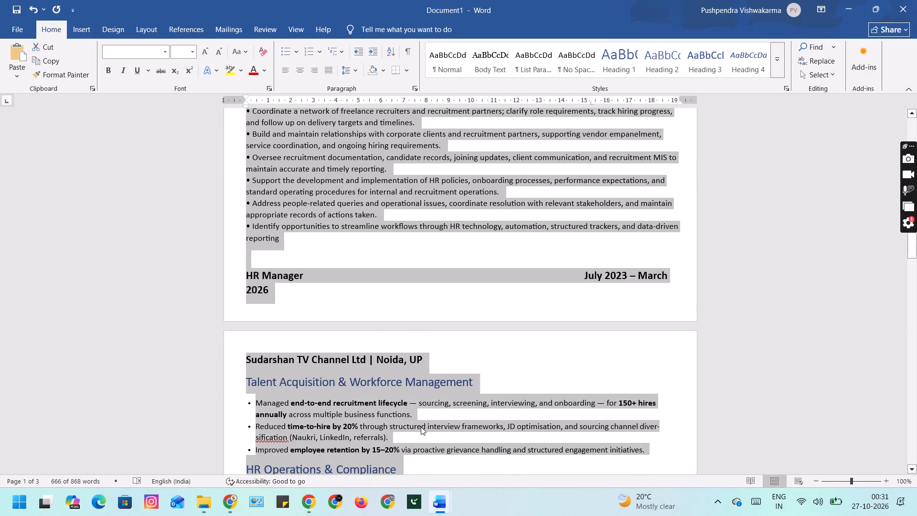
pyautogui.click(355, 74)
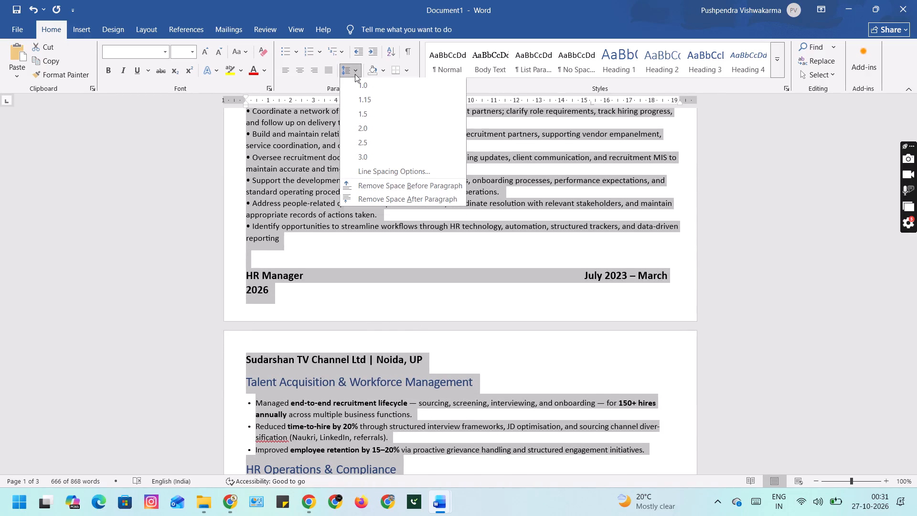
pyautogui.click(384, 185)
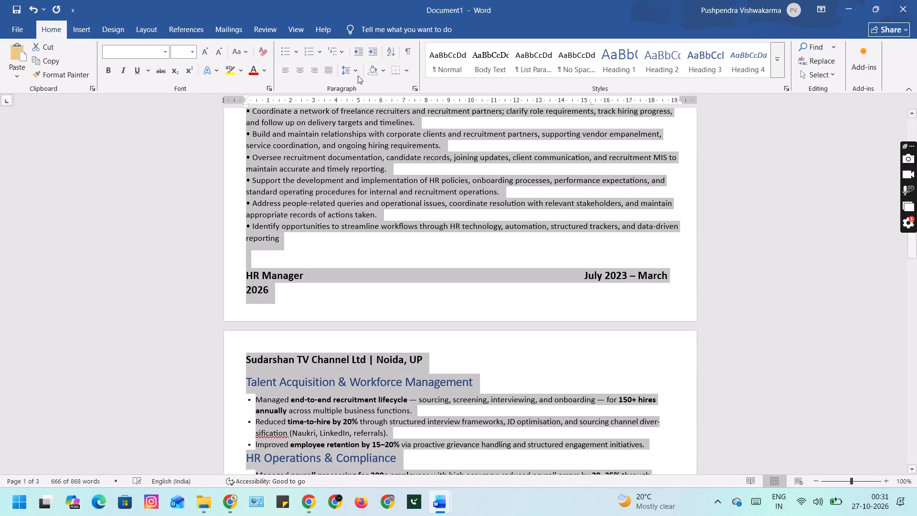
pyautogui.click(356, 71)
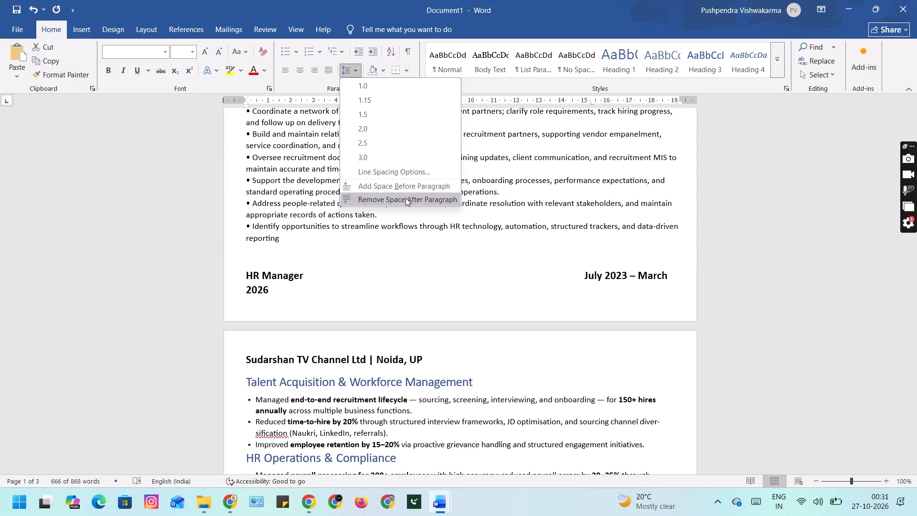
pyautogui.click(405, 198)
# Review the paragraph spacing of the Professional Experience section, from Head of HR & Operations to the Byju's entry.
pyautogui.scroll(3, 445, 370)
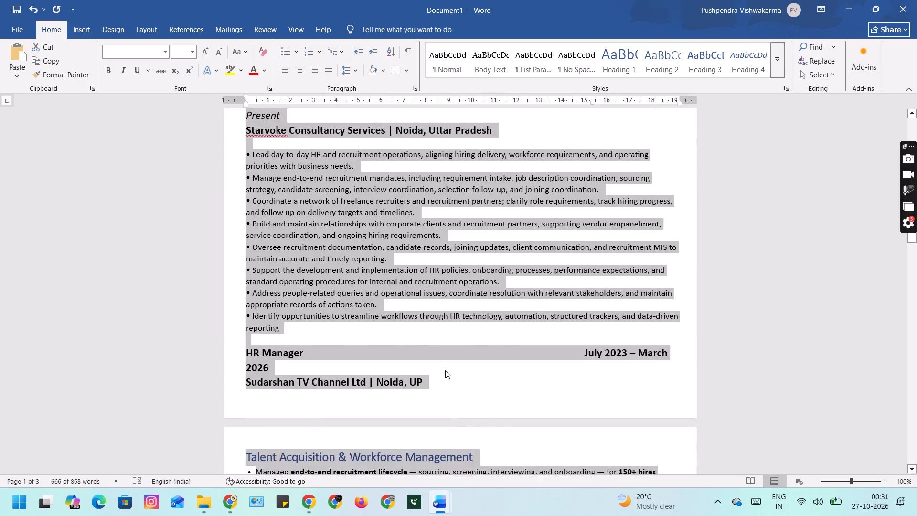
pyautogui.scroll(2, 445, 370)
pyautogui.scroll(-1, 445, 370)
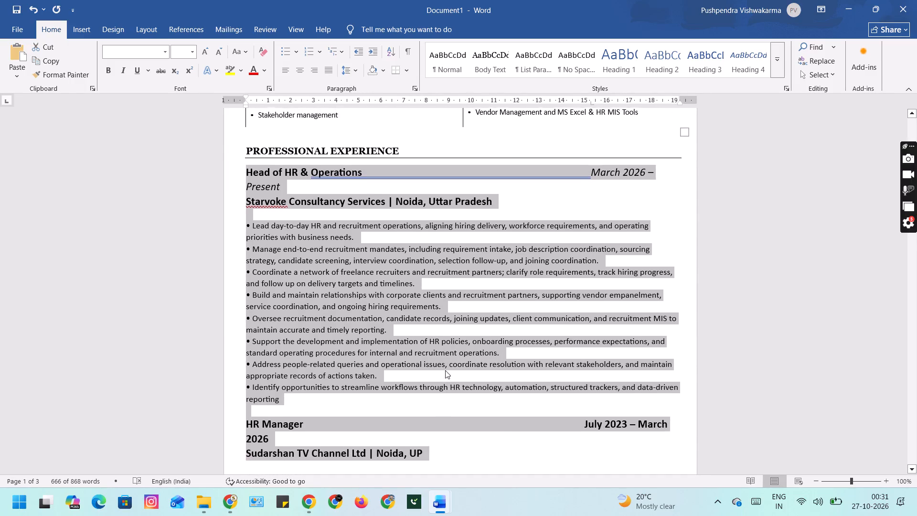
pyautogui.scroll(-1, 445, 370)
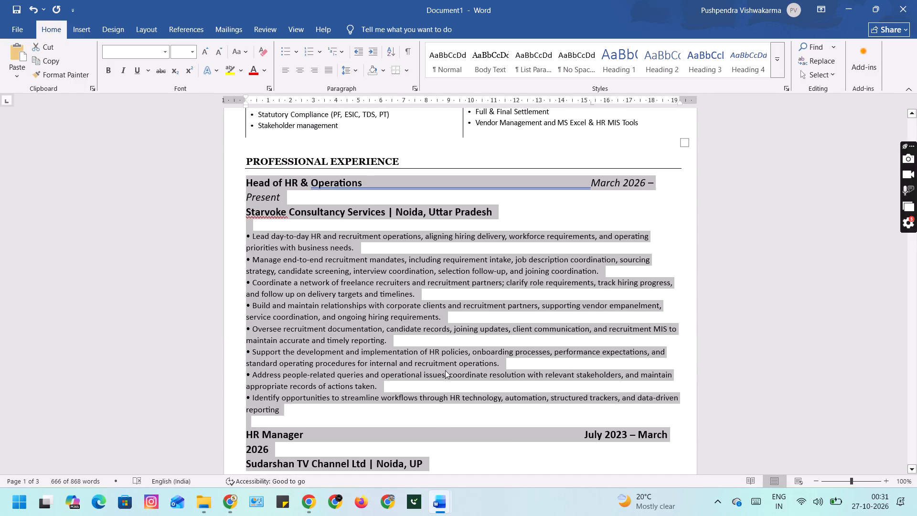
pyautogui.click(445, 370)
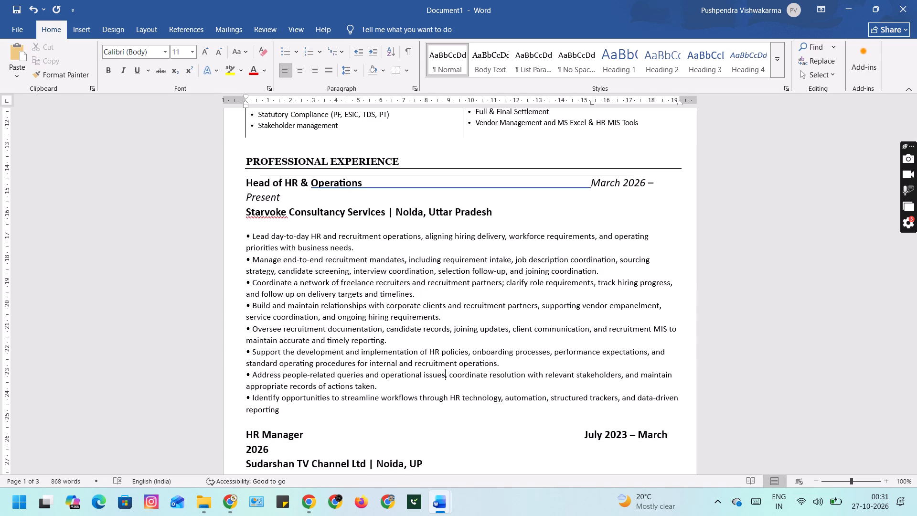
pyautogui.scroll(-5, 445, 370)
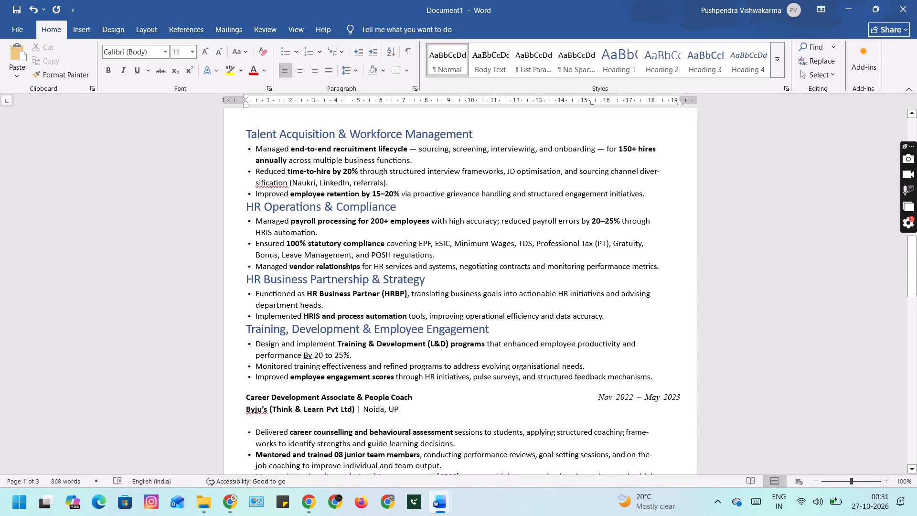
pyautogui.scroll(2, 445, 370)
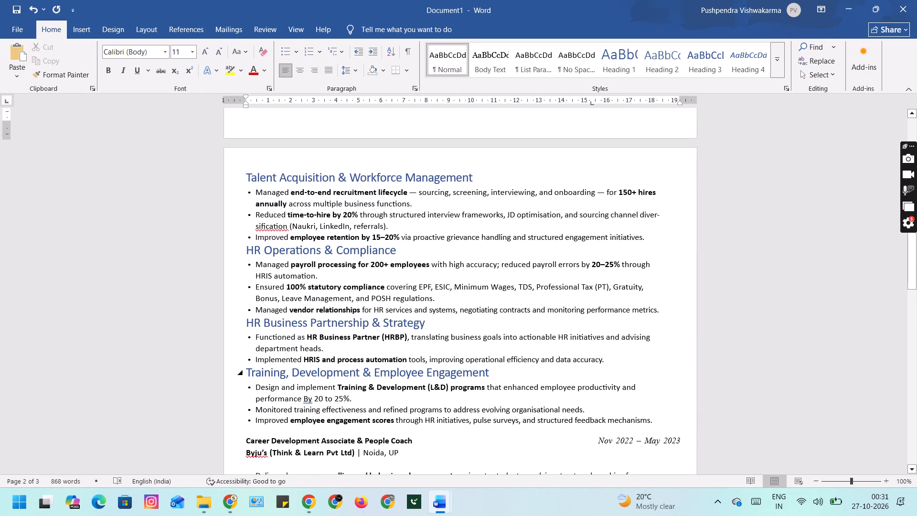
pyautogui.scroll(2, 445, 370)
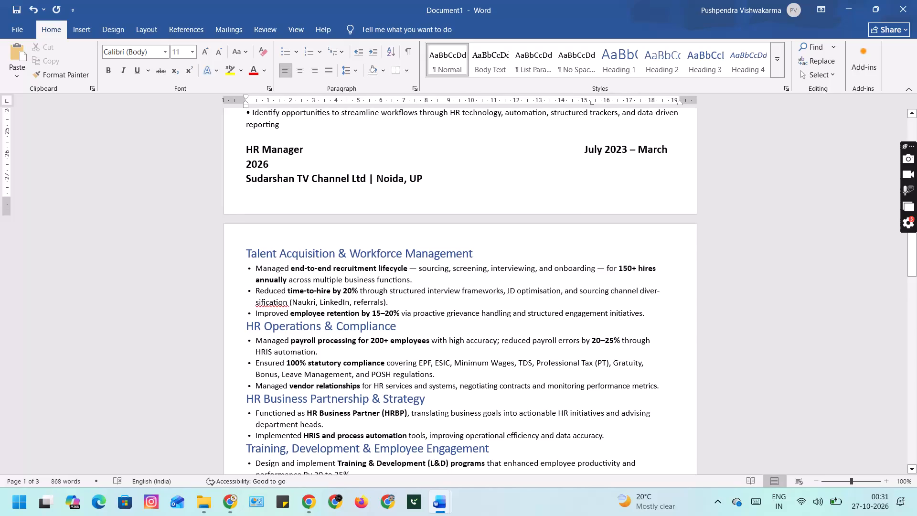
pyautogui.scroll(4, 445, 370)
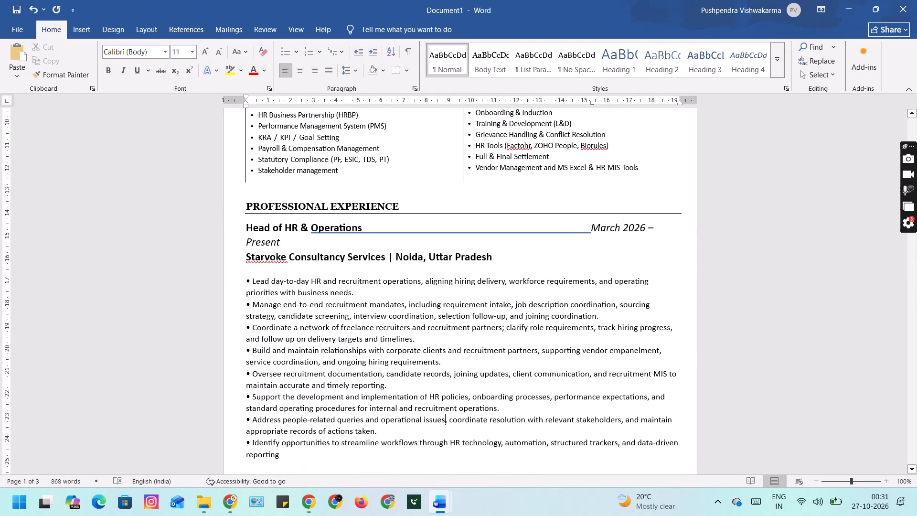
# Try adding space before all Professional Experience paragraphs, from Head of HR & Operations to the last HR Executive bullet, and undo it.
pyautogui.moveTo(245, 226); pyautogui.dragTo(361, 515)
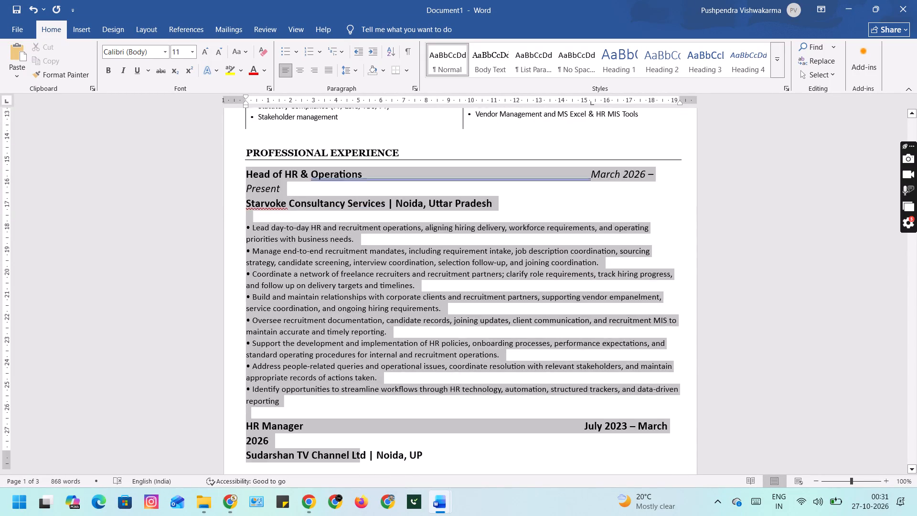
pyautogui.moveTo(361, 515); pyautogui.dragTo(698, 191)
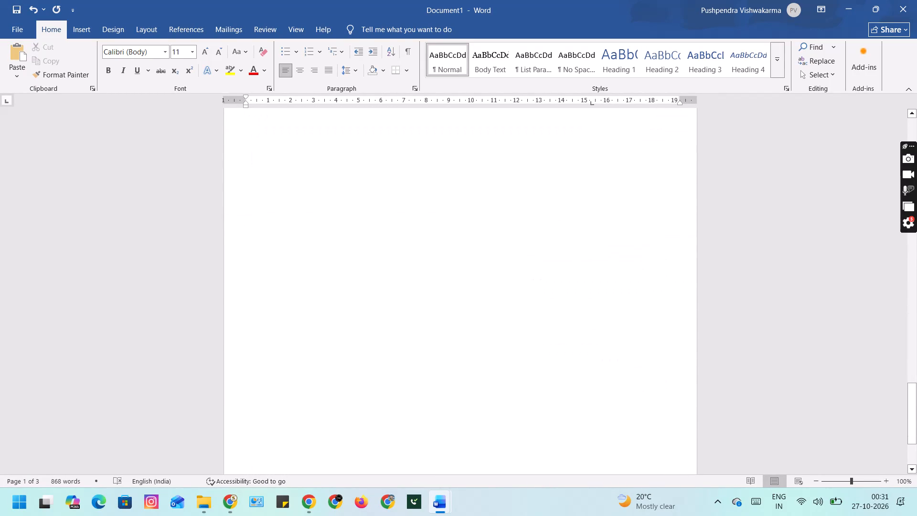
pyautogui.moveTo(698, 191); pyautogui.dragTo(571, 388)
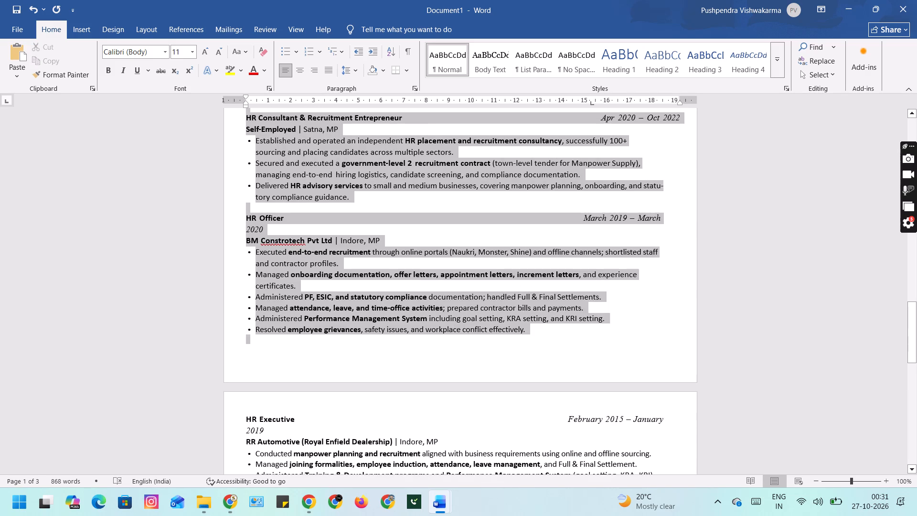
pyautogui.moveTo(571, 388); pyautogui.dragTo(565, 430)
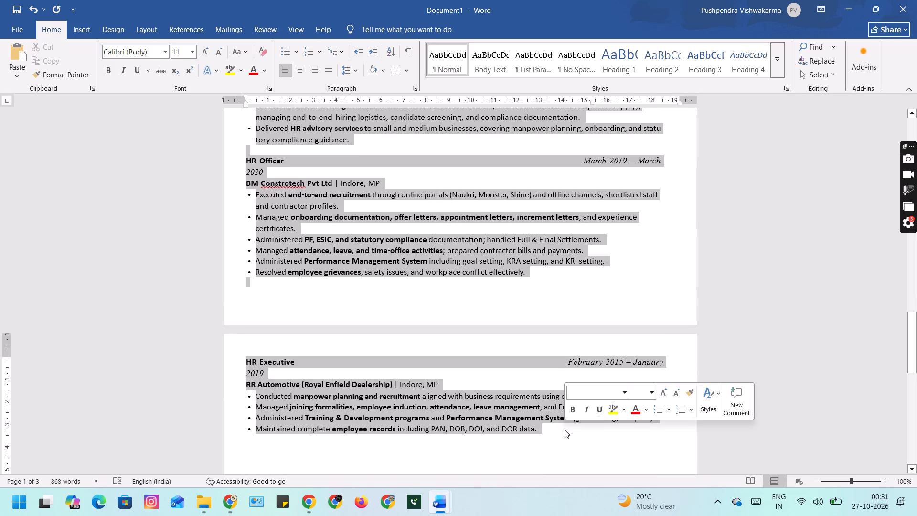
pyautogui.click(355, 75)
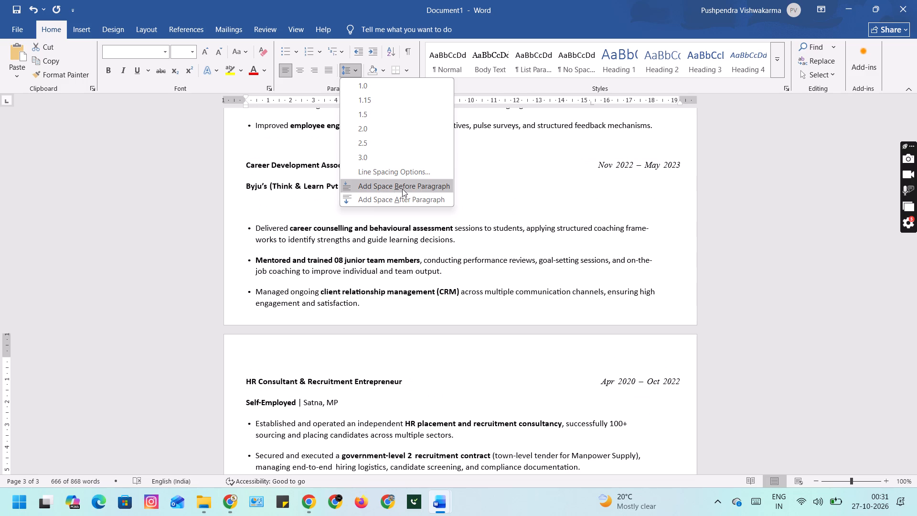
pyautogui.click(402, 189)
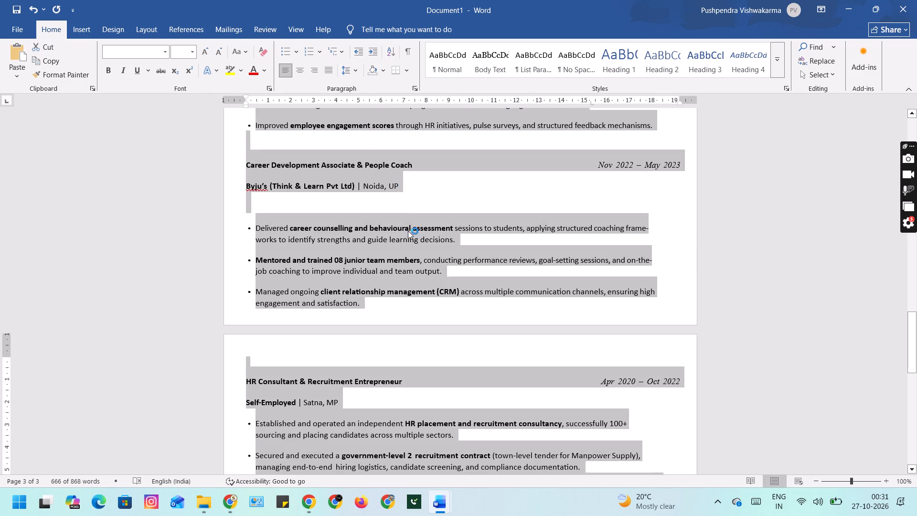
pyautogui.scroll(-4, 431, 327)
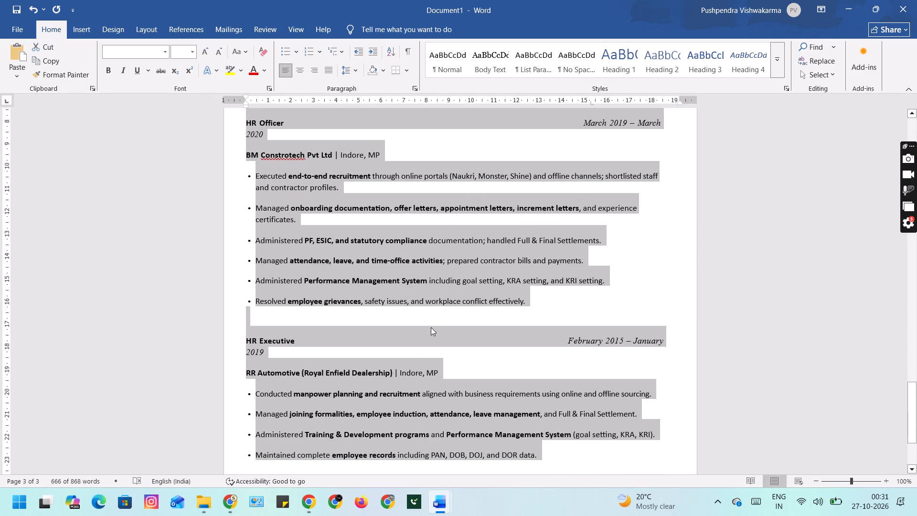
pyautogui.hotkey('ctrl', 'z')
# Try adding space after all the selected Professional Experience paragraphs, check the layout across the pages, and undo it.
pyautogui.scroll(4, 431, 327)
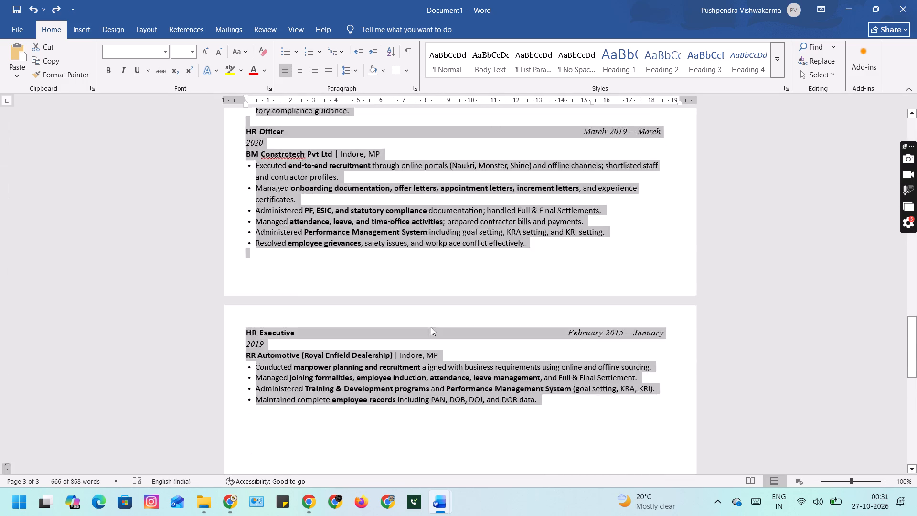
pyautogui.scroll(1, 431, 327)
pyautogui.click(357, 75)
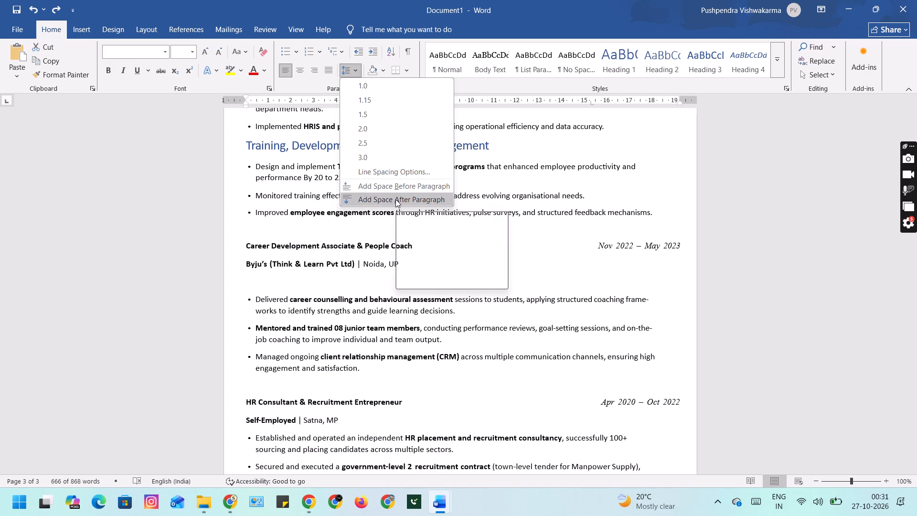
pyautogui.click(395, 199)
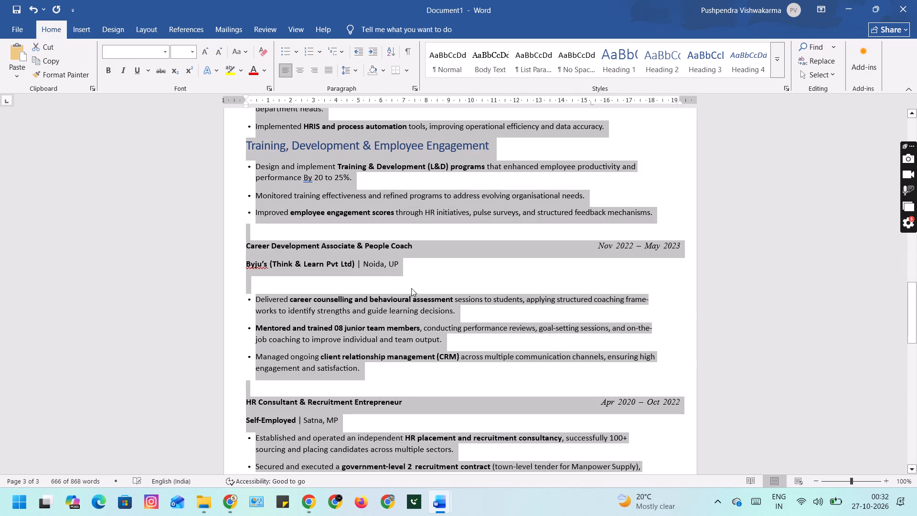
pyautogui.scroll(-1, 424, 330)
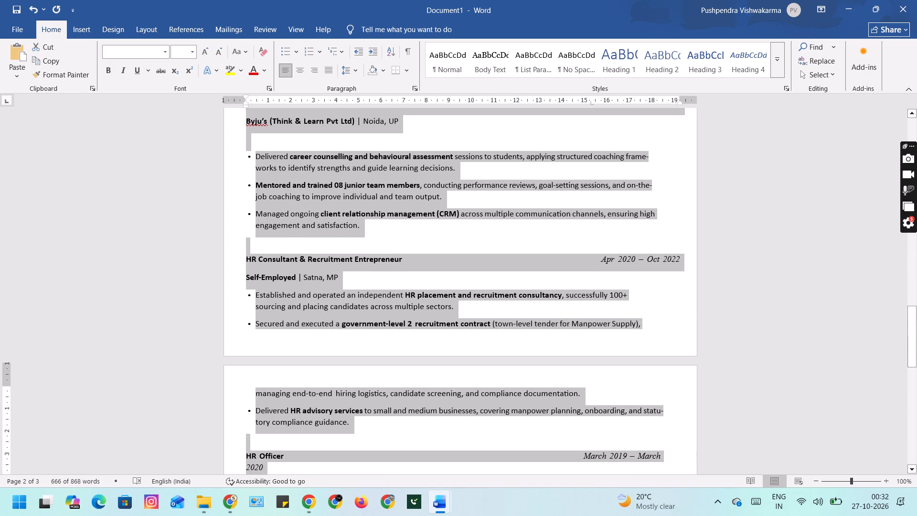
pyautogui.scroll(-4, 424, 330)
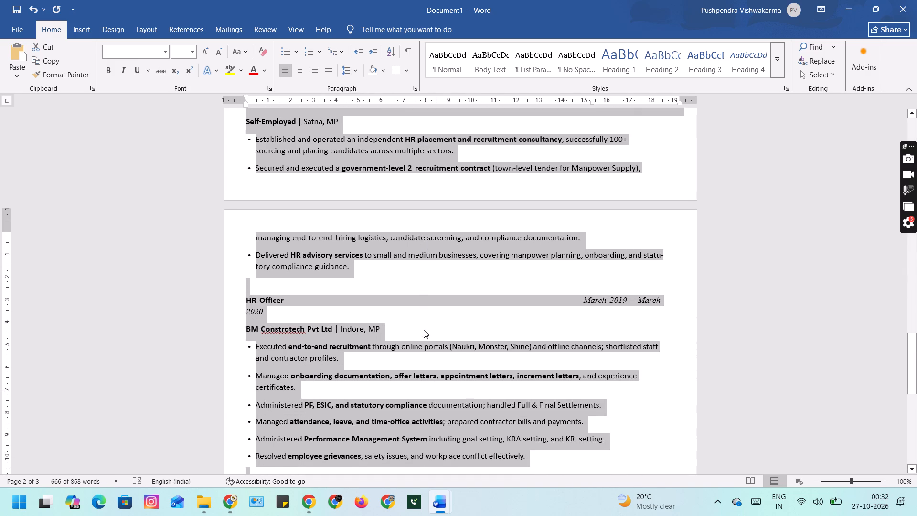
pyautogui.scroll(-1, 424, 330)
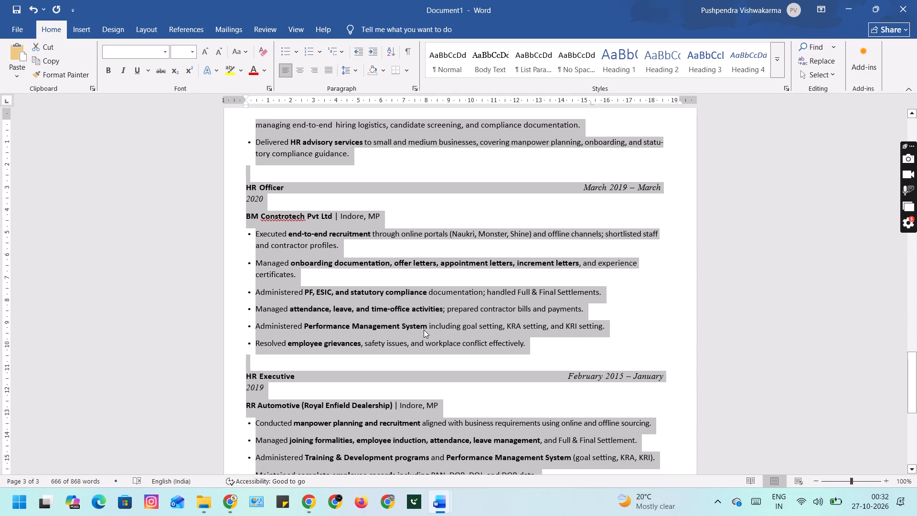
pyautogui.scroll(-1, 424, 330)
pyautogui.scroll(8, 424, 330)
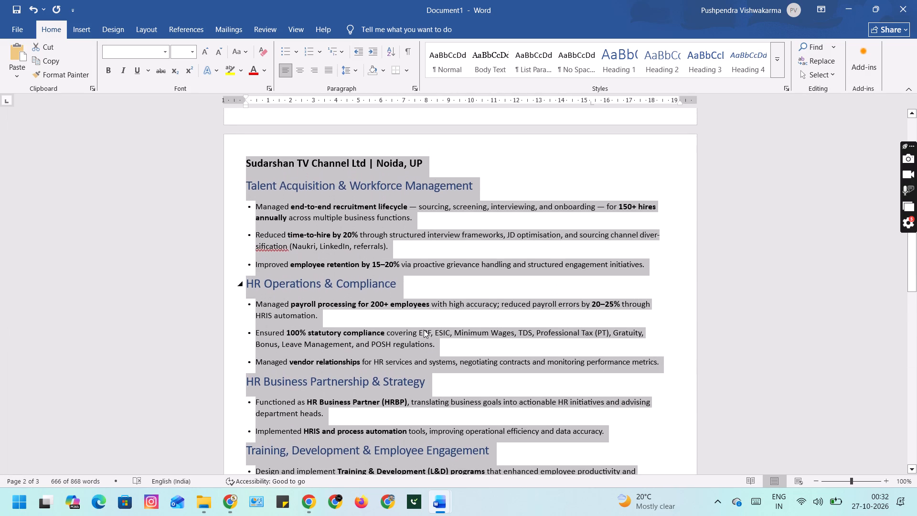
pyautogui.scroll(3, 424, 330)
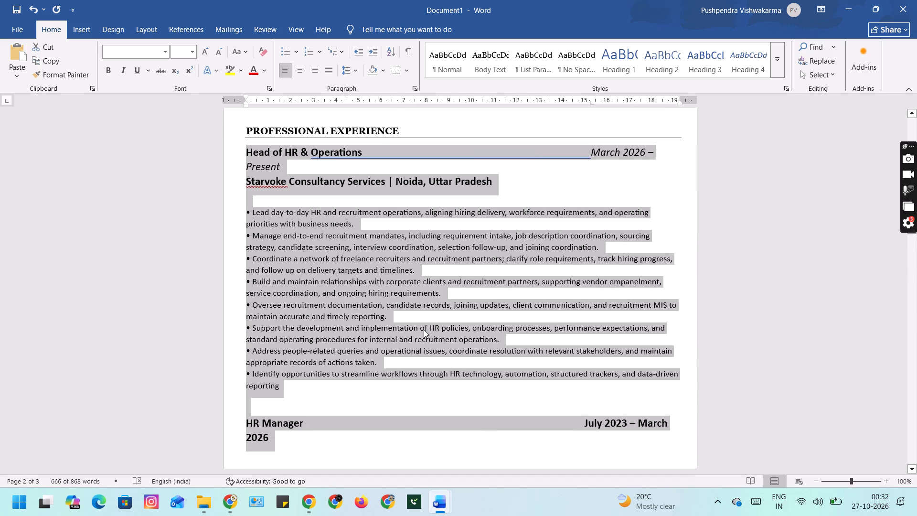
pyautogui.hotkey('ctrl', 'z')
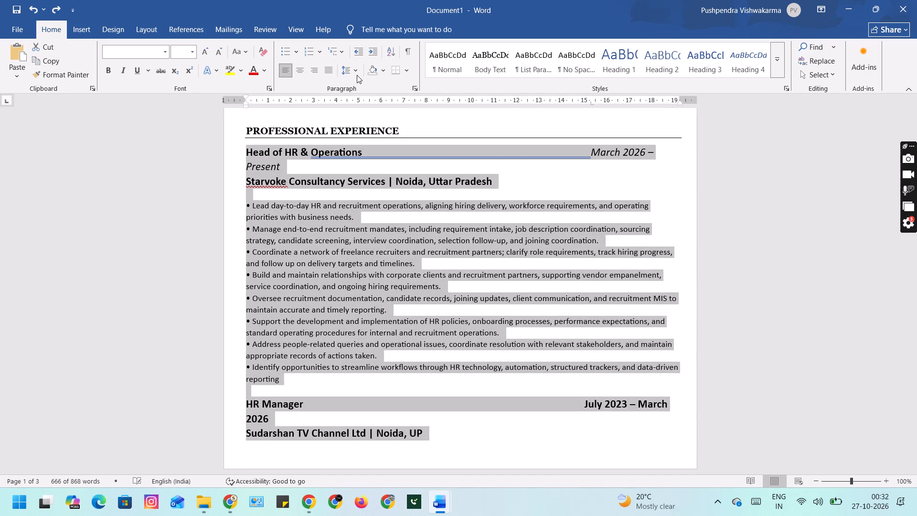
# Set the line spacing of all Professional Experience text, from Head of HR & Operations to the last HR Executive bullet, to 1.15.
pyautogui.click(357, 75)
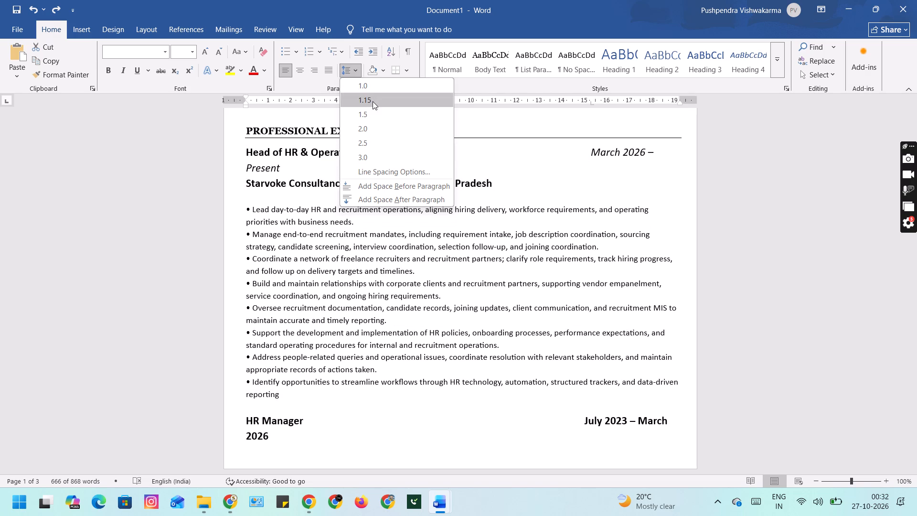
pyautogui.click(373, 101)
pyautogui.scroll(-3, 383, 322)
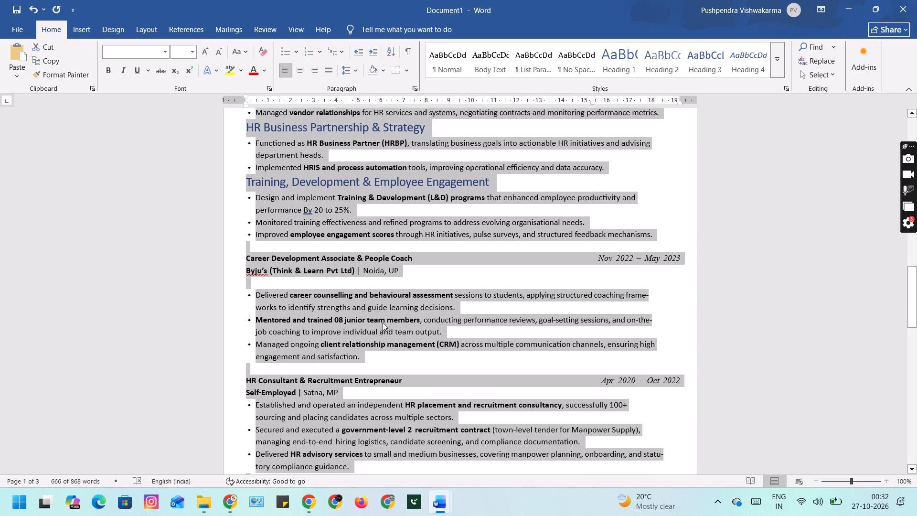
pyautogui.scroll(-1, 383, 322)
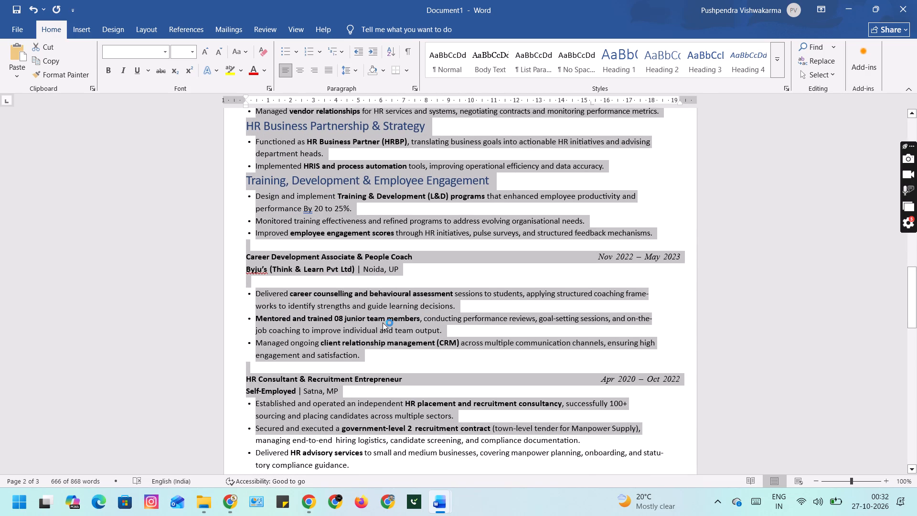
pyautogui.scroll(11, 383, 322)
pyautogui.scroll(-7, 383, 322)
pyautogui.hscroll(1, 383, 322)
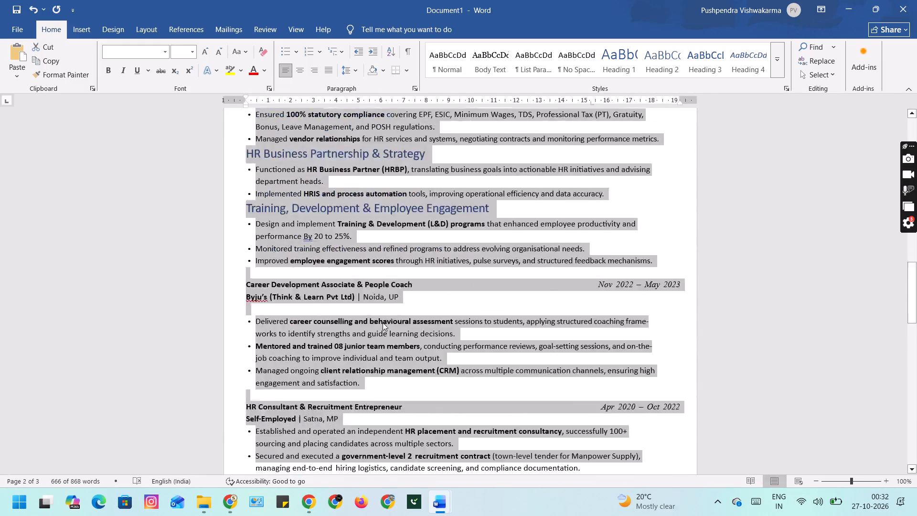
pyautogui.hscroll(1, 383, 322)
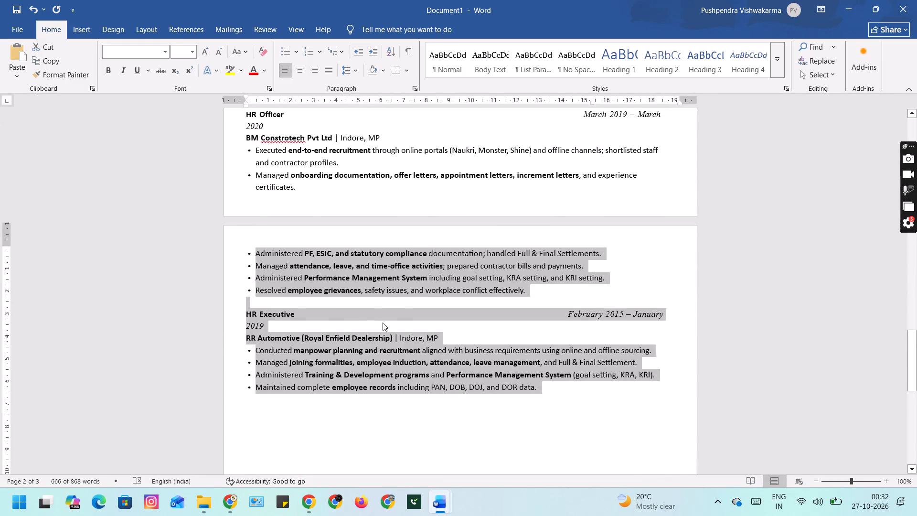
# Reduce the Head of HR & Operations title, date and Starvoke Consultancy Services lines to 12 pt.
pyautogui.hscroll(1, 383, 322)
pyautogui.click(383, 322)
pyautogui.scroll(6, 383, 322)
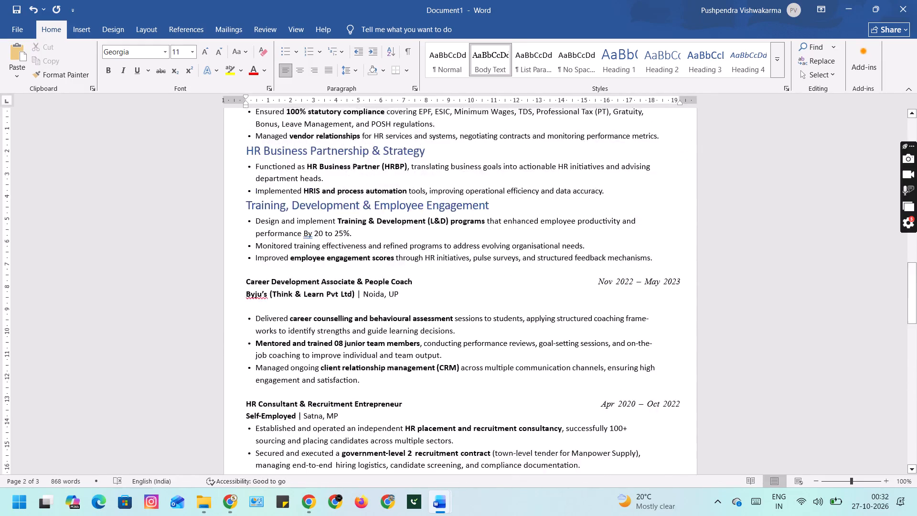
pyautogui.scroll(2, 383, 322)
pyautogui.scroll(-2, 383, 322)
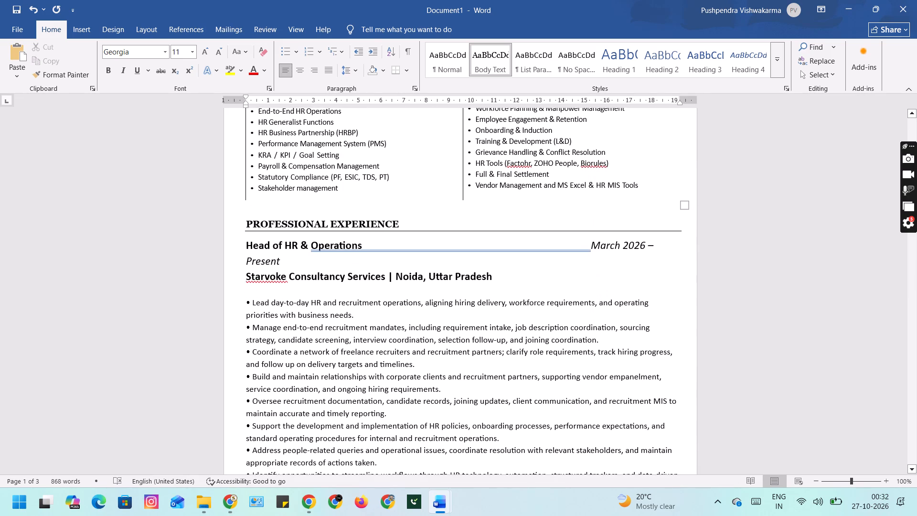
pyautogui.moveTo(244, 241); pyautogui.dragTo(272, 249)
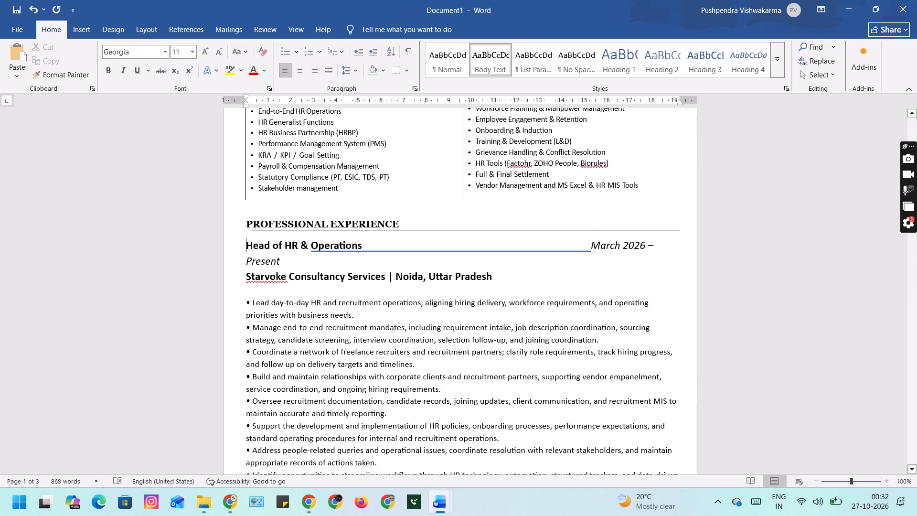
pyautogui.moveTo(272, 249); pyautogui.dragTo(483, 276)
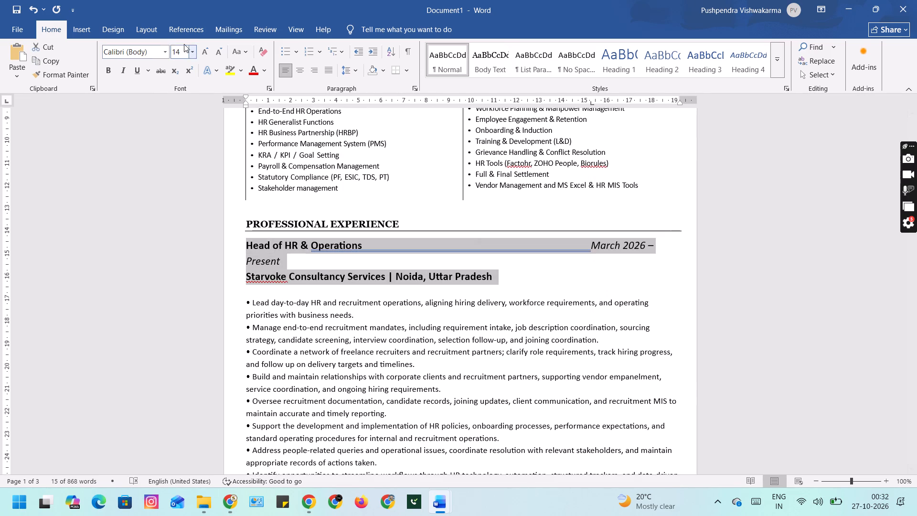
pyautogui.click(223, 53)
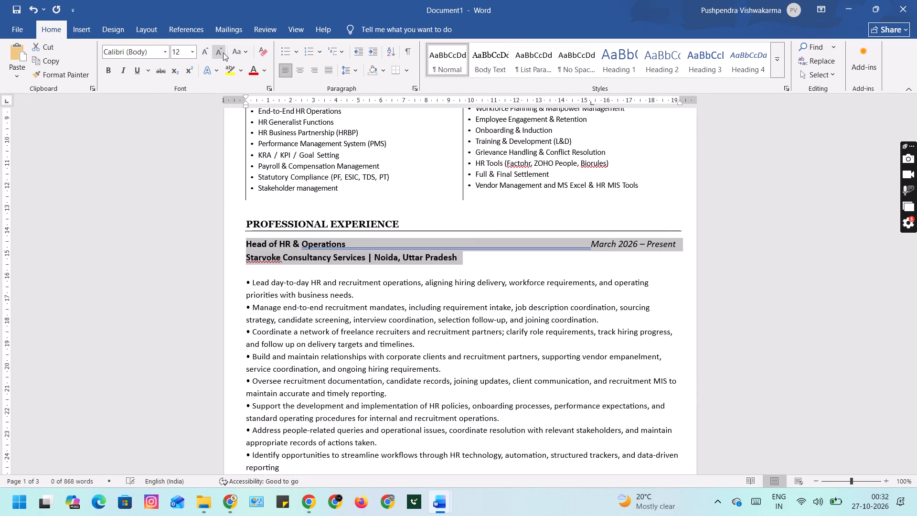
pyautogui.click(405, 284)
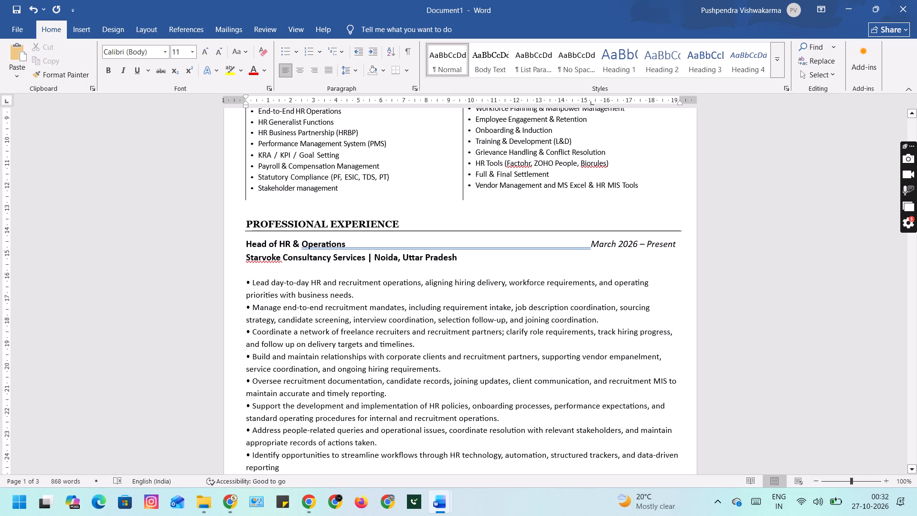
# Reduce the HR Manager title, date and Sudarshan TV Channel Ltd lines to 12 pt.
pyautogui.scroll(-1, 428, 324)
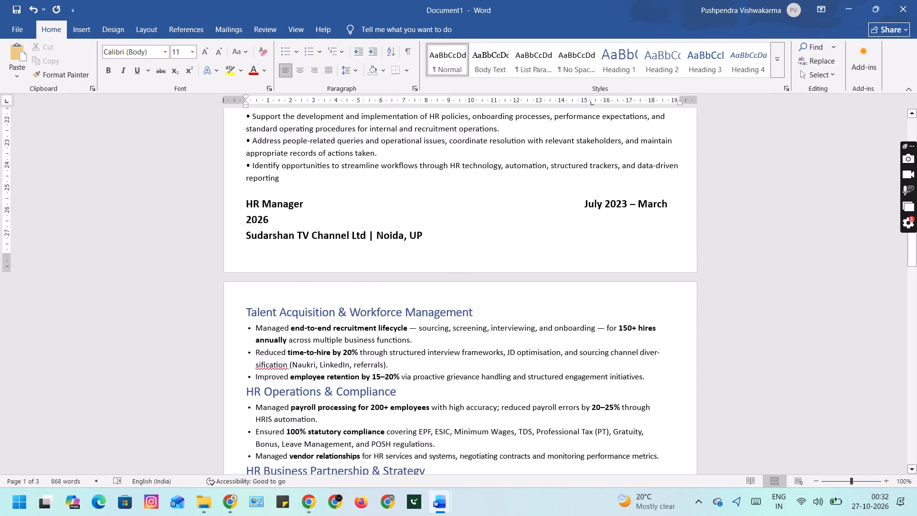
pyautogui.scroll(-1, 428, 324)
pyautogui.moveTo(428, 324); pyautogui.dragTo(316, 308)
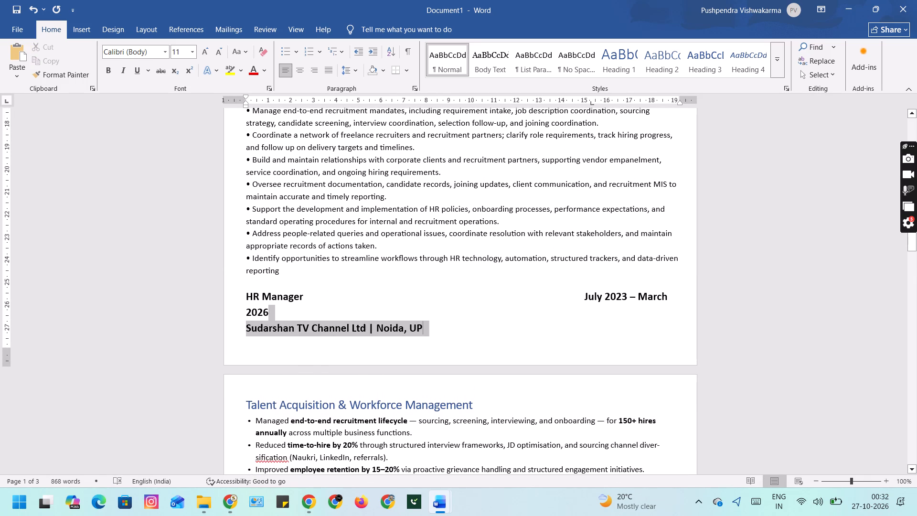
pyautogui.moveTo(316, 308); pyautogui.dragTo(247, 299)
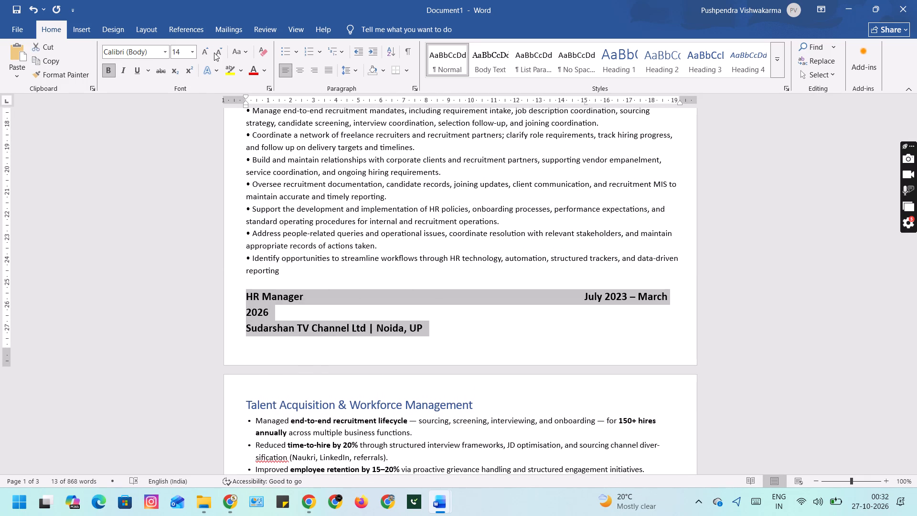
pyautogui.click(216, 53)
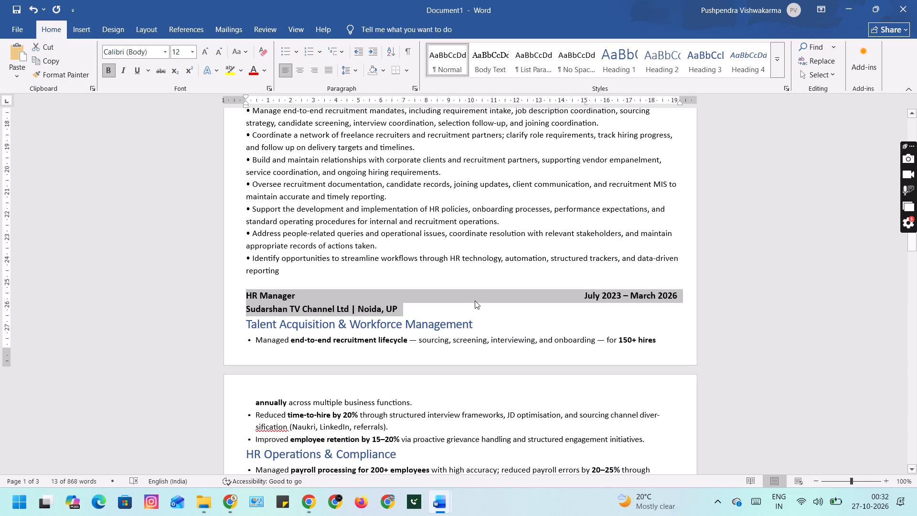
pyautogui.click(469, 300)
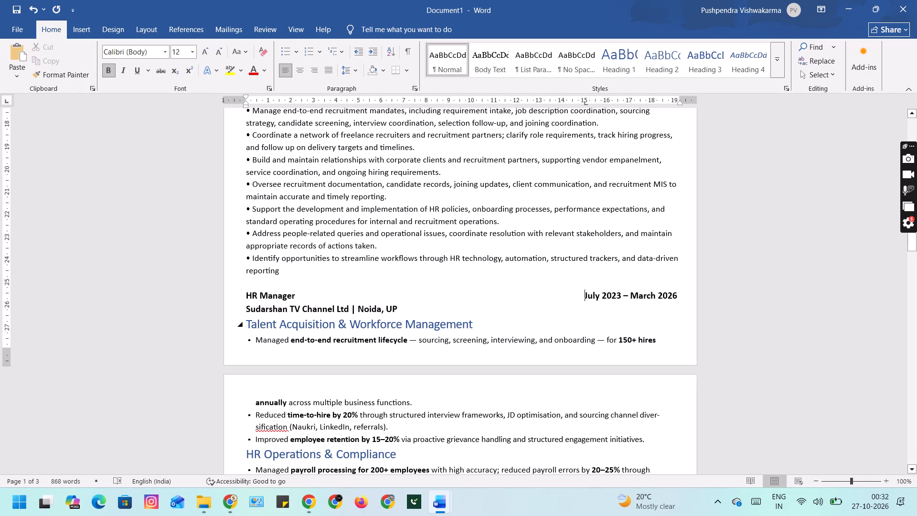
# Set the four blue HR Manager subheadings, from Talent Acquisition & Workforce Management to Training, Development & Employee Engagement, to 12 pt.
pyautogui.click(473, 327)
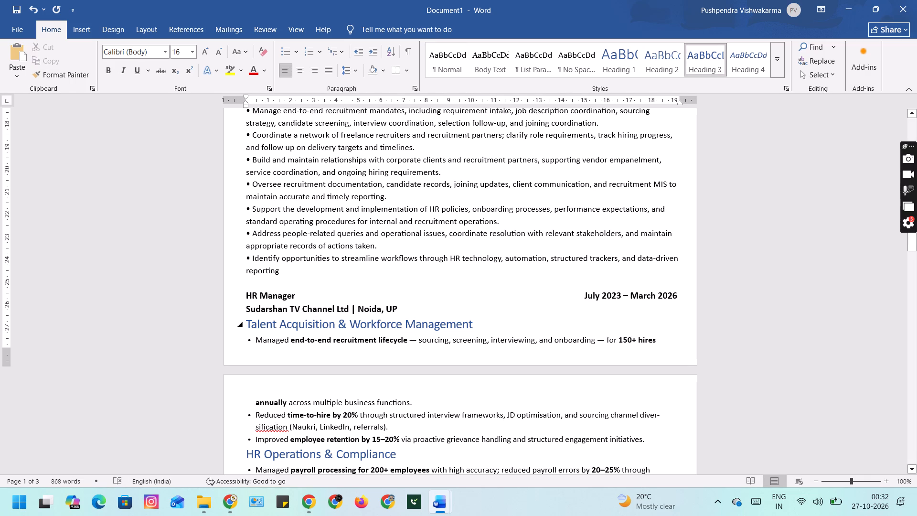
pyautogui.moveTo(473, 327); pyautogui.dragTo(258, 324)
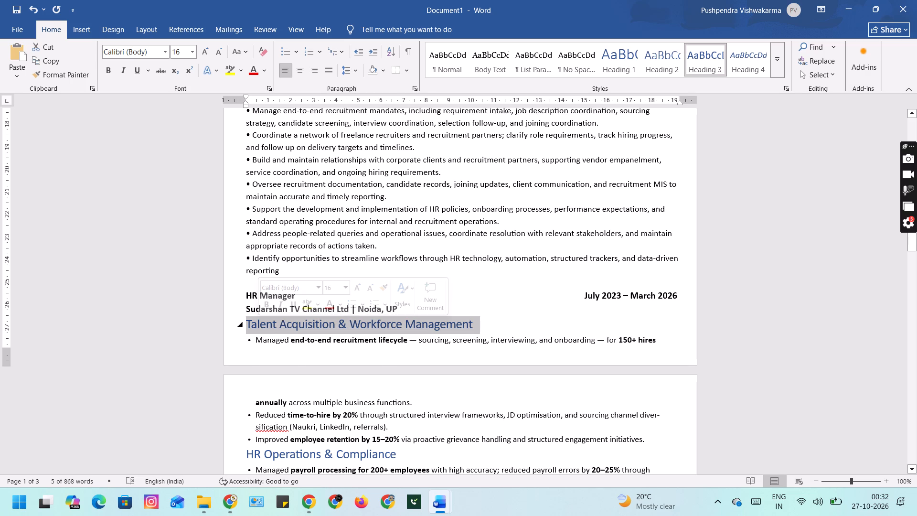
pyautogui.scroll(-2, 443, 397)
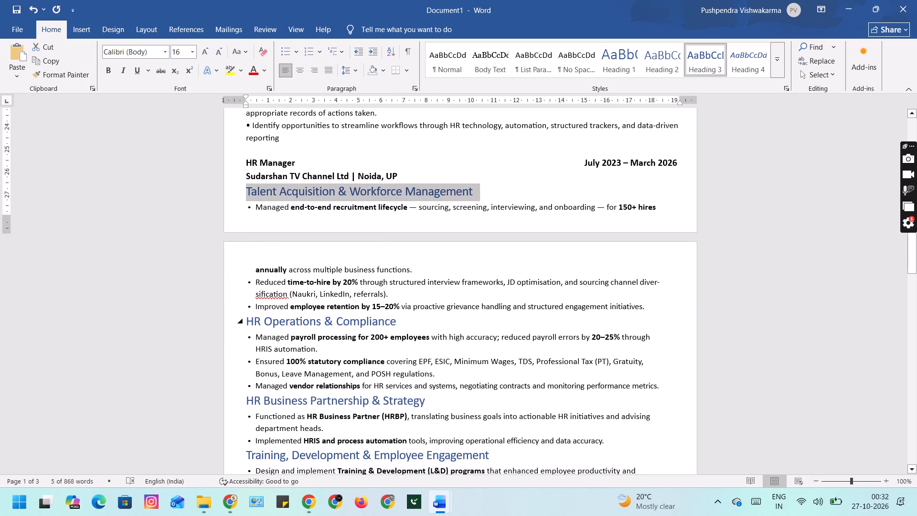
pyautogui.keyDown('ctrl'); pyautogui.moveTo(399, 322); pyautogui.dragTo(253, 320); pyautogui.keyUp('ctrl')
pyautogui.scroll(-1, 449, 379)
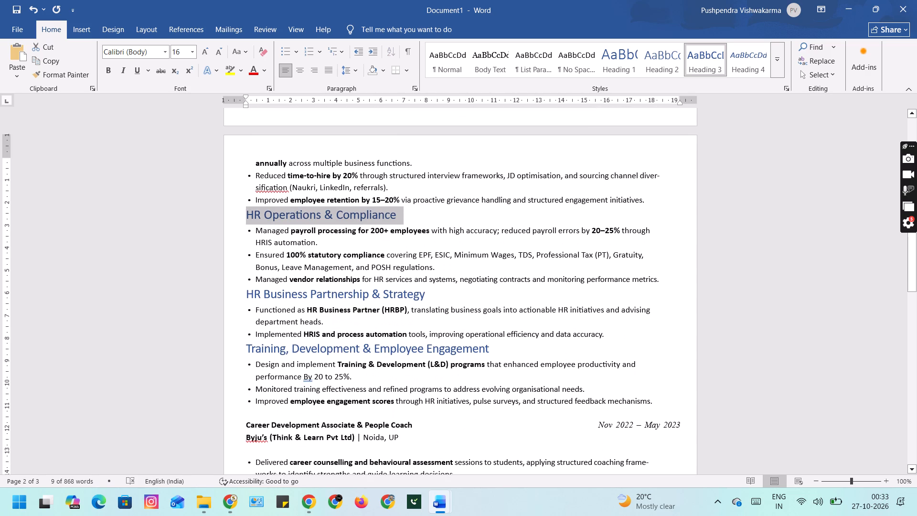
pyautogui.keyDown('ctrl'); pyautogui.moveTo(429, 294); pyautogui.dragTo(298, 295); pyautogui.keyUp('ctrl')
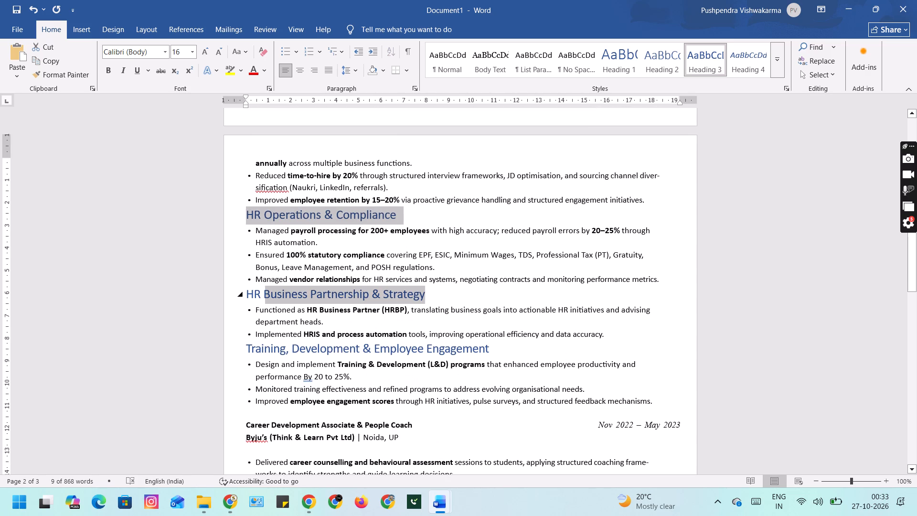
pyautogui.keyDown('ctrl'); pyautogui.moveTo(298, 295); pyautogui.dragTo(258, 295); pyautogui.keyUp('ctrl')
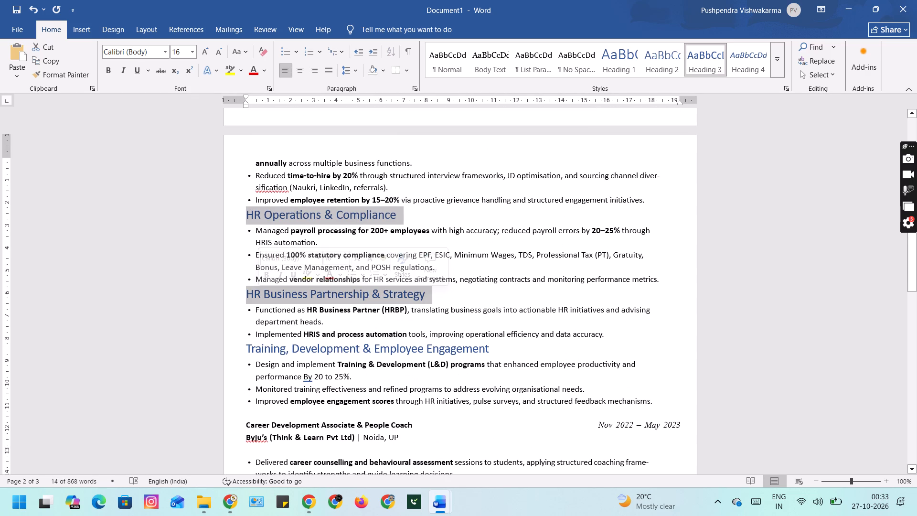
pyautogui.keyDown('ctrl'); pyautogui.moveTo(493, 347); pyautogui.dragTo(320, 342); pyautogui.keyUp('ctrl')
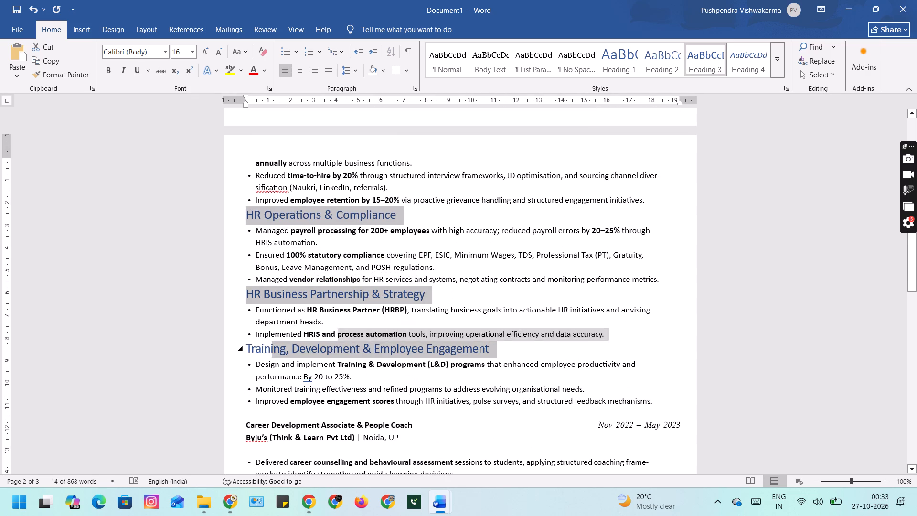
pyautogui.keyDown('ctrl'); pyautogui.moveTo(320, 342); pyautogui.dragTo(250, 352); pyautogui.keyUp('ctrl')
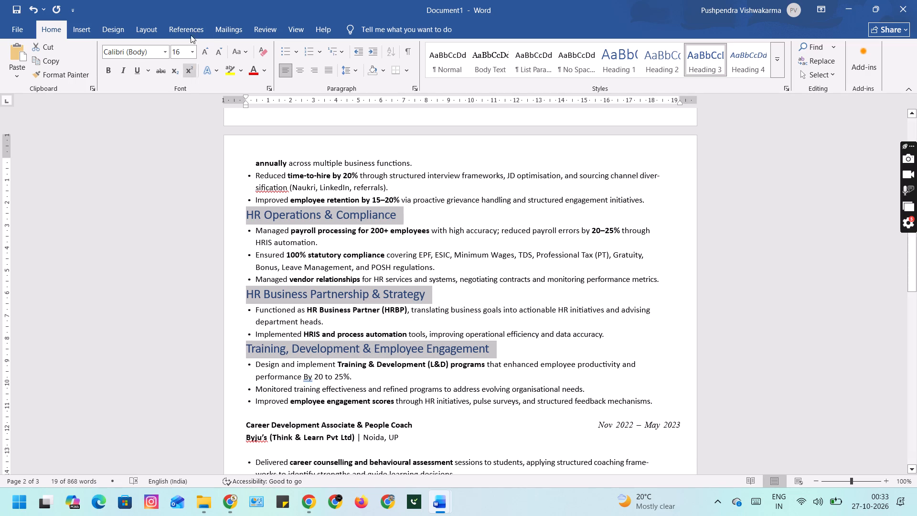
pyautogui.click(218, 50)
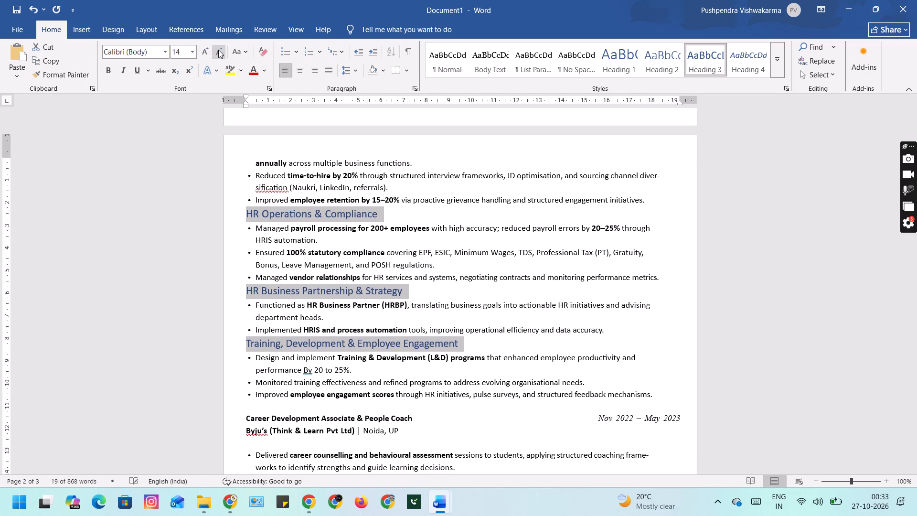
pyautogui.click(218, 50)
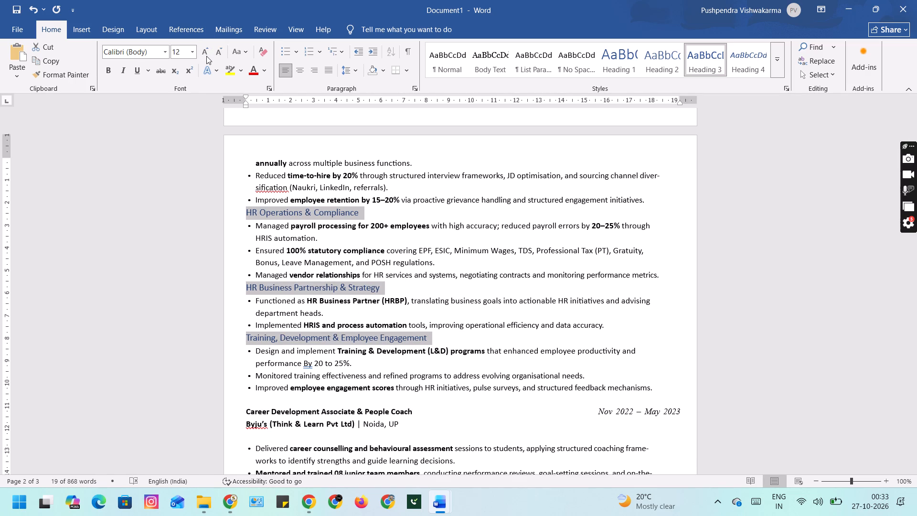
pyautogui.click(206, 56)
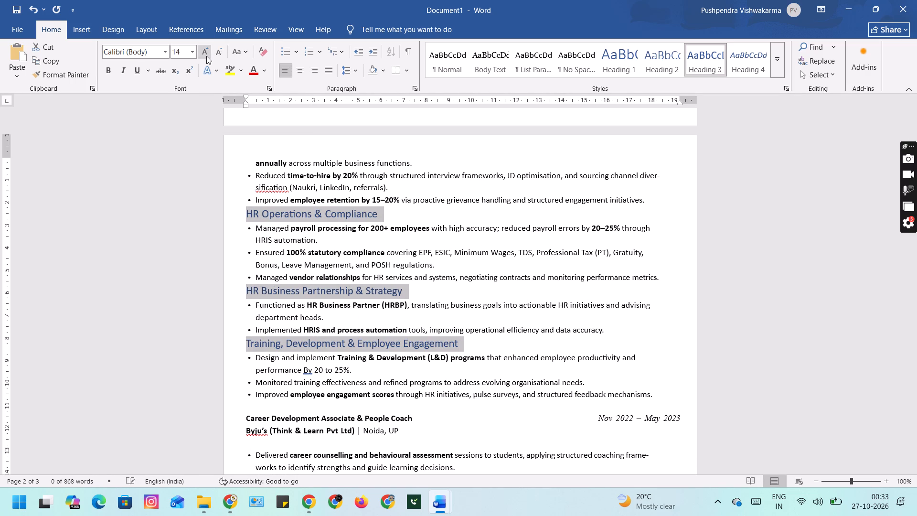
pyautogui.hscroll(-1, 478, 252)
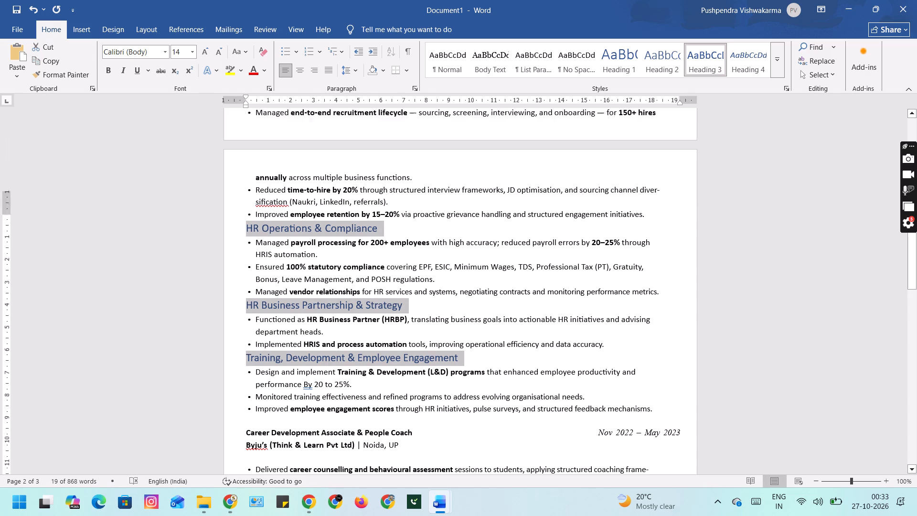
pyautogui.hscroll(-1, 478, 252)
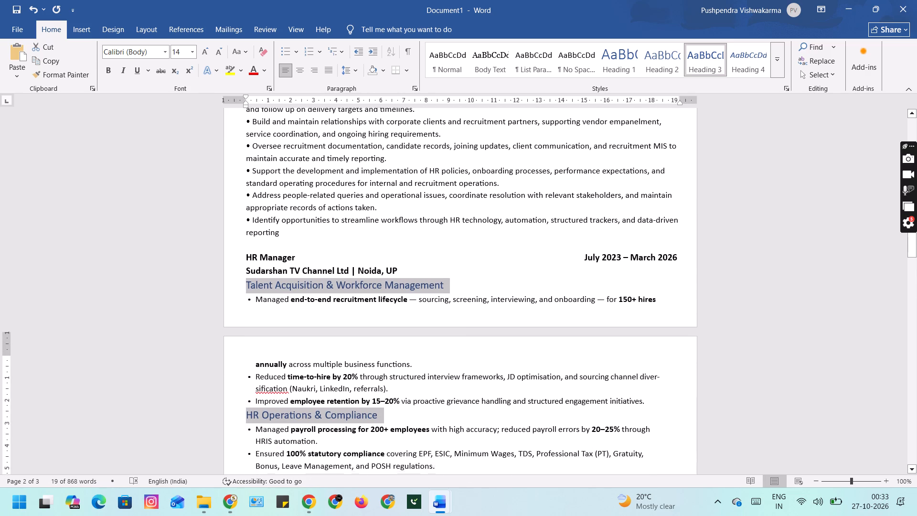
pyautogui.hscroll(-1, 478, 252)
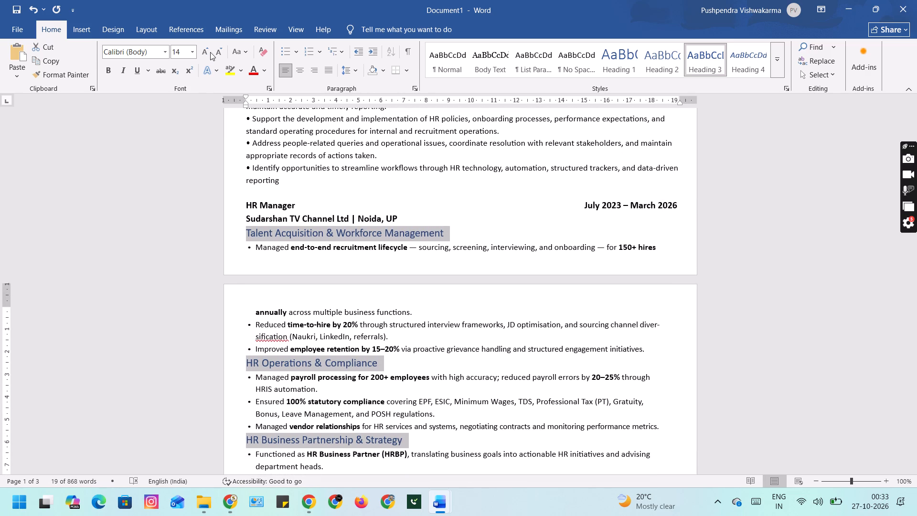
pyautogui.click(218, 54)
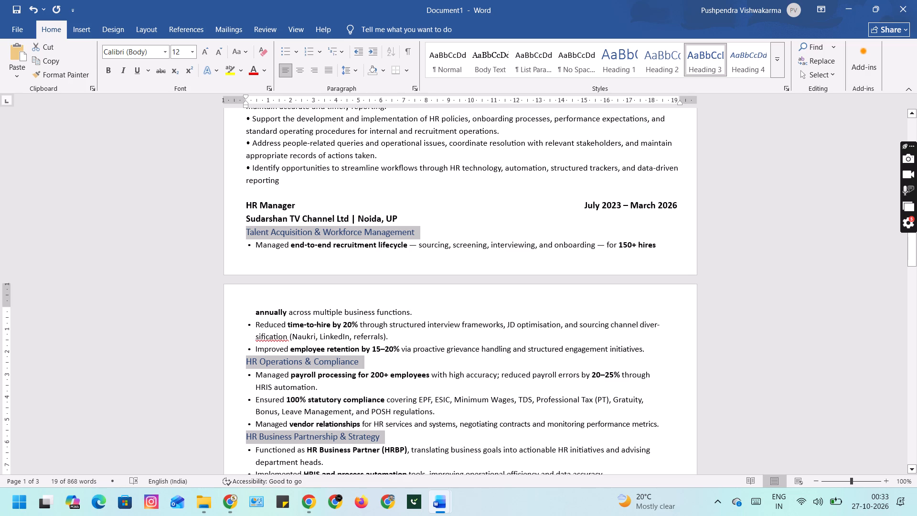
# Make the four selected HR Manager subheadings bold.
pyautogui.hotkey('ctrl', 'b')
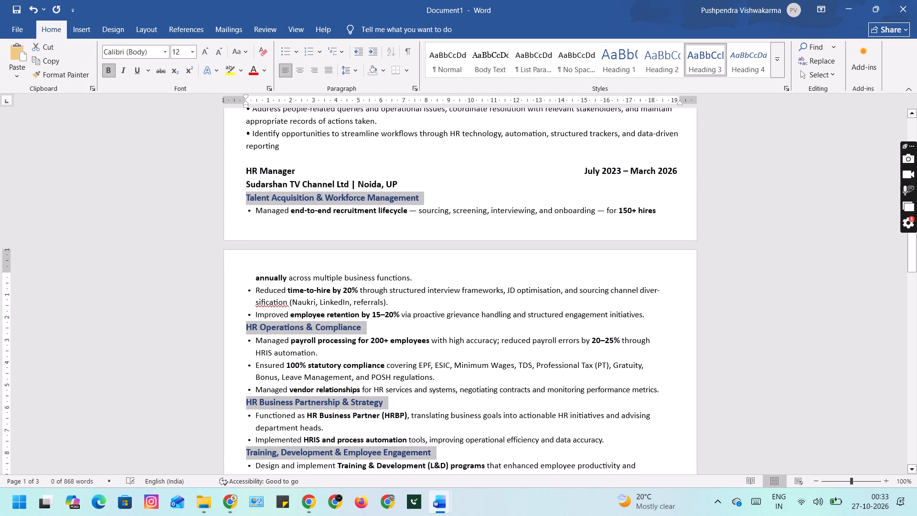
pyautogui.click(264, 69)
pyautogui.click(264, 69)
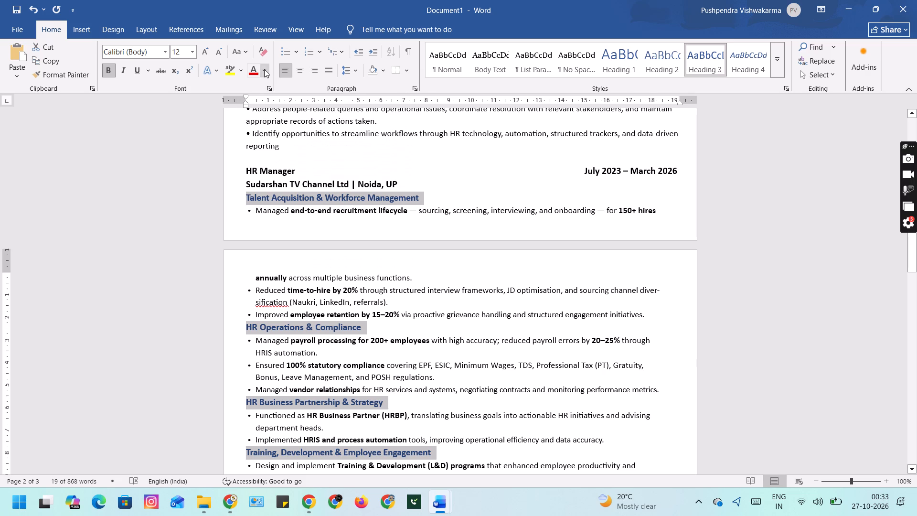
pyautogui.click(475, 336)
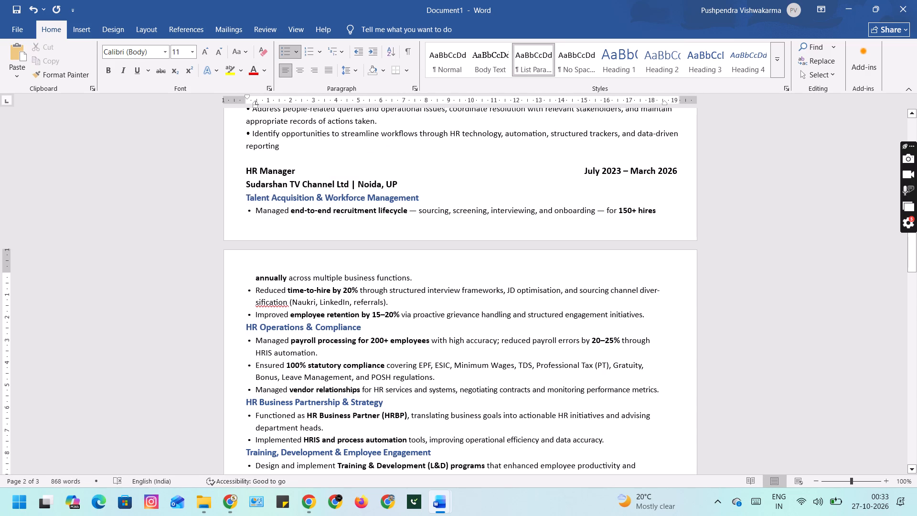
# Insert a blank line between the Sudarshan TV Channel Ltd line and the Talent Acquisition & Workforce Management subheading, and check the following entries.
pyautogui.scroll(1, 413, 191)
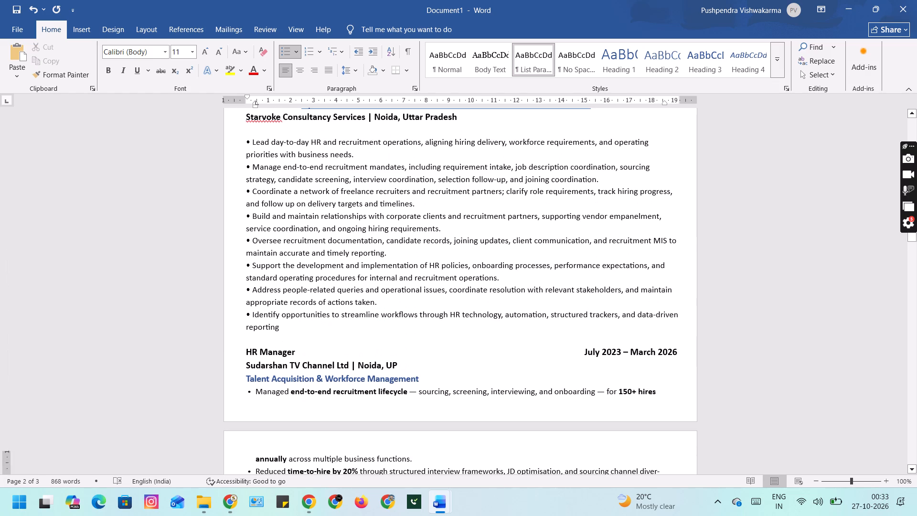
pyautogui.scroll(1, 413, 191)
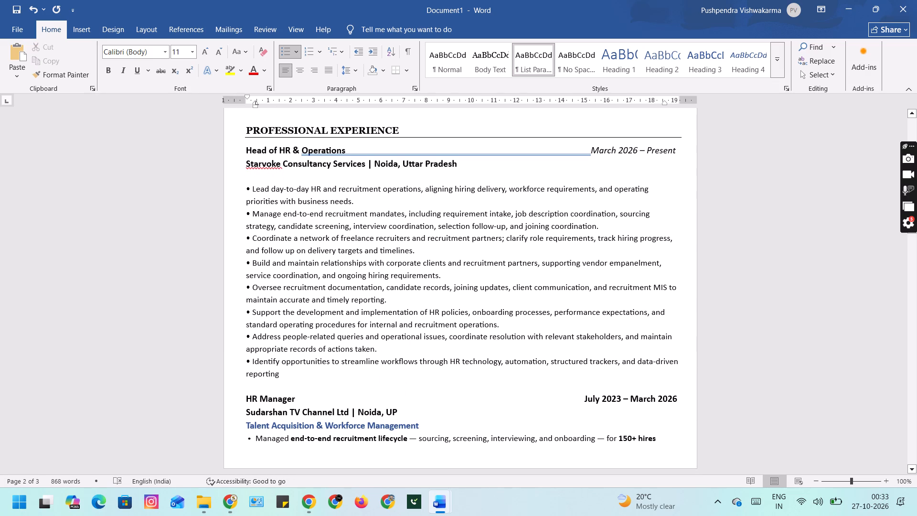
pyautogui.click(405, 409)
pyautogui.press('Return')
pyautogui.scroll(-1, 405, 409)
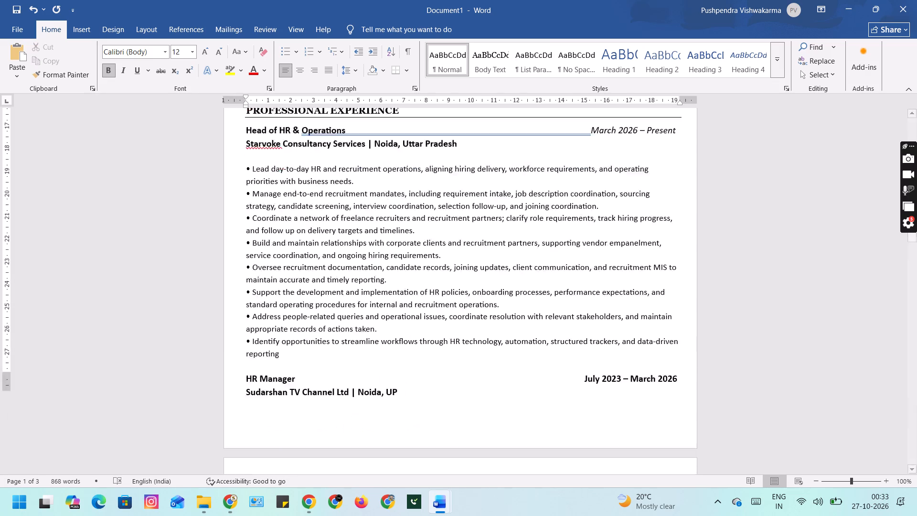
pyautogui.scroll(-3, 405, 409)
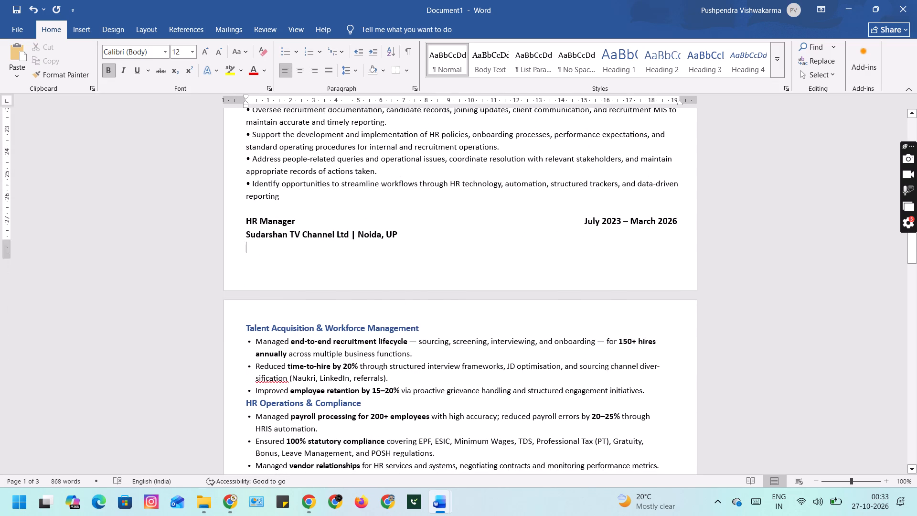
pyautogui.scroll(-3, 405, 409)
pyautogui.scroll(1, 405, 409)
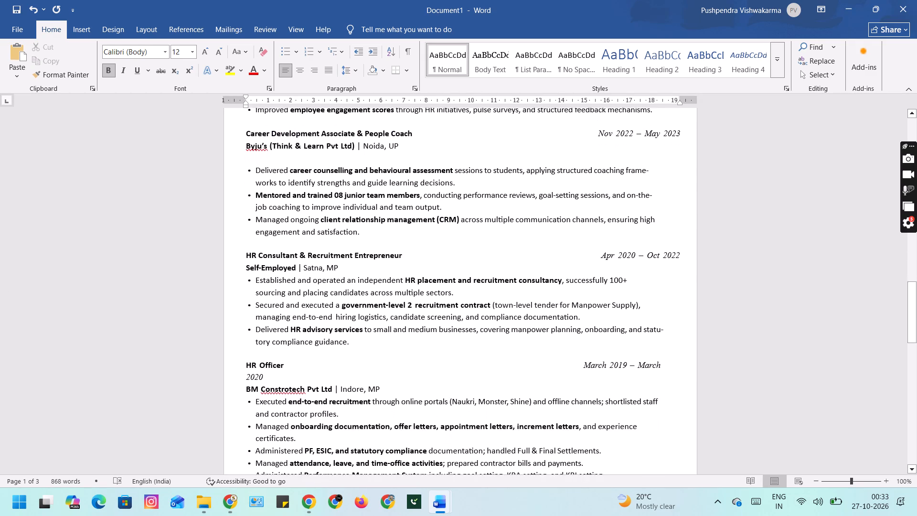
pyautogui.scroll(1, 405, 409)
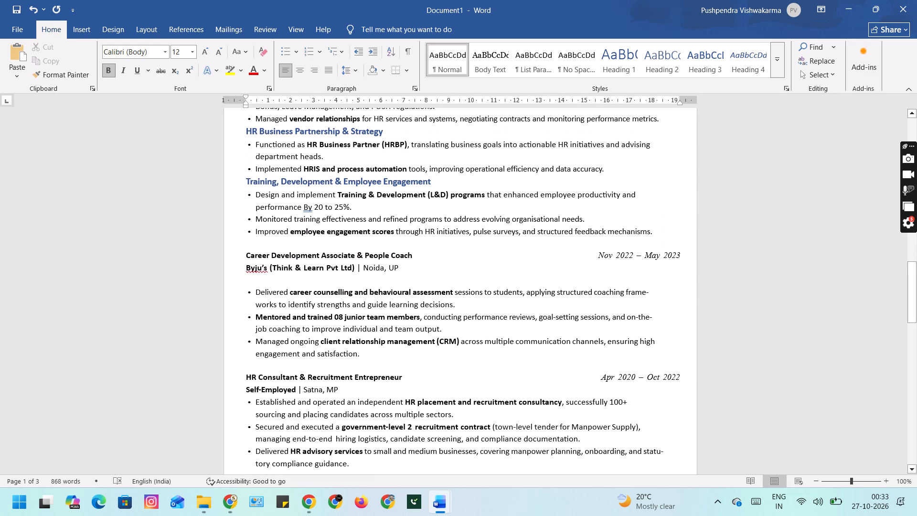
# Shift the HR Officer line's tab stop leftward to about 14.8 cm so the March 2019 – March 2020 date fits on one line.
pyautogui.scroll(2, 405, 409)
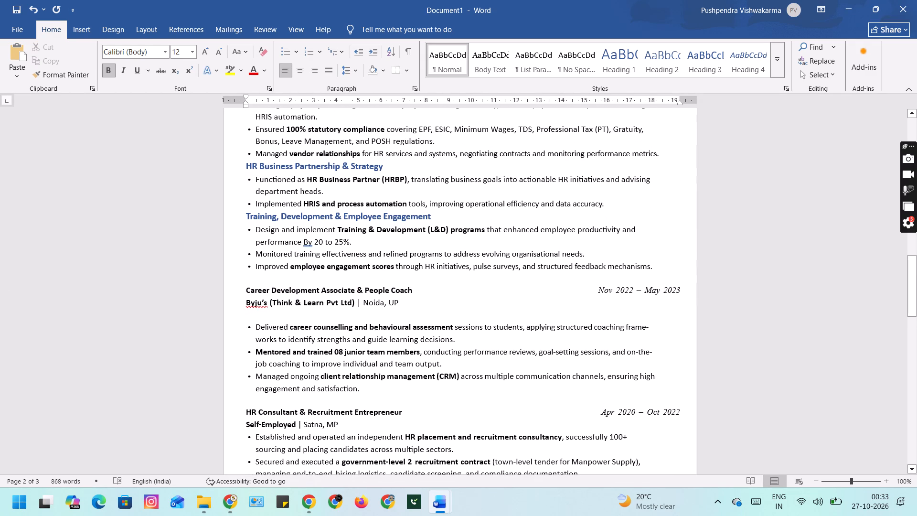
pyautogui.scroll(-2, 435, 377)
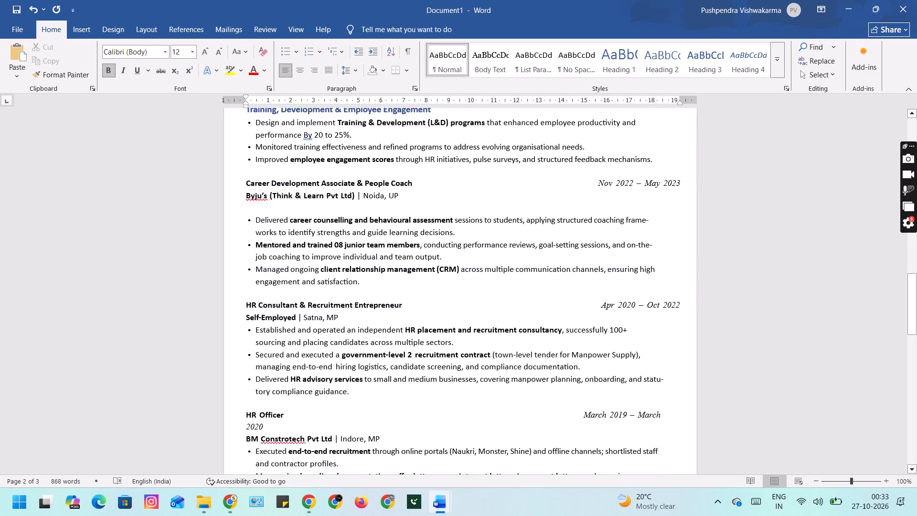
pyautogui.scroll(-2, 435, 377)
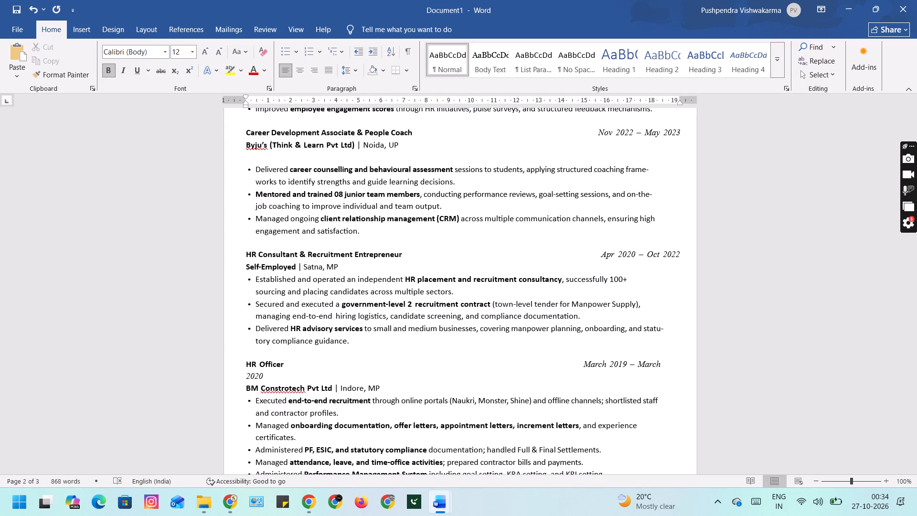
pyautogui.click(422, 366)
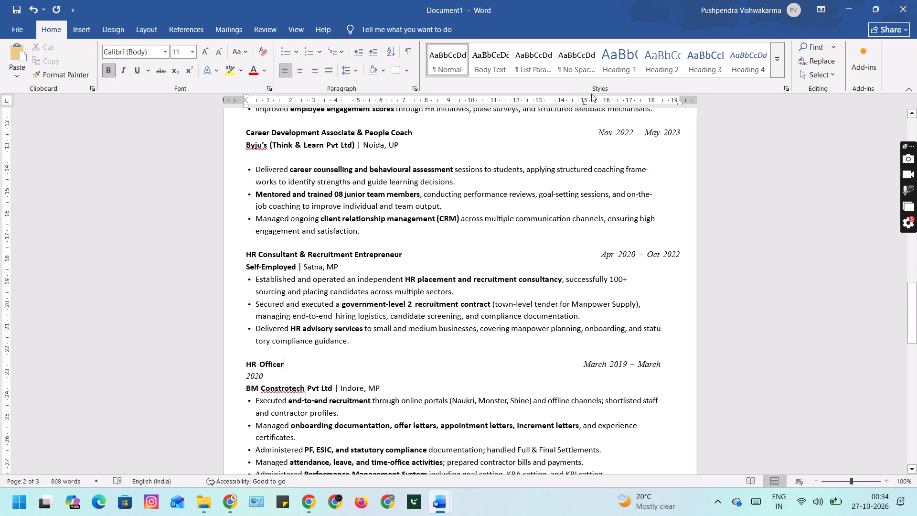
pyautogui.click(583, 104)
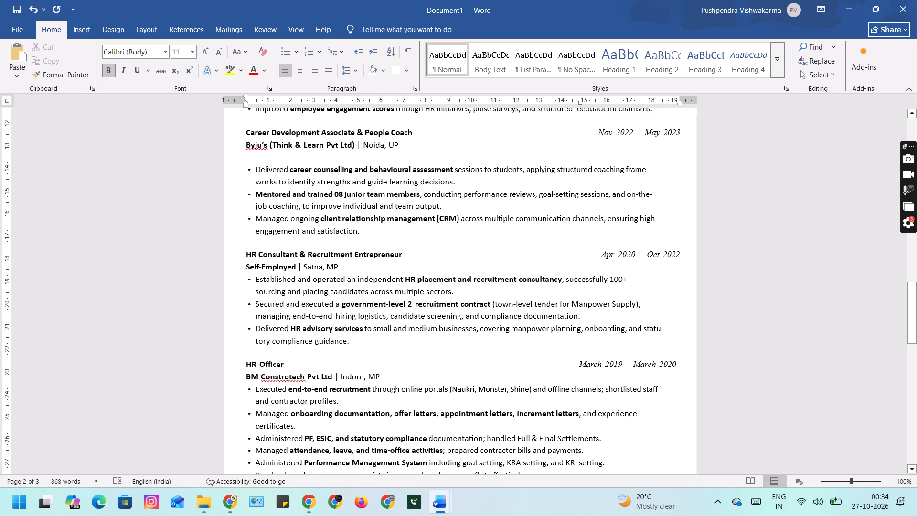
# Copy the HR Manager title's formatting onto the Career Development Associate & People Coach title, date and Byju's company lines.
pyautogui.scroll(3, 407, 296)
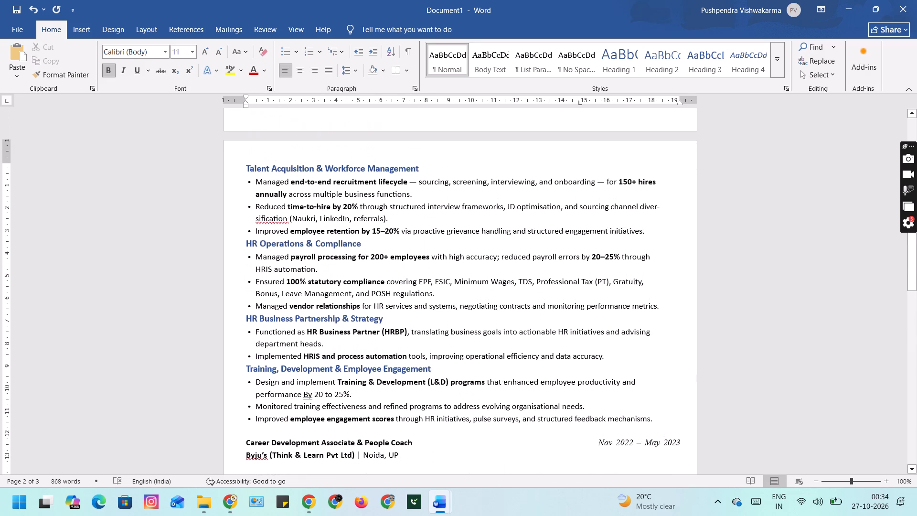
pyautogui.scroll(2, 407, 296)
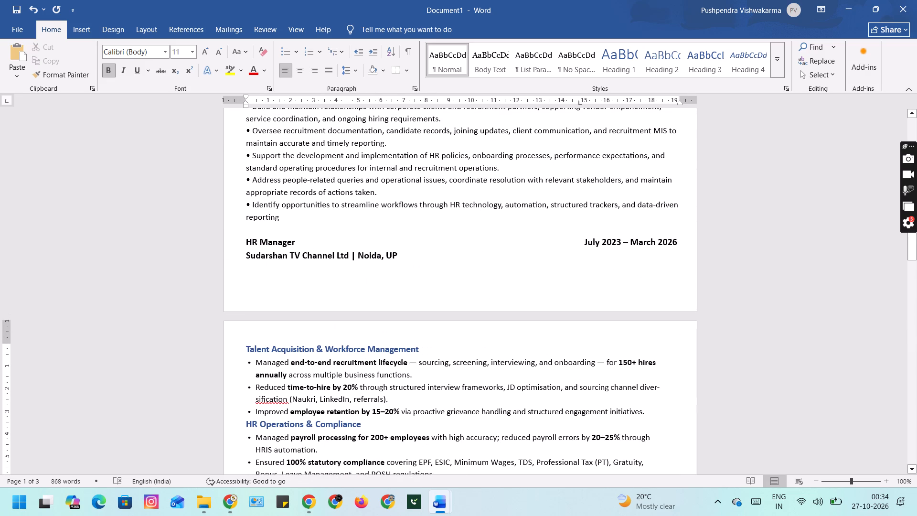
pyautogui.click(287, 243)
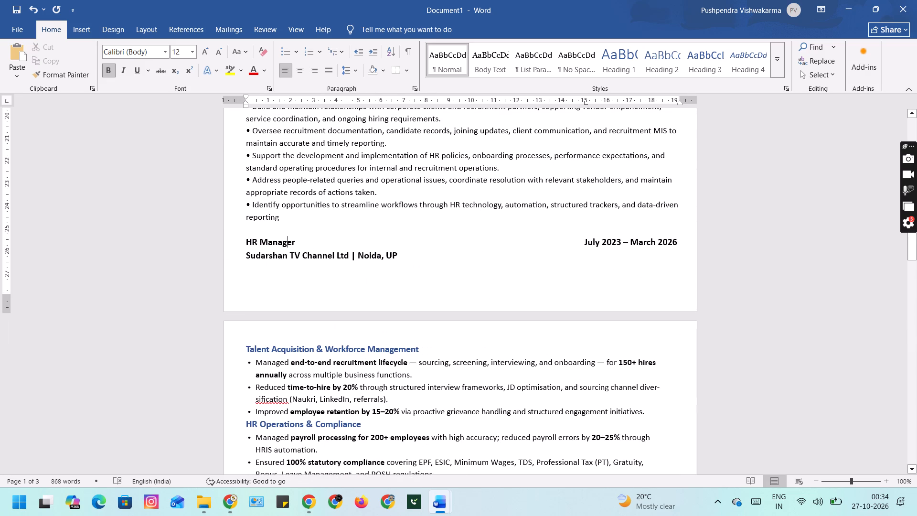
pyautogui.moveTo(287, 243); pyautogui.dragTo(296, 248)
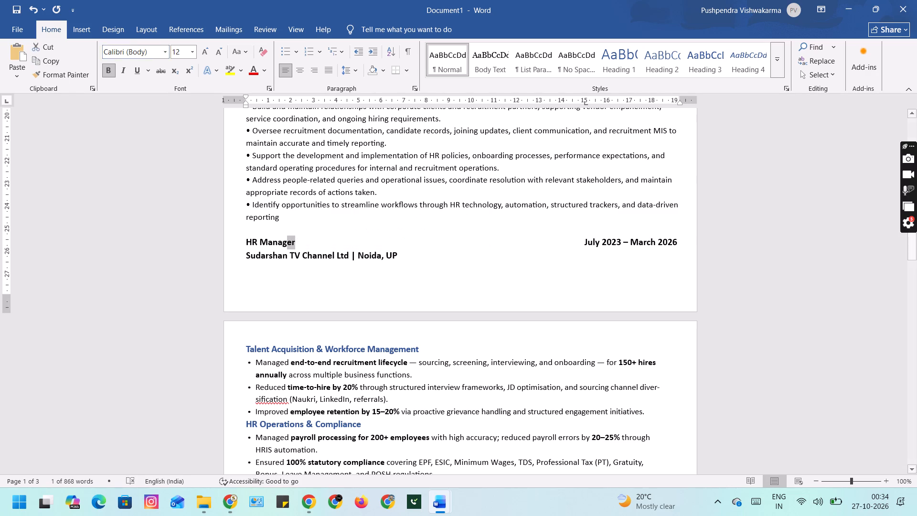
pyautogui.click(67, 75)
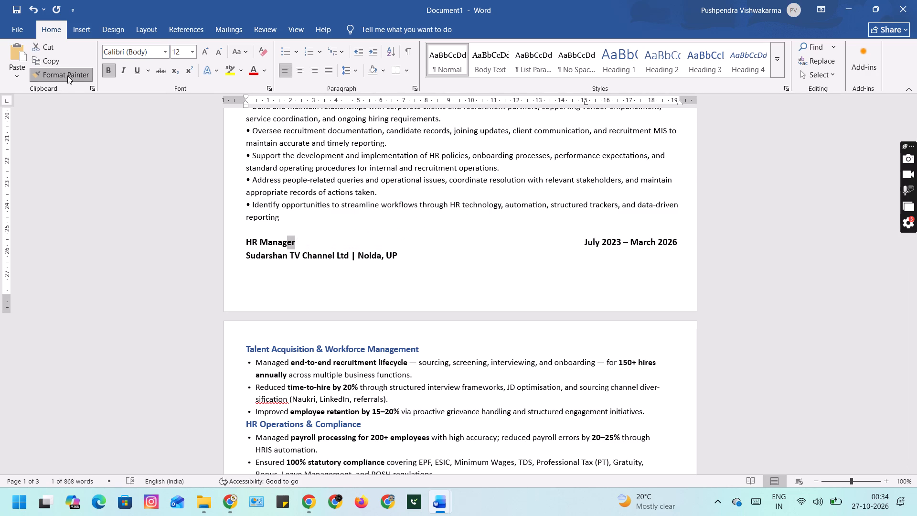
pyautogui.scroll(-4, 435, 288)
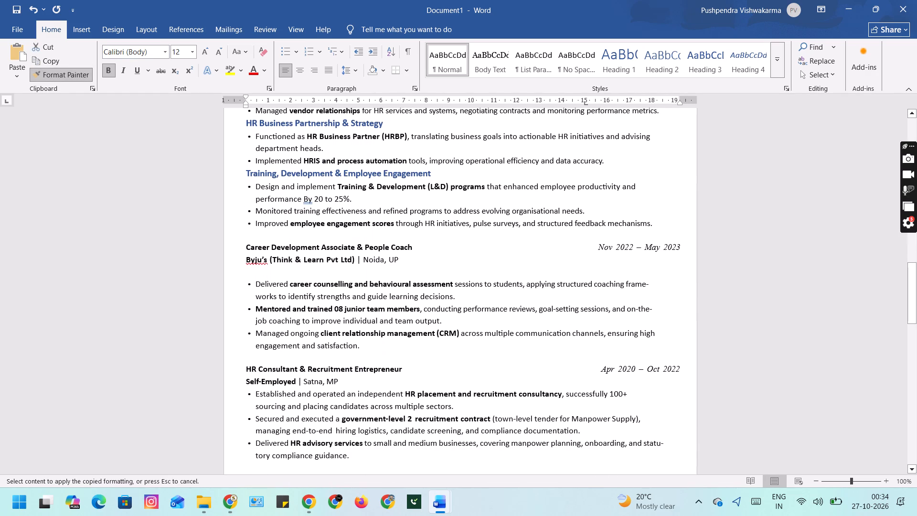
pyautogui.moveTo(249, 248); pyautogui.dragTo(331, 258)
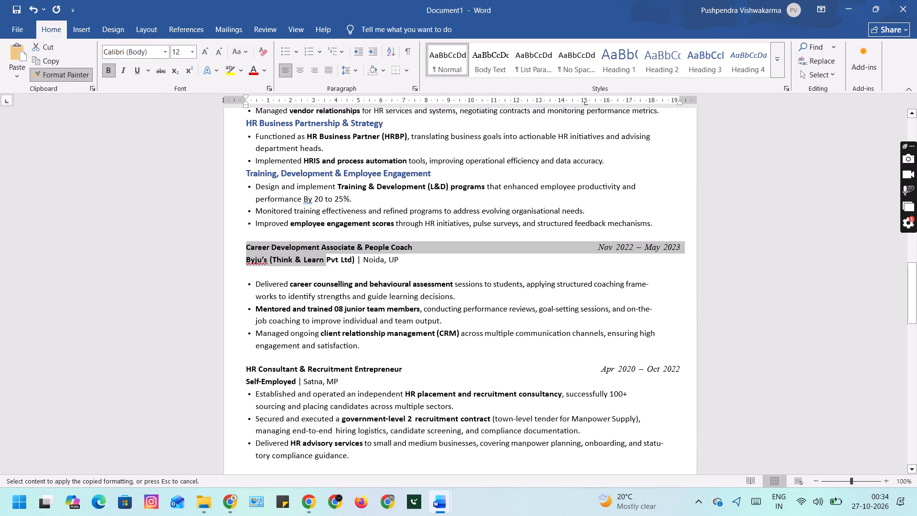
pyautogui.moveTo(331, 258); pyautogui.dragTo(398, 260)
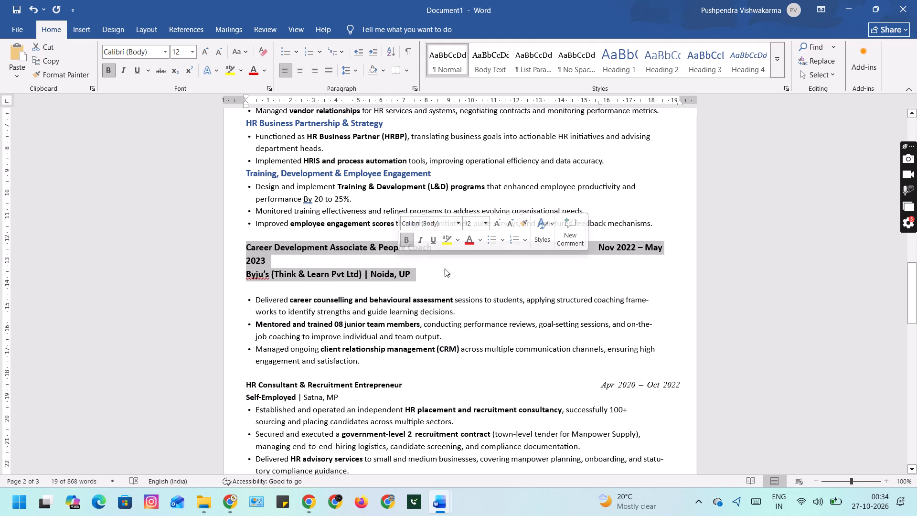
# Copy the same heading formatting onto the HR Consultant & Recruitment Entrepreneur title, date and Self-Employed lines.
pyautogui.click(69, 73)
pyautogui.scroll(-1, 449, 307)
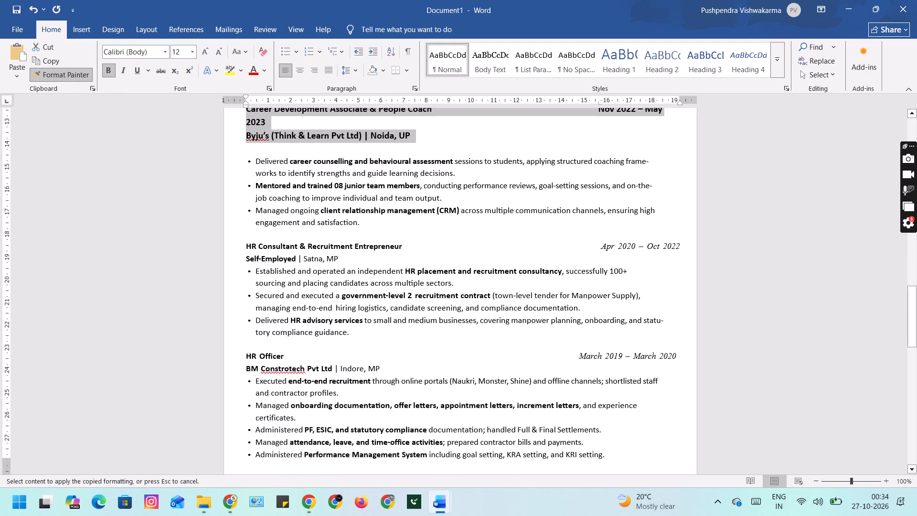
pyautogui.scroll(-1, 449, 307)
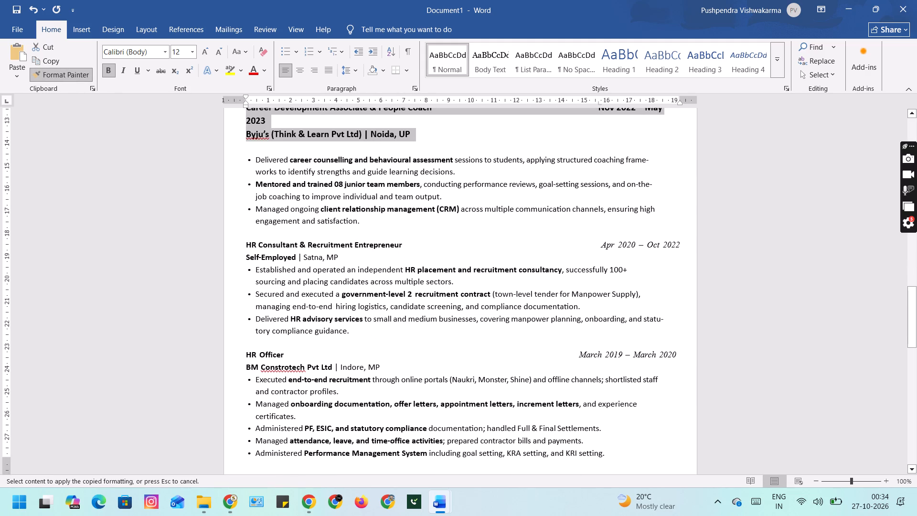
pyautogui.moveTo(246, 244); pyautogui.dragTo(342, 253)
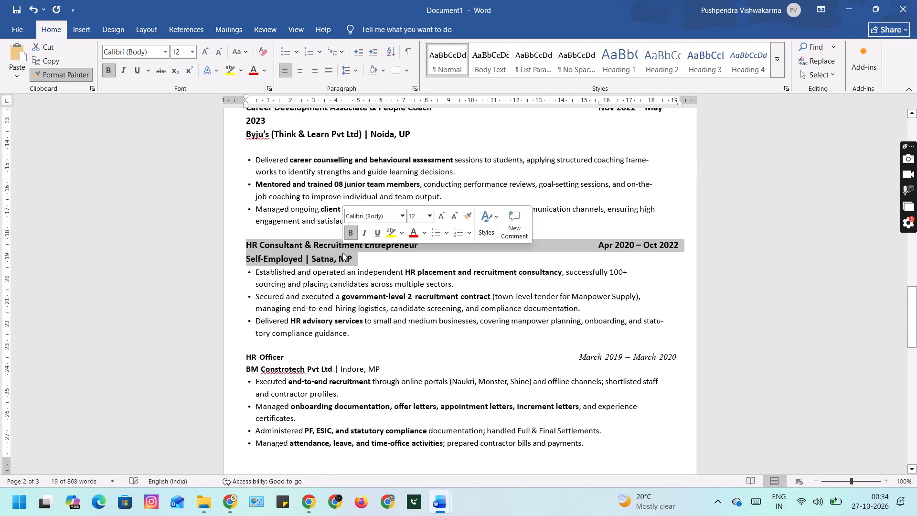
# Copy the same heading formatting onto the HR Officer title, date and BM Constrotech Pvt Ltd lines.
pyautogui.click(67, 73)
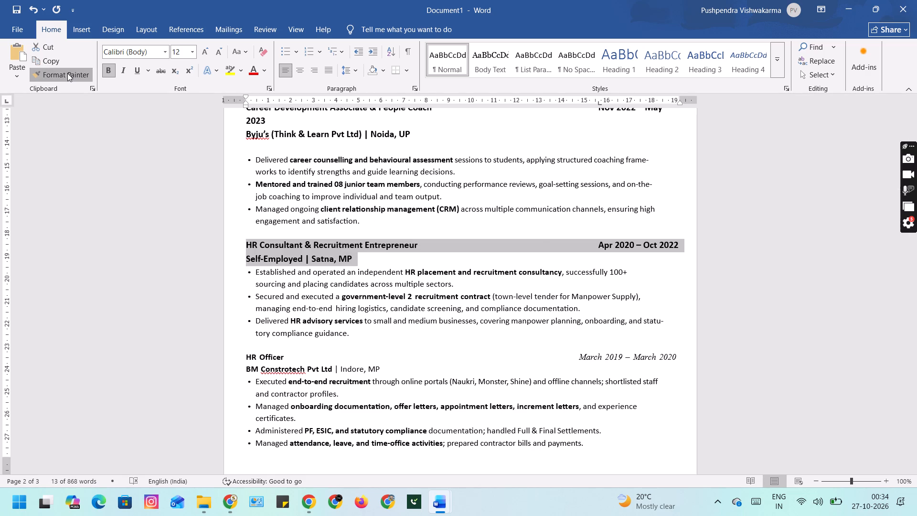
pyautogui.scroll(-1, 366, 290)
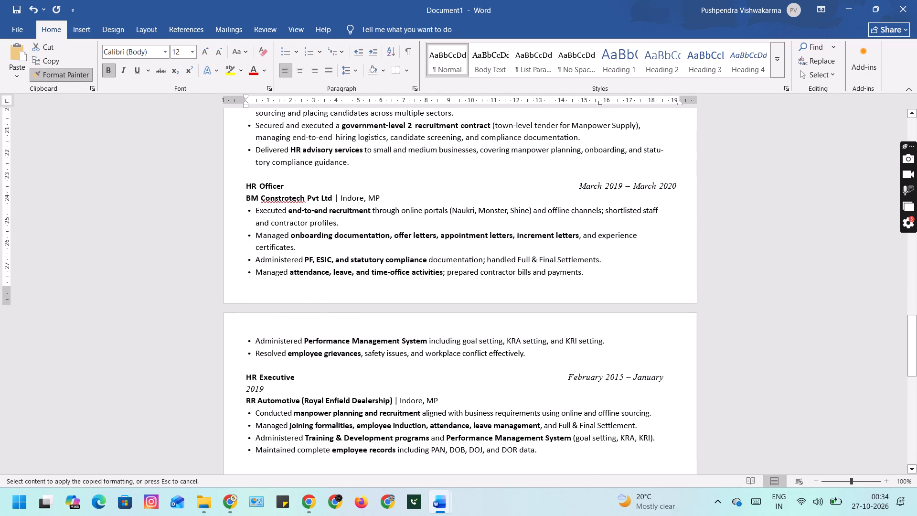
pyautogui.moveTo(248, 187); pyautogui.dragTo(354, 192)
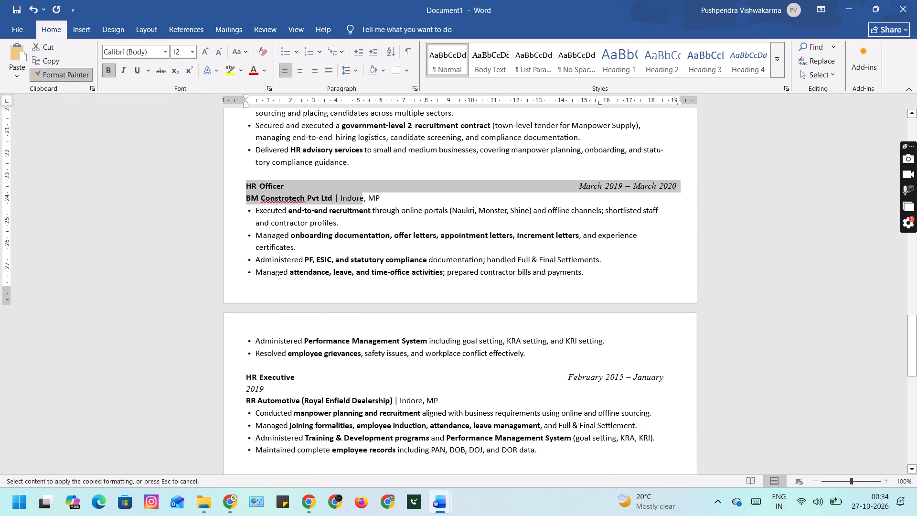
pyautogui.moveTo(354, 192); pyautogui.dragTo(384, 196)
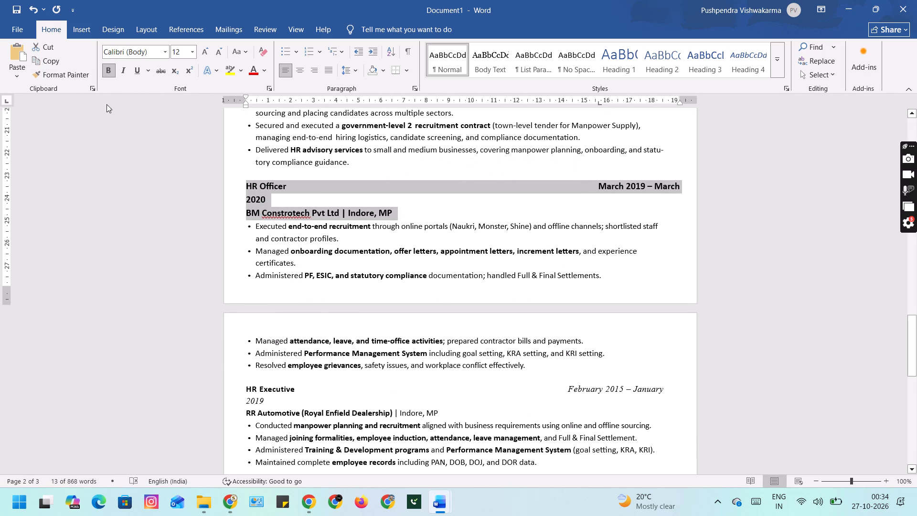
# Copy the same heading formatting onto the HR Executive title and its February 2015 – January 2019 date.
pyautogui.click(75, 75)
pyautogui.scroll(-1, 412, 298)
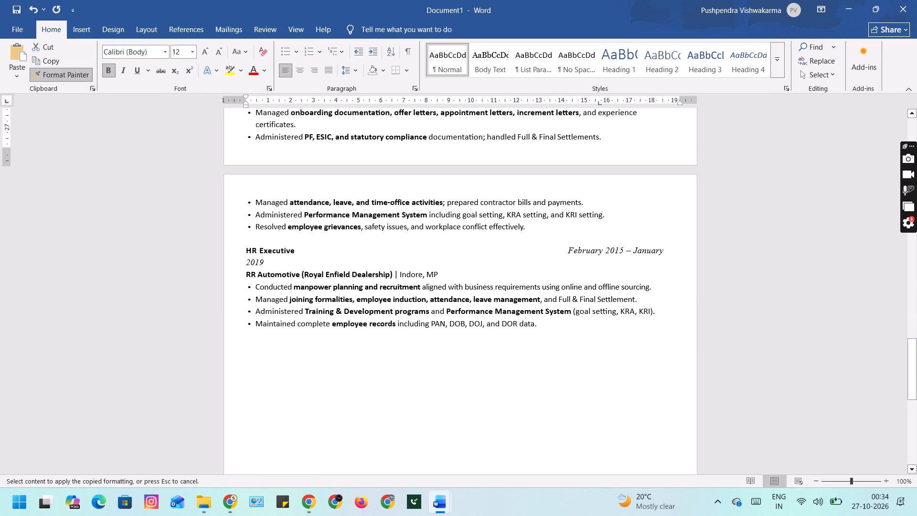
pyautogui.moveTo(246, 250); pyautogui.dragTo(270, 262)
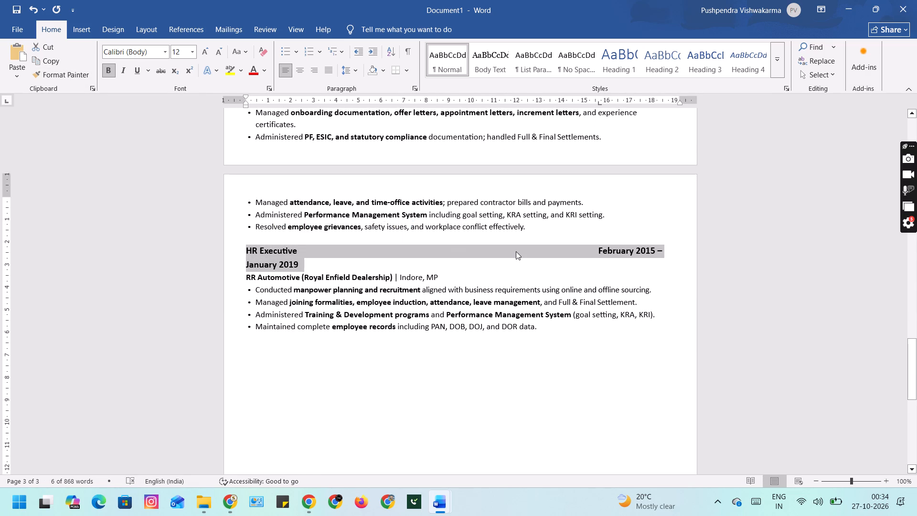
# Fit the HR Officer date on one line by moving that line's tab stop leftward to about 14.5 cm.
pyautogui.scroll(4, 516, 251)
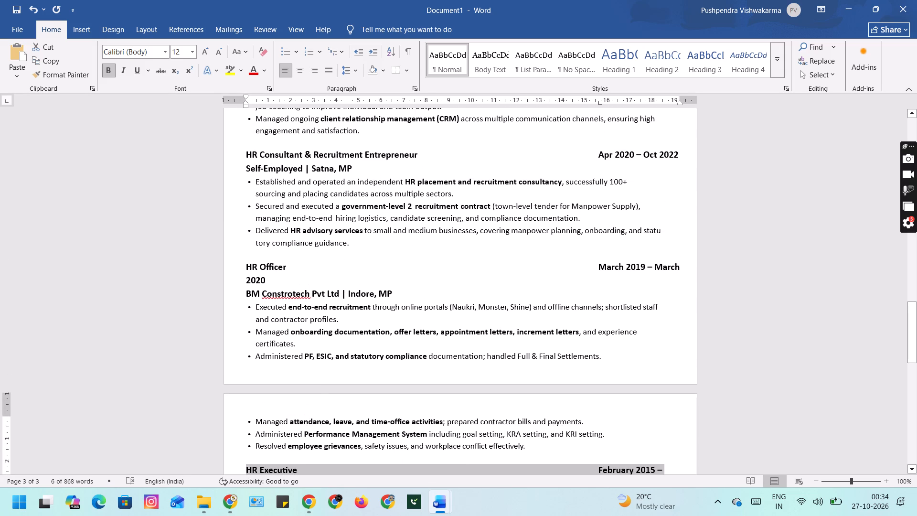
pyautogui.click(597, 269)
pyautogui.press('BackSpace')
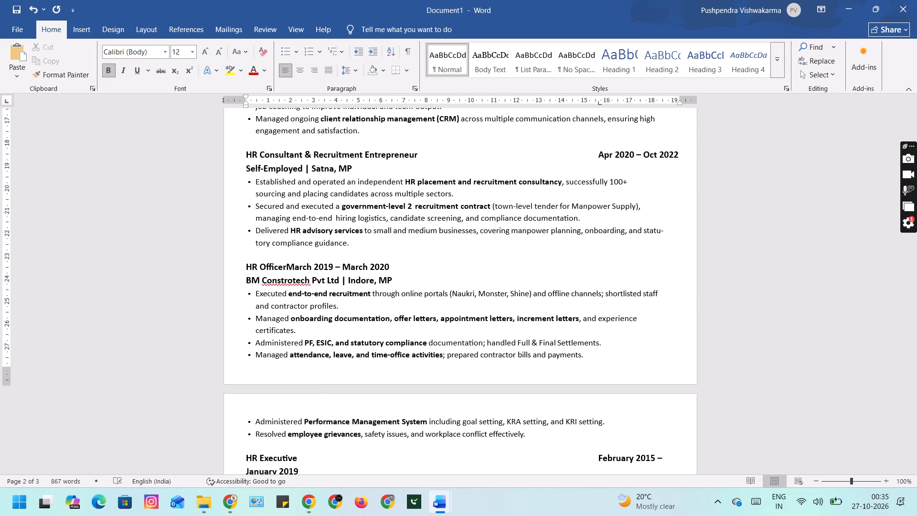
pyautogui.press('Tab')
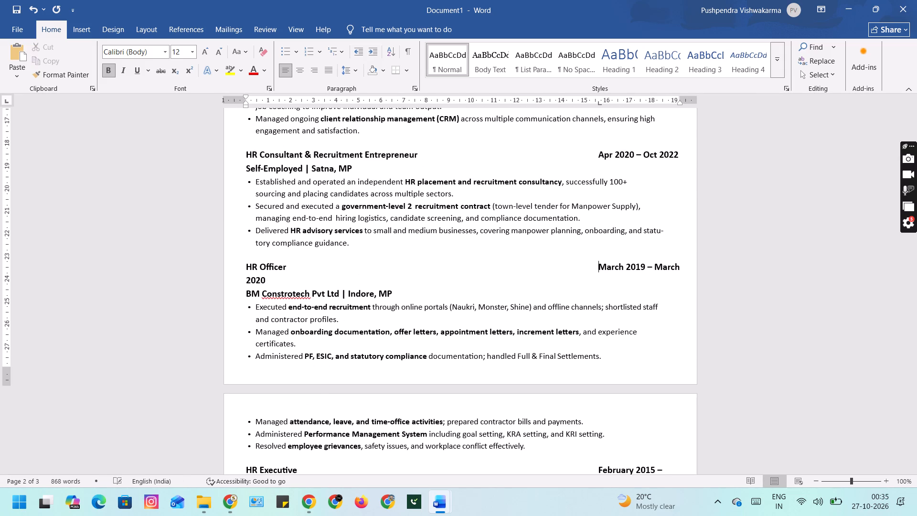
pyautogui.moveTo(598, 104); pyautogui.dragTo(578, 105)
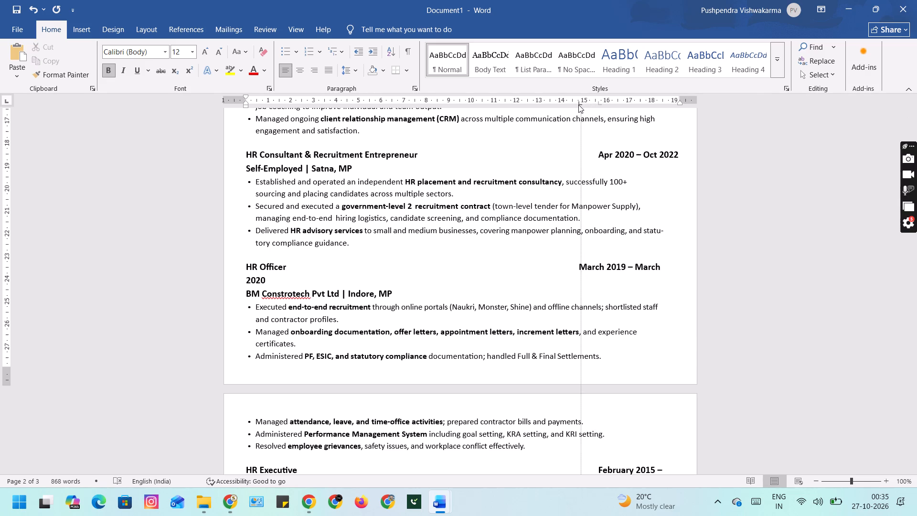
pyautogui.moveTo(578, 105); pyautogui.dragTo(574, 106)
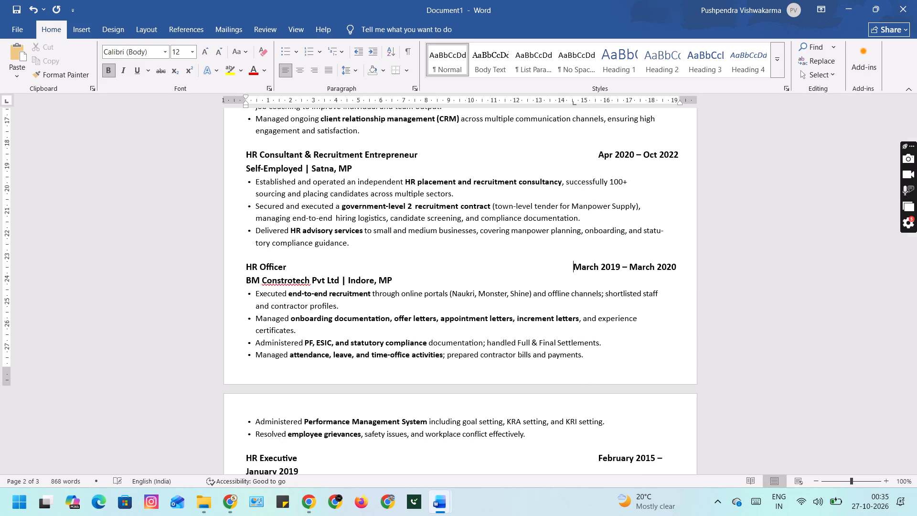
# Fit the Career Development Associate date on one line by moving that line's tab stop leftward to about 15.3 cm.
pyautogui.scroll(1, 480, 282)
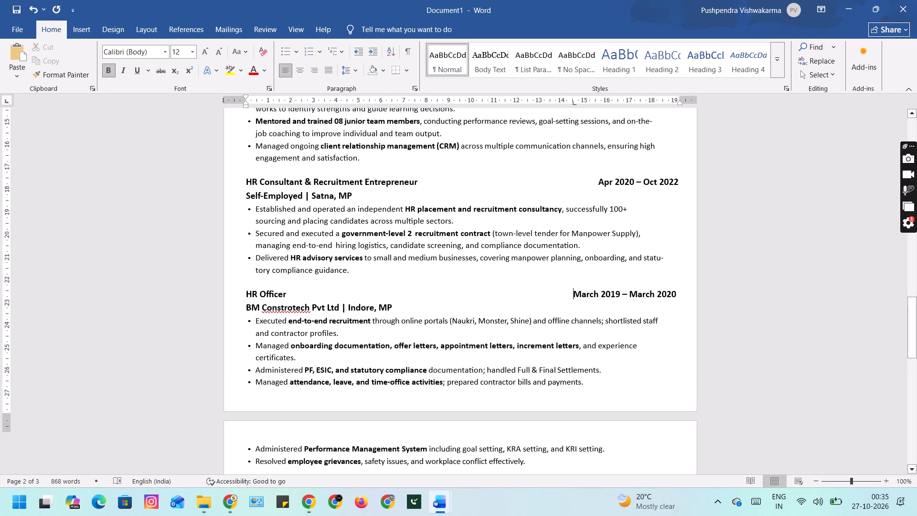
pyautogui.scroll(2, 480, 282)
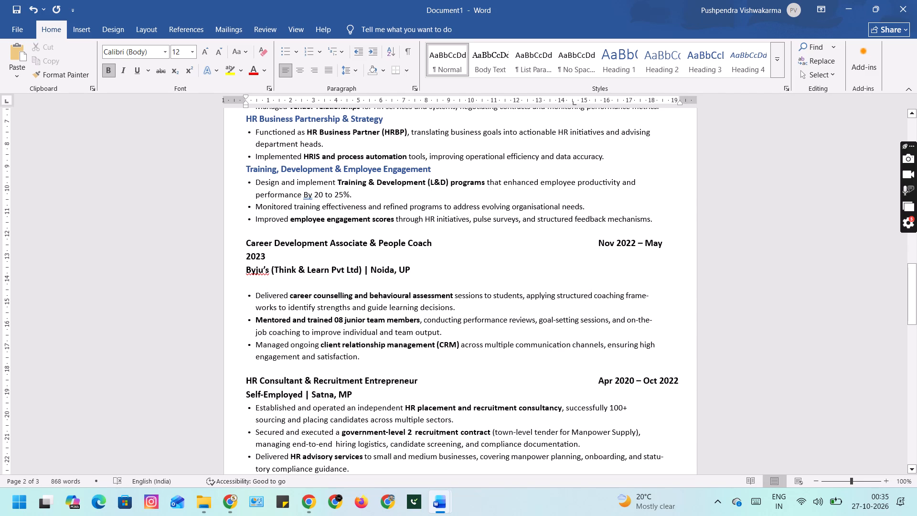
pyautogui.click(590, 246)
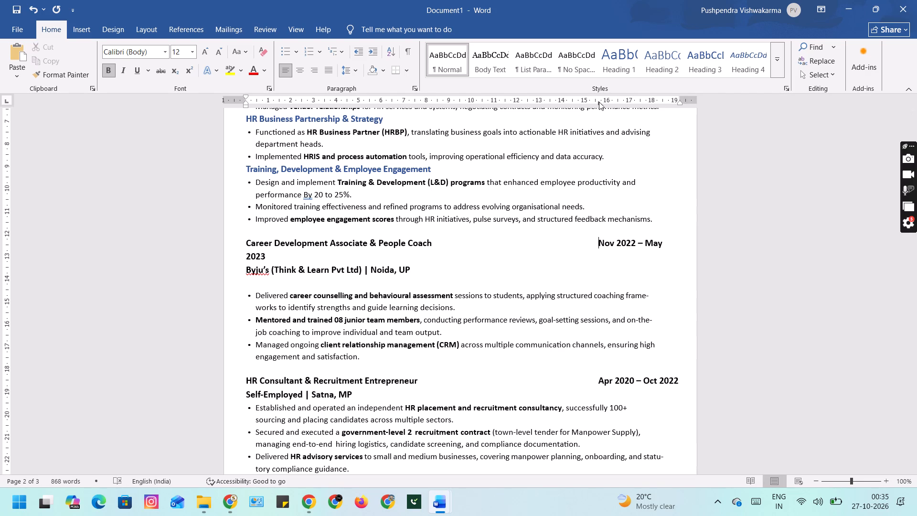
pyautogui.moveTo(598, 104); pyautogui.dragTo(594, 110)
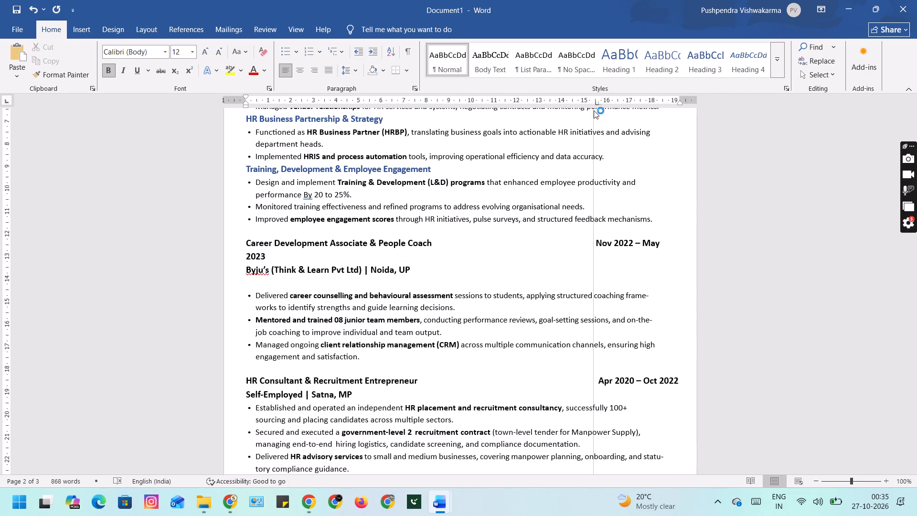
pyautogui.moveTo(594, 110); pyautogui.dragTo(590, 107)
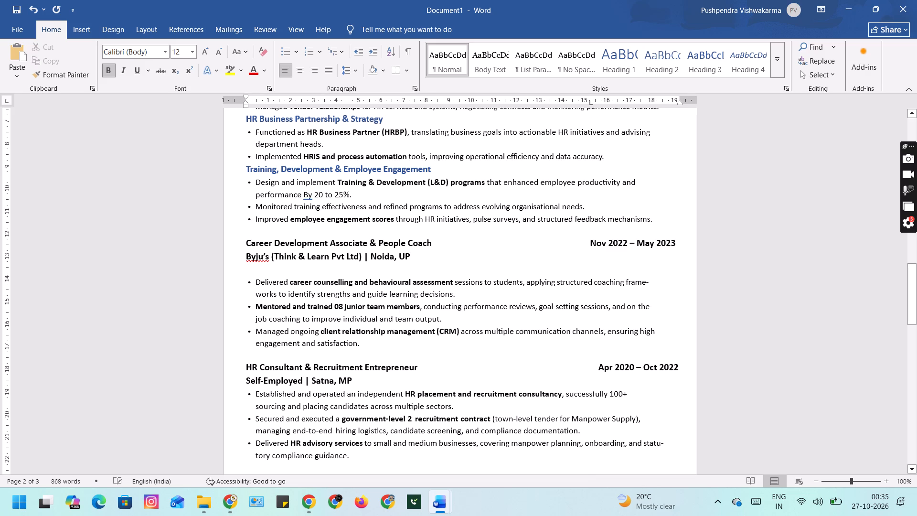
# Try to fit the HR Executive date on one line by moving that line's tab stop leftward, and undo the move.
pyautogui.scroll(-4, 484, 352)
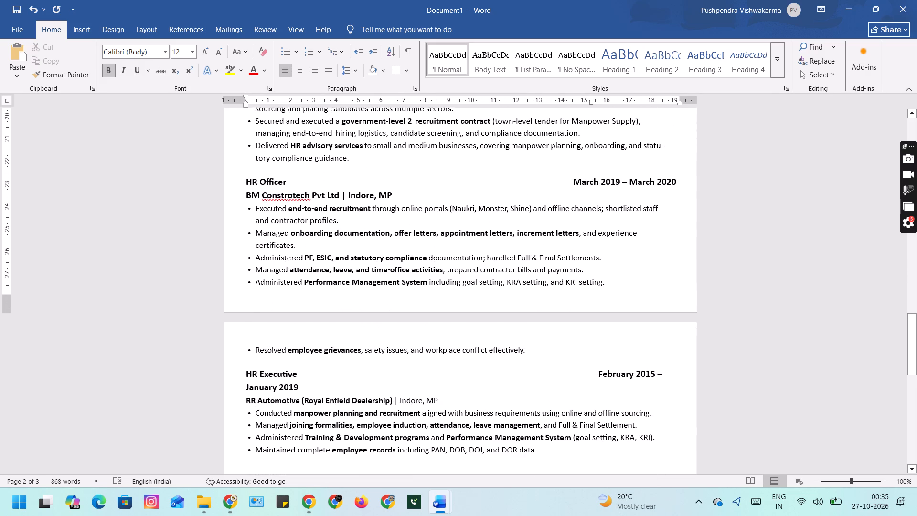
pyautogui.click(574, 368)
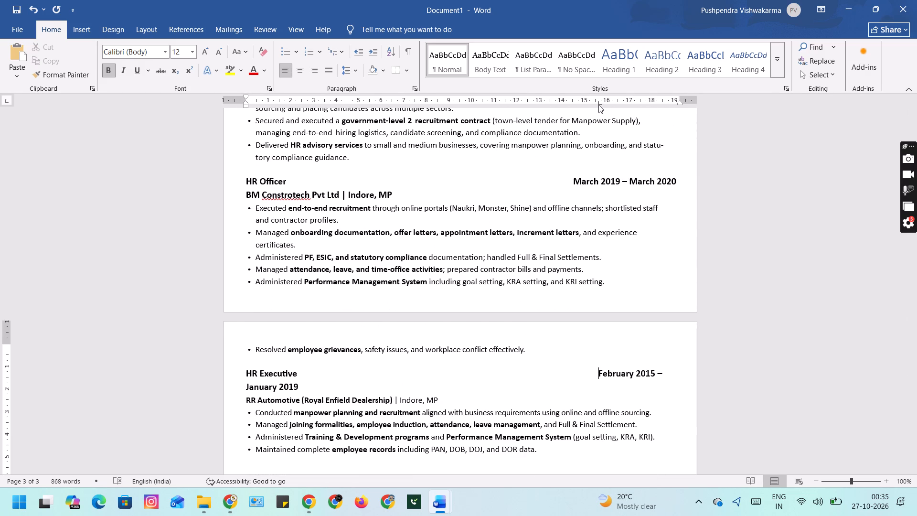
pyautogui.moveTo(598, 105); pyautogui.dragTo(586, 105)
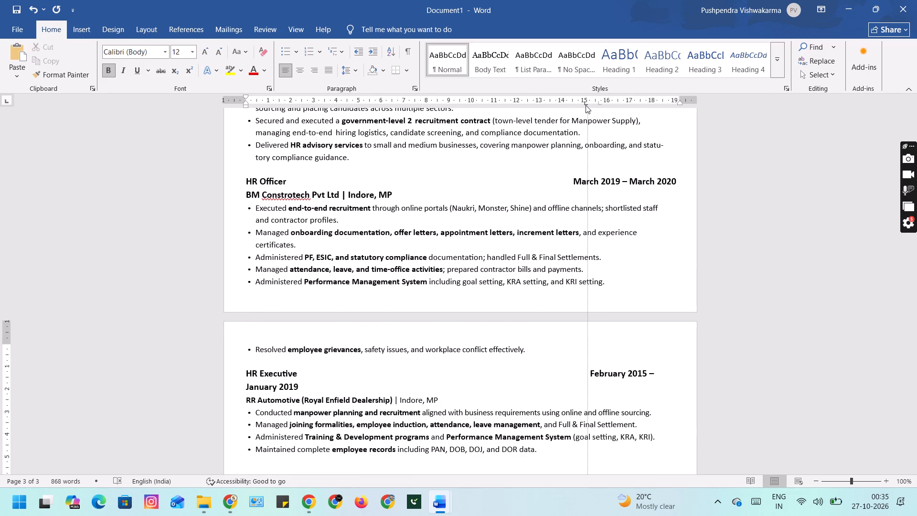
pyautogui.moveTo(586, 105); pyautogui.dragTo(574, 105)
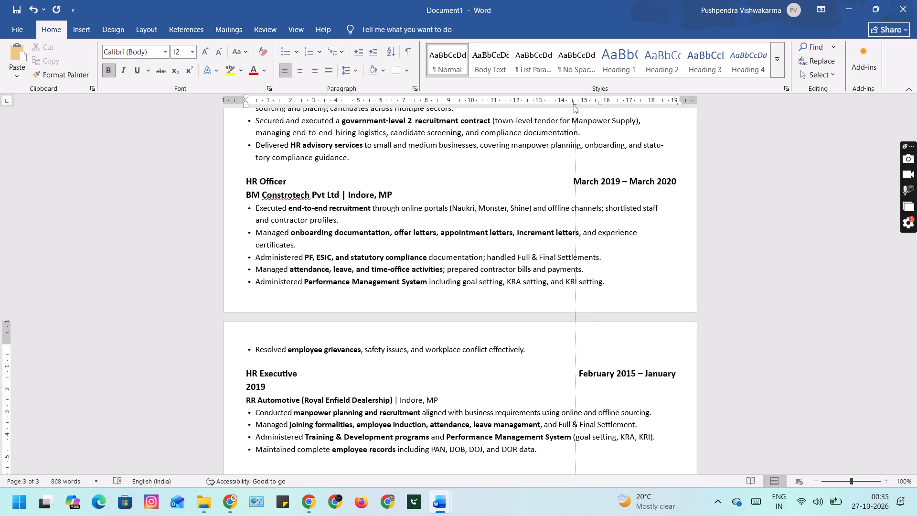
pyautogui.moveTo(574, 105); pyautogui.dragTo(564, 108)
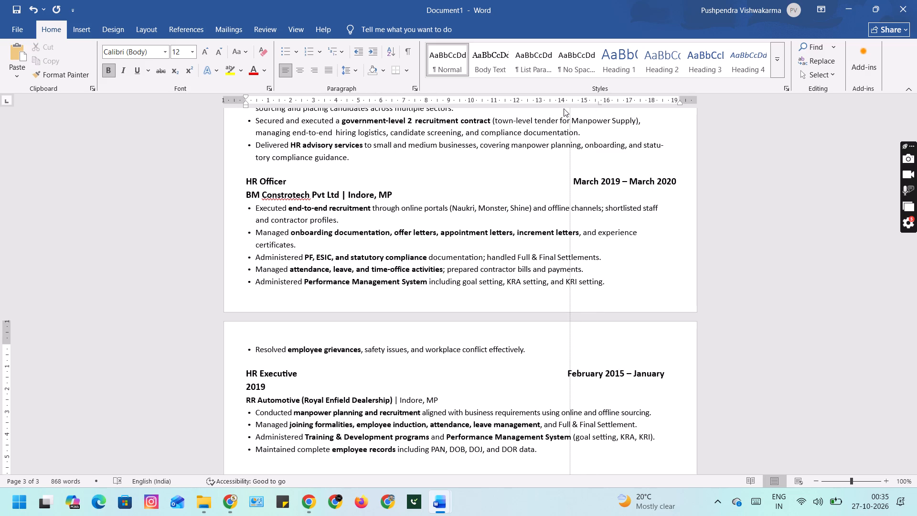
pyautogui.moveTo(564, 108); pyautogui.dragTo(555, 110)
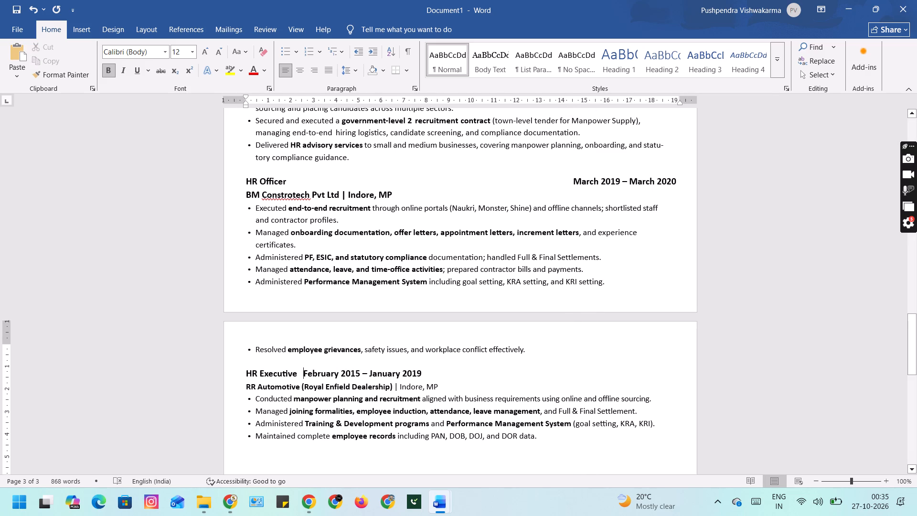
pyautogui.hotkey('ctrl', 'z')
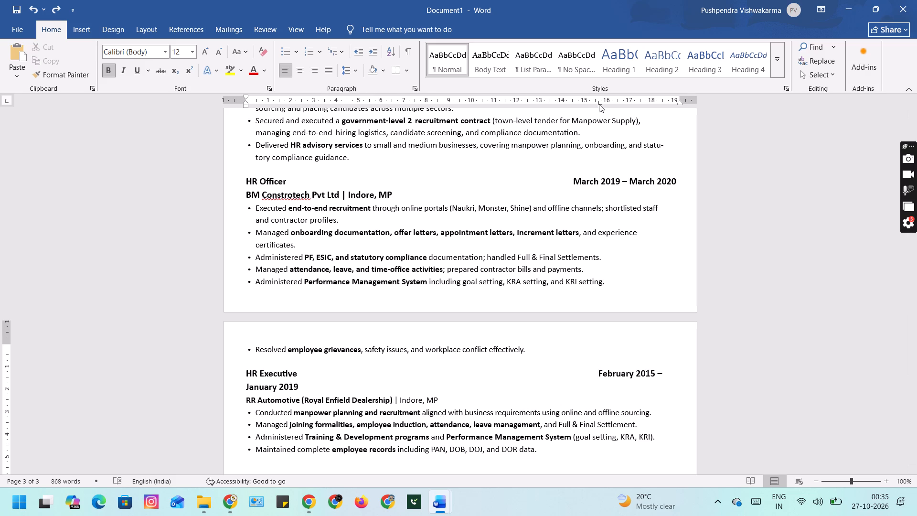
# Remove the HR Executive line's custom tab stop and push its date to the right margin on one line with extra tab spacing.
pyautogui.moveTo(599, 104); pyautogui.dragTo(562, 107)
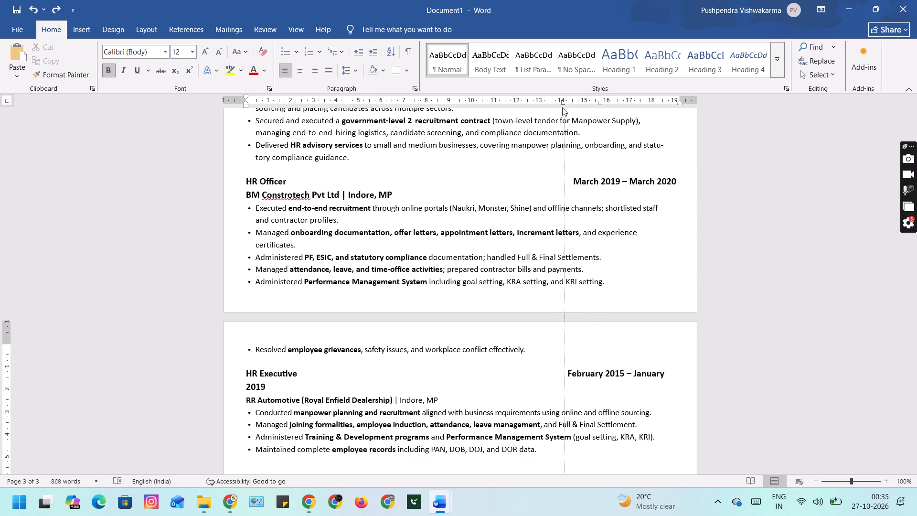
pyautogui.moveTo(562, 107); pyautogui.dragTo(554, 108)
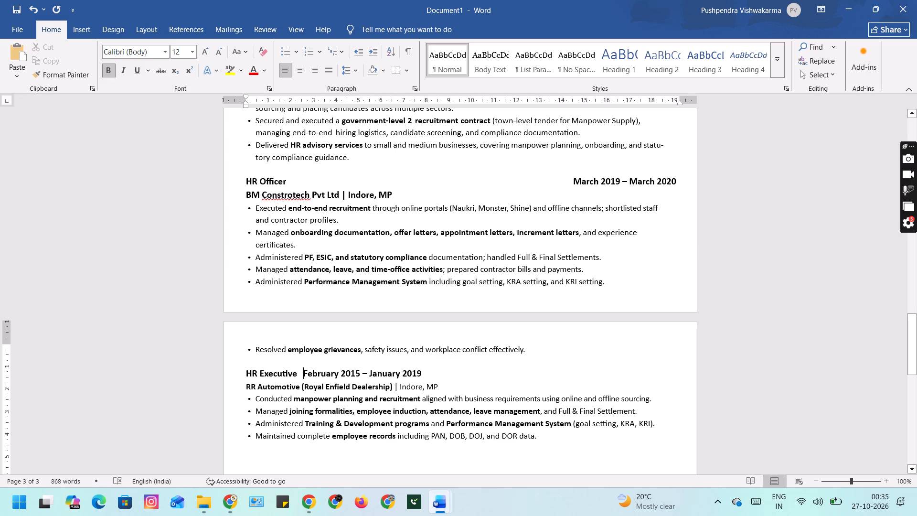
pyautogui.press('Tab')
pyautogui.press('Tab')
pyautogui.press('Tab')
pyautogui.press('Tab')
pyautogui.press('Tab')
pyautogui.press('Tab')
pyautogui.press('Tab')
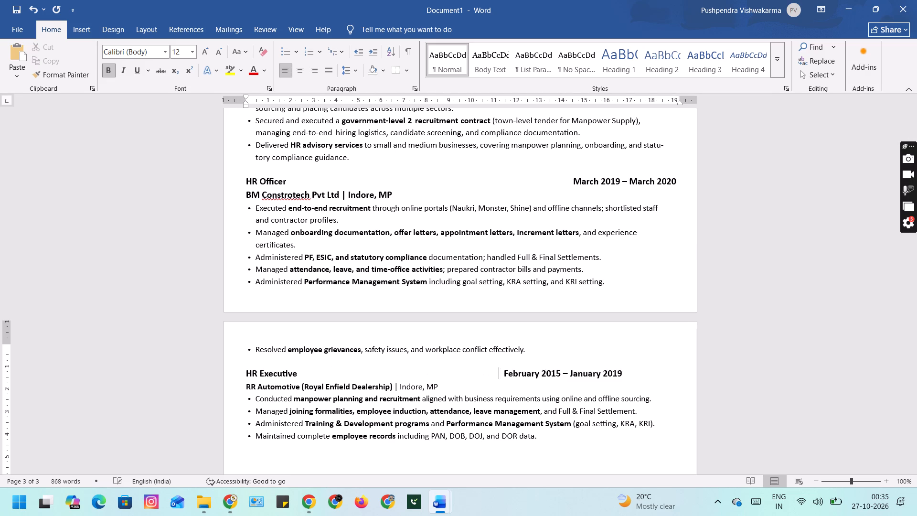
pyautogui.press('Tab')
pyautogui.press('Tab')
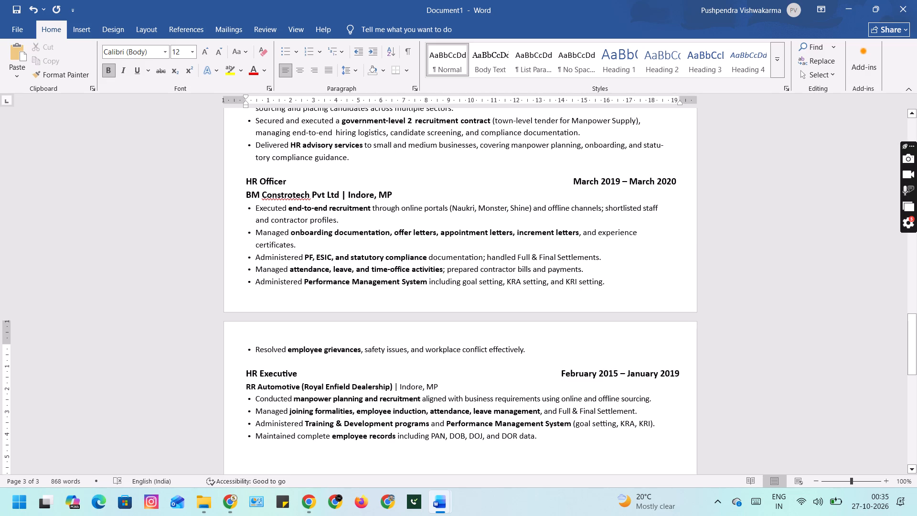
# Insert a blank line between the company line and the bullets for RR Automotive, BM Constrotech Pvt Ltd and Self-Employed.
pyautogui.scroll(-4, 454, 395)
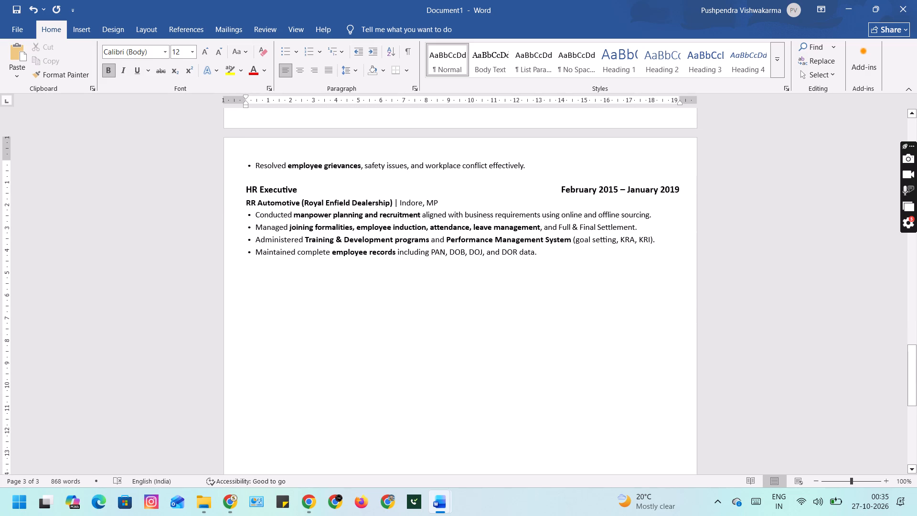
pyautogui.scroll(2, 454, 395)
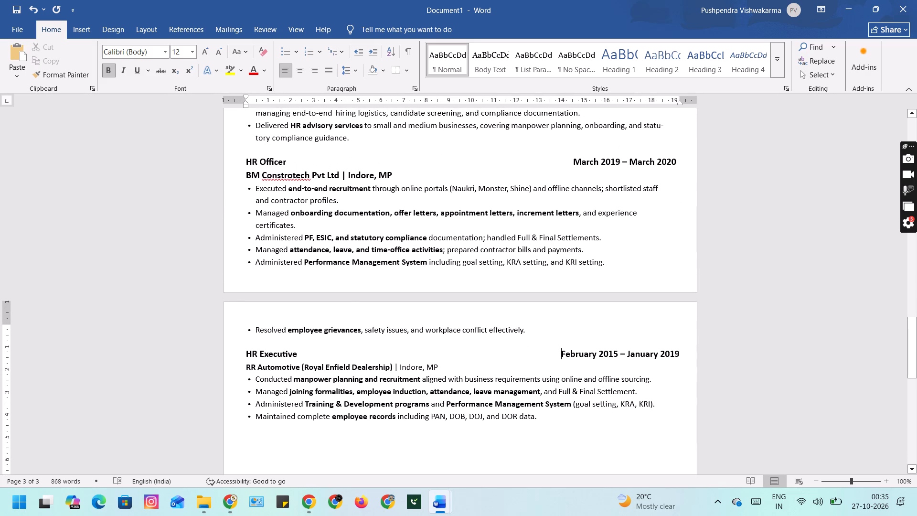
pyautogui.moveTo(543, 419); pyautogui.dragTo(267, 394)
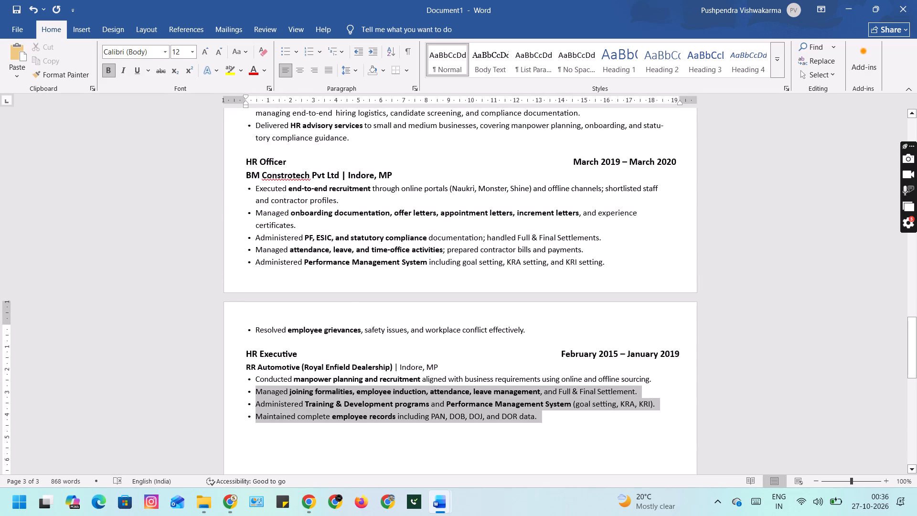
pyautogui.moveTo(267, 394); pyautogui.dragTo(260, 383)
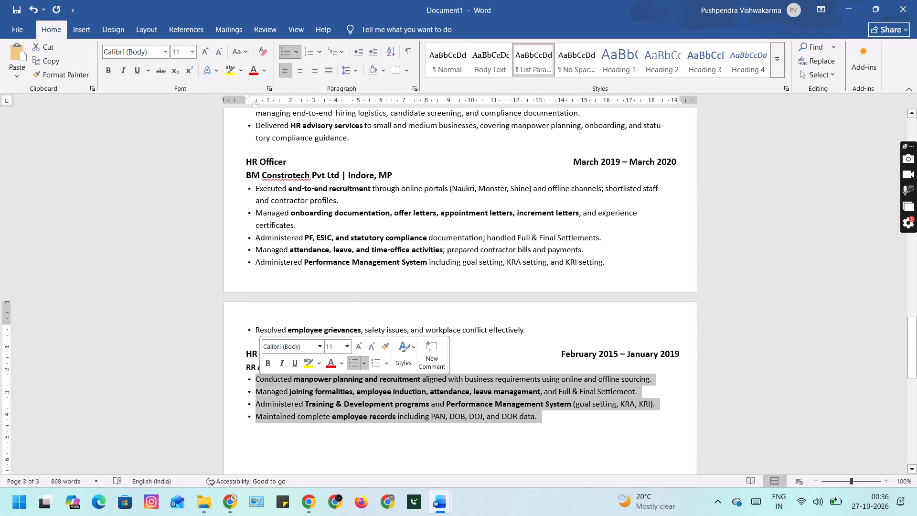
pyautogui.click(484, 365)
pyautogui.press('Return')
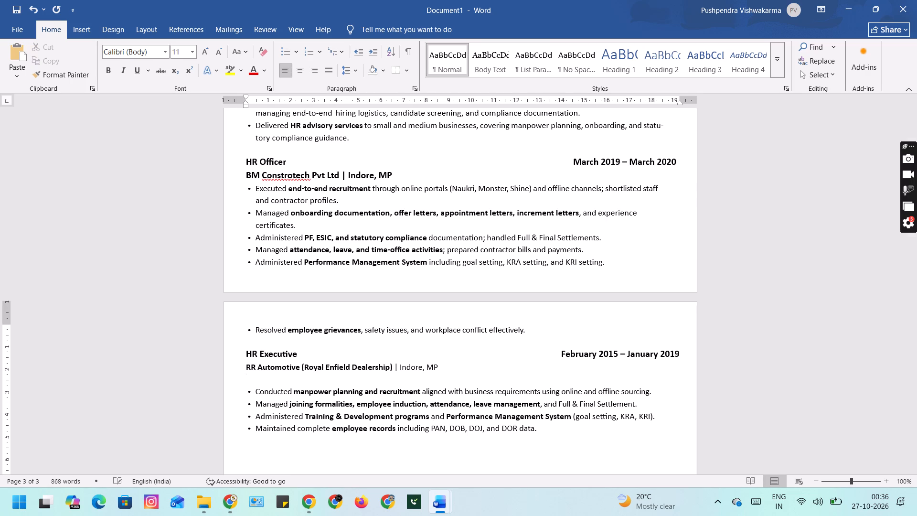
pyautogui.click(411, 176)
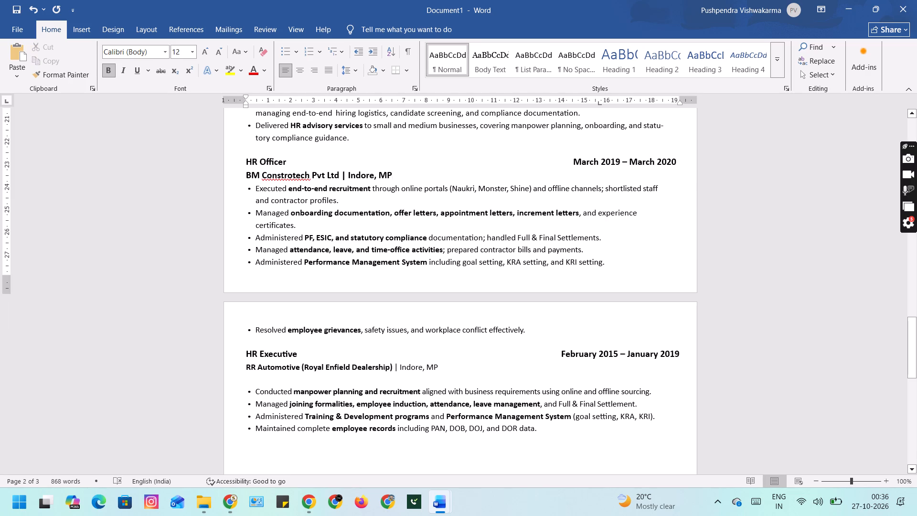
pyautogui.press('Return')
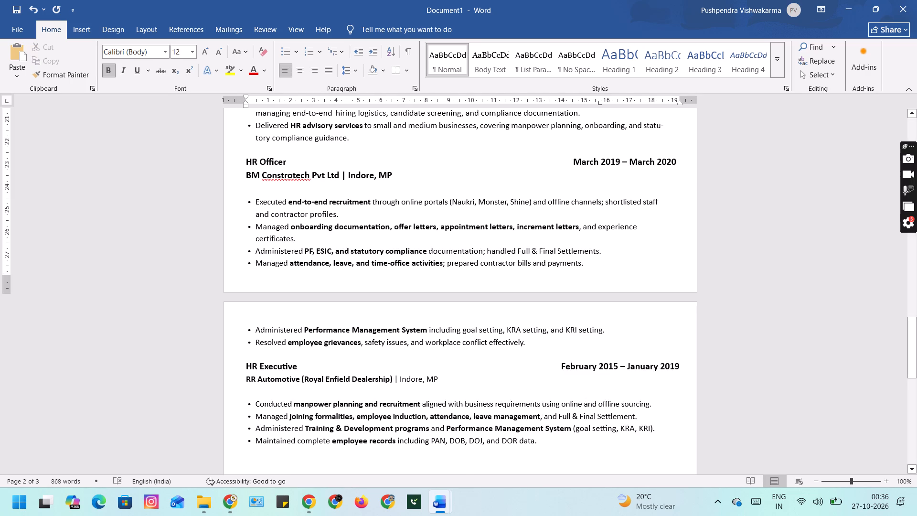
pyautogui.scroll(2, 448, 234)
pyautogui.click(375, 271)
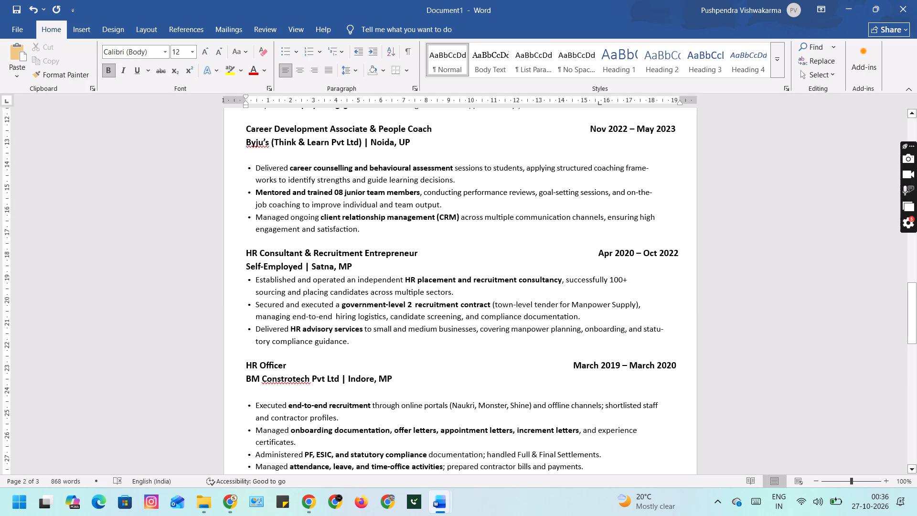
pyautogui.press('Return')
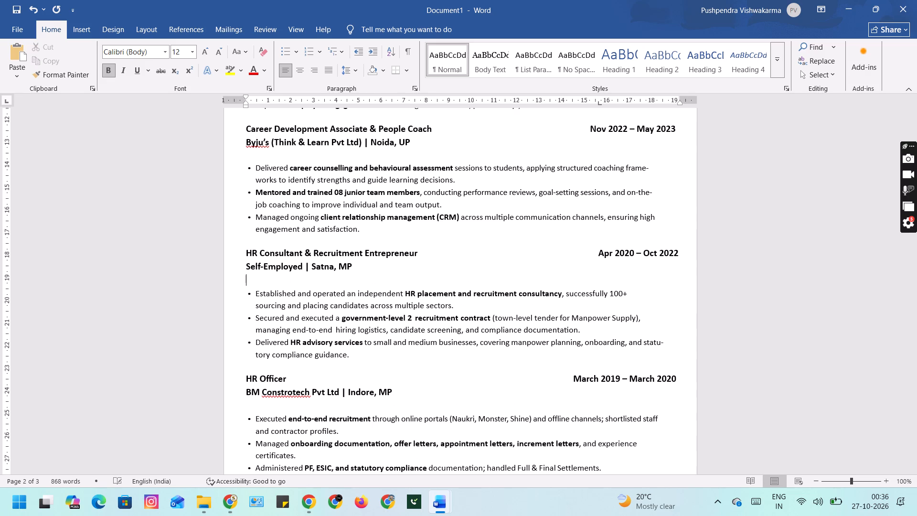
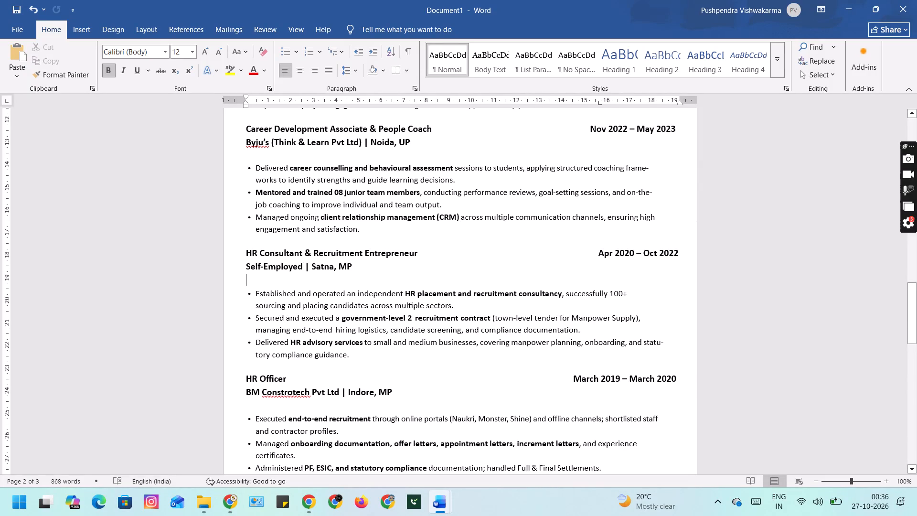
# Remove all bold from the four HR Executive bullets under RR Automotive and justify them.
pyautogui.scroll(2, 458, 368)
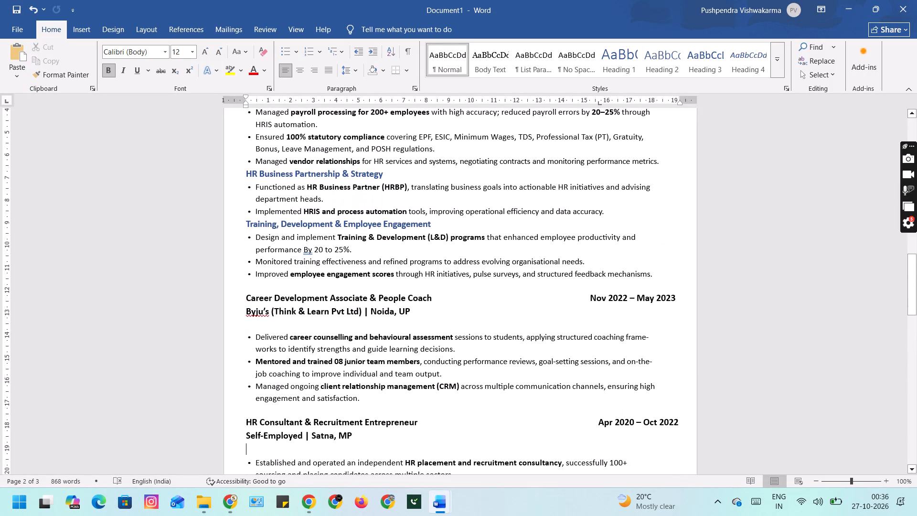
pyautogui.scroll(5, 458, 368)
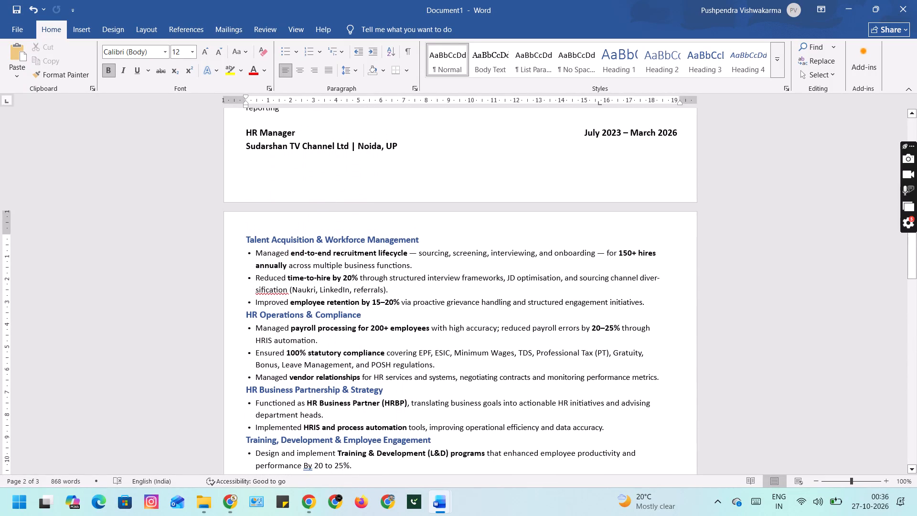
pyautogui.scroll(-3, 458, 368)
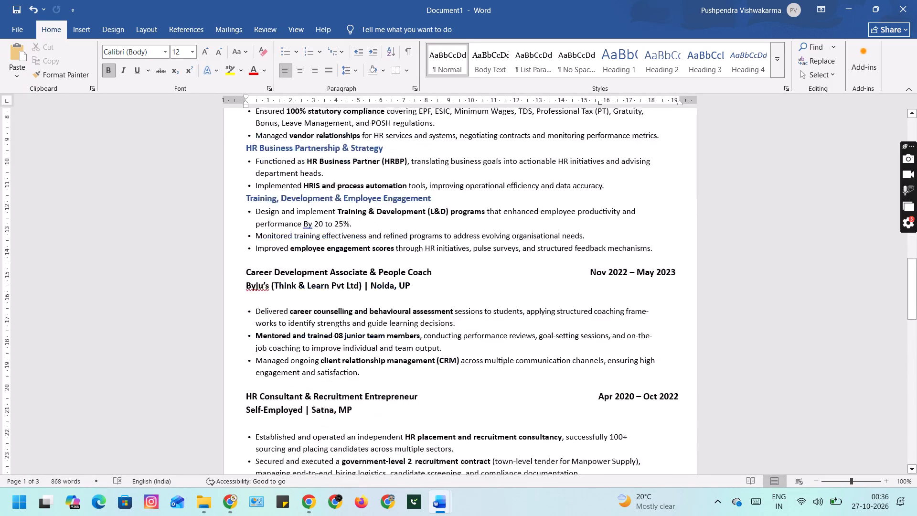
pyautogui.scroll(-4, 458, 368)
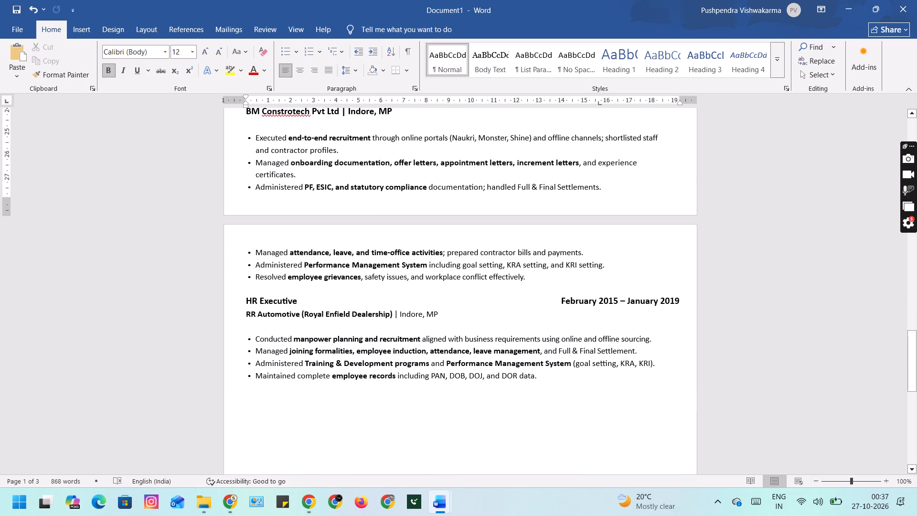
pyautogui.moveTo(548, 373); pyautogui.dragTo(460, 375)
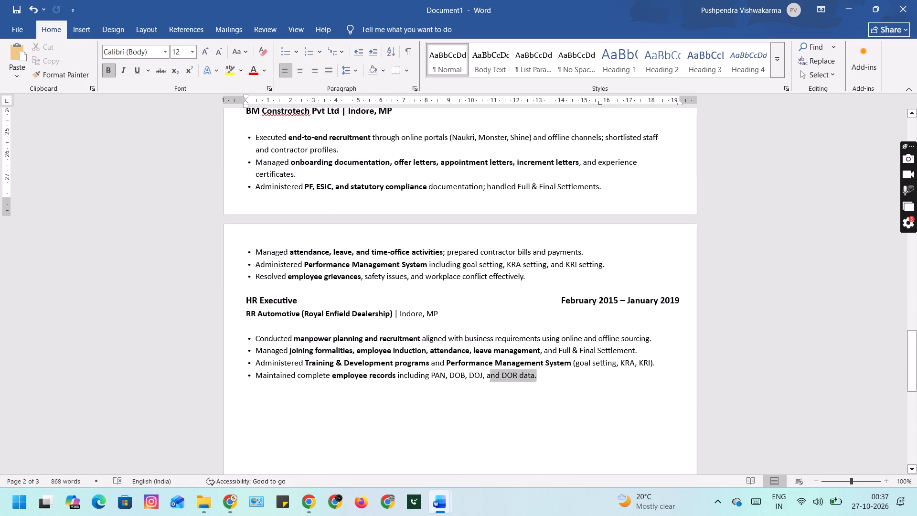
pyautogui.moveTo(460, 375); pyautogui.dragTo(250, 344)
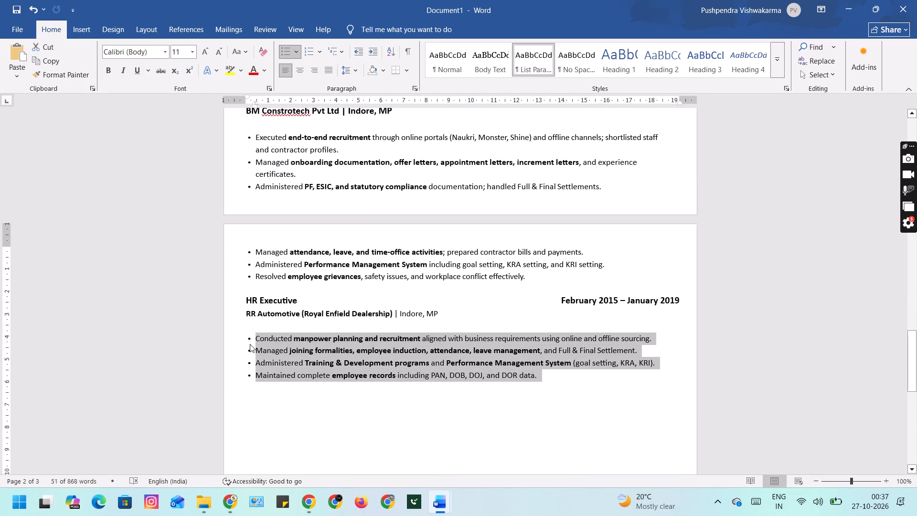
pyautogui.hotkey('ctrl', 'b')
pyautogui.hotkey('ctrl', 'b')
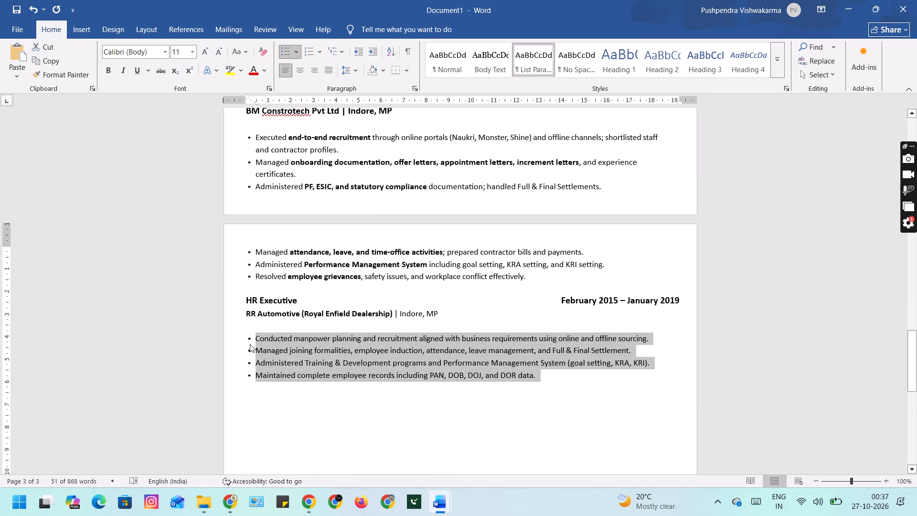
pyautogui.click(322, 70)
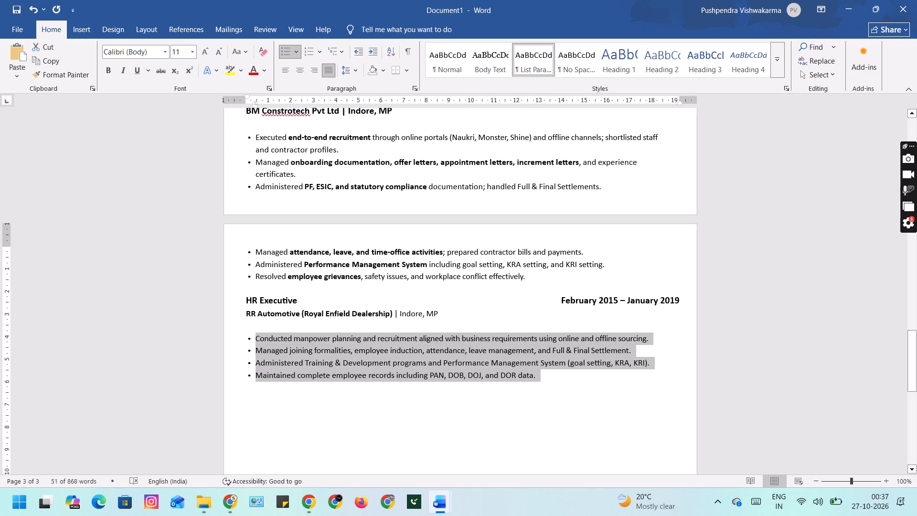
pyautogui.click(425, 347)
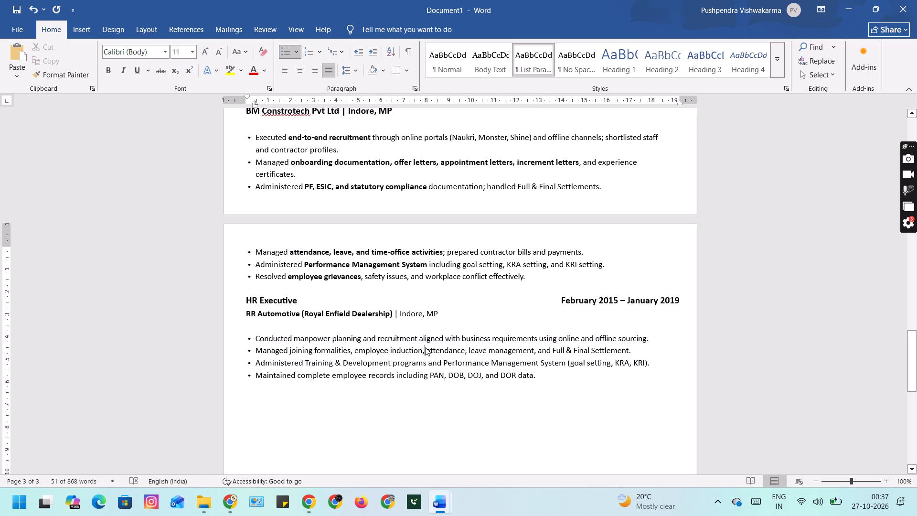
# Justify the six HR Officer bullets under BM Constrotech Pvt Ltd, across the page break.
pyautogui.scroll(1, 425, 347)
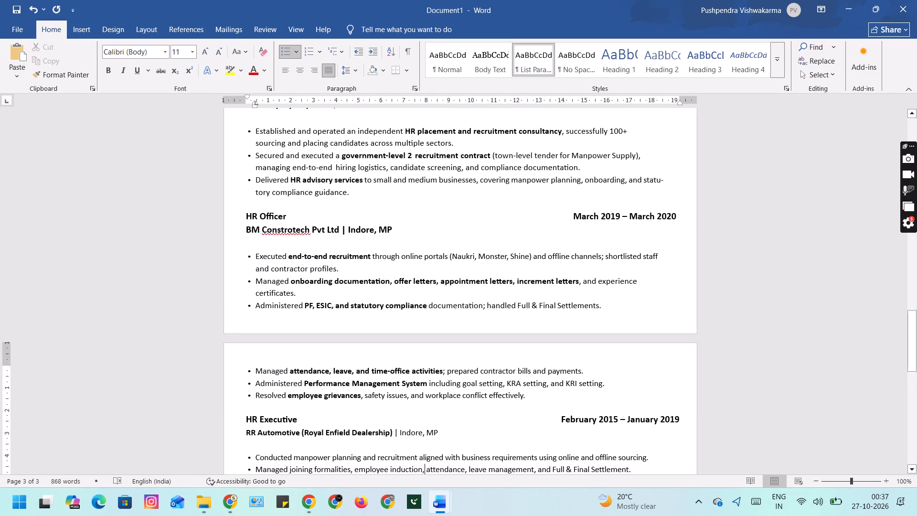
pyautogui.moveTo(537, 400); pyautogui.dragTo(251, 257)
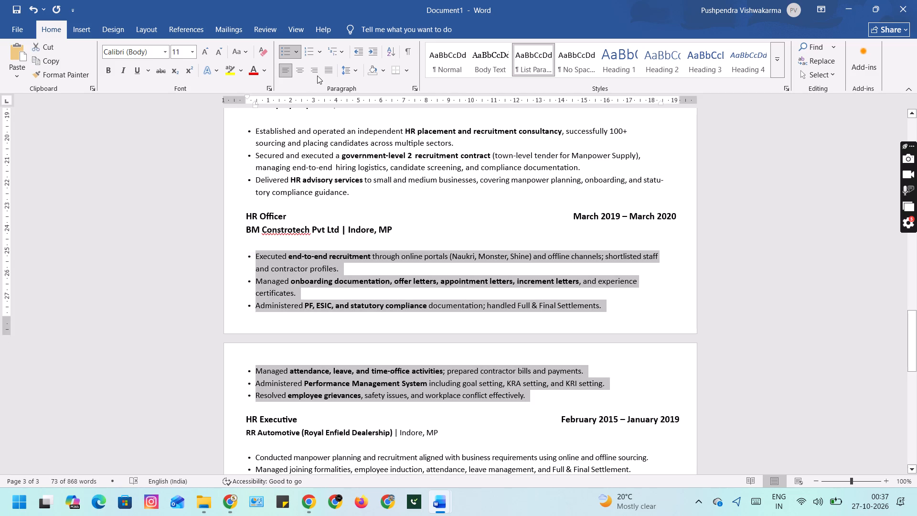
pyautogui.click(328, 71)
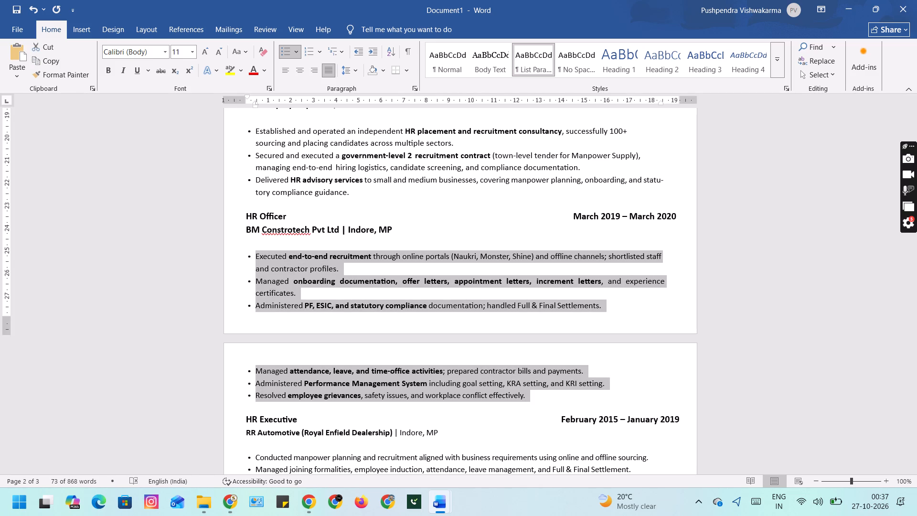
pyautogui.click(443, 267)
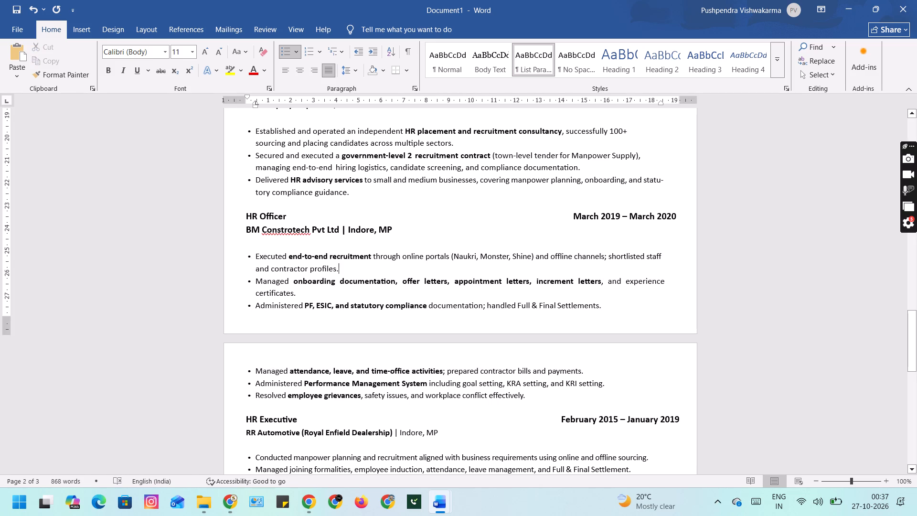
# Justify the three HR Consultant & Recruitment Entrepreneur bullets under Self-Employed.
pyautogui.scroll(3, 443, 267)
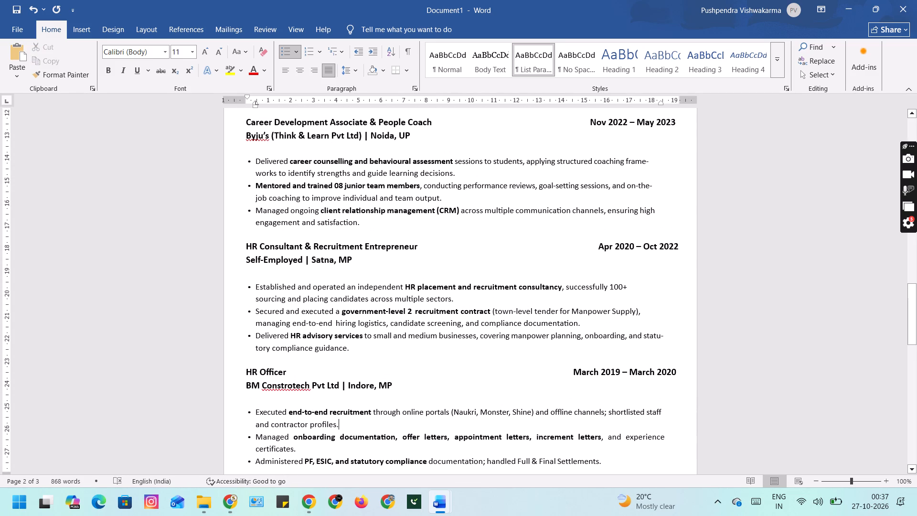
pyautogui.moveTo(351, 347); pyautogui.dragTo(265, 293)
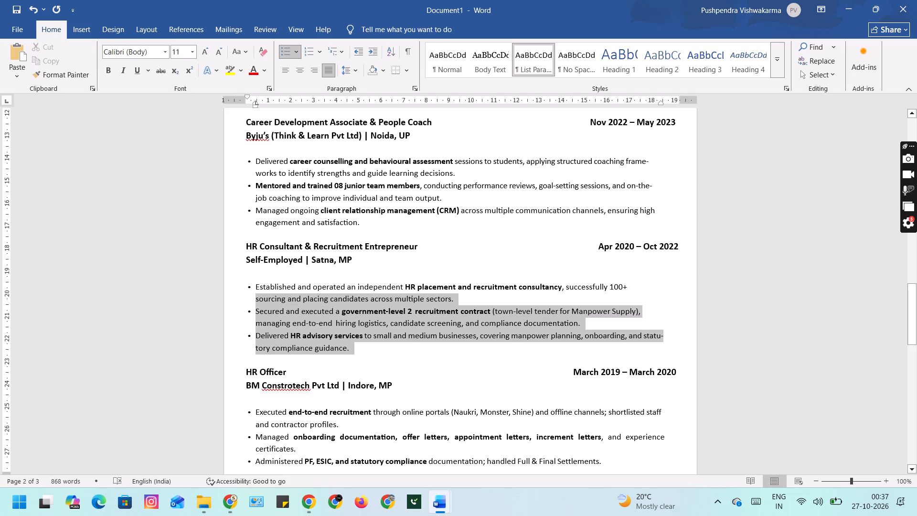
pyautogui.moveTo(265, 293); pyautogui.dragTo(259, 289)
pyautogui.click(331, 75)
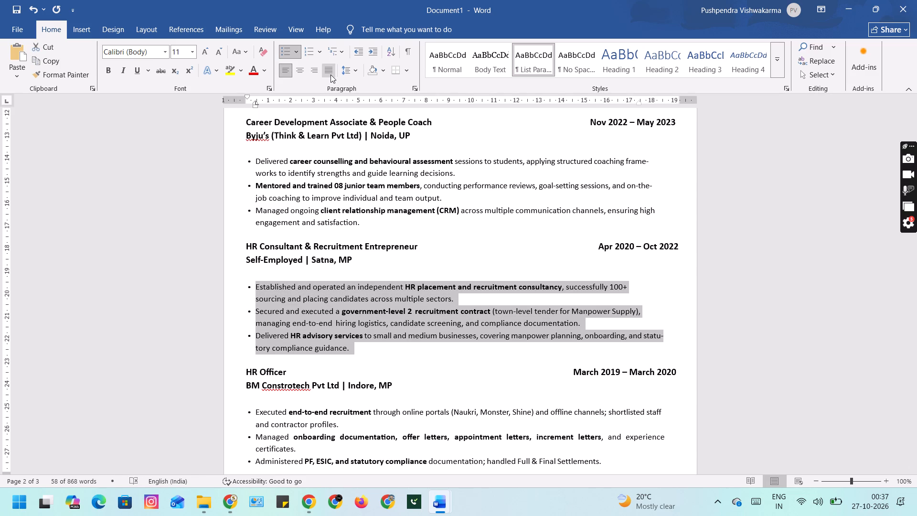
pyautogui.click(418, 294)
# Justify the three Career Development Associate & People Coach bullets under Byju's.
pyautogui.scroll(1, 418, 294)
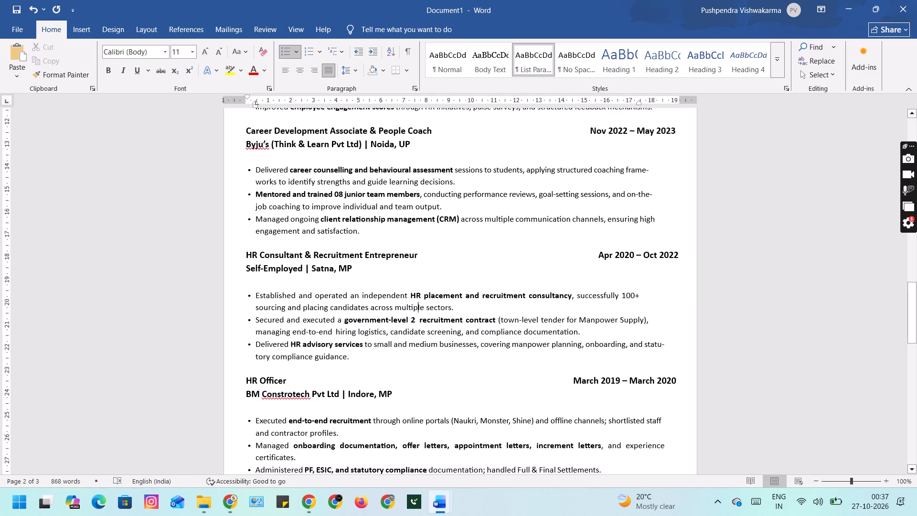
pyautogui.scroll(1, 418, 294)
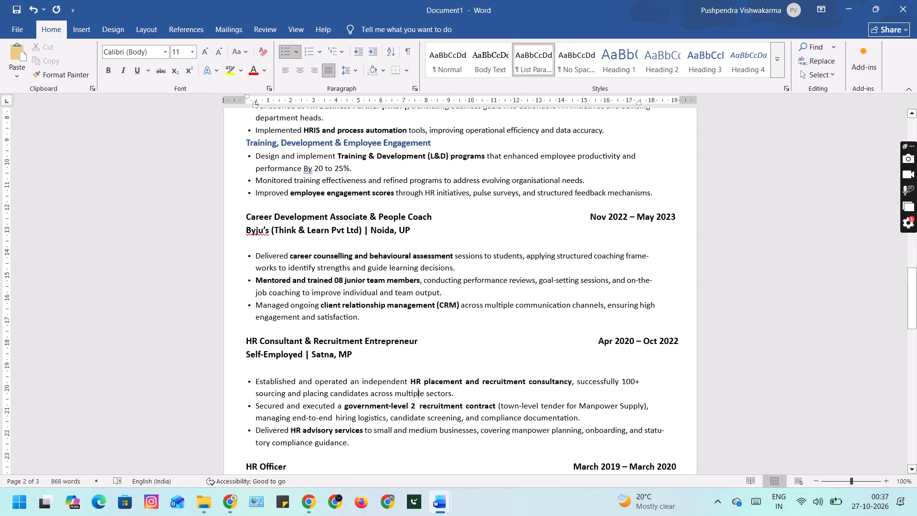
pyautogui.moveTo(362, 318); pyautogui.dragTo(264, 252)
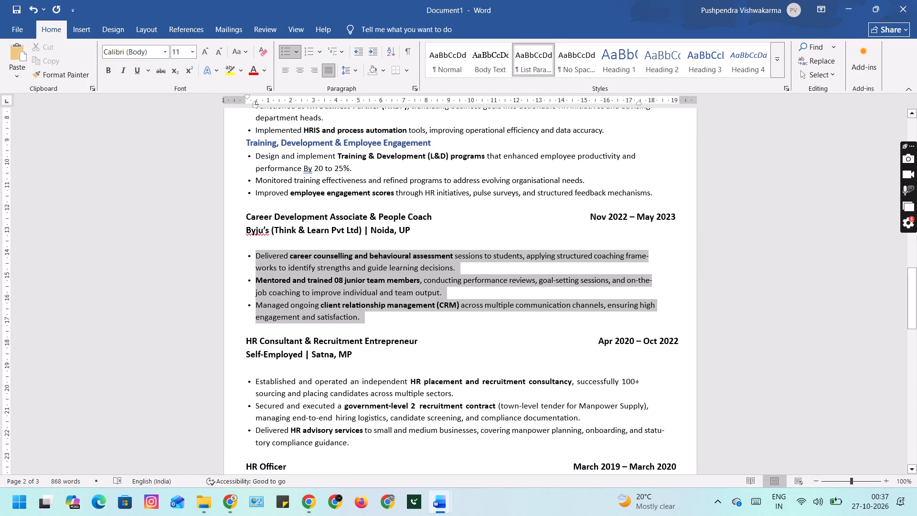
pyautogui.moveTo(264, 252); pyautogui.dragTo(263, 252)
pyautogui.click(333, 74)
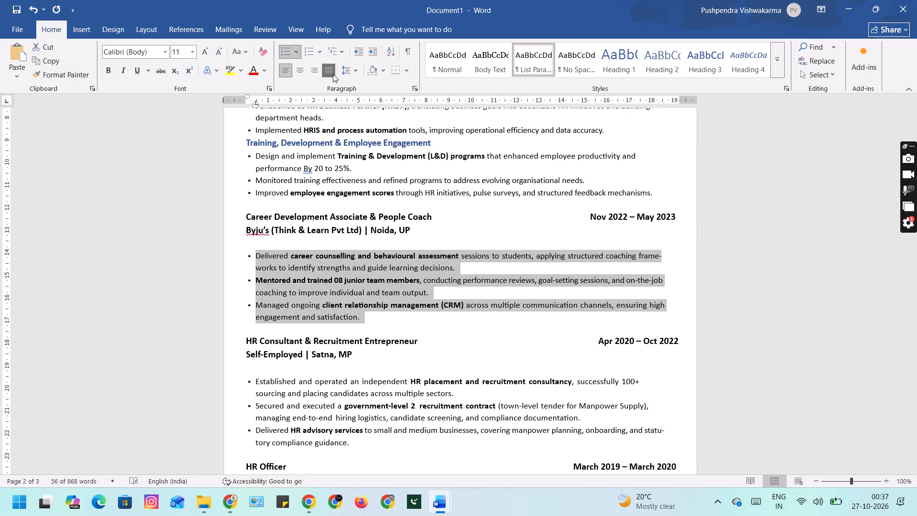
pyautogui.click(412, 272)
# Justify the HR Manager content from the first Talent Acquisition & Workforce Management bullet through the last Training, Development & Employee Engagement bullet.
pyautogui.scroll(1, 412, 272)
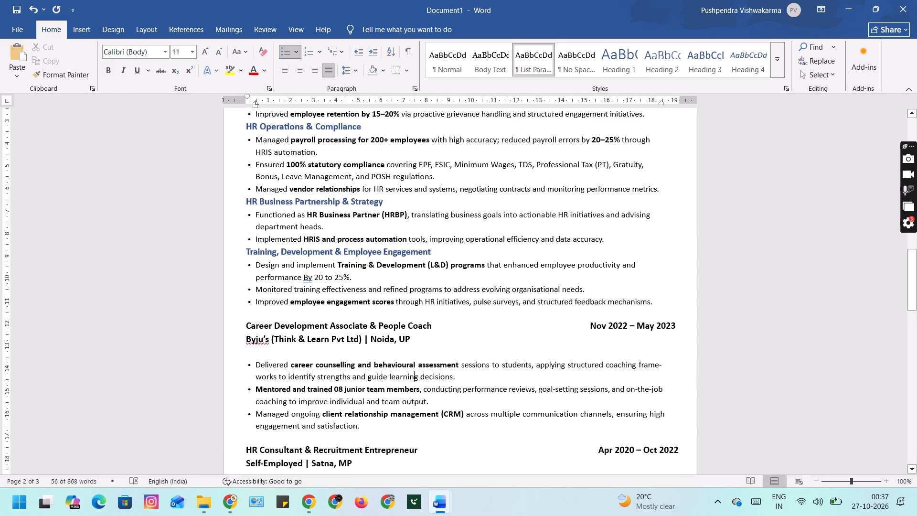
pyautogui.scroll(1, 412, 272)
pyautogui.scroll(1, 525, 320)
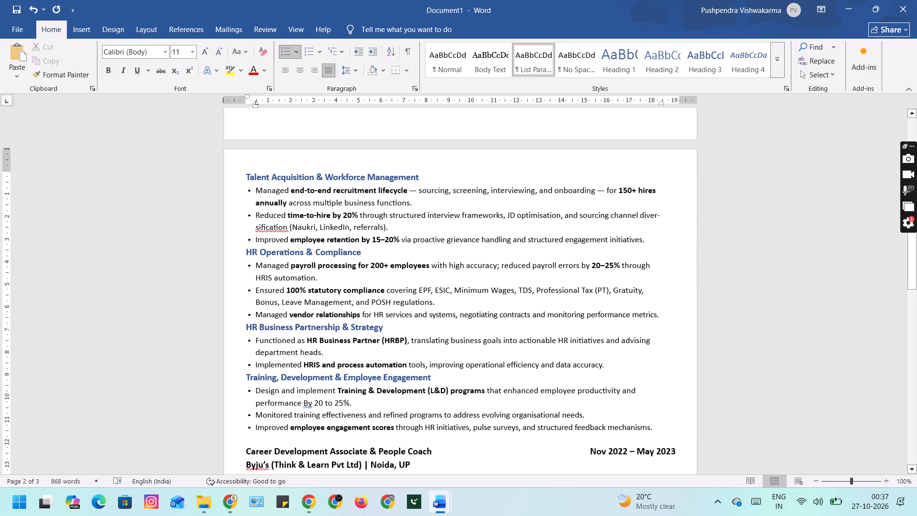
pyautogui.moveTo(653, 428); pyautogui.dragTo(343, 240)
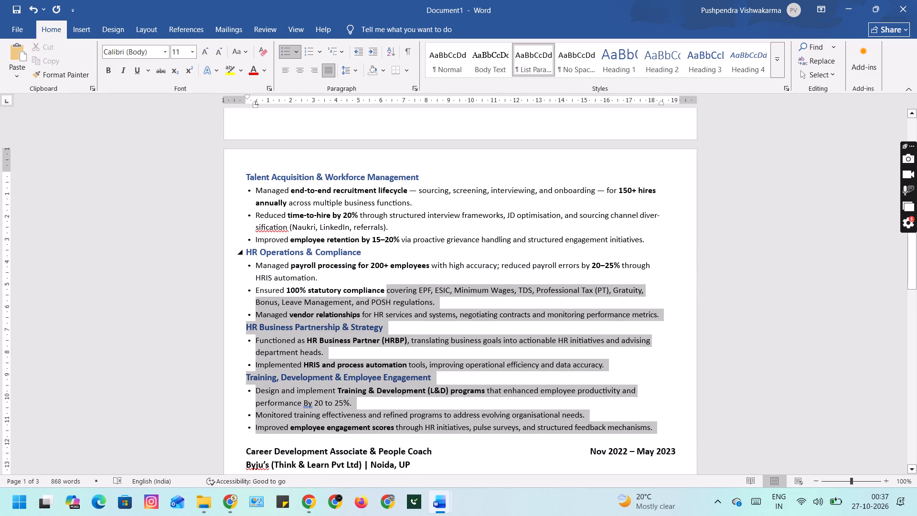
pyautogui.moveTo(343, 240); pyautogui.dragTo(268, 189)
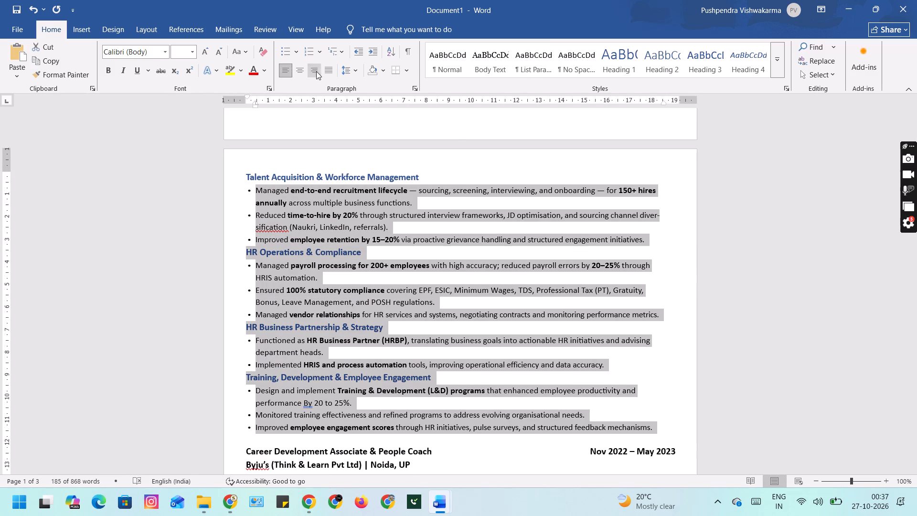
pyautogui.click(330, 75)
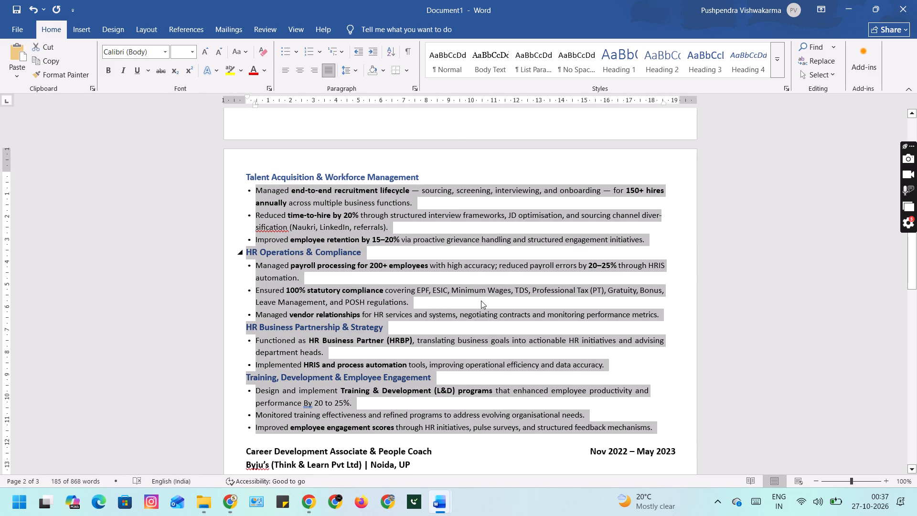
pyautogui.click(481, 301)
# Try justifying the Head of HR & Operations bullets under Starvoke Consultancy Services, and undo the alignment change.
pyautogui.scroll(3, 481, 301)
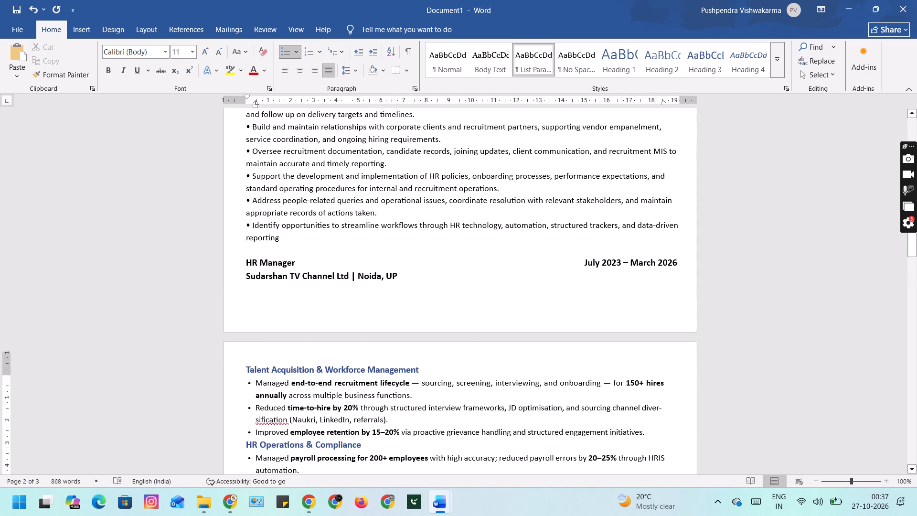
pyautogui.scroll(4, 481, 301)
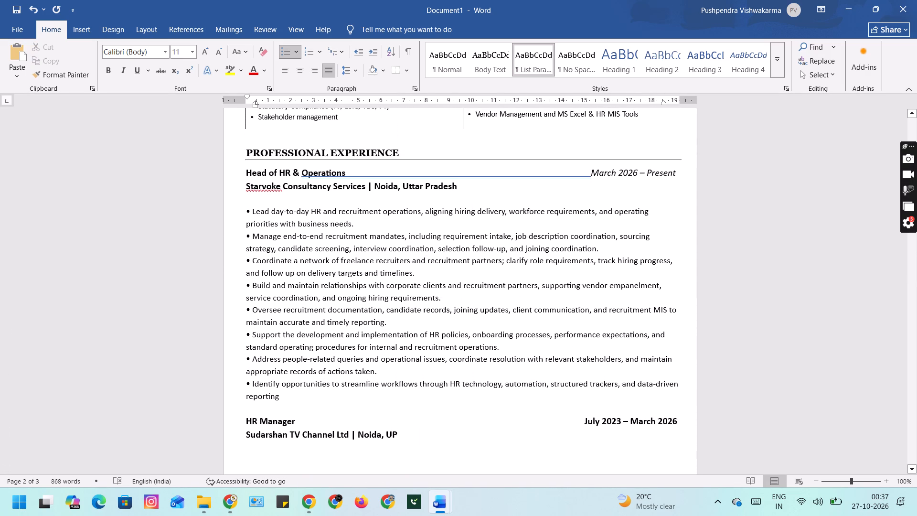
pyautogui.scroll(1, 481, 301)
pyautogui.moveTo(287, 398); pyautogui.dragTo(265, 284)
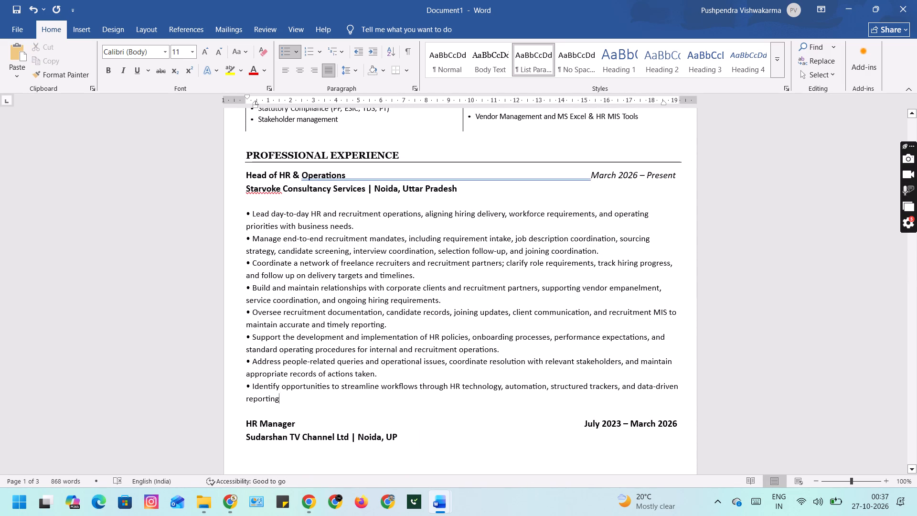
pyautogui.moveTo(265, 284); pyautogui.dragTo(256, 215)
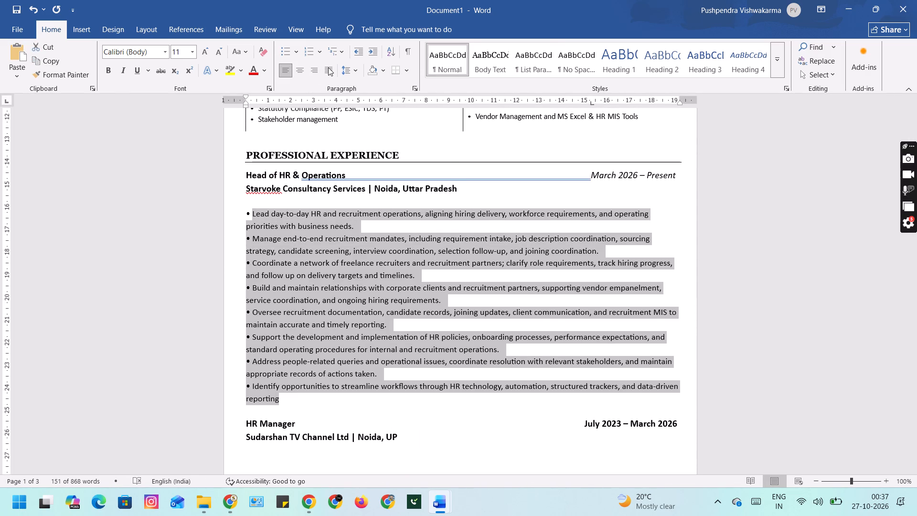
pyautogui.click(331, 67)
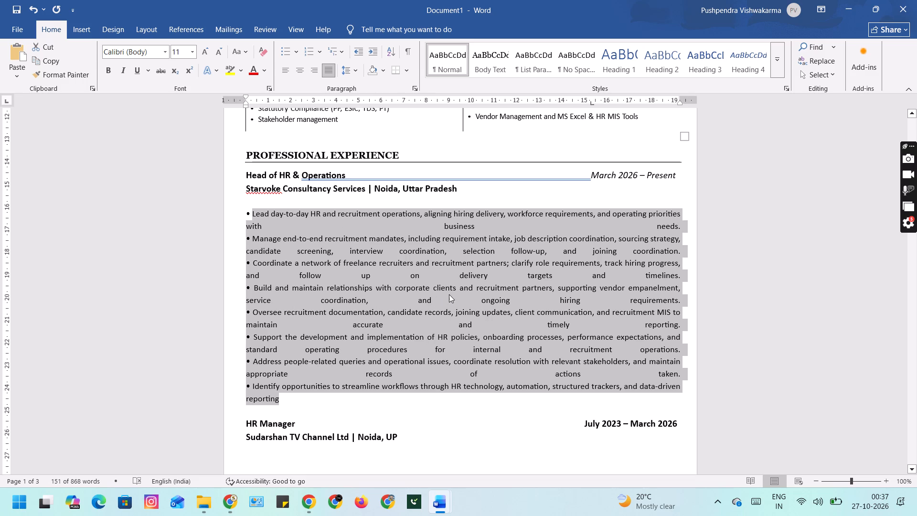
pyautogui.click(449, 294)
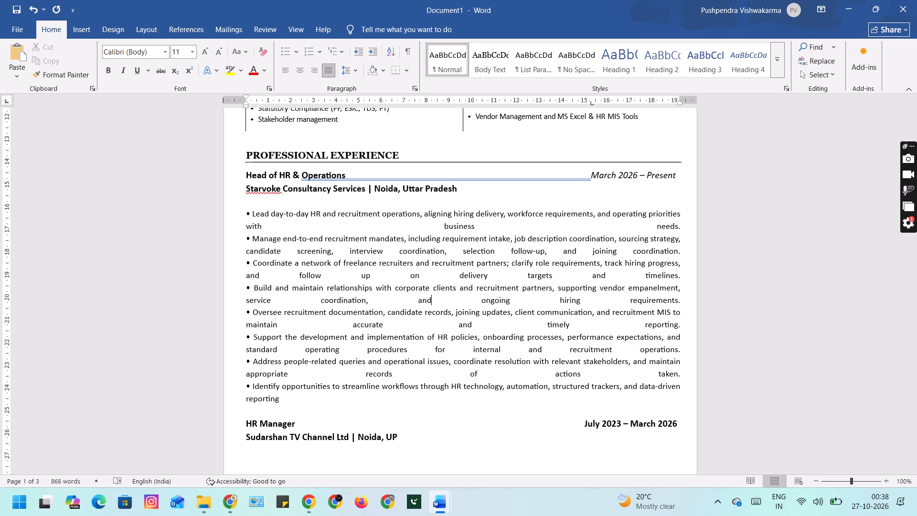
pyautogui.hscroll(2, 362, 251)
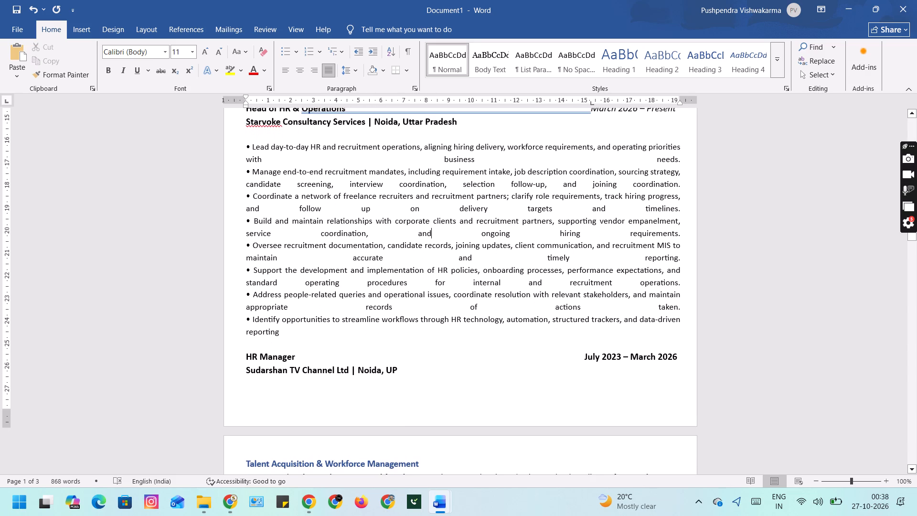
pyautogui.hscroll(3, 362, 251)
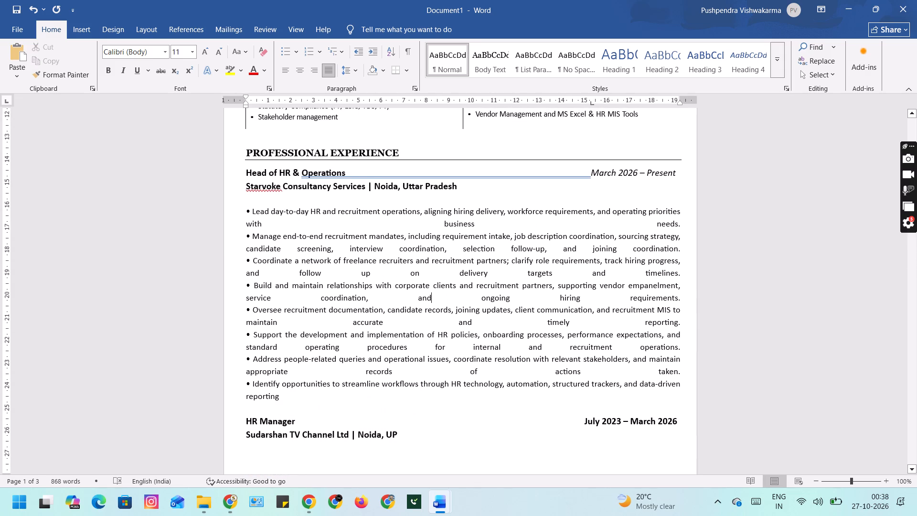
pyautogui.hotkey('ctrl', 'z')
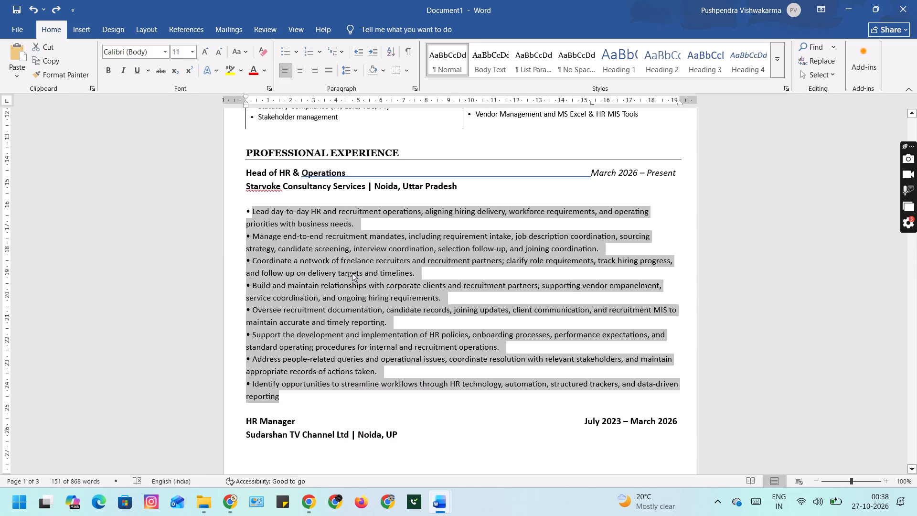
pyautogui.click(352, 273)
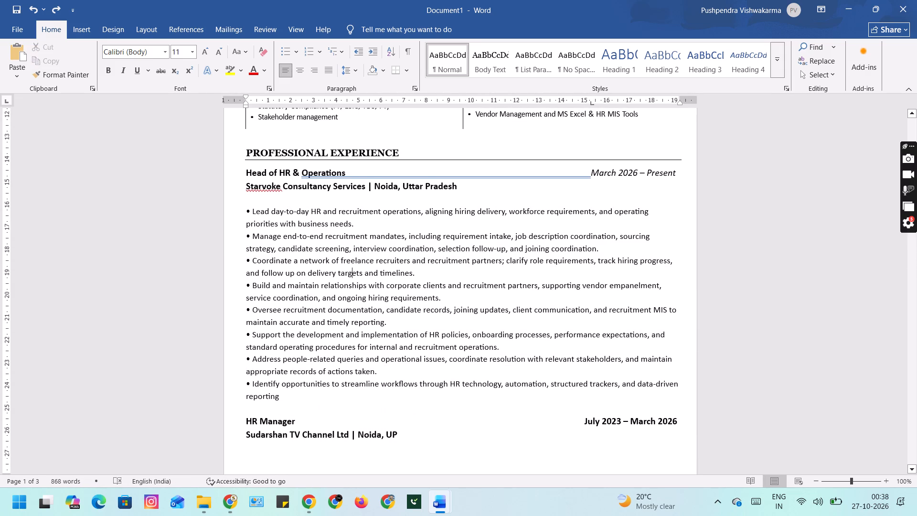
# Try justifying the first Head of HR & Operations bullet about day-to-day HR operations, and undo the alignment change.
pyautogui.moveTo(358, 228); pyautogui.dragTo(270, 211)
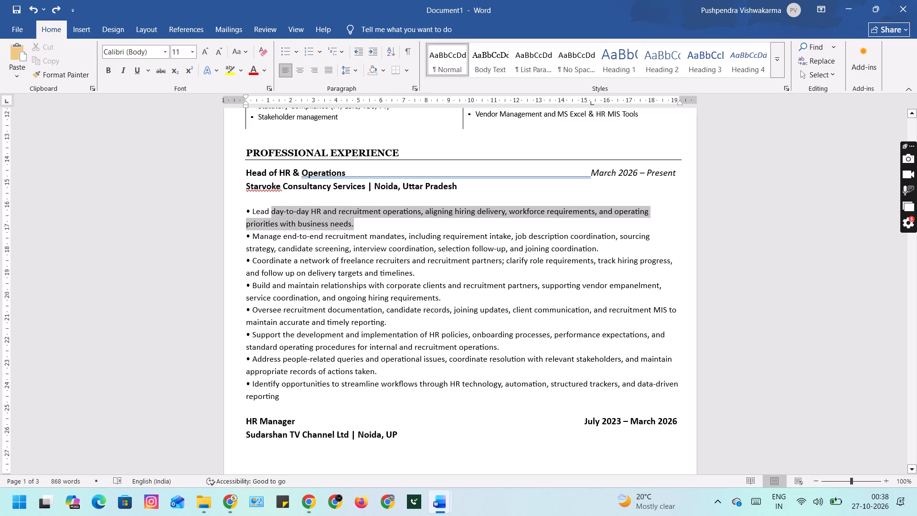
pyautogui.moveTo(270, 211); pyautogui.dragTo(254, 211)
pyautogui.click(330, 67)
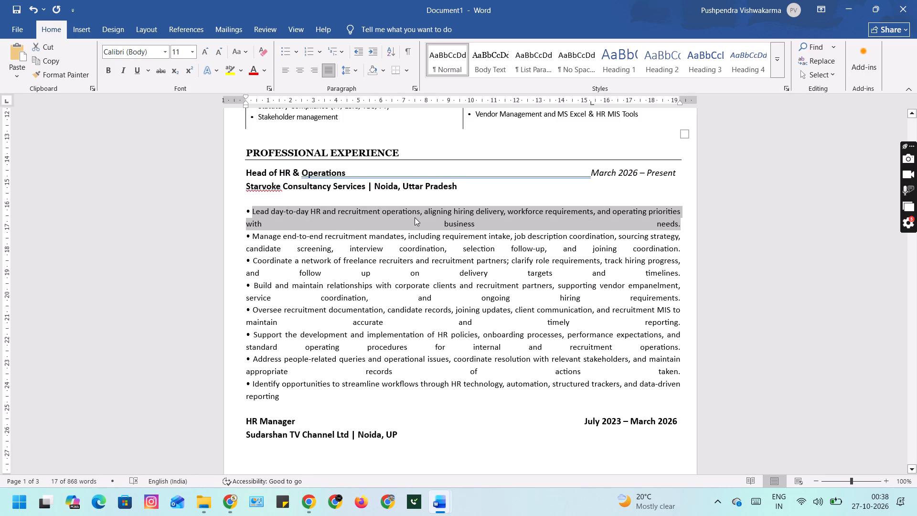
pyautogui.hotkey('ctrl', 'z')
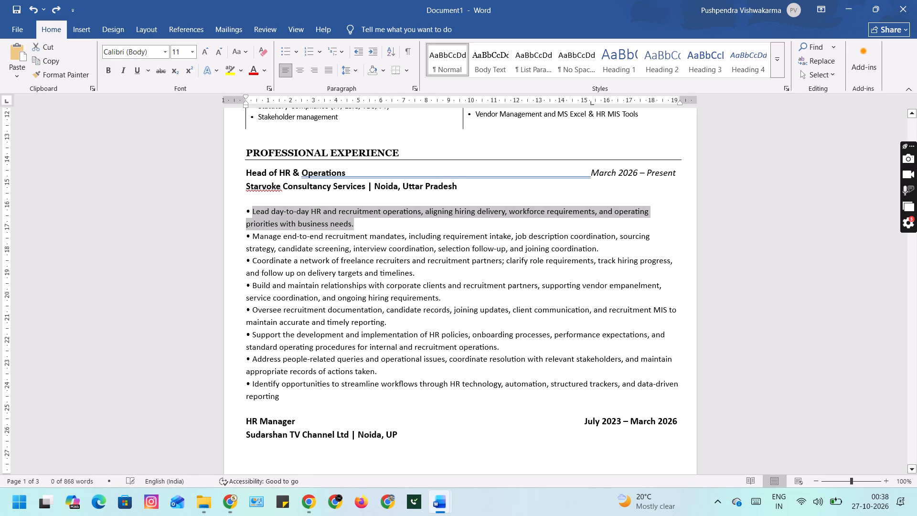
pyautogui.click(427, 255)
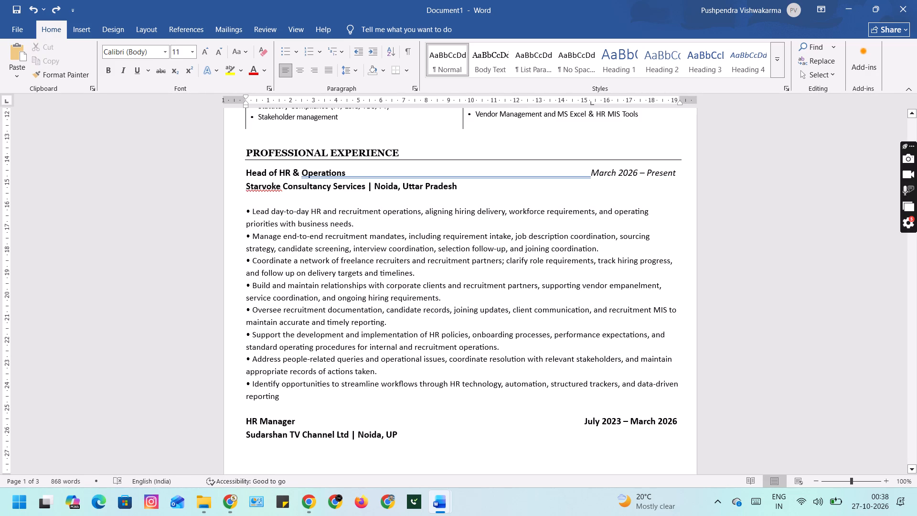
# Compare the professional experience entries in the rebuilt document with the original resume, from HR Manager through HR Executive.
pyautogui.scroll(-1, 437, 278)
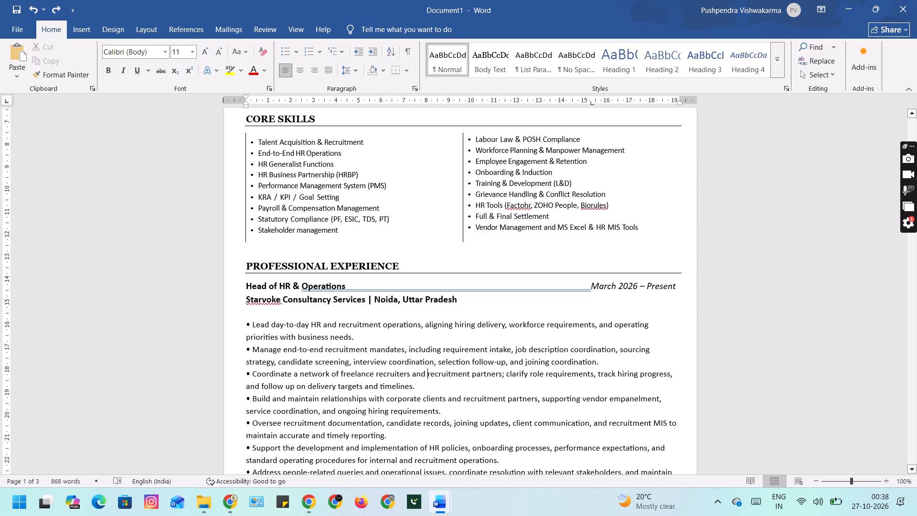
pyautogui.scroll(-6, 437, 278)
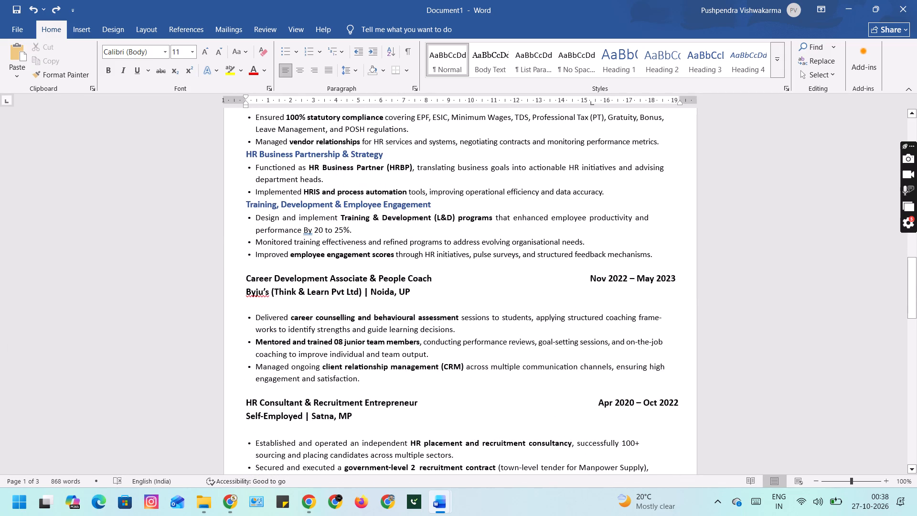
pyautogui.scroll(-1, 437, 278)
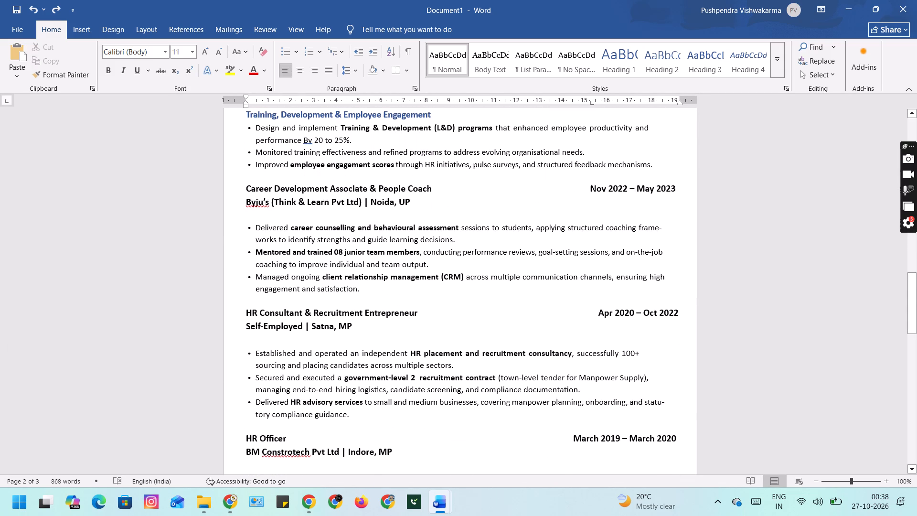
pyautogui.scroll(-5, 437, 278)
pyautogui.hotkey('alt', 'Tab')
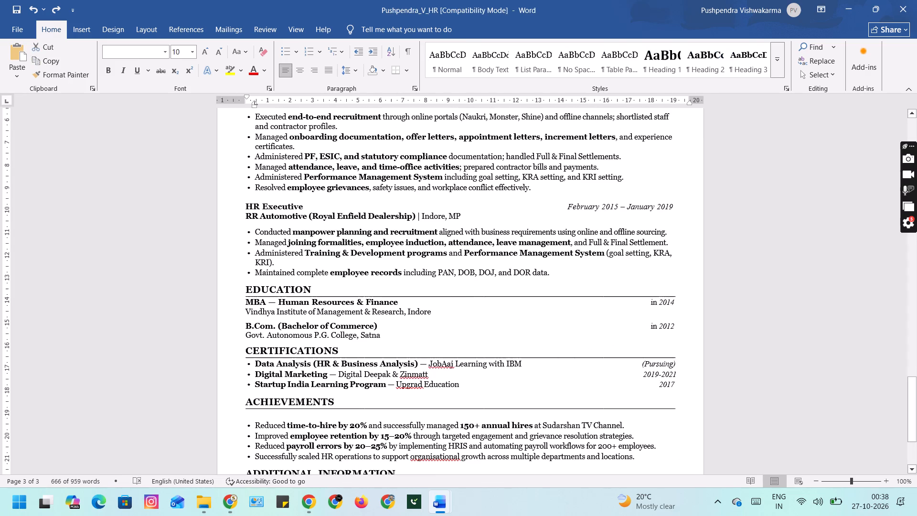
pyautogui.scroll(1, 437, 278)
pyautogui.click(437, 278)
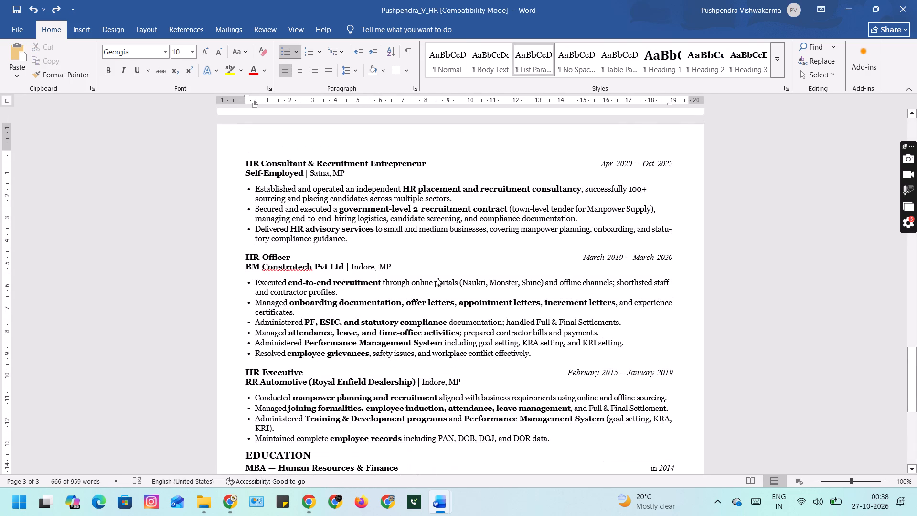
pyautogui.scroll(6, 437, 278)
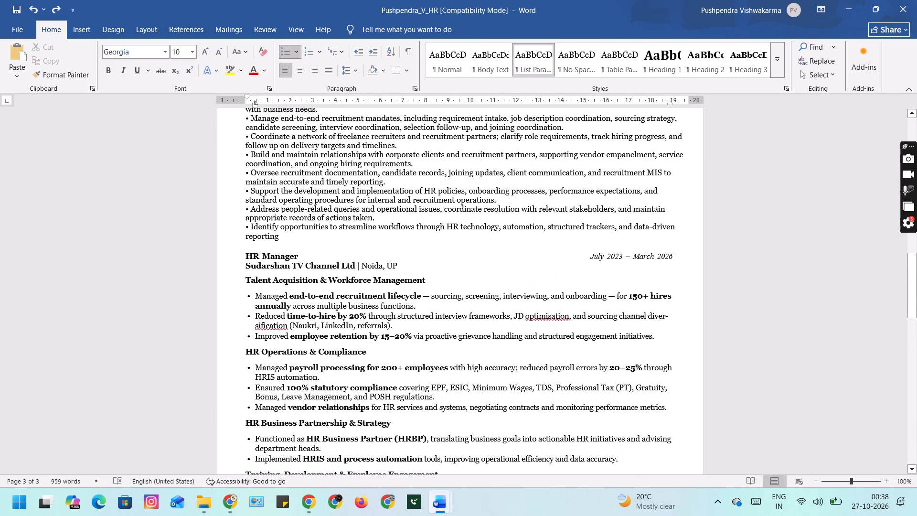
pyautogui.scroll(2, 437, 278)
pyautogui.hotkey('alt', 'Tab')
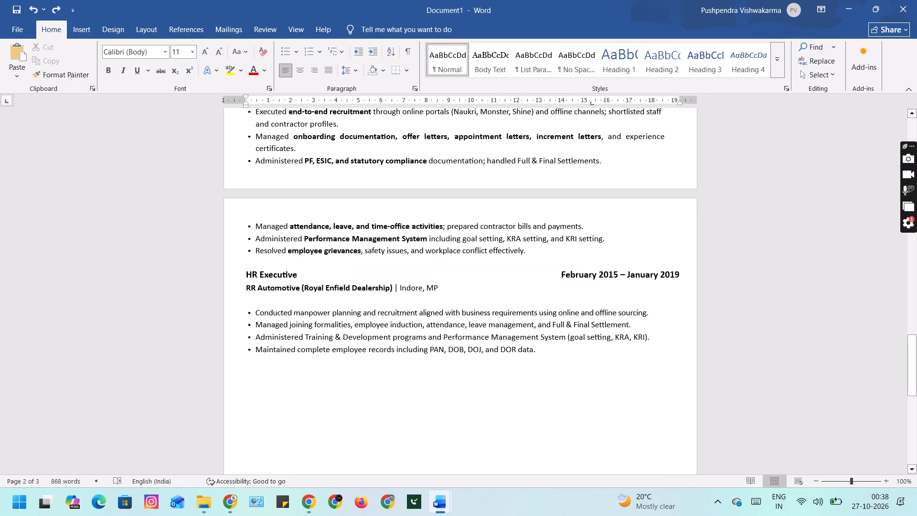
pyautogui.scroll(4, 472, 289)
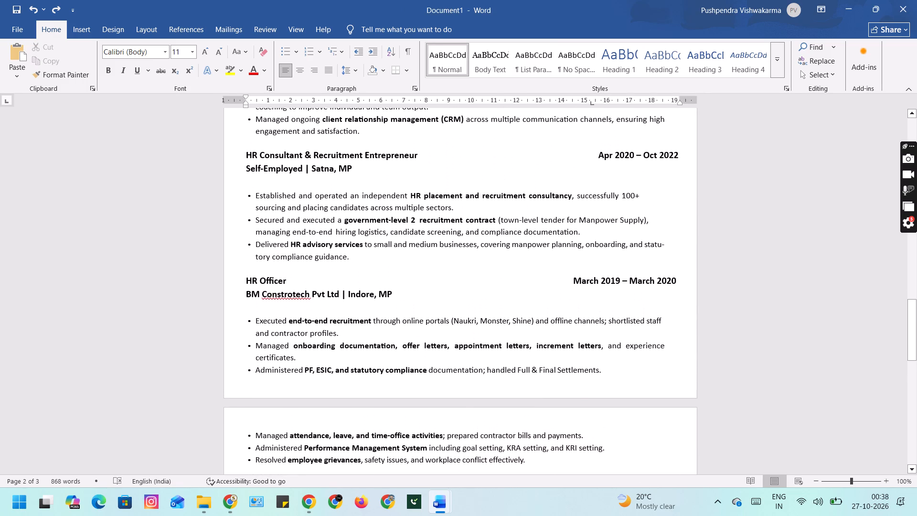
pyautogui.scroll(3, 472, 289)
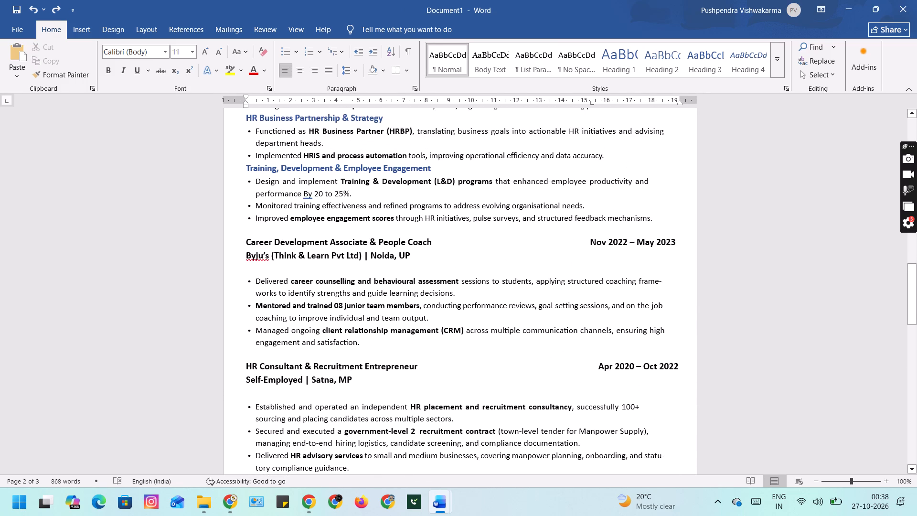
pyautogui.scroll(1, 472, 289)
pyautogui.hotkey('alt', 'Tab')
pyautogui.scroll(-2, 472, 289)
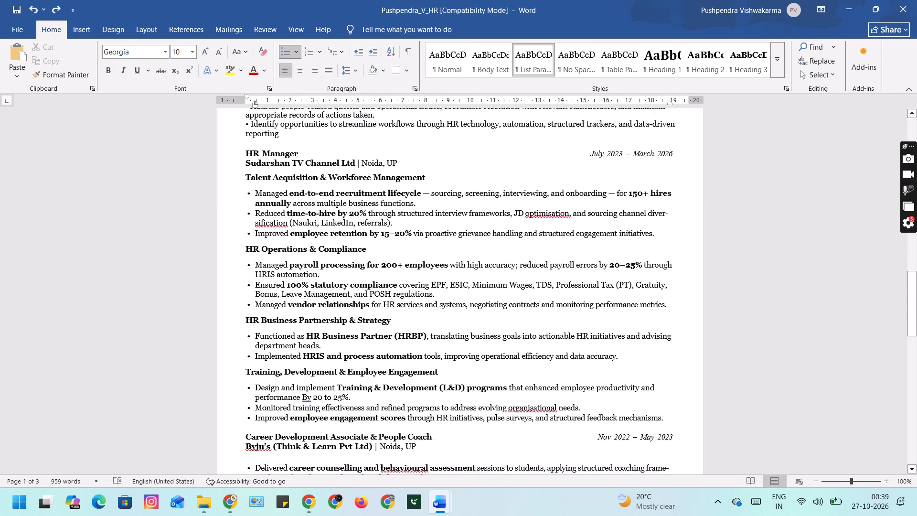
pyautogui.scroll(-1, 472, 289)
pyautogui.hotkey('alt', 'Tab')
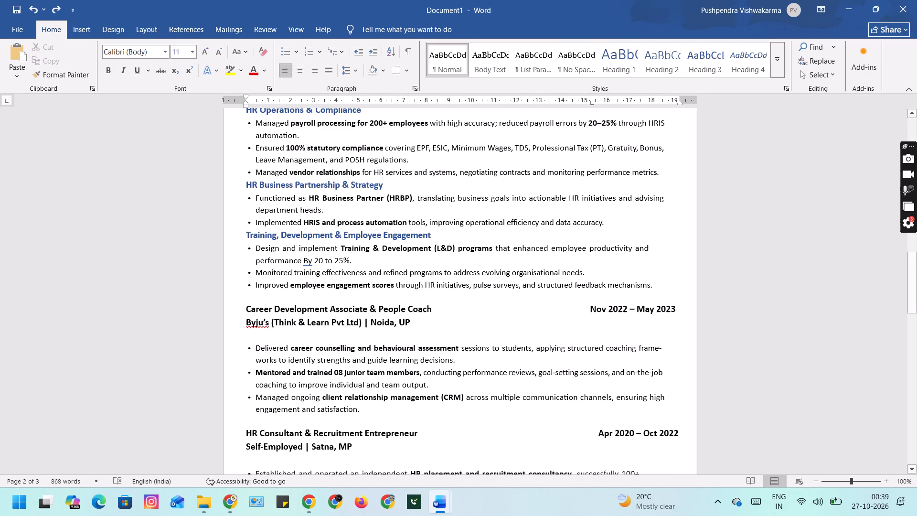
pyautogui.scroll(-4, 472, 289)
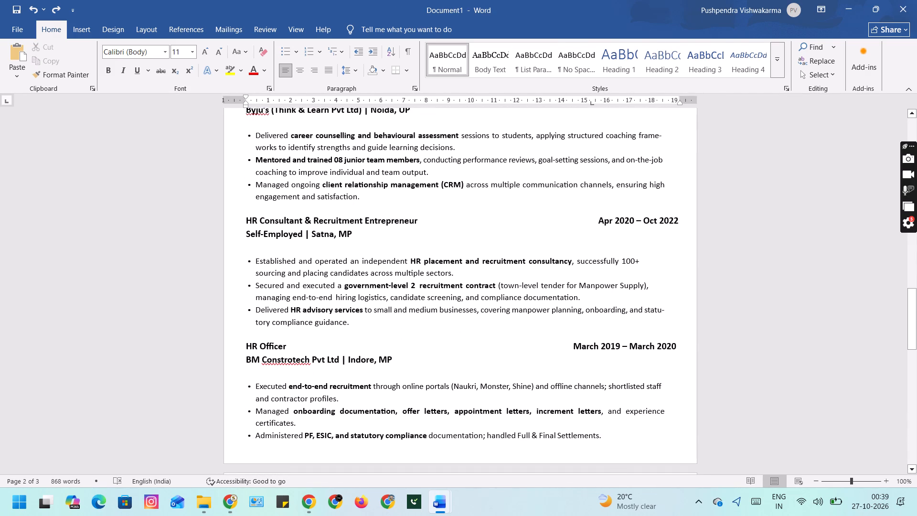
pyautogui.scroll(-1, 472, 289)
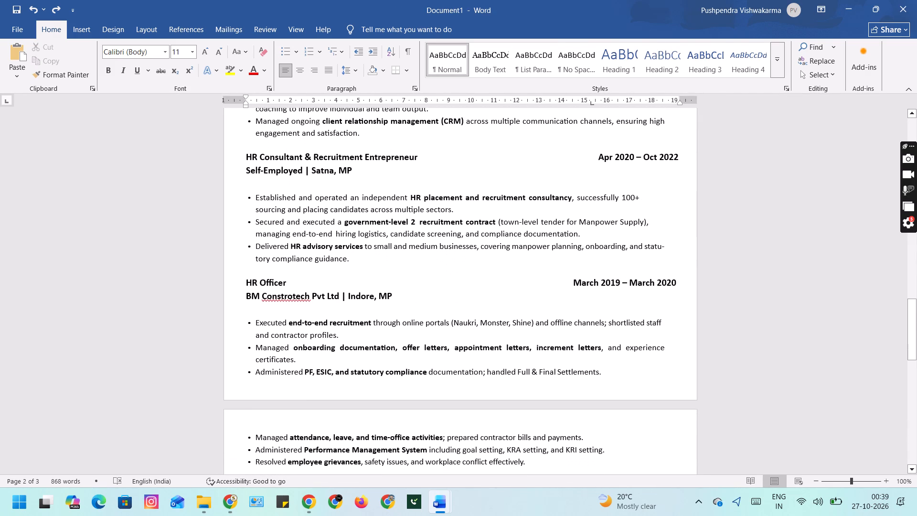
pyautogui.scroll(-4, 472, 289)
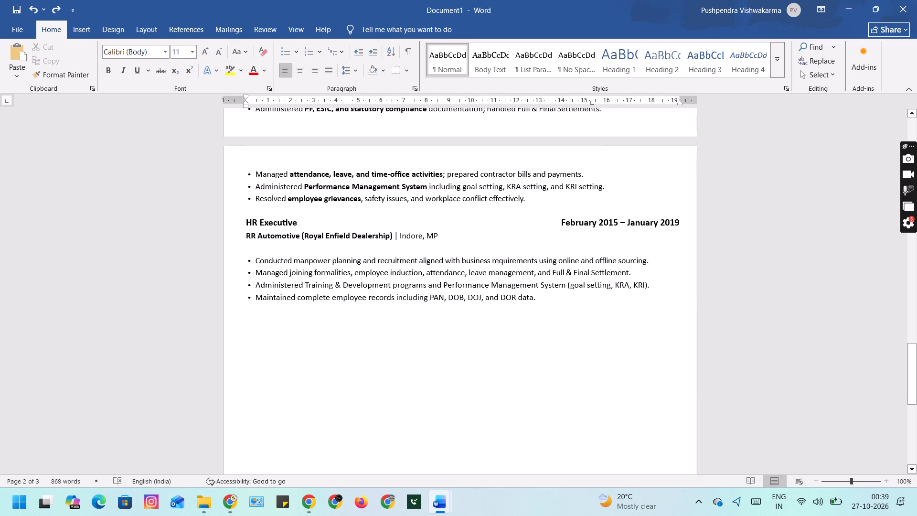
# Remove all bold formatting from the six HR Officer bullets under BM Constrotech Pvt Ltd.
pyautogui.scroll(1, 472, 289)
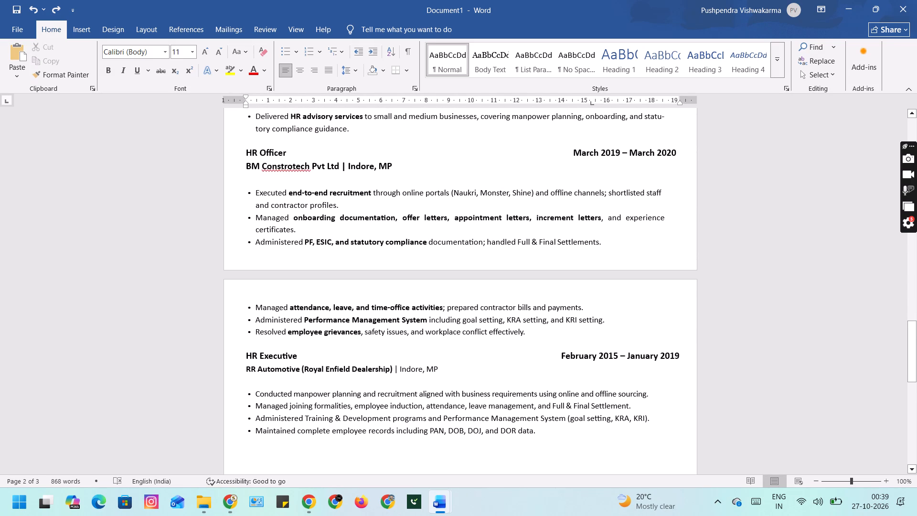
pyautogui.moveTo(528, 333); pyautogui.dragTo(254, 197)
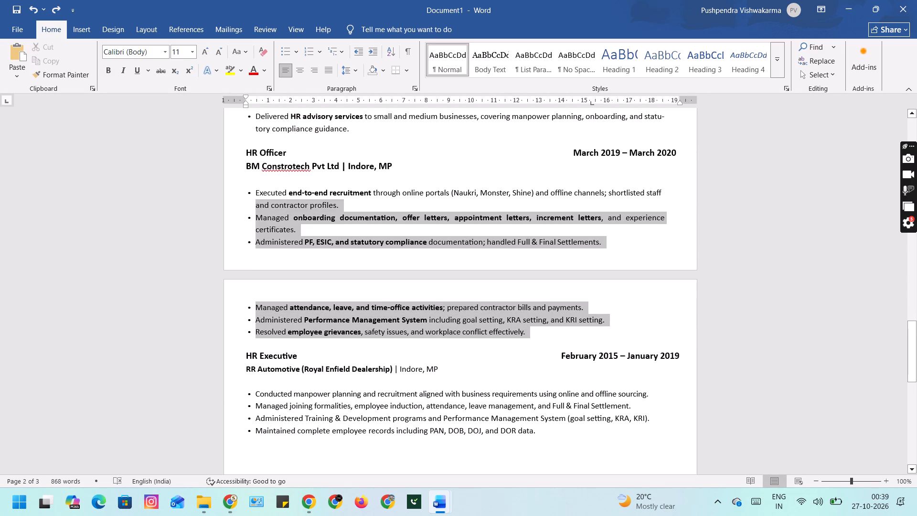
pyautogui.moveTo(254, 197); pyautogui.dragTo(254, 196)
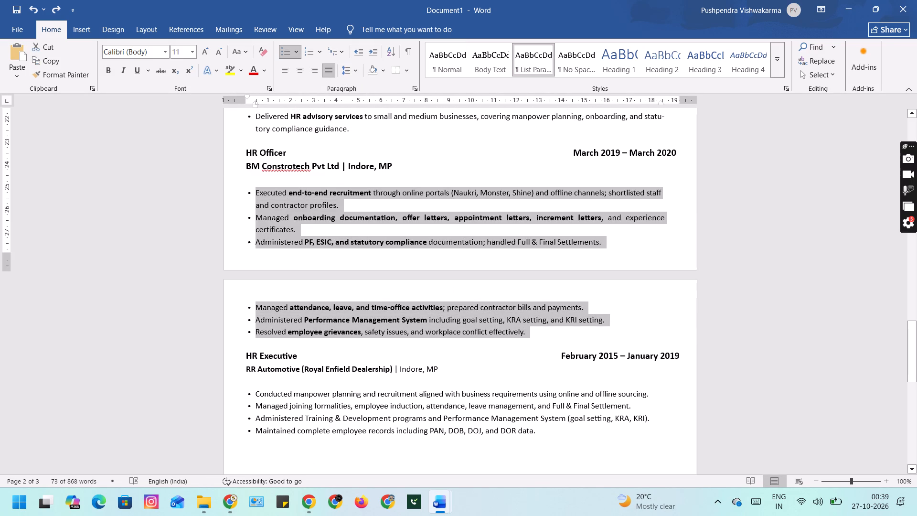
pyautogui.hotkey('ctrl', 'b')
pyautogui.hotkey('ctrl', 'b')
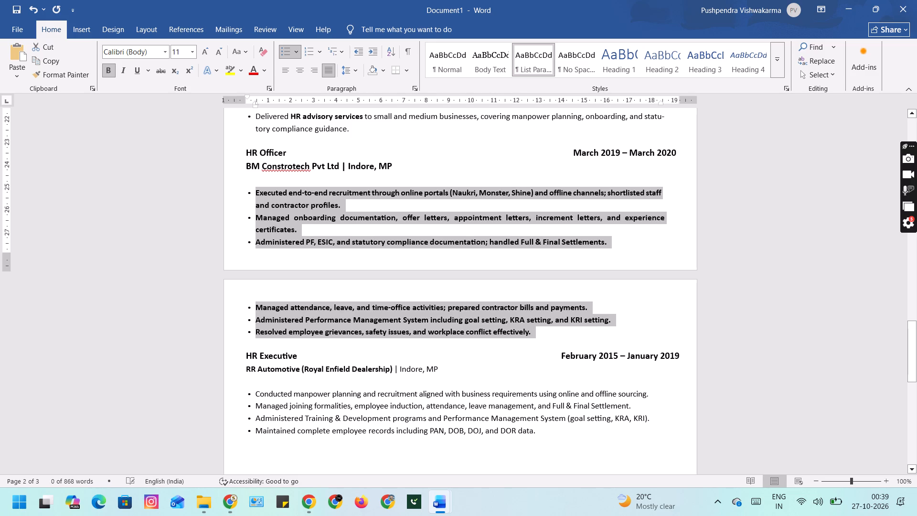
pyautogui.click(452, 230)
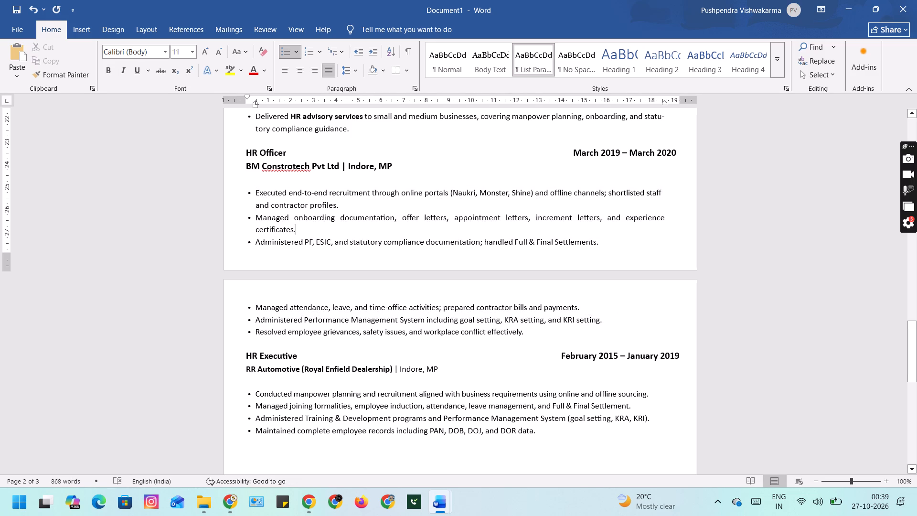
# Remove all bold formatting from the three HR Consultant & Recruitment Entrepreneur bullets under Self-Employed.
pyautogui.scroll(2, 451, 356)
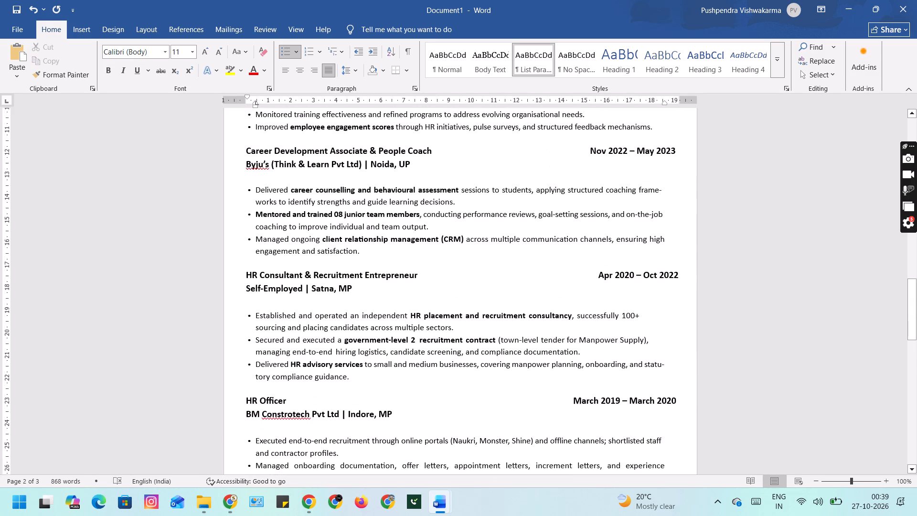
pyautogui.scroll(1, 451, 356)
pyautogui.moveTo(352, 393); pyautogui.dragTo(254, 339)
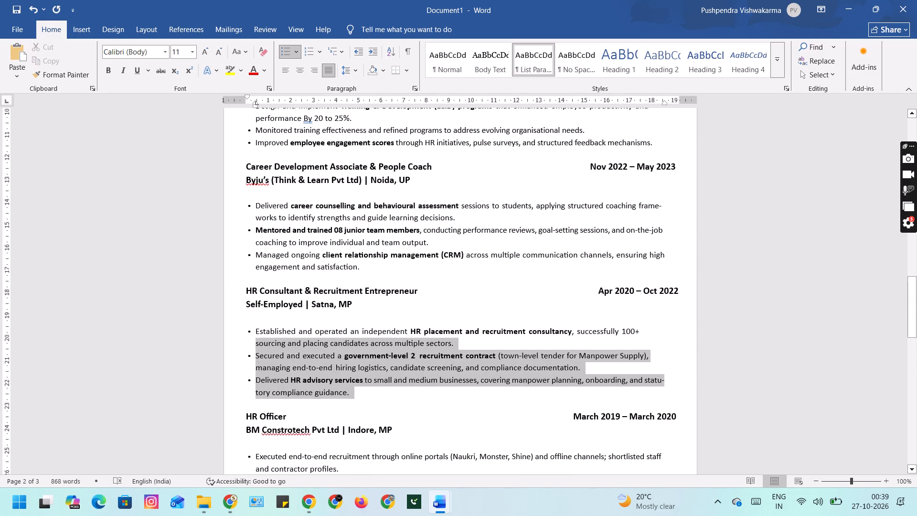
pyautogui.moveTo(254, 339); pyautogui.dragTo(254, 335)
pyautogui.hotkey('ctrl', 'b')
pyautogui.hotkey('ctrl', 'b')
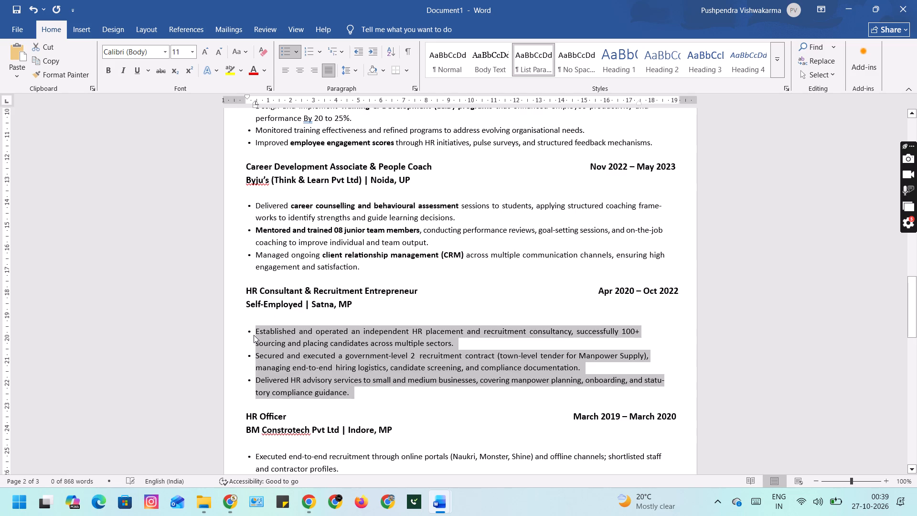
pyautogui.click(434, 354)
# Remove all bold formatting from the three Career Development Associate & People Coach bullets under Byju's.
pyautogui.scroll(1, 434, 354)
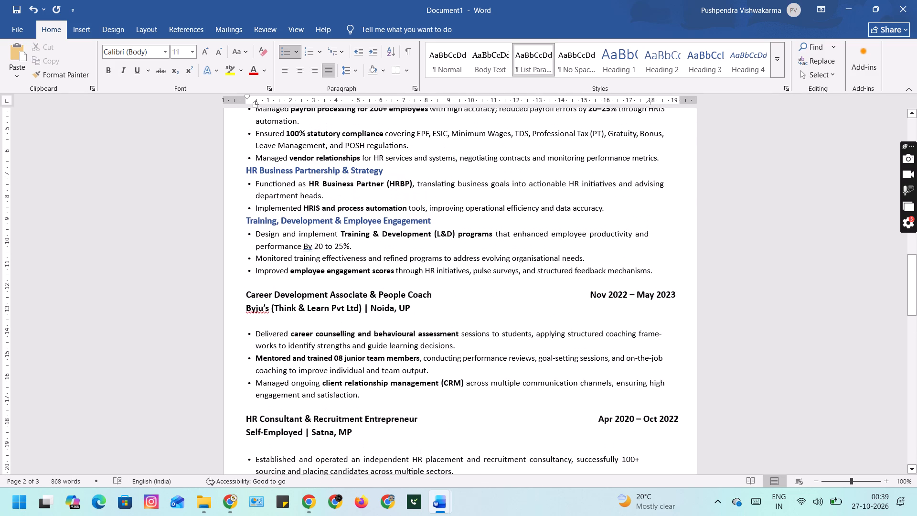
pyautogui.moveTo(364, 394); pyautogui.dragTo(263, 339)
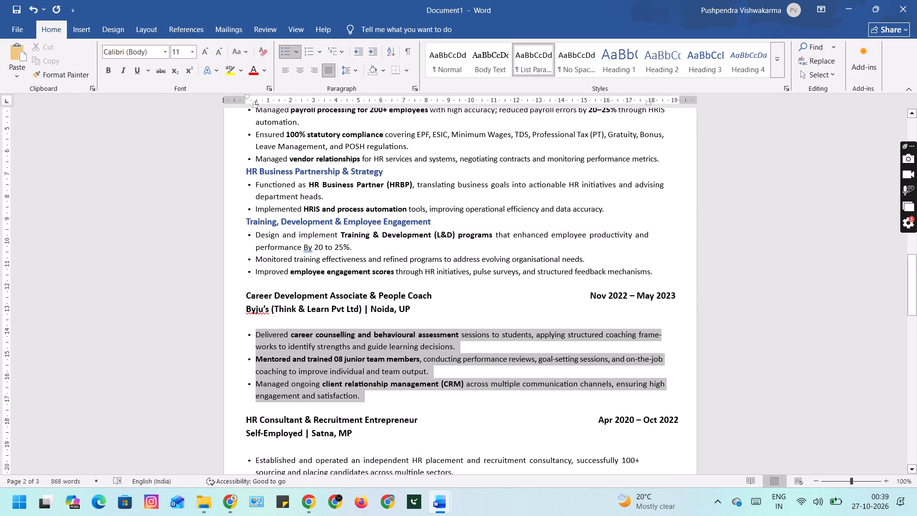
pyautogui.moveTo(263, 339); pyautogui.dragTo(262, 337)
pyautogui.hotkey('ctrl', 'b')
pyautogui.hotkey('ctrl', 'b')
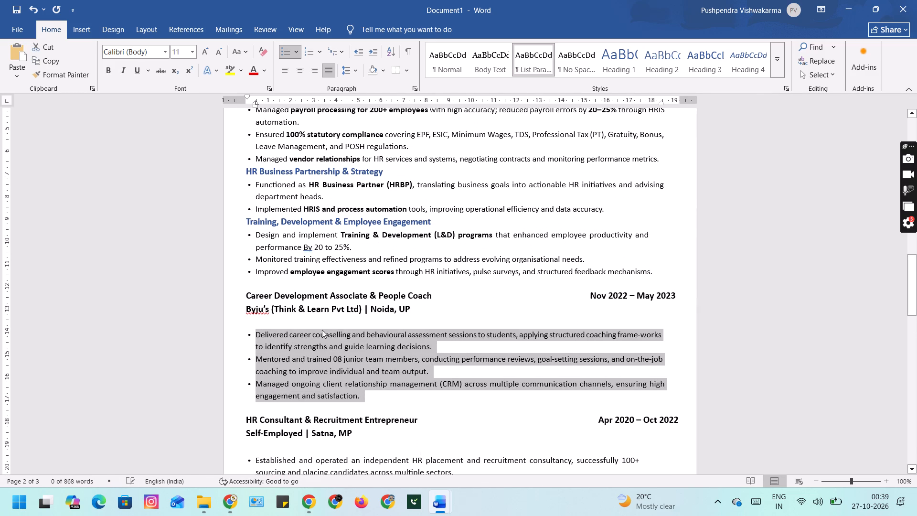
pyautogui.click(409, 348)
pyautogui.scroll(1, 409, 348)
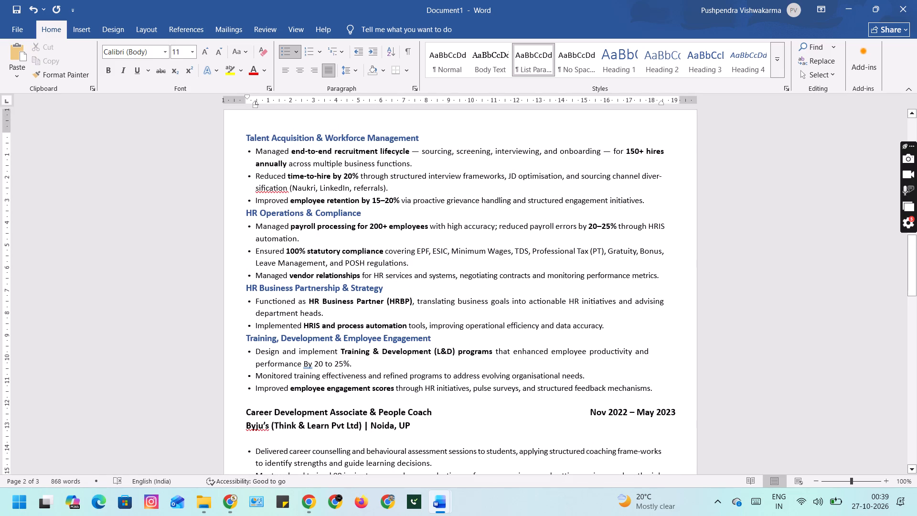
pyautogui.moveTo(659, 392); pyautogui.dragTo(324, 353)
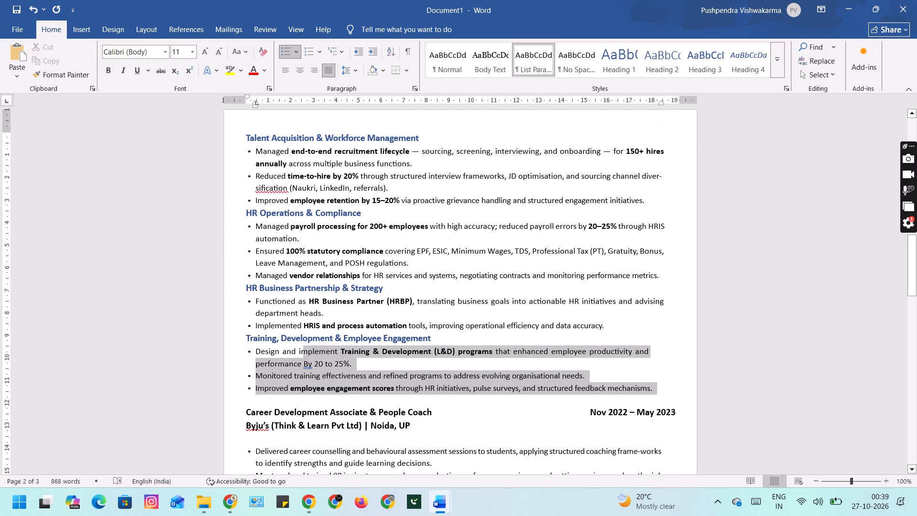
pyautogui.moveTo(324, 353); pyautogui.dragTo(265, 355)
pyautogui.hotkey('ctrl', 'b')
pyautogui.hotkey('ctrl', 'b')
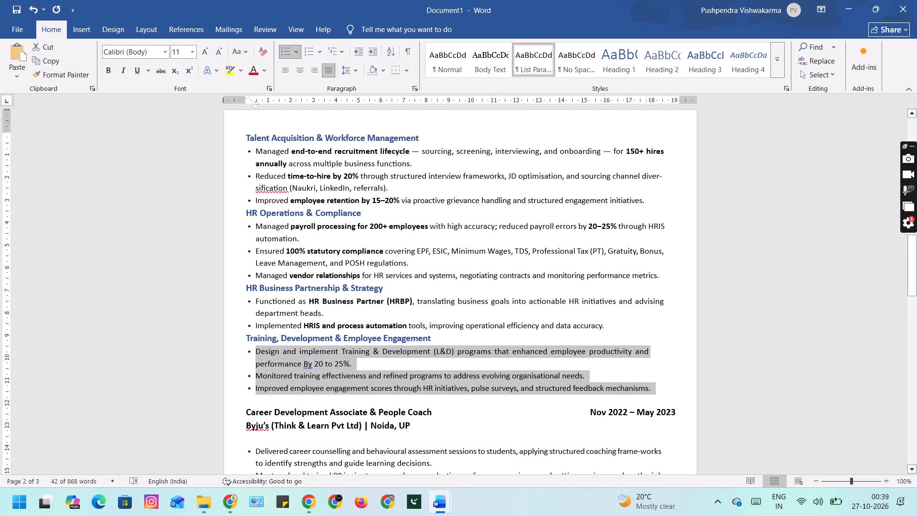
# Remove all bold formatting from the two HR Business Partnership & Strategy bullets in the HR Manager section.
pyautogui.moveTo(606, 326); pyautogui.dragTo(263, 303)
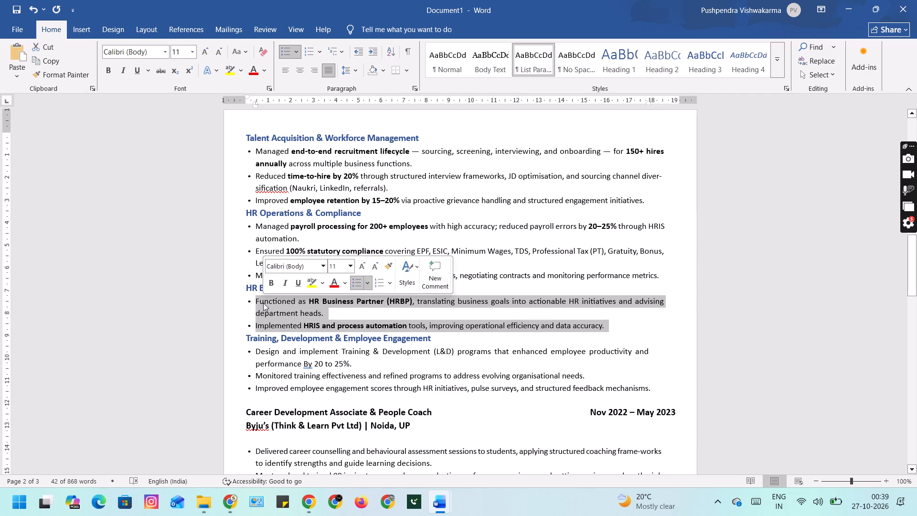
pyautogui.hotkey('ctrl', 'b')
pyautogui.hotkey('ctrl', 'b')
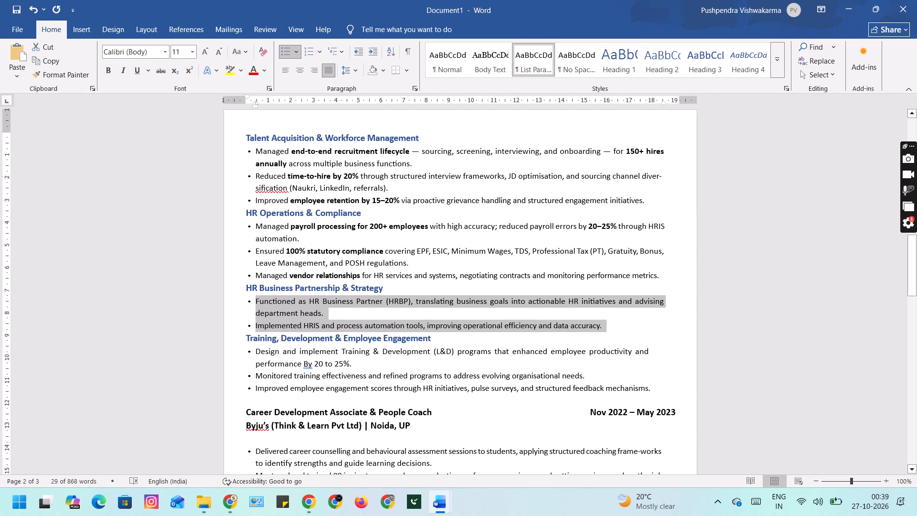
# Remove all bold formatting from the three HR Operations & Compliance bullets in the HR Manager section.
pyautogui.moveTo(661, 276); pyautogui.dragTo(271, 231)
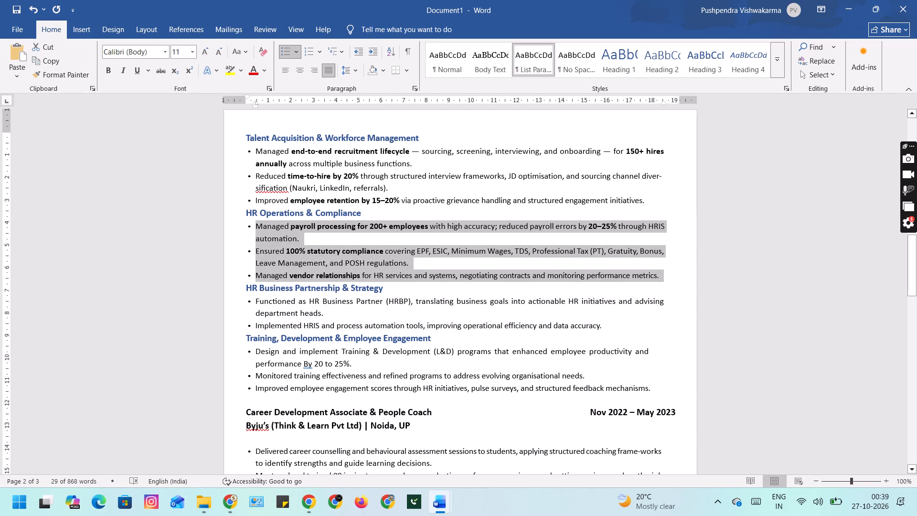
pyautogui.moveTo(271, 231); pyautogui.dragTo(269, 231)
pyautogui.hotkey('ctrl', 'b')
pyautogui.hotkey('ctrl', 'b')
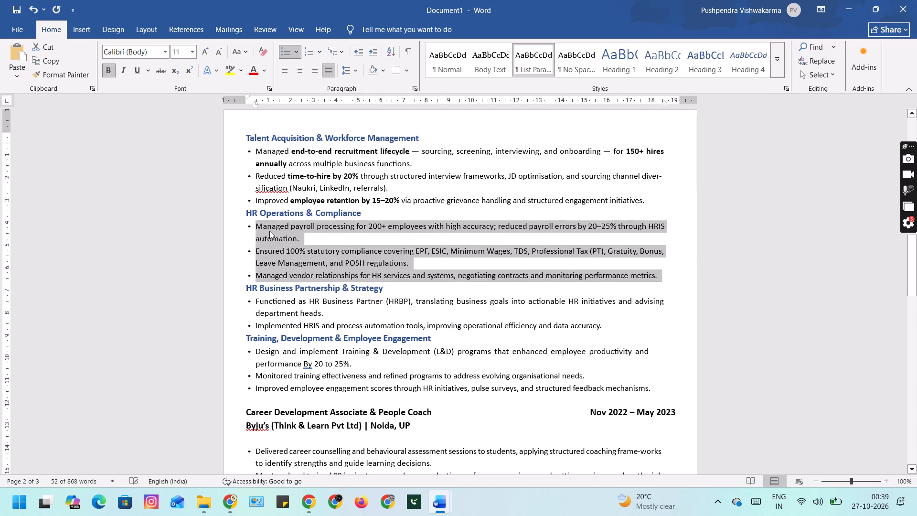
# Remove all bold formatting from the three Talent Acquisition & Workforce Management bullets in the HR Manager section.
pyautogui.scroll(2, 491, 257)
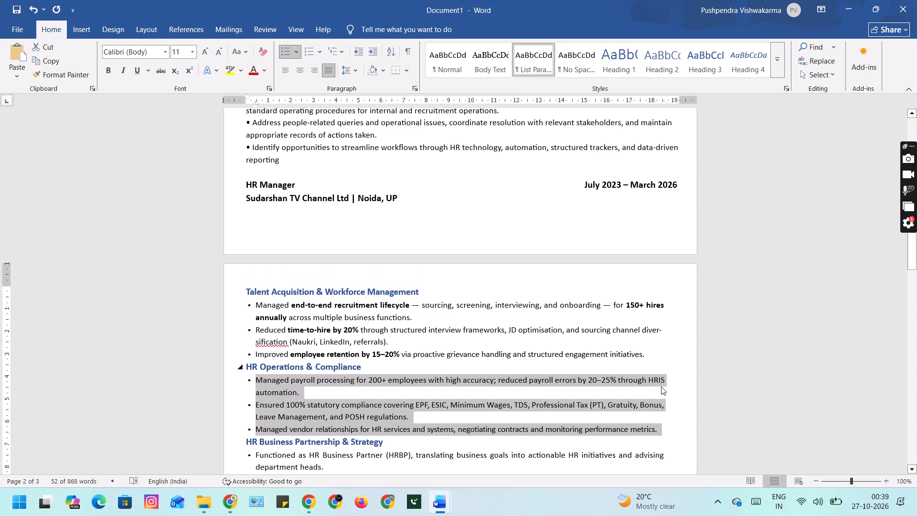
pyautogui.moveTo(647, 353); pyautogui.dragTo(263, 312)
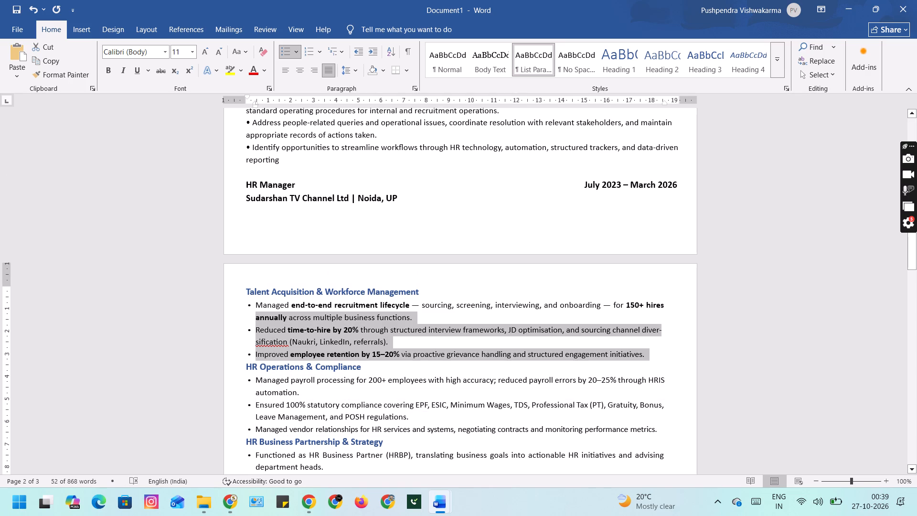
pyautogui.moveTo(263, 312); pyautogui.dragTo(258, 306)
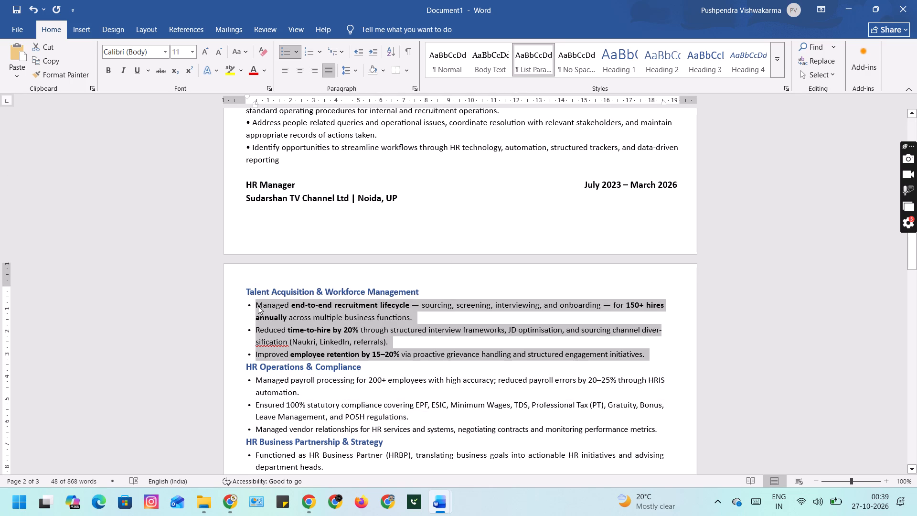
pyautogui.hotkey('ctrl', 'b')
pyautogui.hotkey('ctrl', 'b')
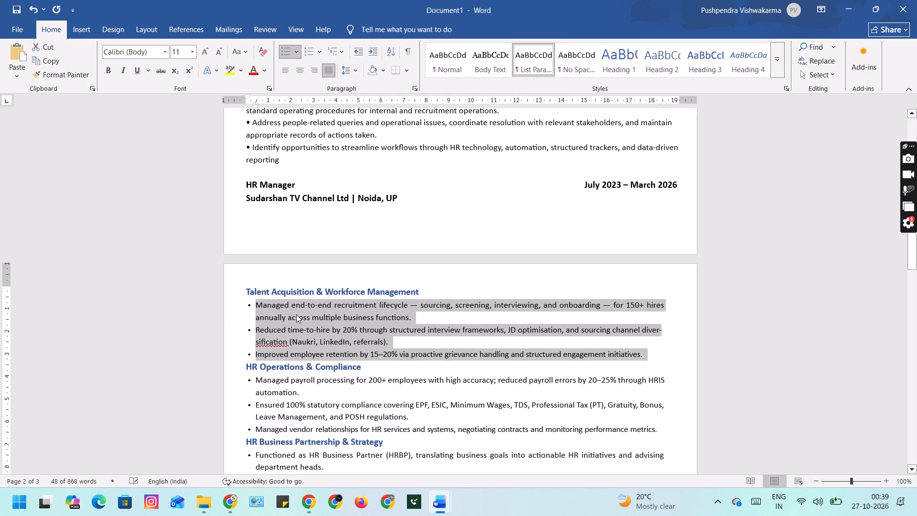
# Delete the broken word "diver-sification" after "sourcing channel" in the second Talent Acquisition & Workforce Management bullet.
pyautogui.click(270, 340)
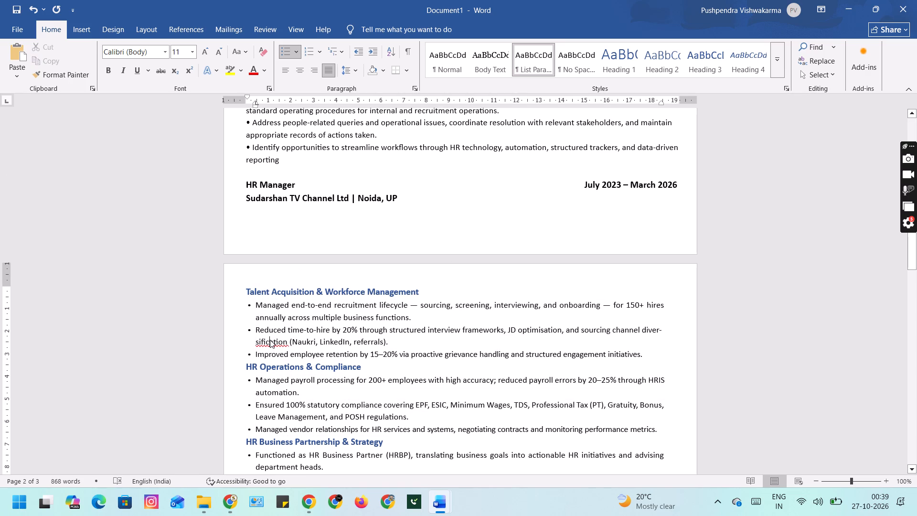
pyautogui.rightClick(268, 342)
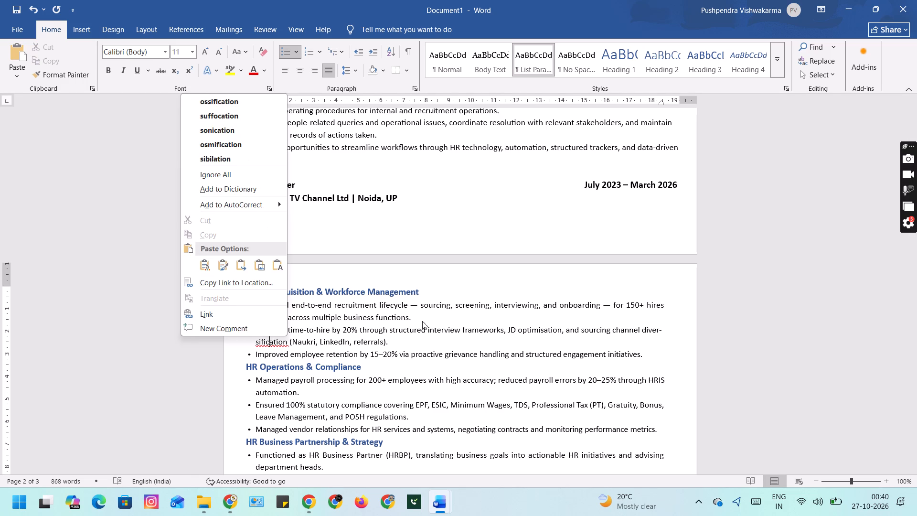
pyautogui.click(464, 328)
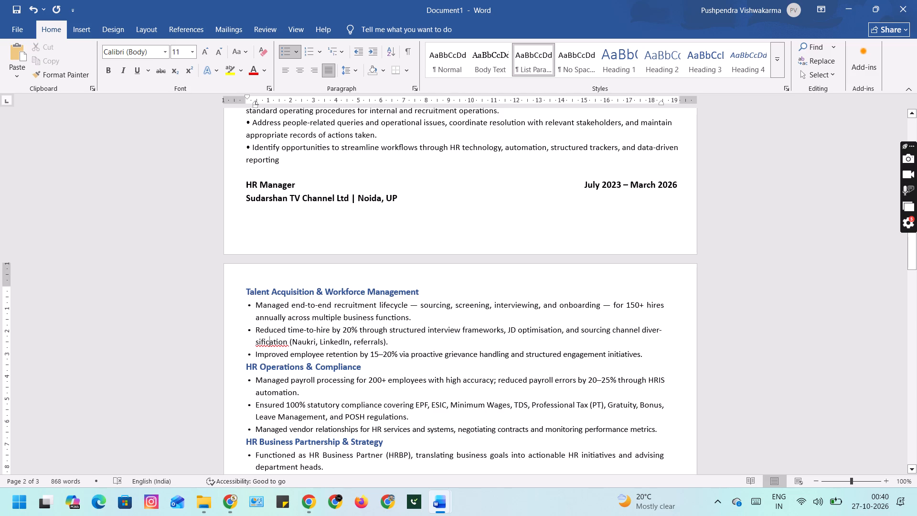
pyautogui.moveTo(287, 341); pyautogui.dragTo(596, 320)
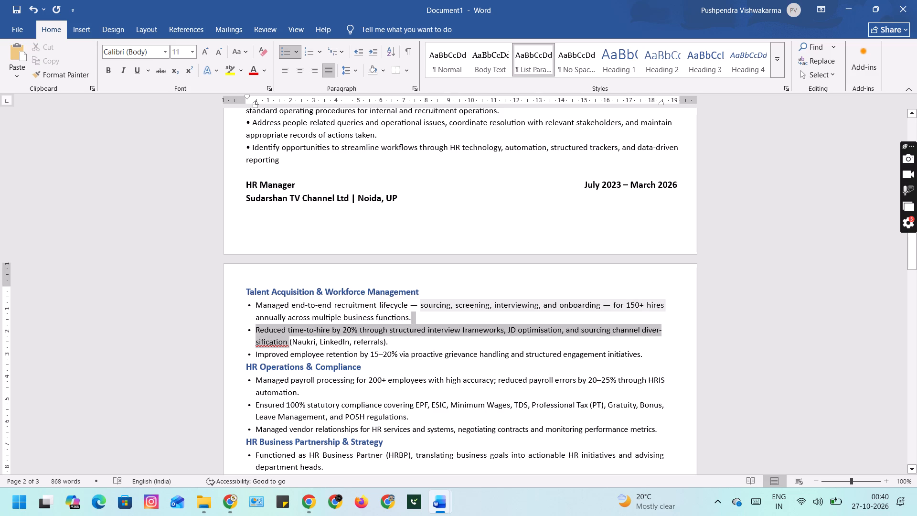
pyautogui.moveTo(596, 320); pyautogui.dragTo(643, 328)
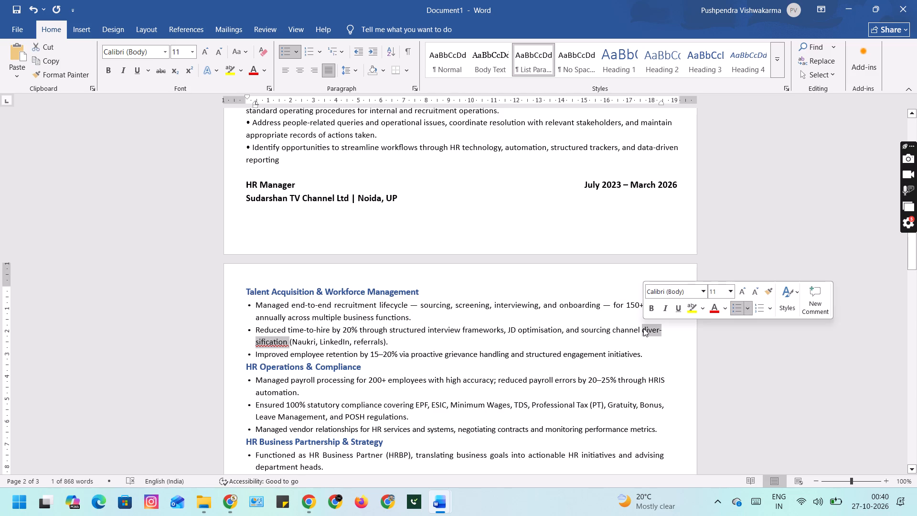
pyautogui.press('BackSpace')
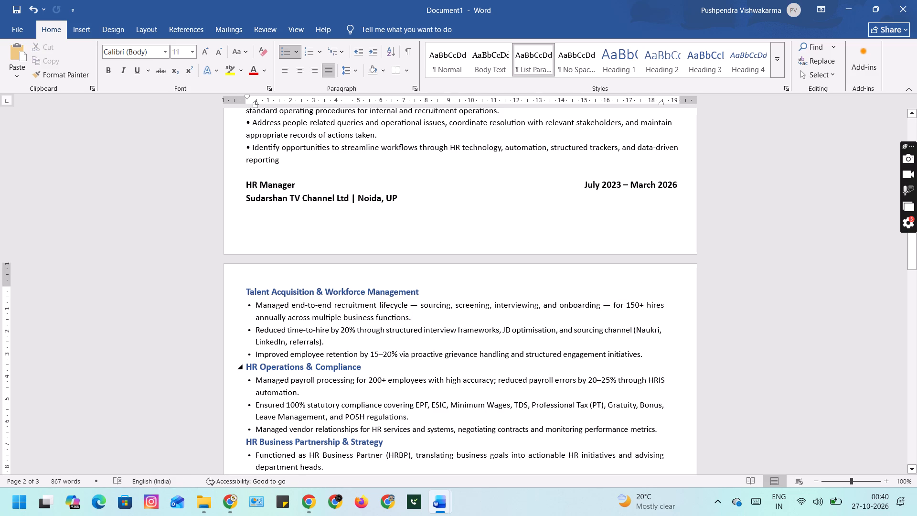
# Review the formatting and layout of the whole resume, from the experience sections through the last page and back to the header.
pyautogui.scroll(4, 448, 363)
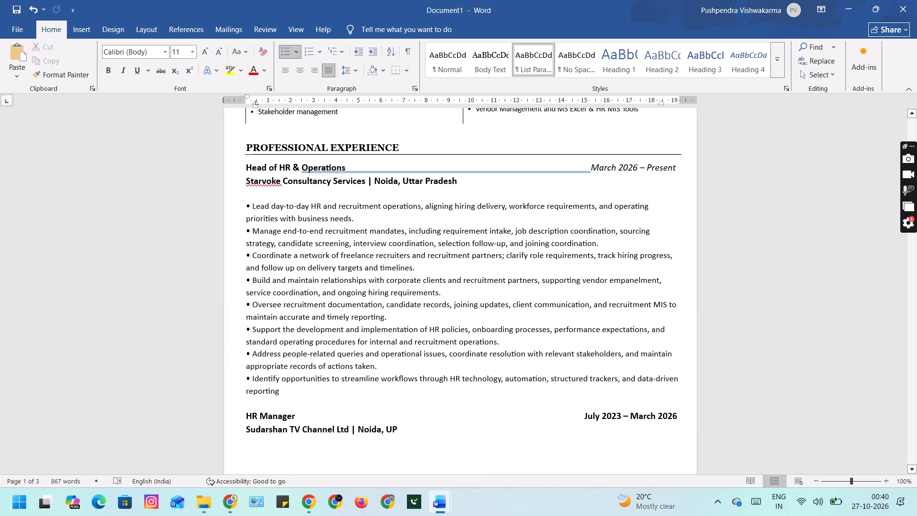
pyautogui.scroll(-5, 382, 348)
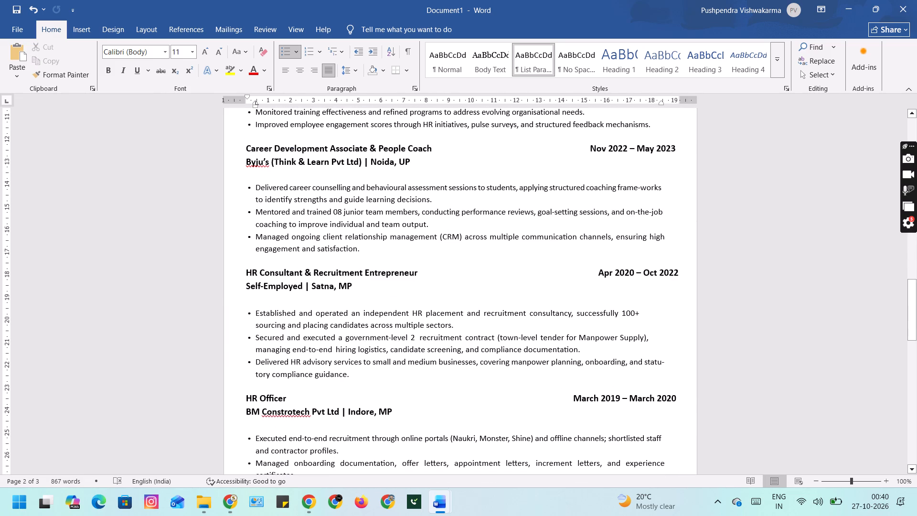
pyautogui.scroll(-3, 382, 348)
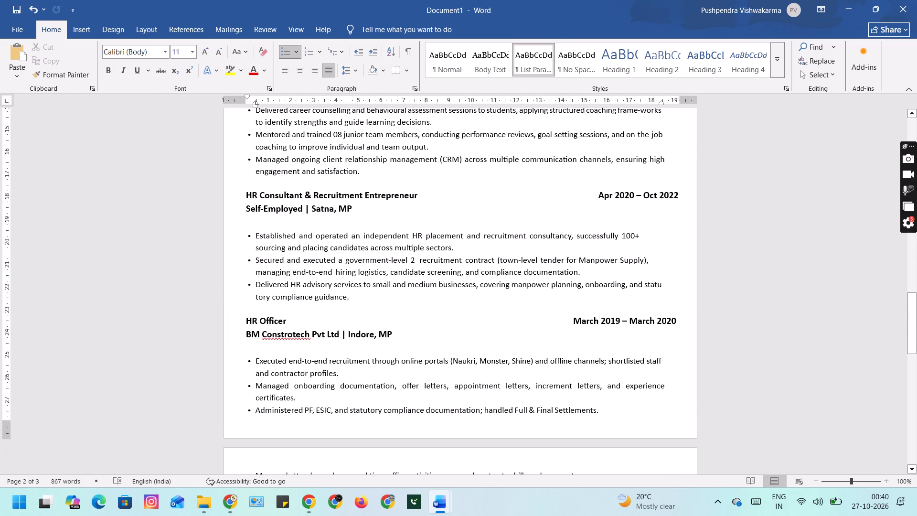
pyautogui.scroll(-2, 382, 348)
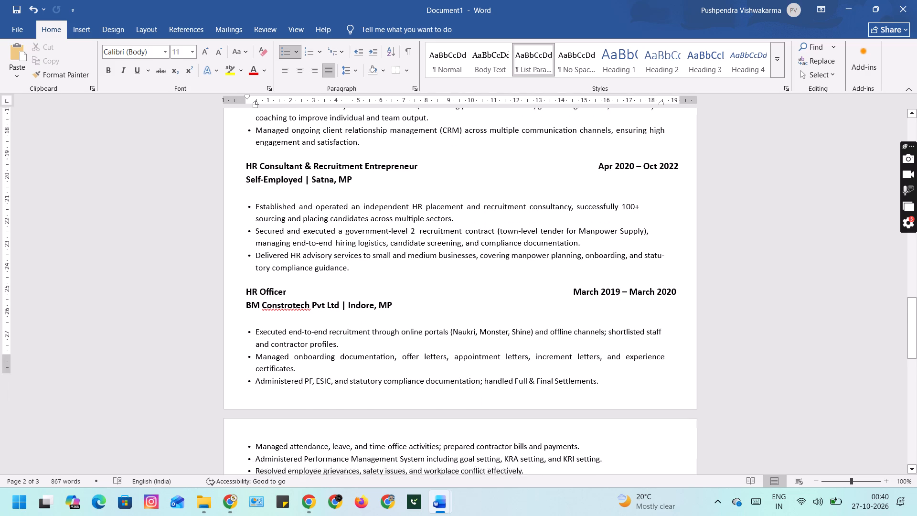
pyautogui.scroll(-1, 382, 348)
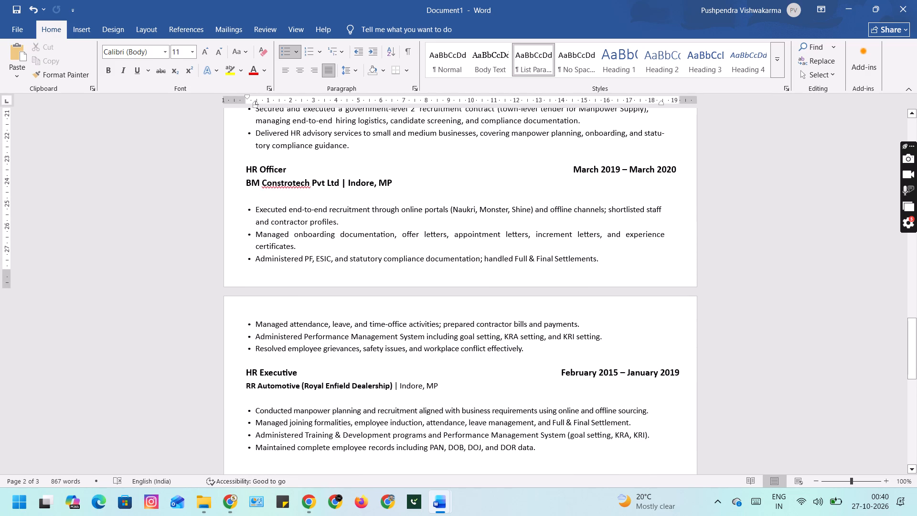
pyautogui.scroll(-3, 382, 348)
pyautogui.hscroll(1, 382, 348)
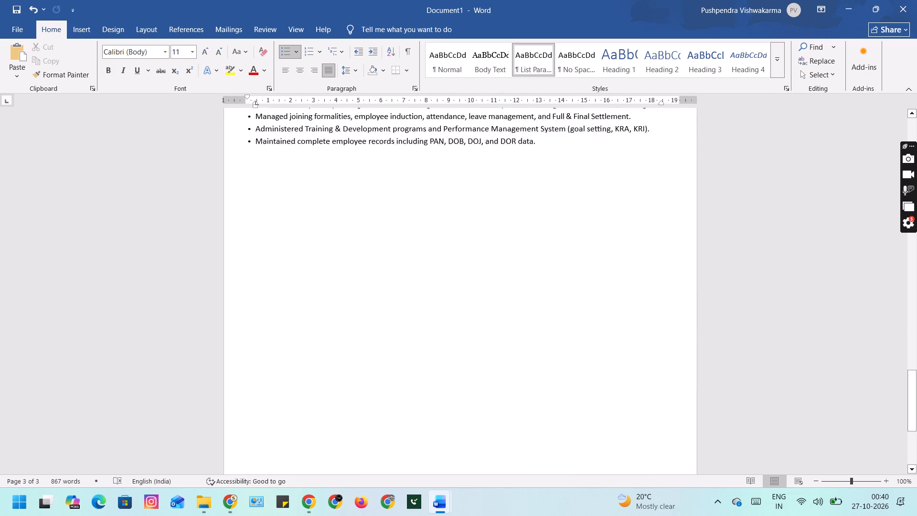
pyautogui.hscroll(1, 382, 348)
pyautogui.scroll(5, 382, 348)
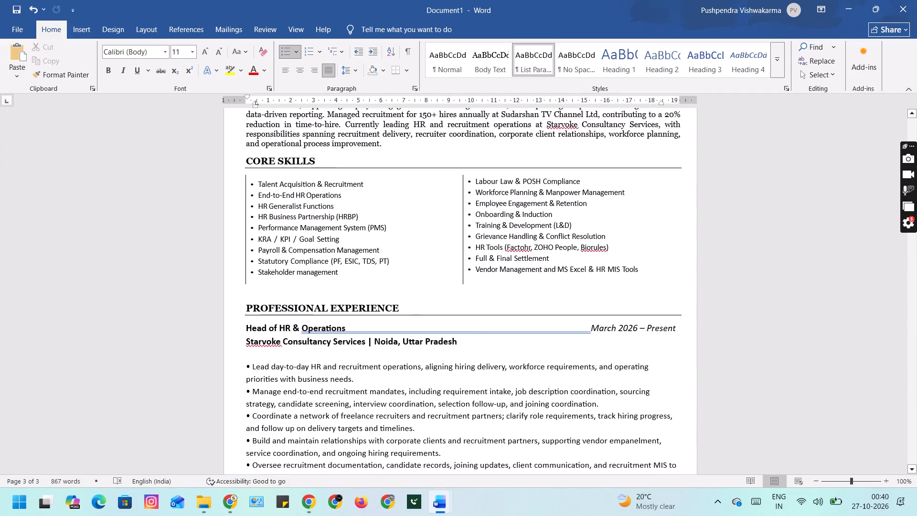
pyautogui.scroll(3, 382, 348)
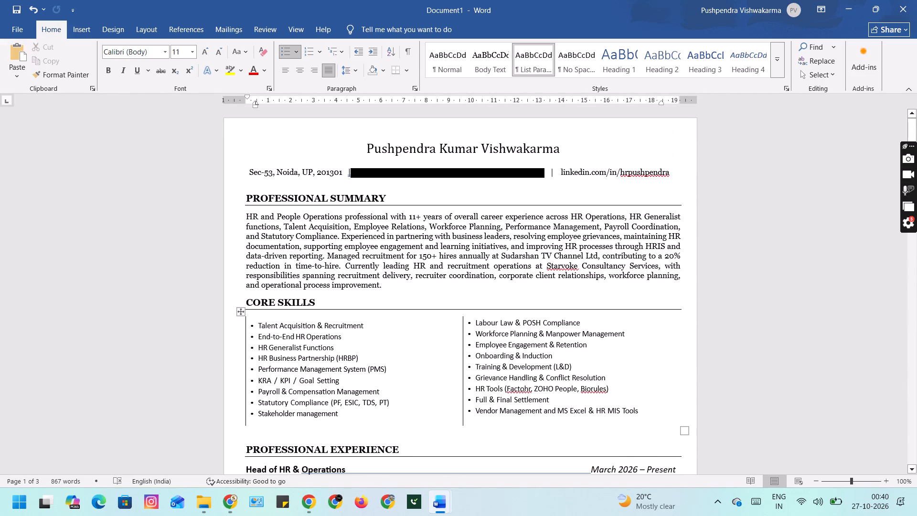
# Preview several fonts on the Head of HR & Operations bullets under Starvoke Consultancy Services and set them to Aptos.
pyautogui.scroll(-4, 426, 366)
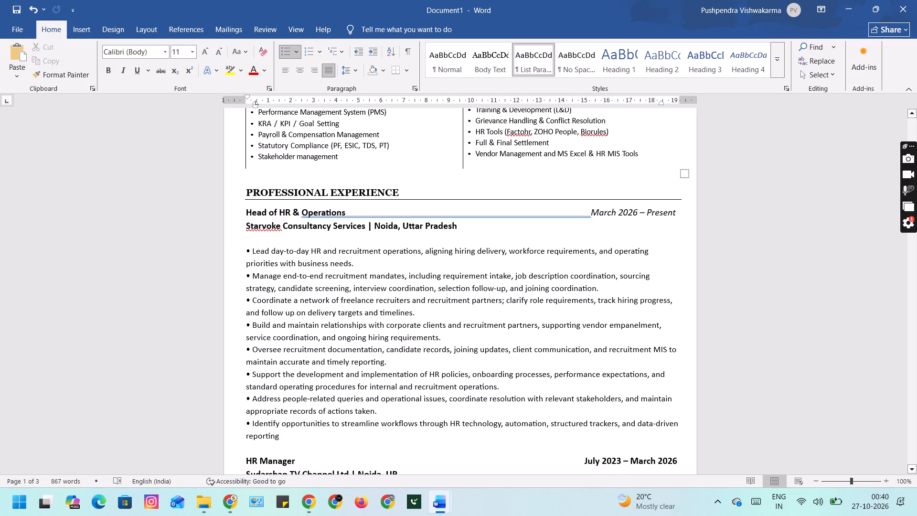
pyautogui.scroll(-1, 426, 366)
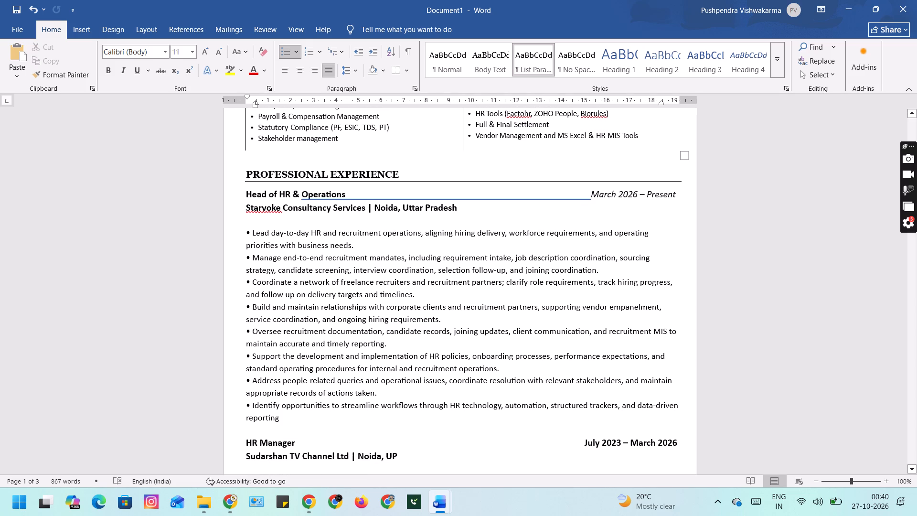
pyautogui.moveTo(282, 420); pyautogui.dragTo(246, 240)
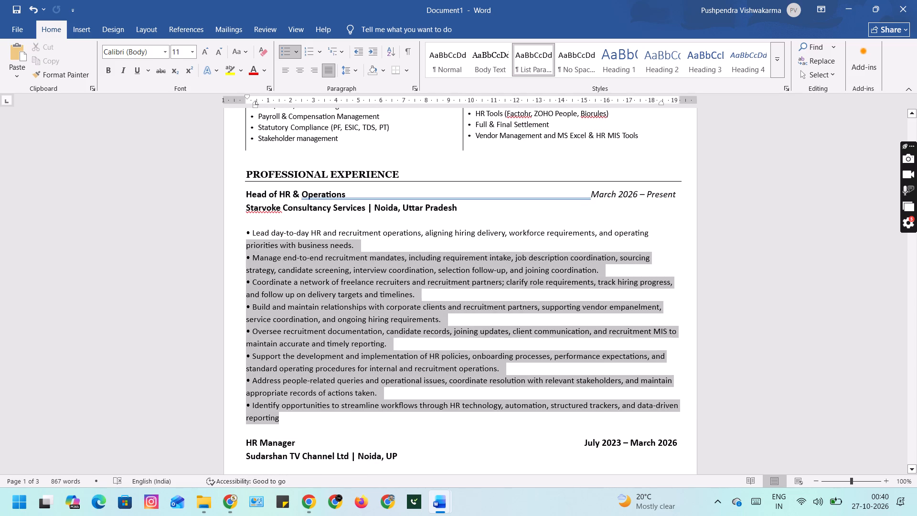
pyautogui.moveTo(246, 240); pyautogui.dragTo(248, 233)
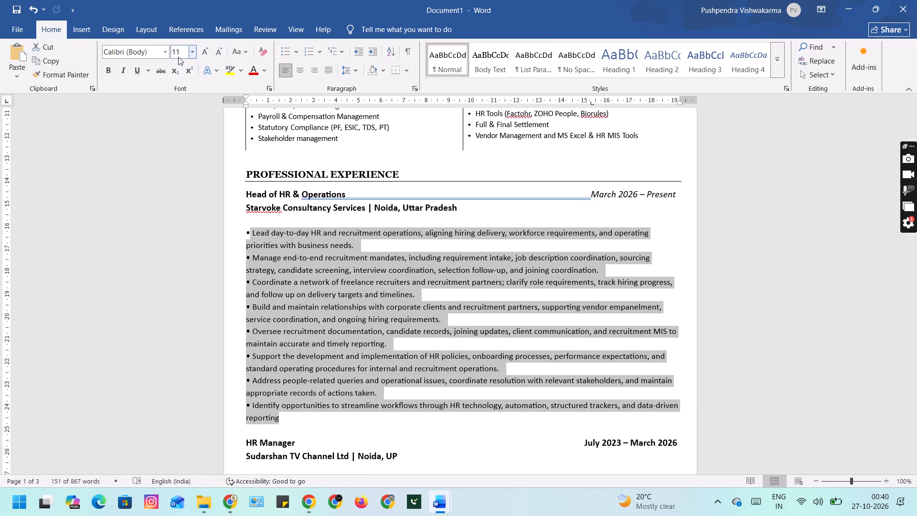
pyautogui.click(165, 53)
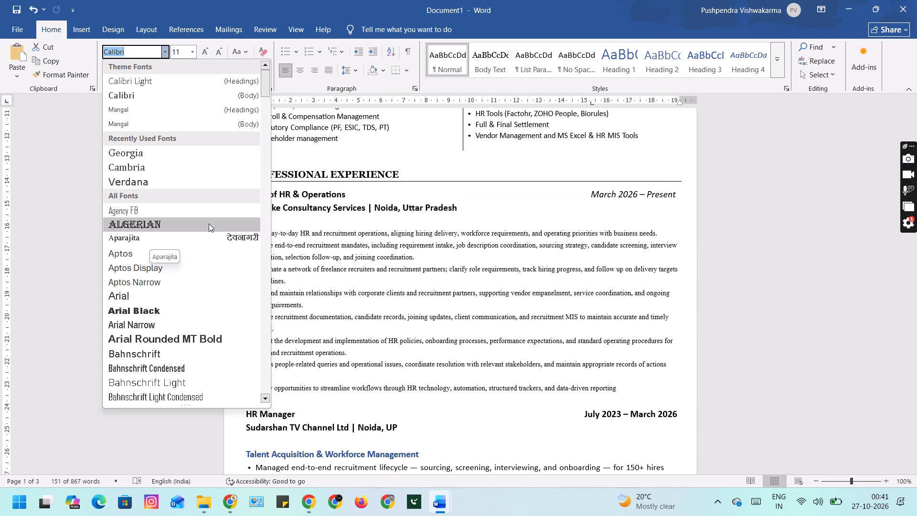
pyautogui.press('Down')
pyautogui.press('Down')
pyautogui.press('Down')
pyautogui.press('Down')
pyautogui.press('Down')
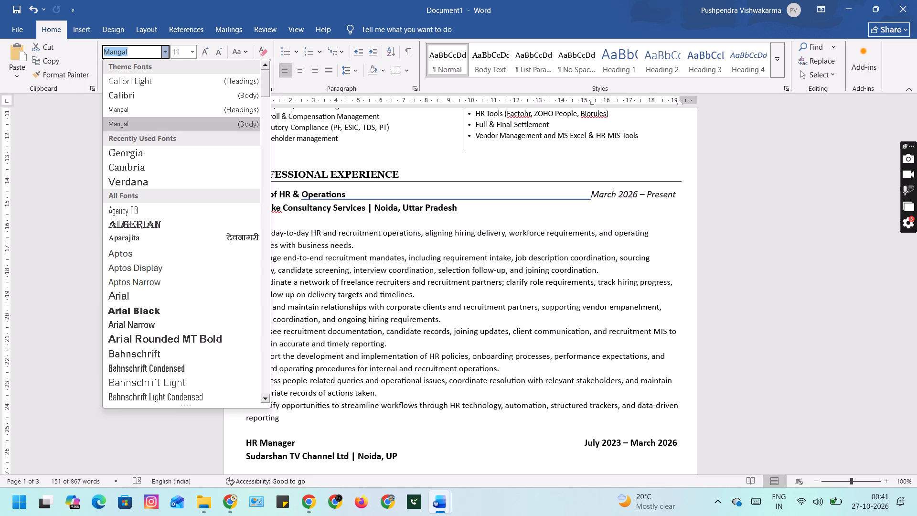
pyautogui.press('Down')
pyautogui.press('Down')
pyautogui.press('Down')
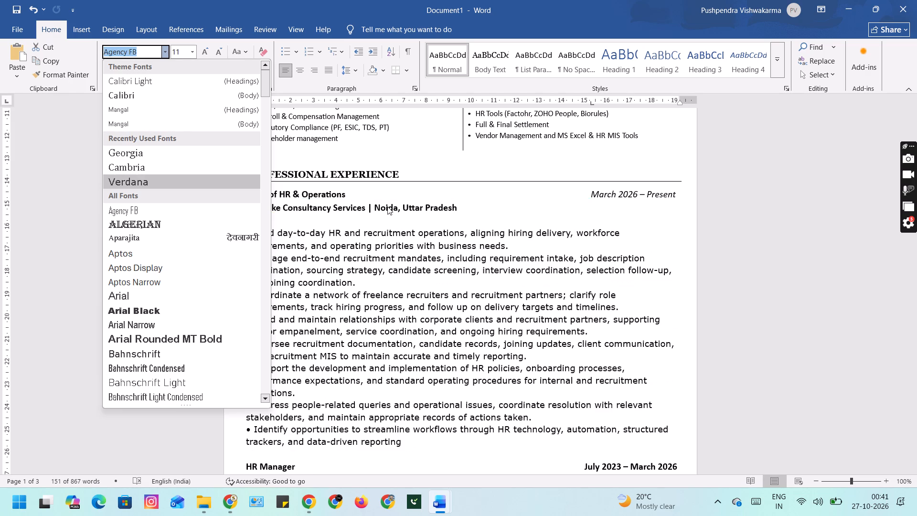
pyautogui.press('Down')
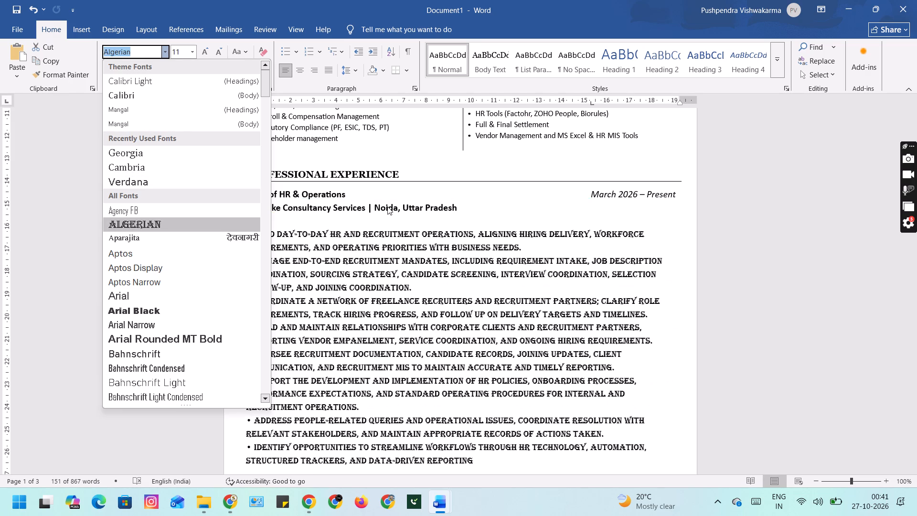
pyautogui.press('Up')
pyautogui.press('Down')
pyautogui.press('Down')
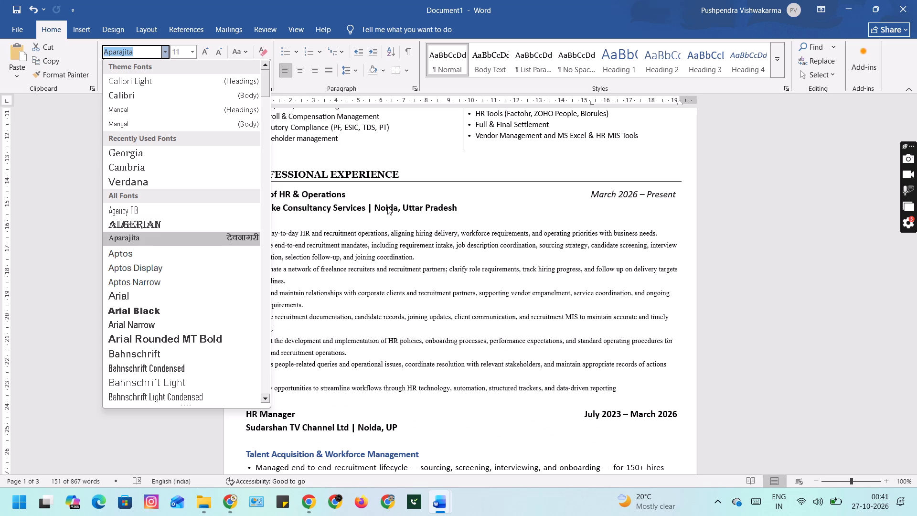
pyautogui.press('Down')
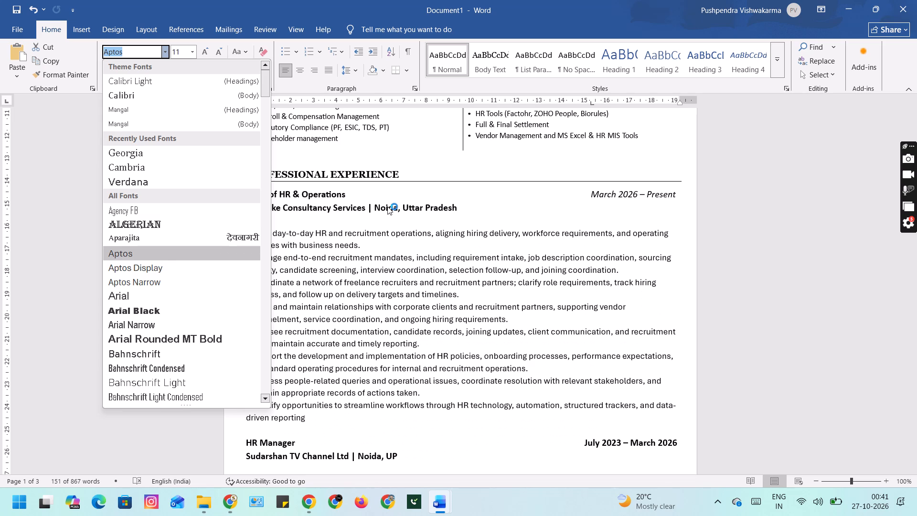
pyautogui.press('Down')
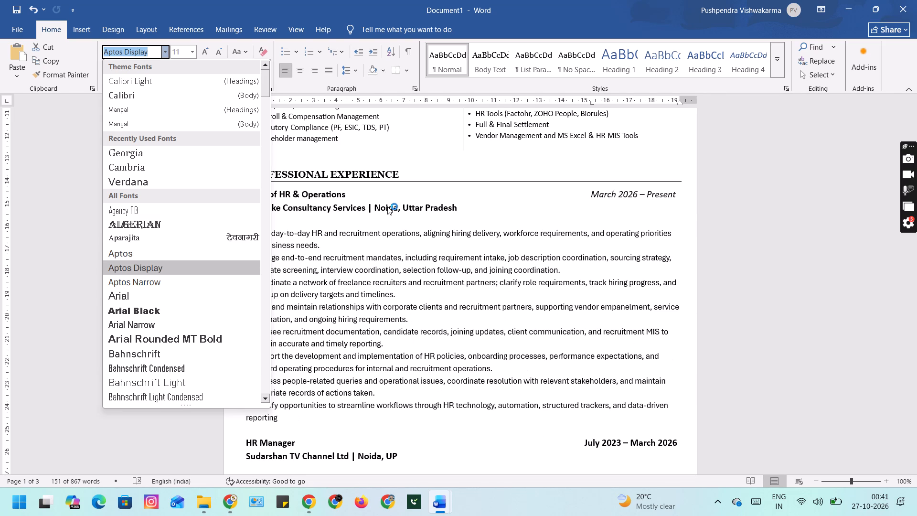
pyautogui.press('Up')
pyautogui.press('Return')
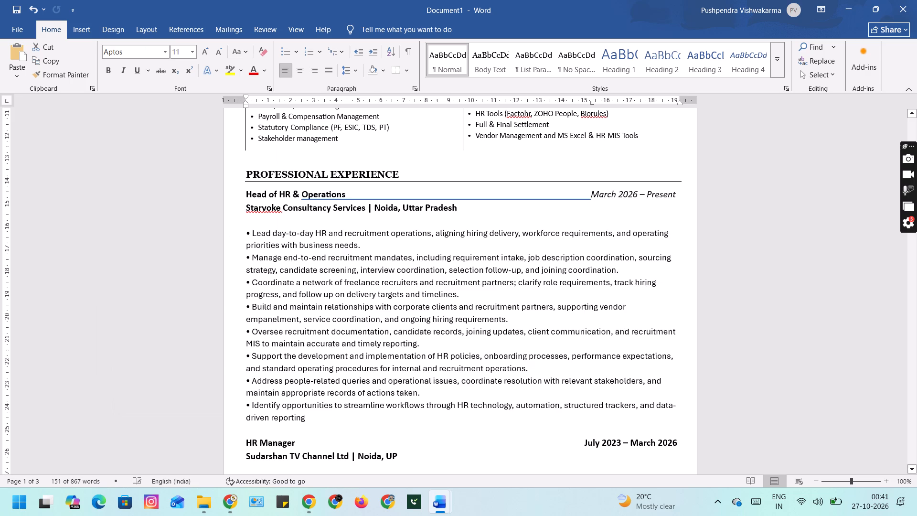
pyautogui.click(527, 339)
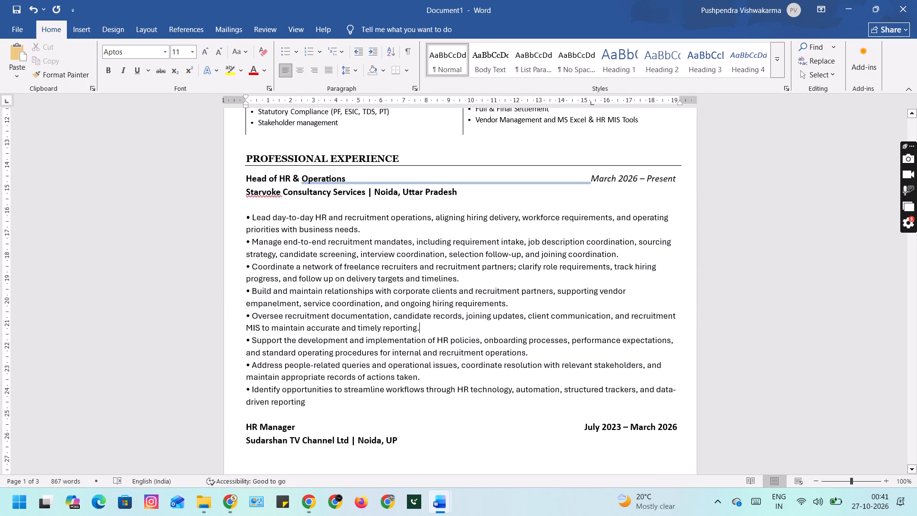
pyautogui.click(527, 339)
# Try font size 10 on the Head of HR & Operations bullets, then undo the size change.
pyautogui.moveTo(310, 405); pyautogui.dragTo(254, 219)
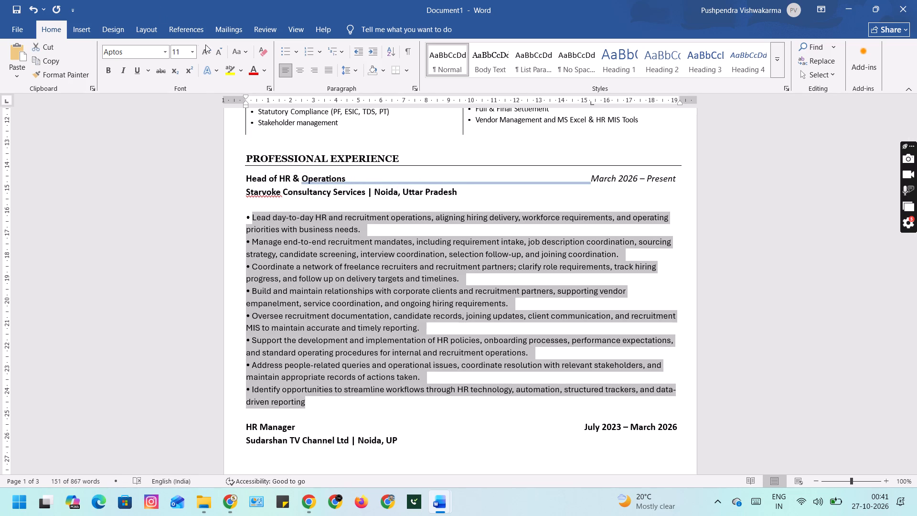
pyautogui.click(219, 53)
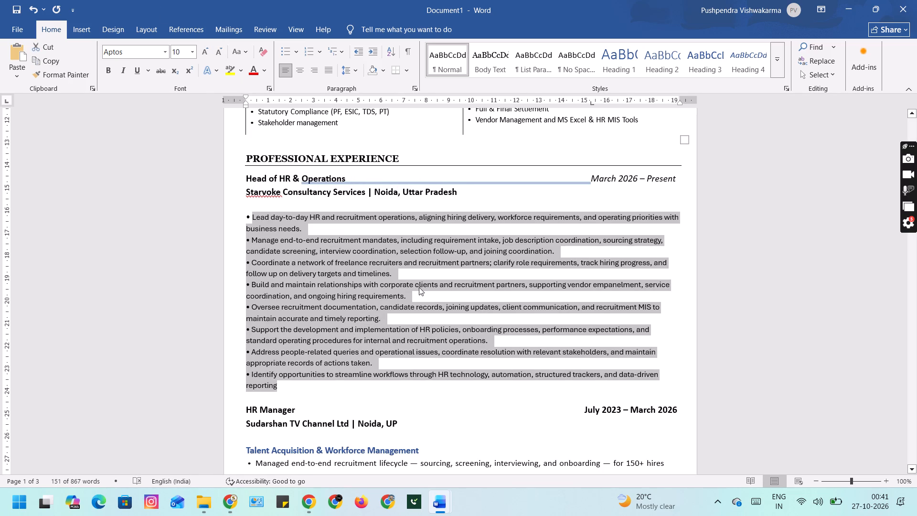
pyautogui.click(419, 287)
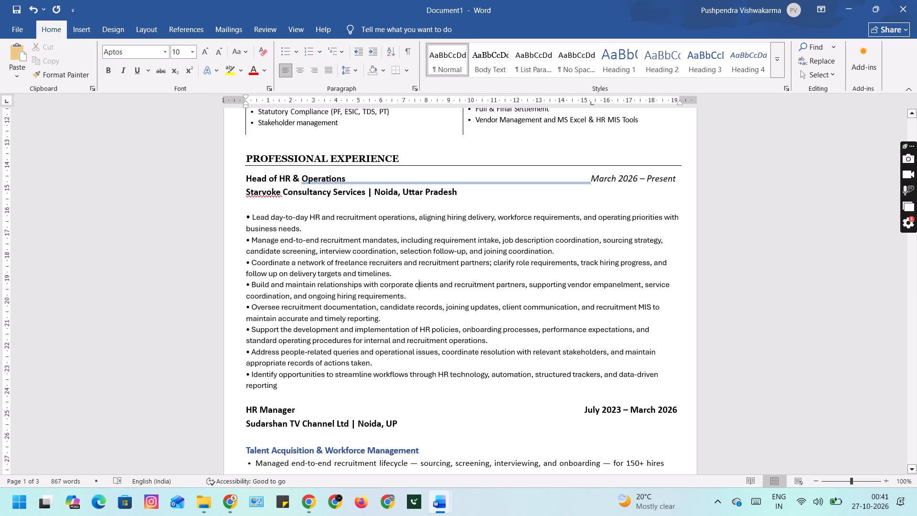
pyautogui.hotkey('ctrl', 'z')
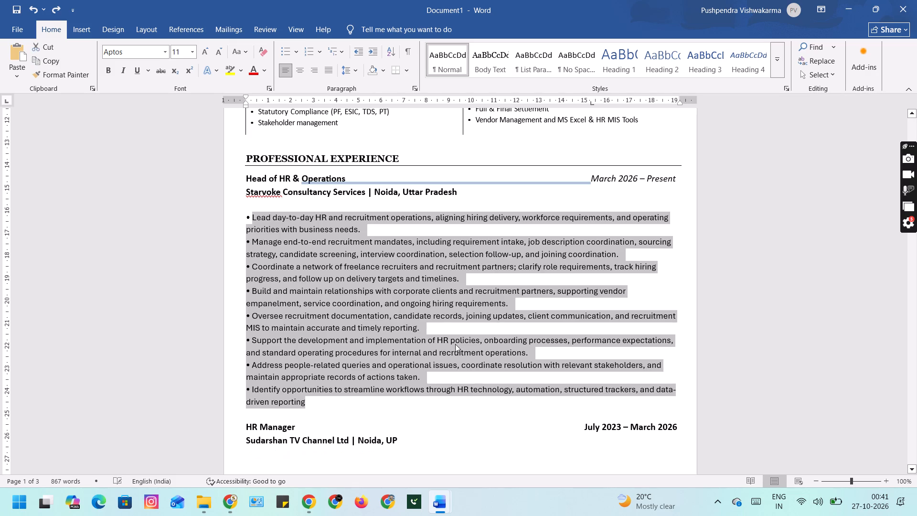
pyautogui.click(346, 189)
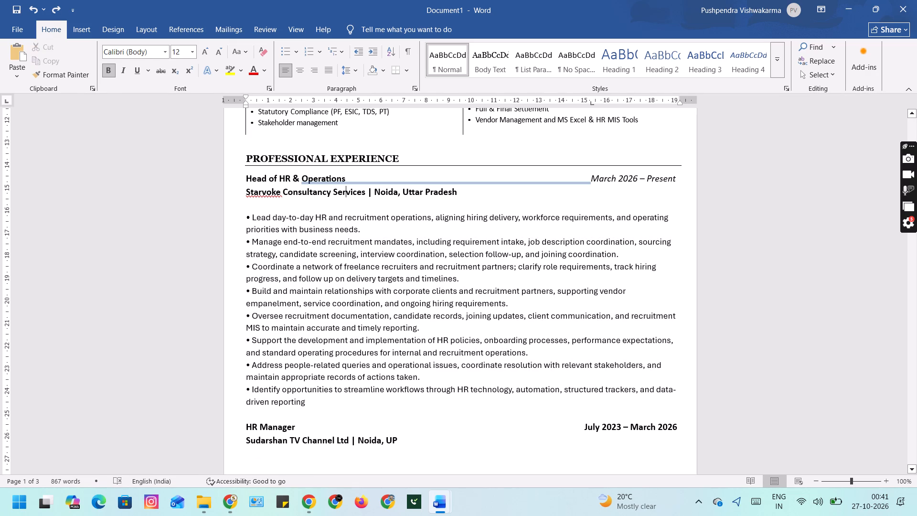
# Copy the Starvoke bullets' Aptos 11 formatting with Format Painter onto the three Talent Acquisition & Workforce Management bullets.
pyautogui.moveTo(357, 326); pyautogui.dragTo(385, 333)
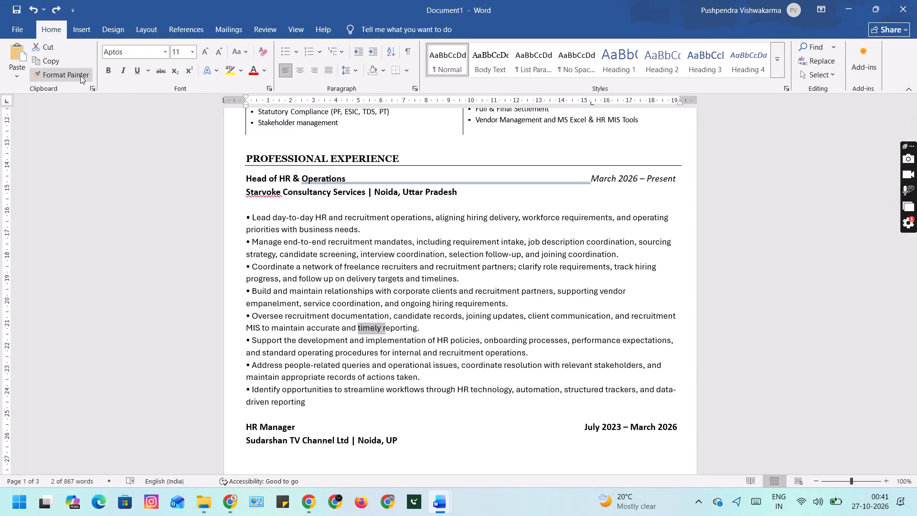
pyautogui.click(78, 75)
pyautogui.scroll(-1, 353, 276)
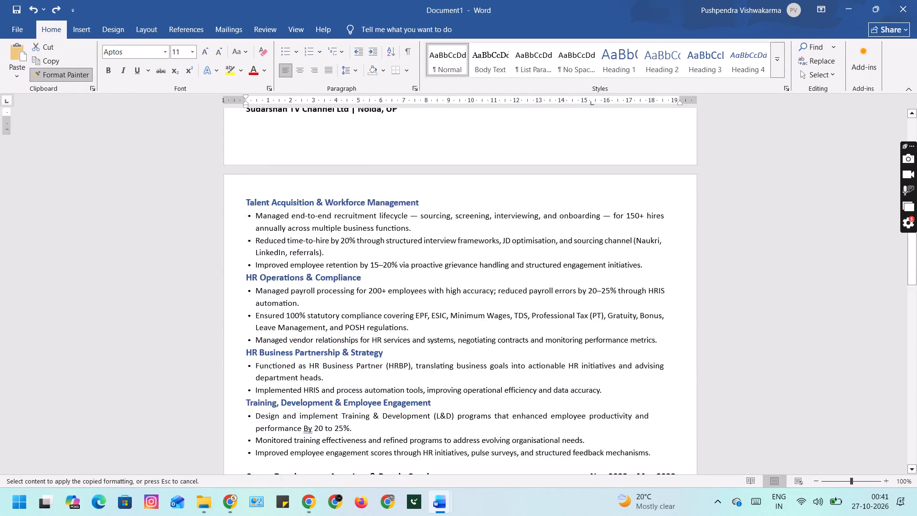
pyautogui.scroll(-2, 353, 276)
pyautogui.moveTo(646, 214); pyautogui.dragTo(267, 163)
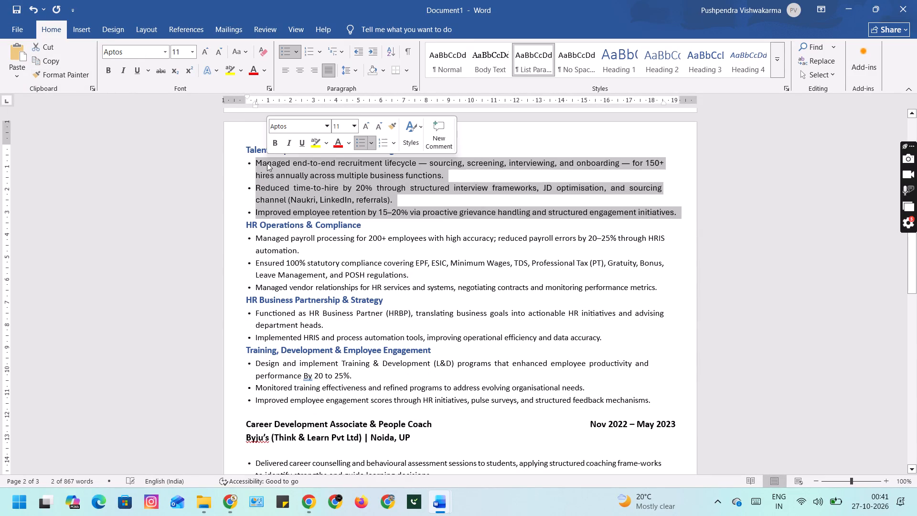
pyautogui.click(459, 207)
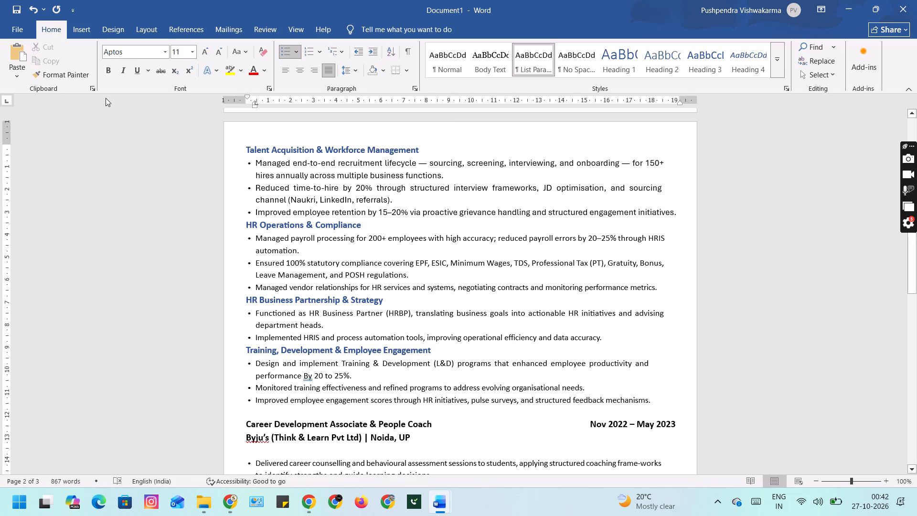
# Apply the Talent Acquisition bullets' formatting to the bullets under HR Operations & Compliance, HR Business Partnership & Strategy, and Training, Development & Employee Engagement.
pyautogui.moveTo(380, 183); pyautogui.dragTo(393, 185)
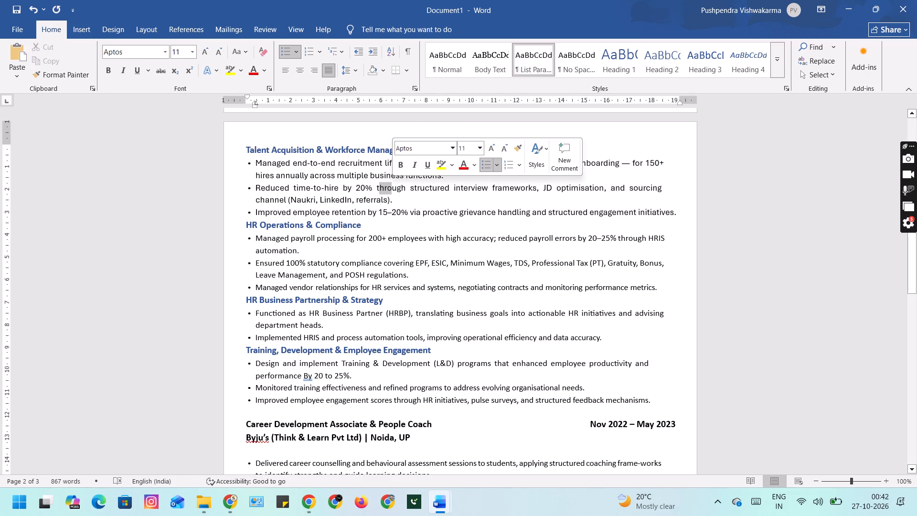
pyautogui.click(72, 76)
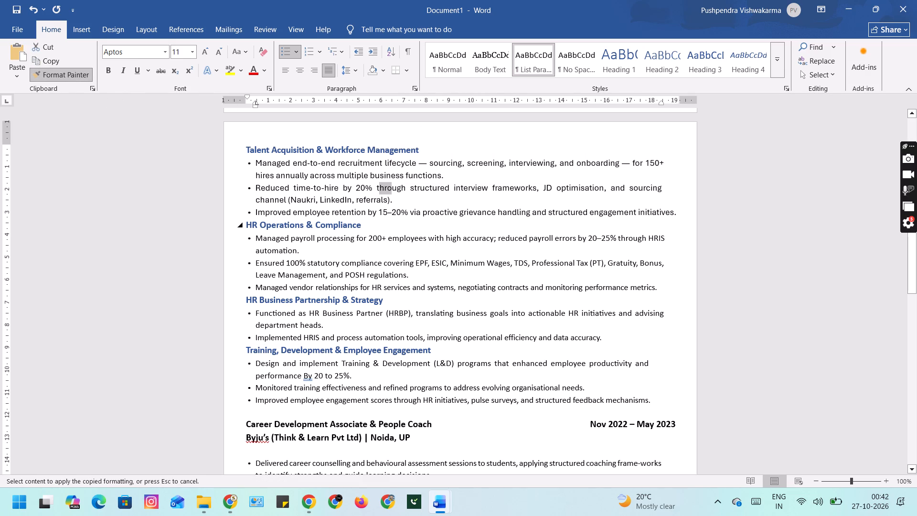
pyautogui.moveTo(661, 287); pyautogui.dragTo(271, 237)
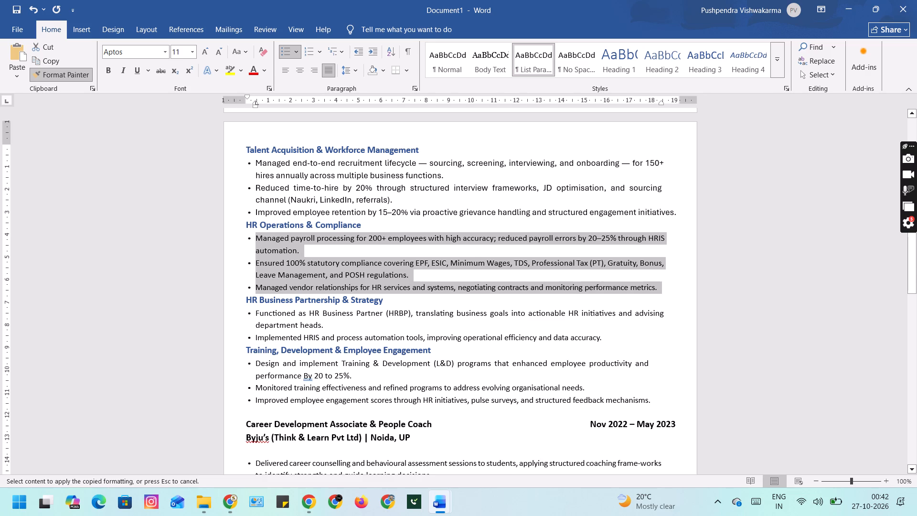
pyautogui.moveTo(271, 237); pyautogui.dragTo(269, 237)
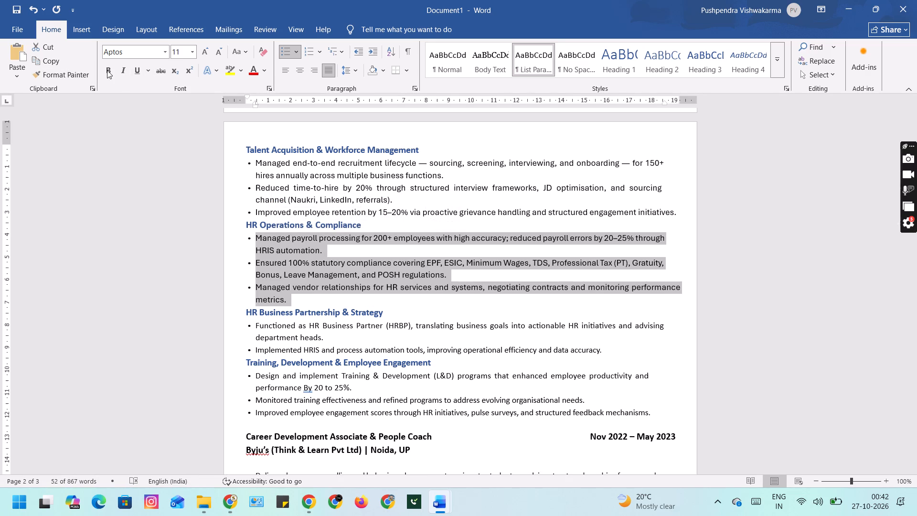
pyautogui.click(75, 75)
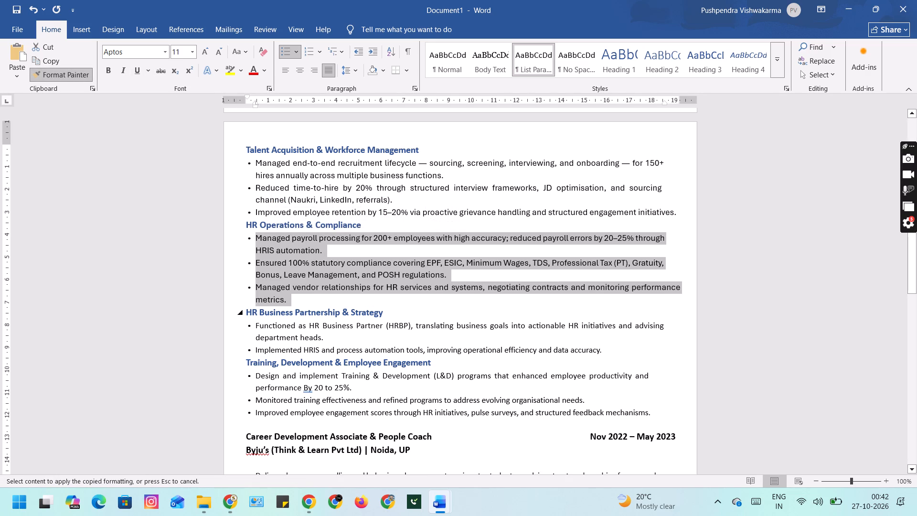
pyautogui.moveTo(607, 352); pyautogui.dragTo(288, 335)
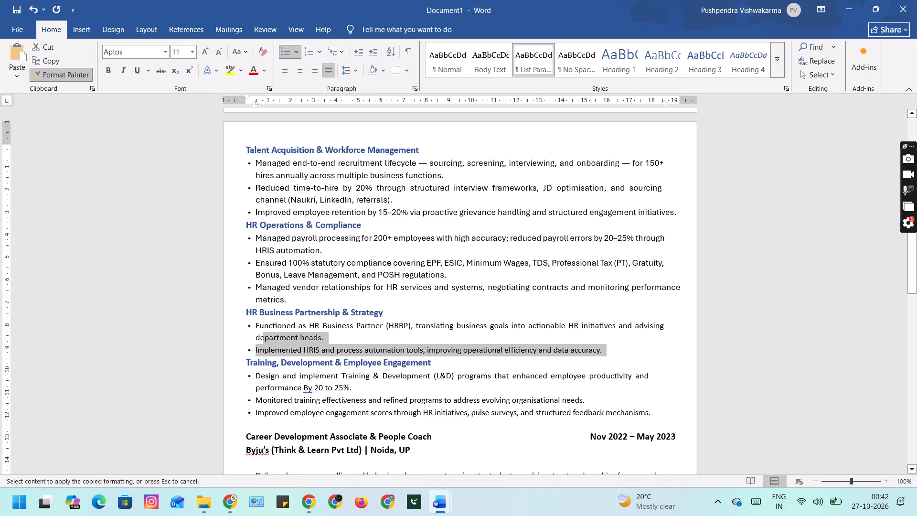
pyautogui.moveTo(288, 335); pyautogui.dragTo(269, 329)
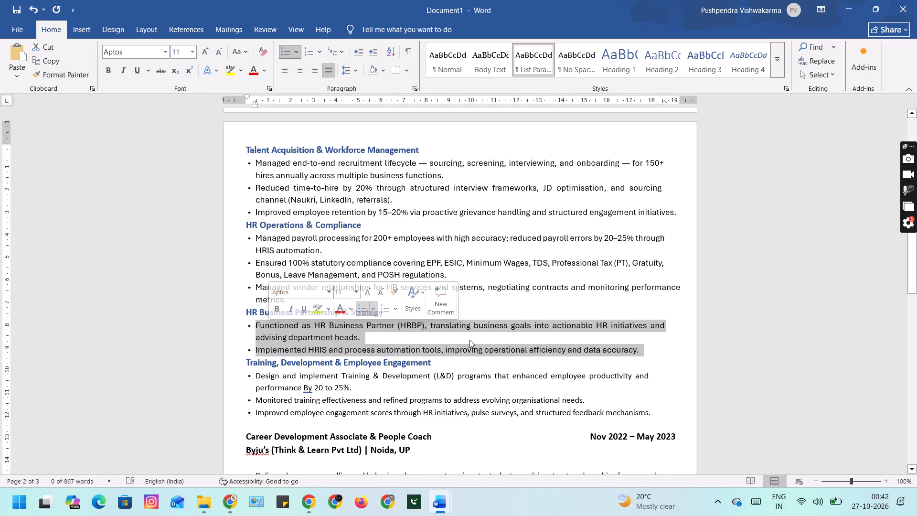
pyautogui.scroll(-1, 469, 340)
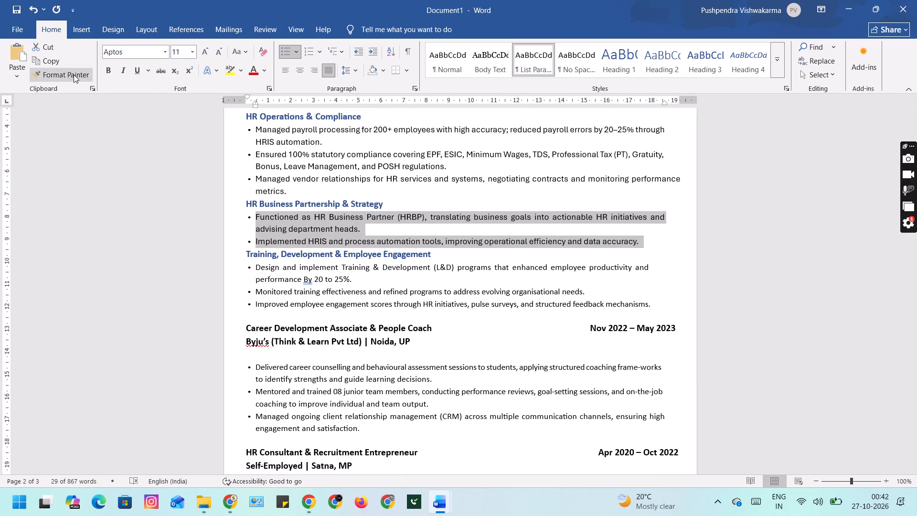
pyautogui.click(74, 75)
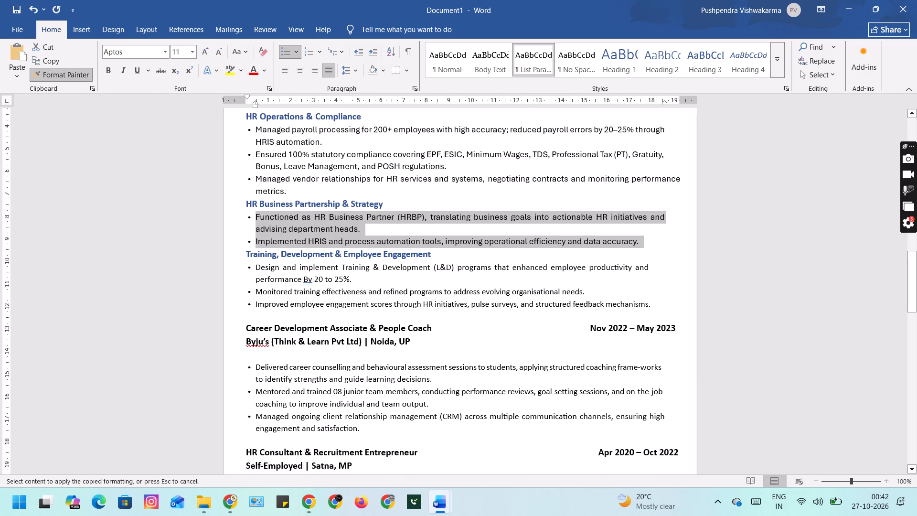
pyautogui.moveTo(654, 307); pyautogui.dragTo(261, 269)
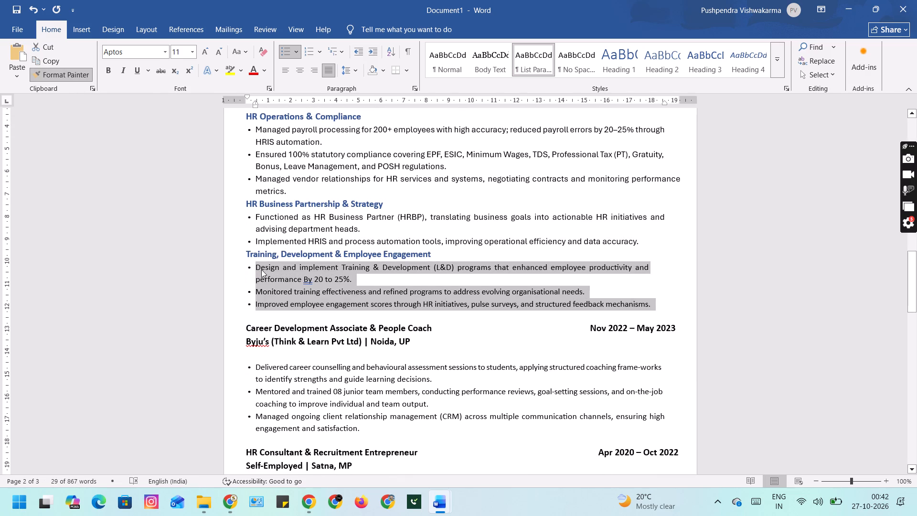
pyautogui.click(469, 295)
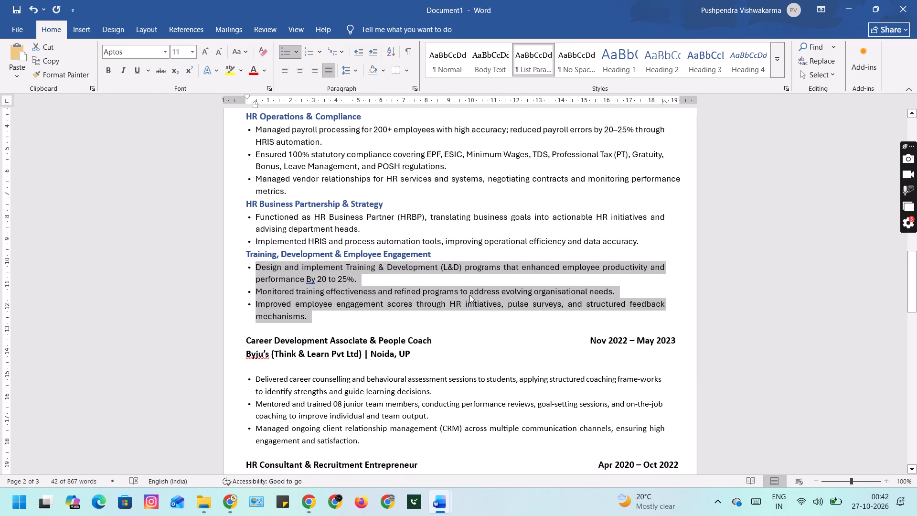
# Copy the Training, Development & Employee Engagement bullet formatting onto the Career Development Associate and HR Consultant & Recruitment Entrepreneur bullets.
pyautogui.scroll(-1, 461, 341)
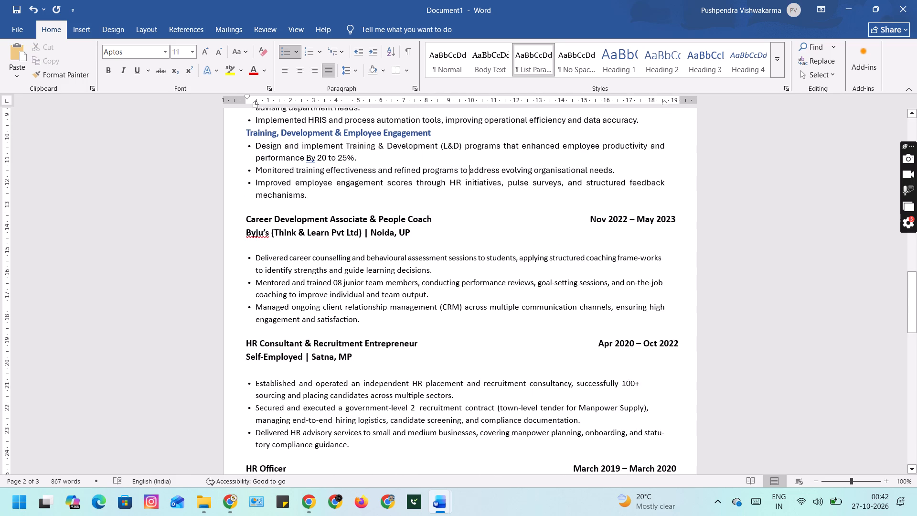
pyautogui.scroll(-1, 461, 341)
pyautogui.moveTo(491, 178); pyautogui.dragTo(506, 180)
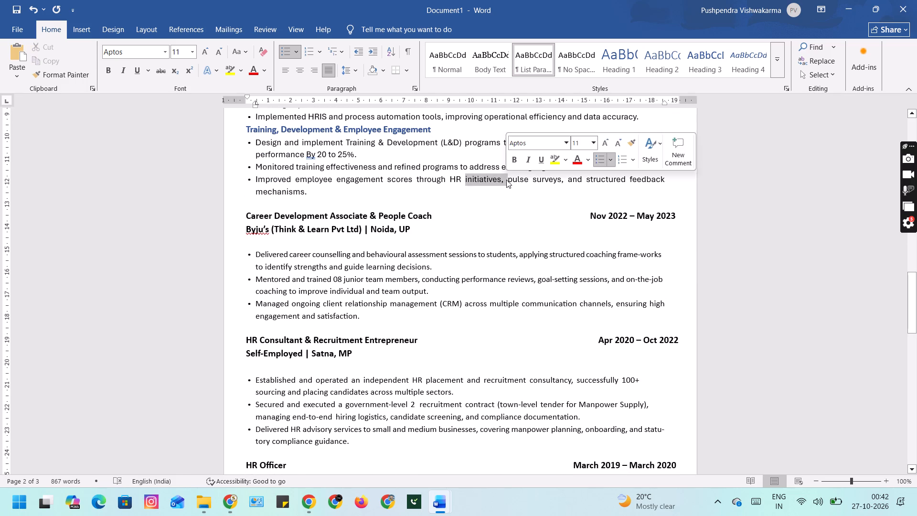
pyautogui.click(71, 75)
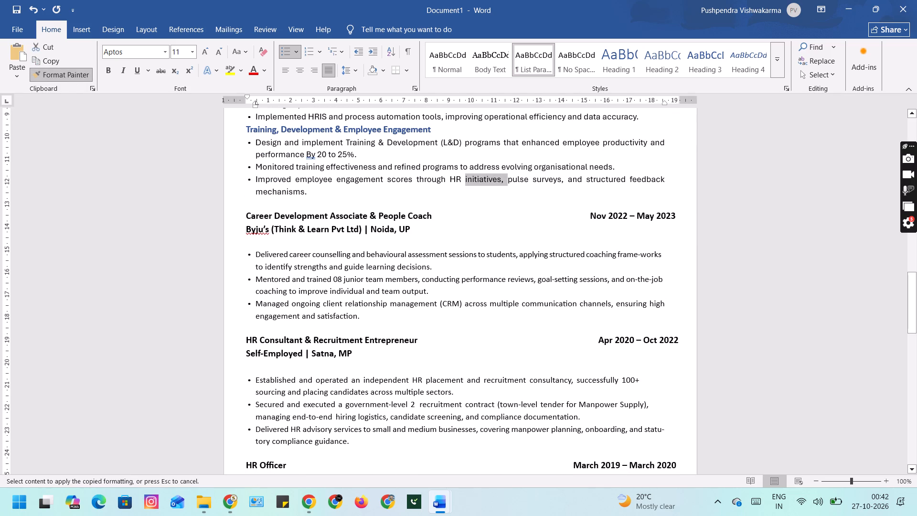
pyautogui.moveTo(364, 315); pyautogui.dragTo(257, 258)
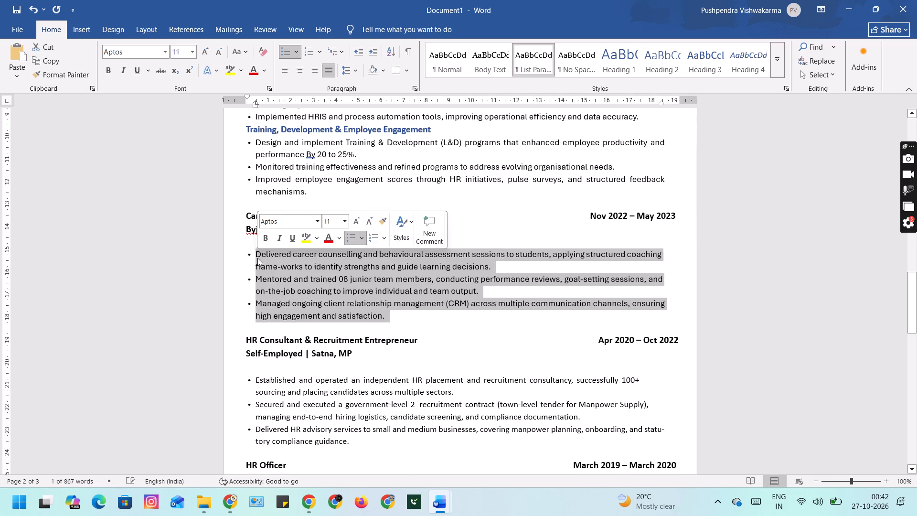
pyautogui.click(69, 75)
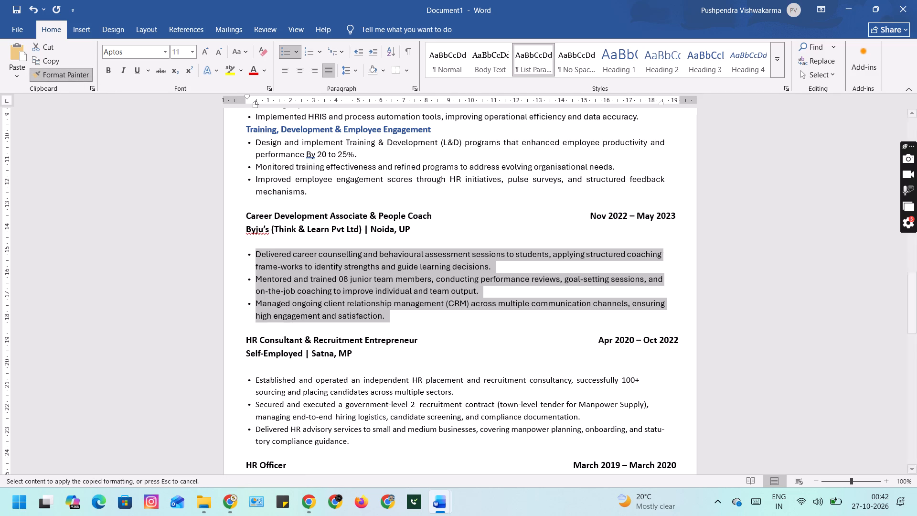
pyautogui.scroll(-1, 330, 255)
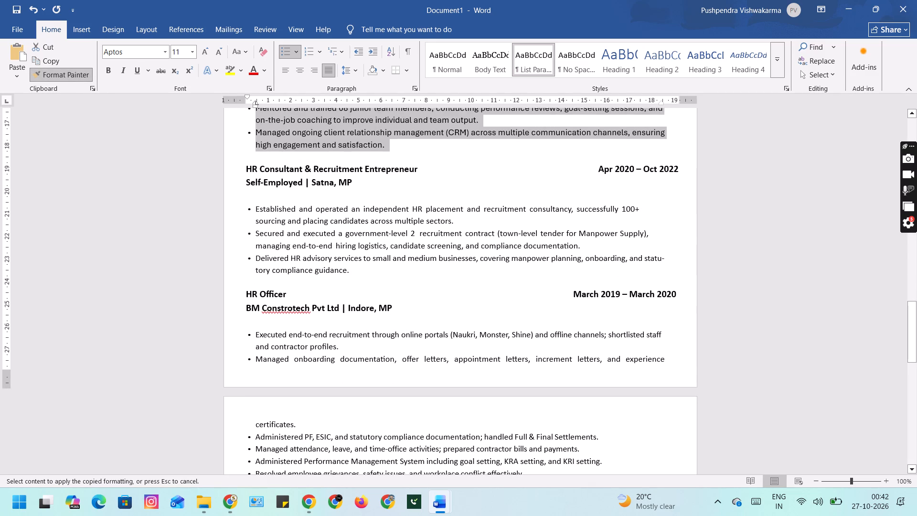
pyautogui.moveTo(357, 274); pyautogui.dragTo(259, 208)
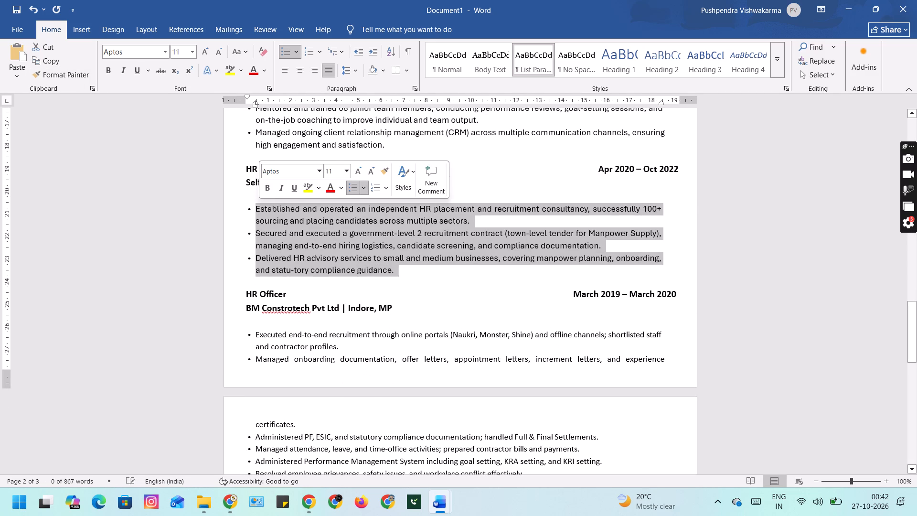
# Copy the HR Consultant bullets' Aptos 11 formatting onto the HR Officer and HR Executive bullets.
pyautogui.click(69, 73)
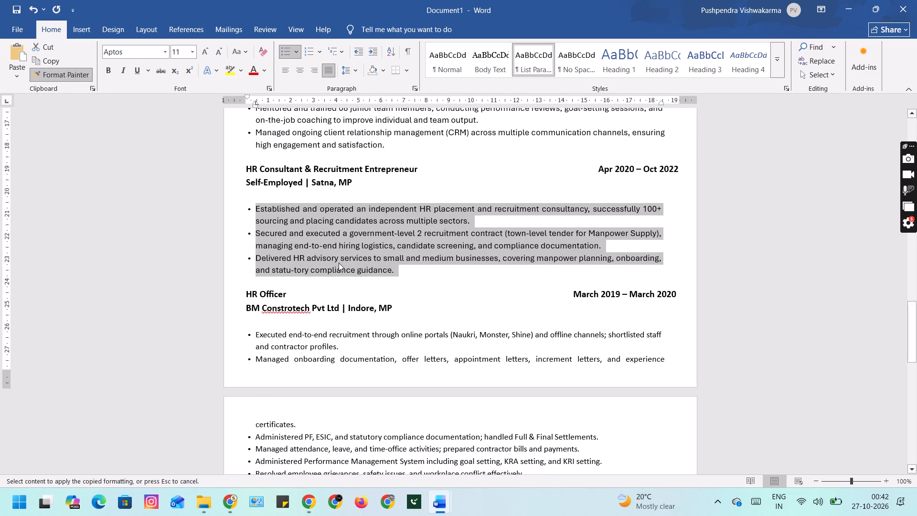
pyautogui.scroll(-1, 339, 263)
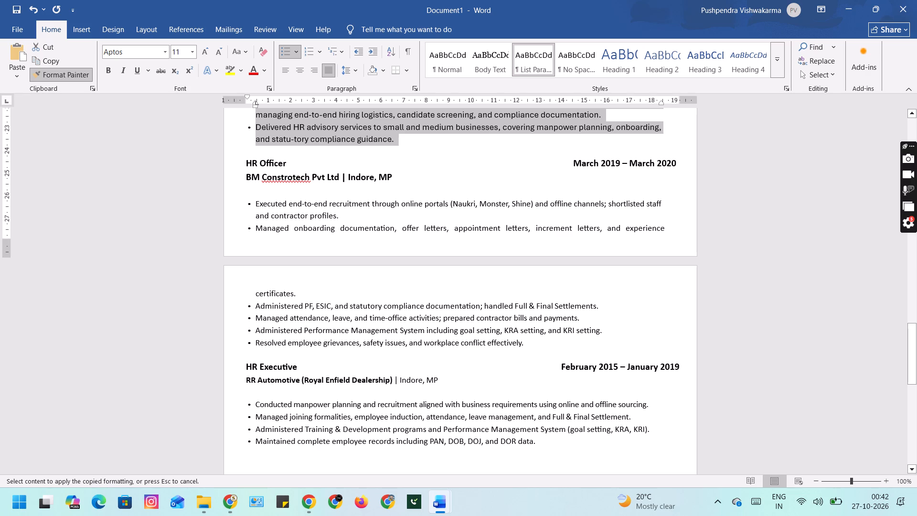
pyautogui.moveTo(532, 346); pyautogui.dragTo(258, 208)
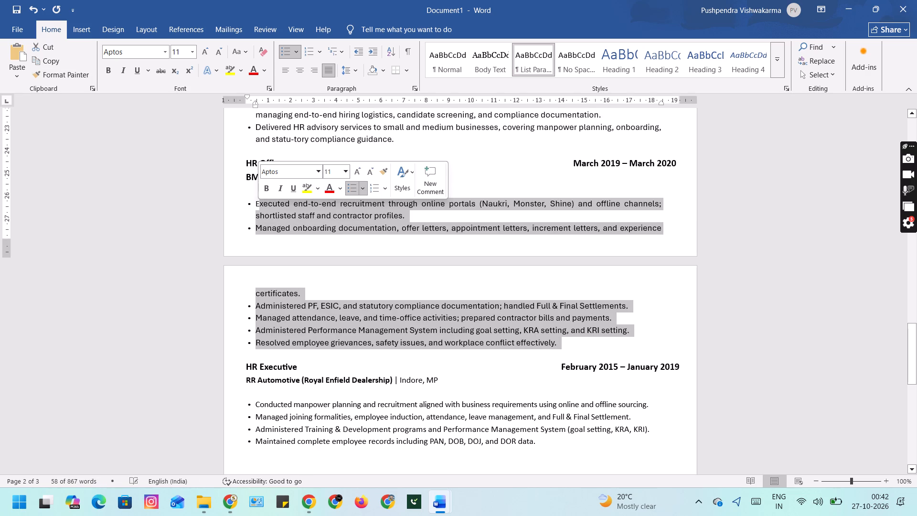
pyautogui.click(76, 74)
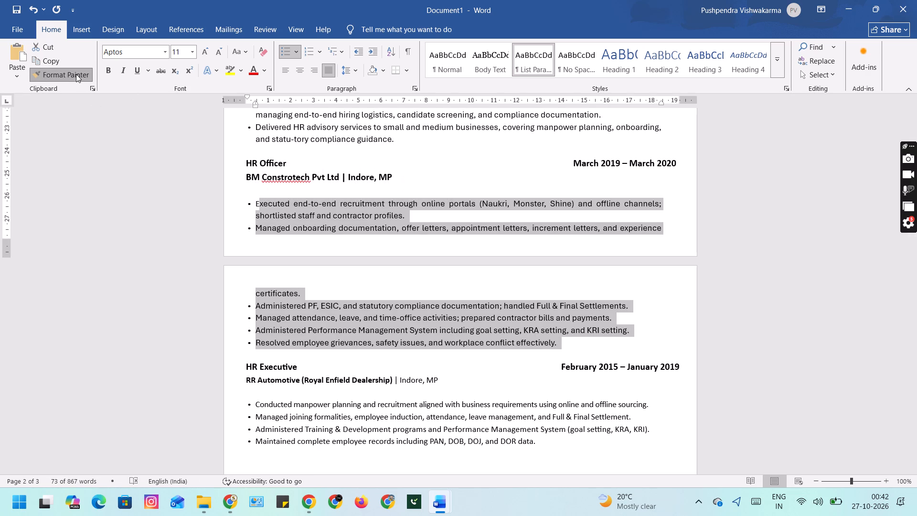
pyautogui.scroll(-1, 399, 290)
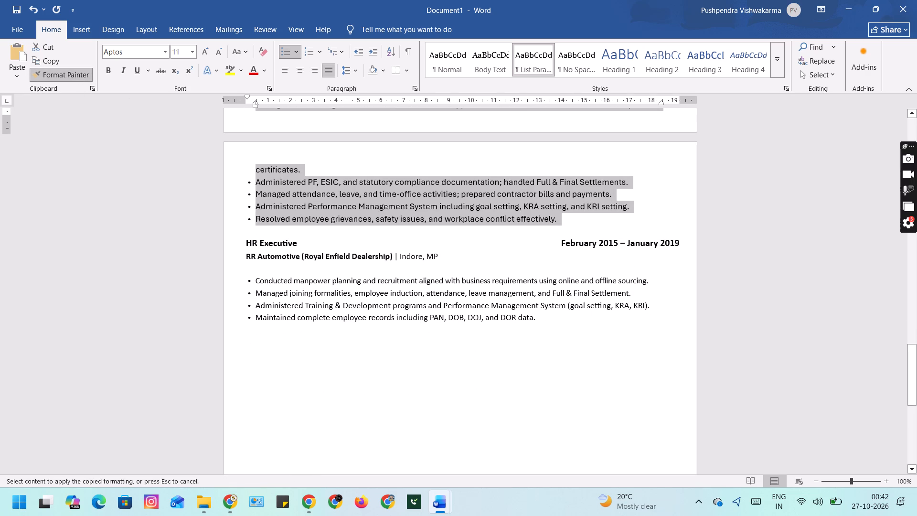
pyautogui.moveTo(544, 320); pyautogui.dragTo(270, 278)
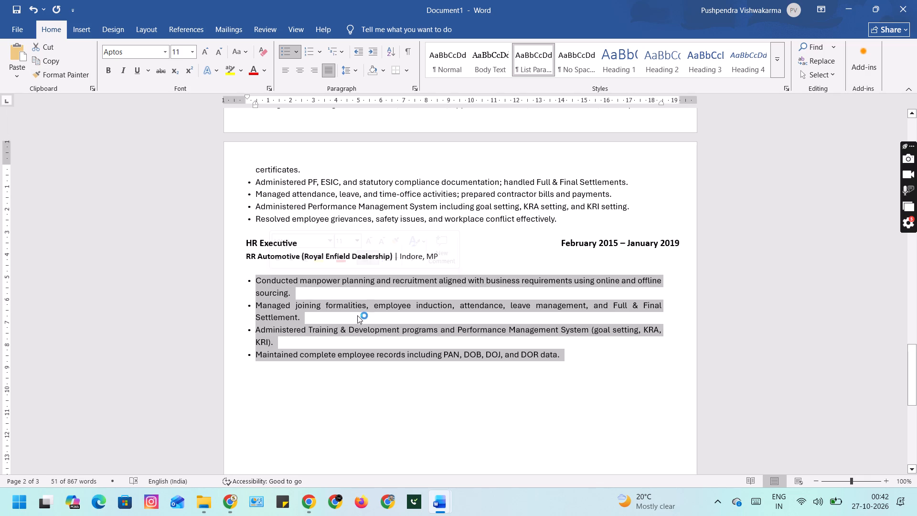
pyautogui.click(427, 313)
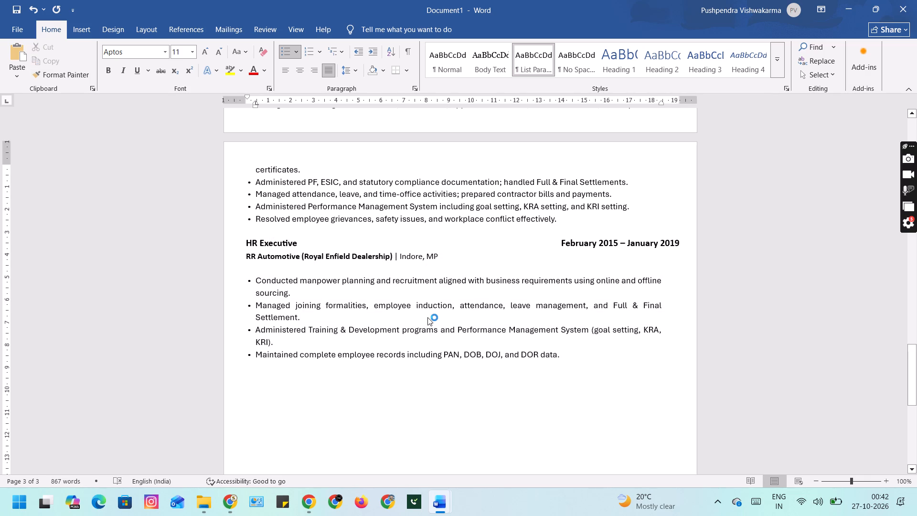
pyautogui.scroll(1, 427, 313)
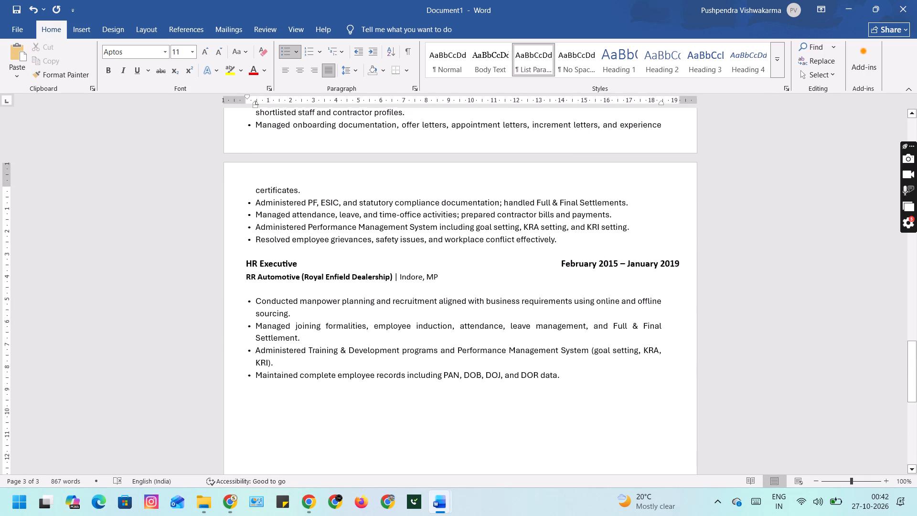
# Review the resume's formatting from the HR Executive section on the last page back up to the name heading.
pyautogui.scroll(1, 427, 313)
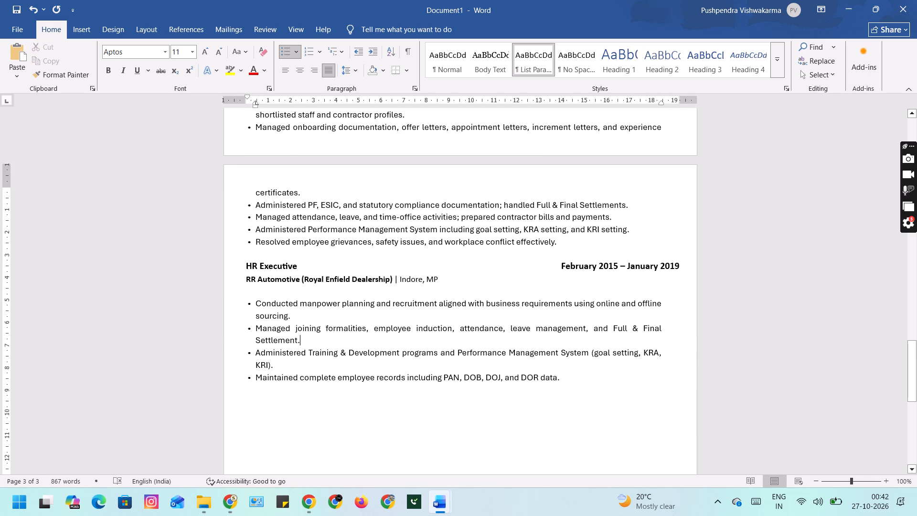
pyautogui.click(588, 386)
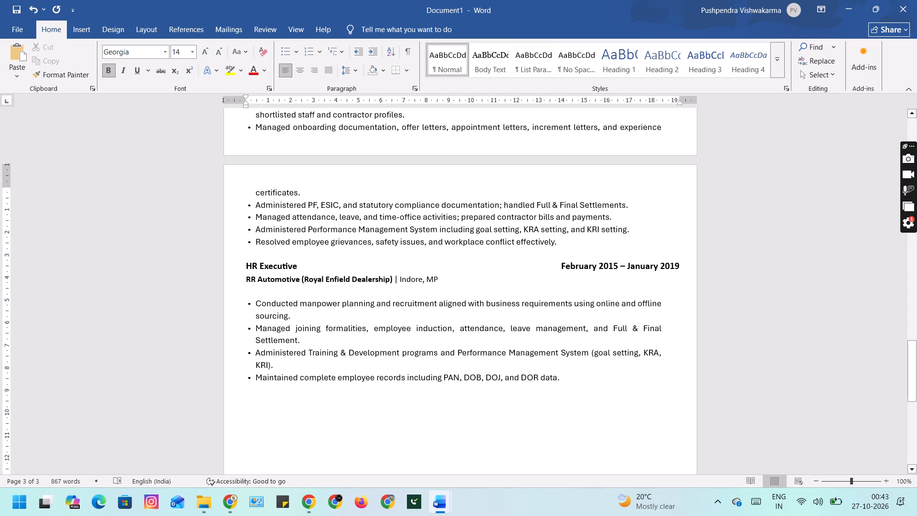
pyautogui.scroll(7, 456, 277)
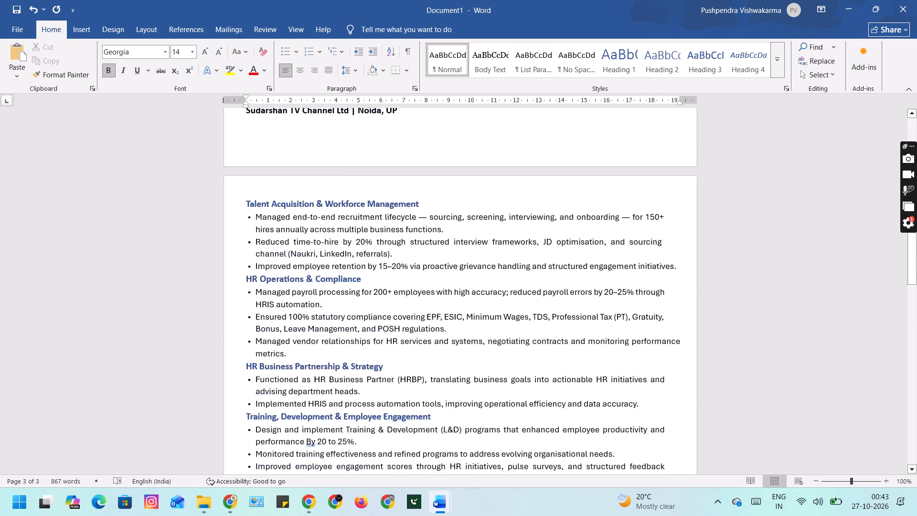
pyautogui.scroll(6, 456, 277)
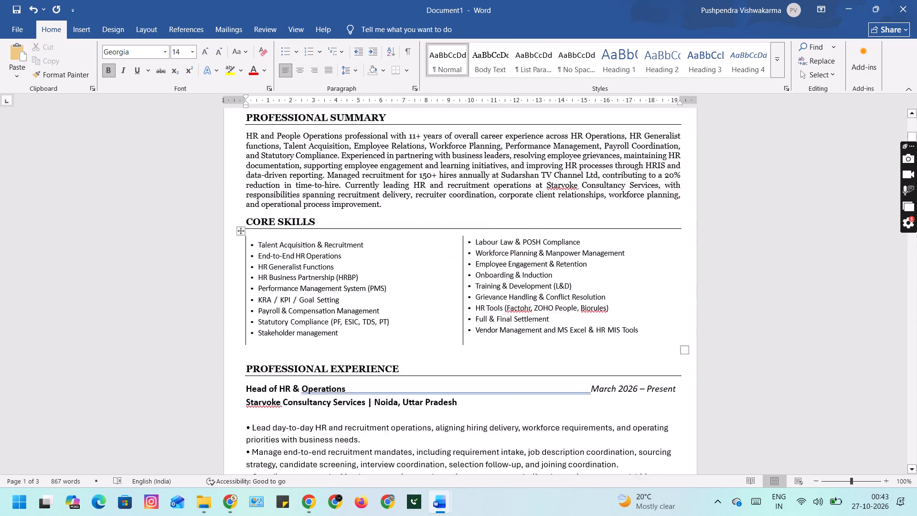
pyautogui.scroll(3, 456, 277)
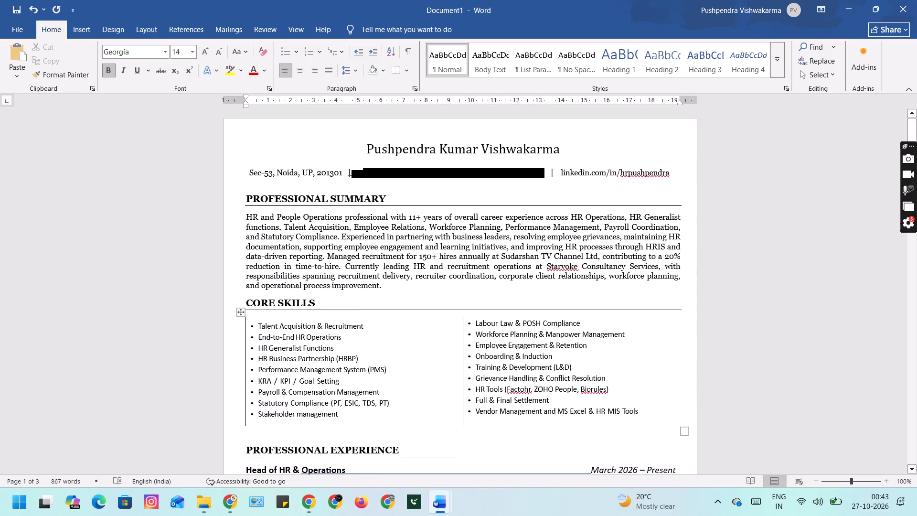
# Copy the Starvoke bullets' Aptos 11 formatting with Format Painter onto the skills in both Core Skills columns.
pyautogui.scroll(-2, 366, 340)
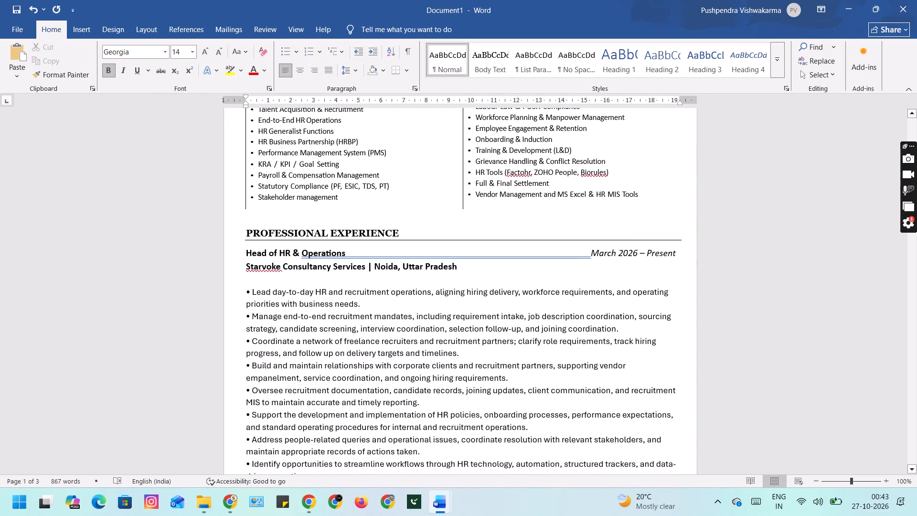
pyautogui.moveTo(353, 321); pyautogui.dragTo(371, 323)
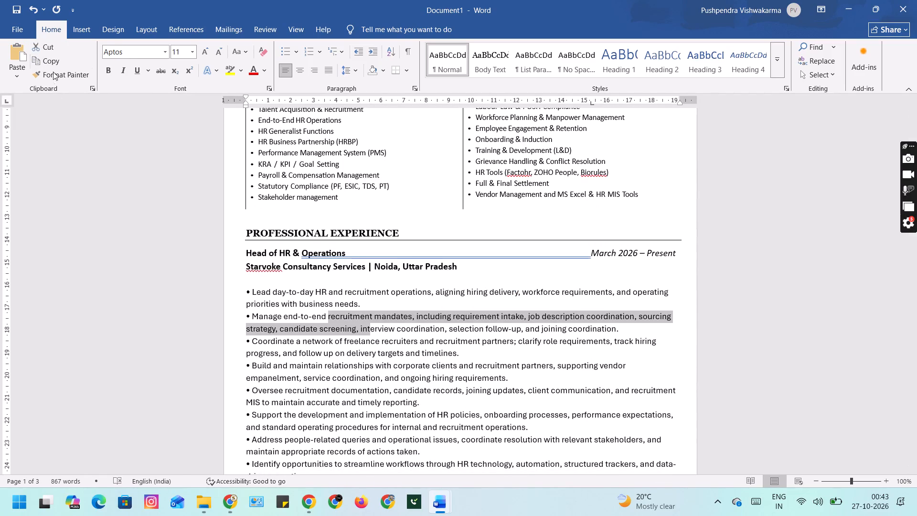
pyautogui.click(59, 77)
pyautogui.scroll(1, 346, 243)
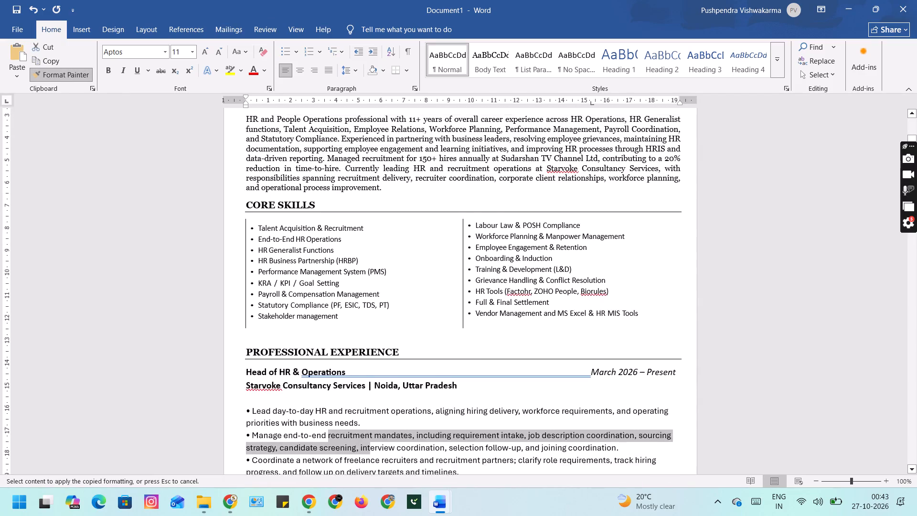
pyautogui.scroll(1, 346, 243)
pyautogui.moveTo(640, 321); pyautogui.dragTo(531, 279)
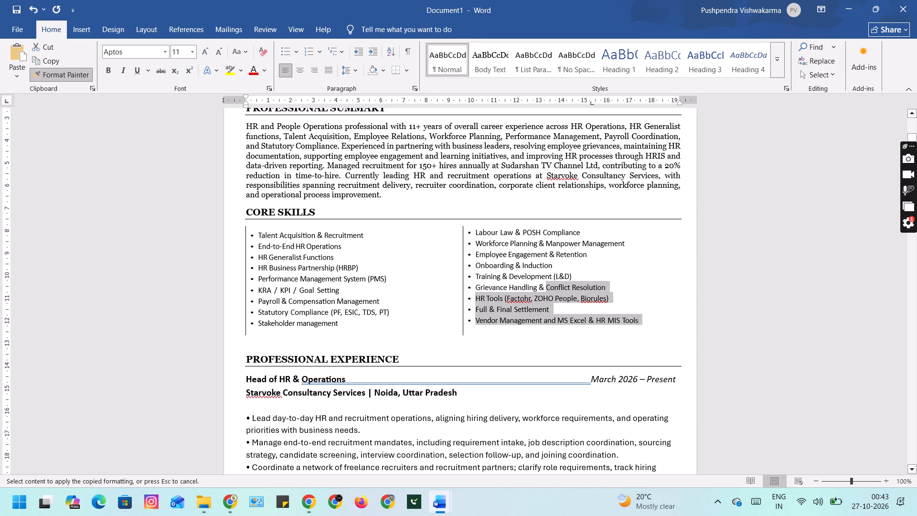
pyautogui.moveTo(531, 279); pyautogui.dragTo(480, 234)
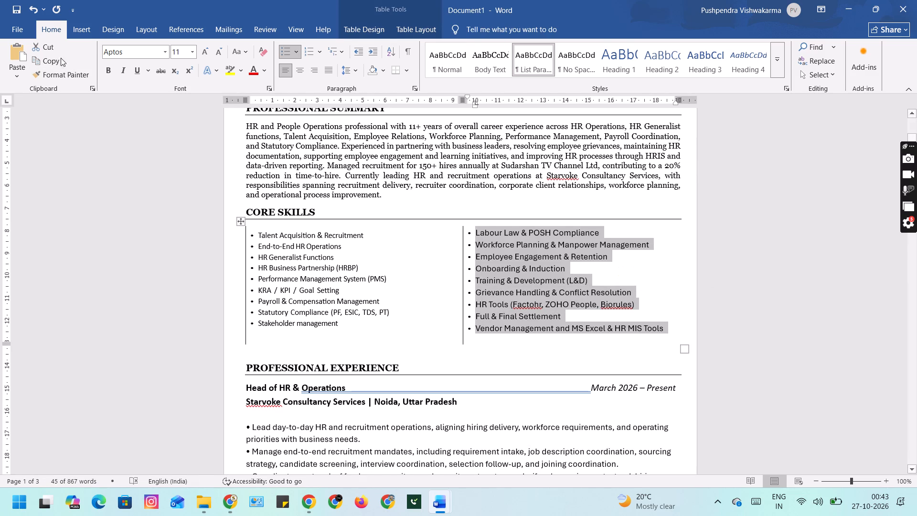
pyautogui.click(69, 76)
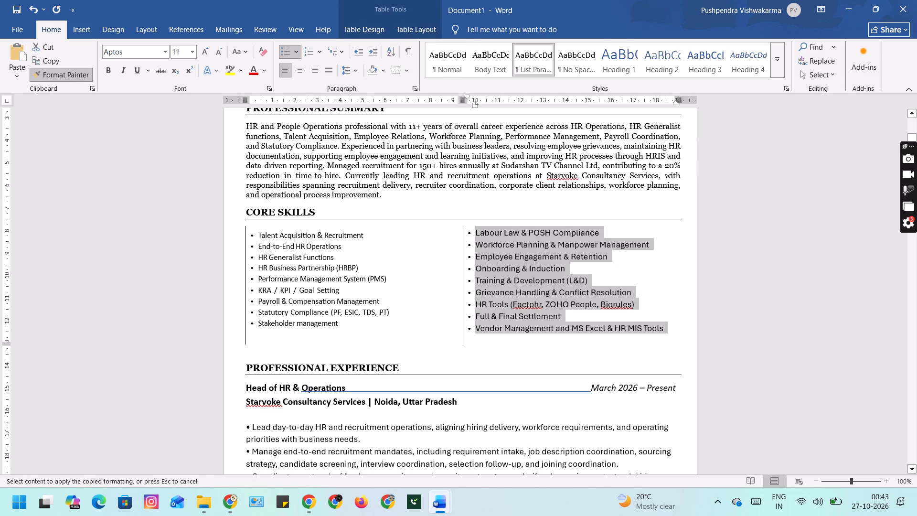
pyautogui.moveTo(345, 324); pyautogui.dragTo(266, 237)
pyautogui.click(451, 325)
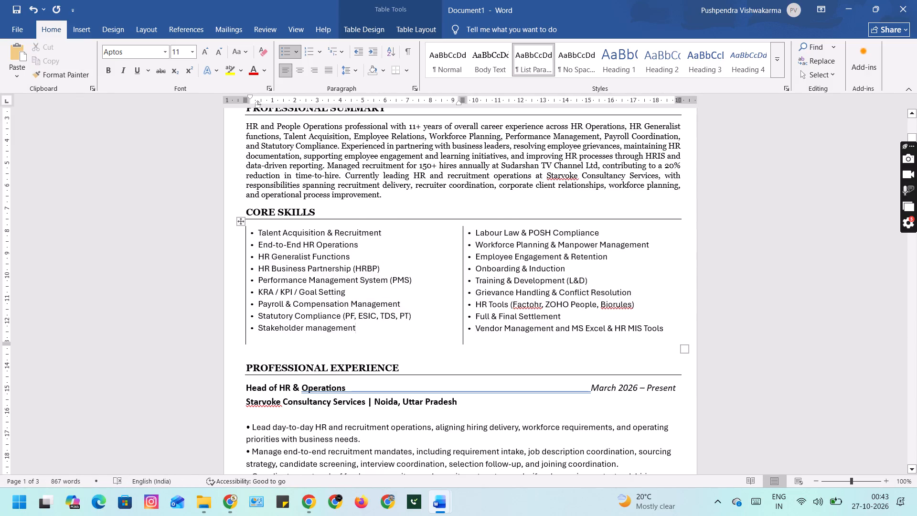
# Copy the Core Skills bullets' Aptos 11 formatting with Format Painter onto the Professional Summary paragraph and justify it.
pyautogui.scroll(2, 451, 310)
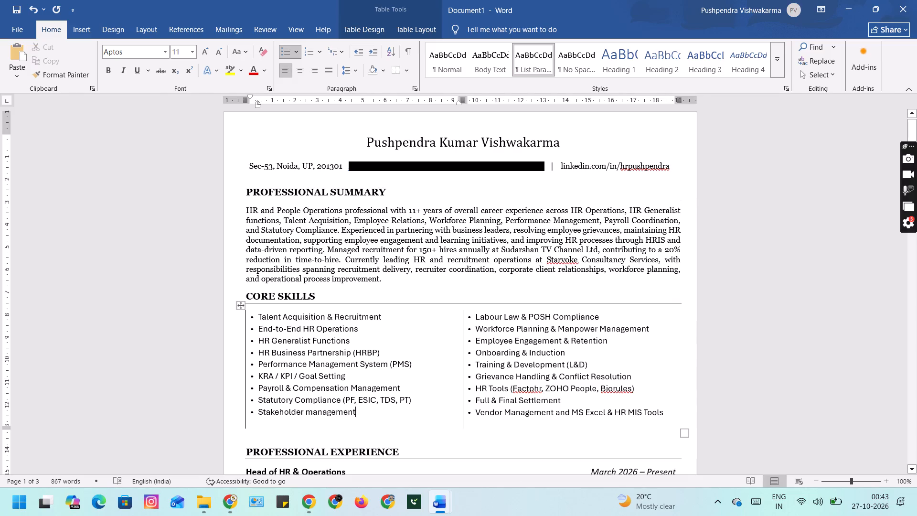
pyautogui.moveTo(354, 392); pyautogui.dragTo(334, 379)
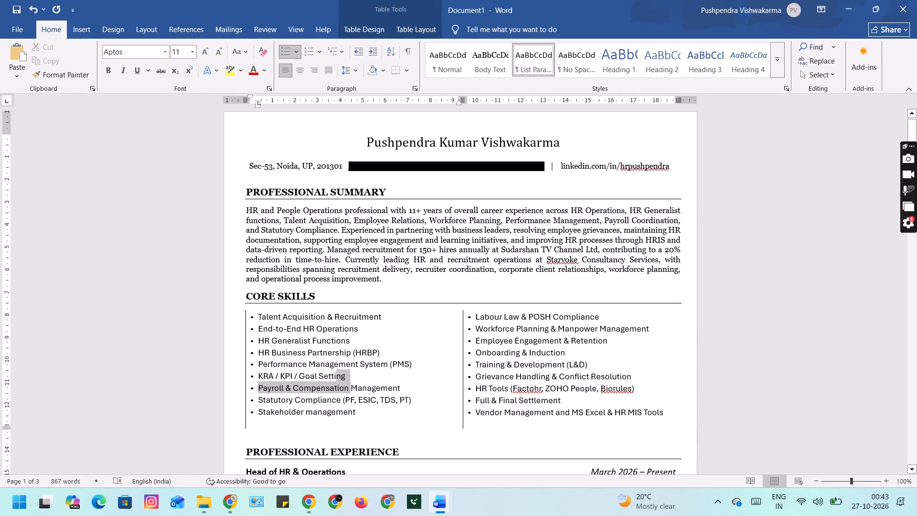
pyautogui.click(86, 75)
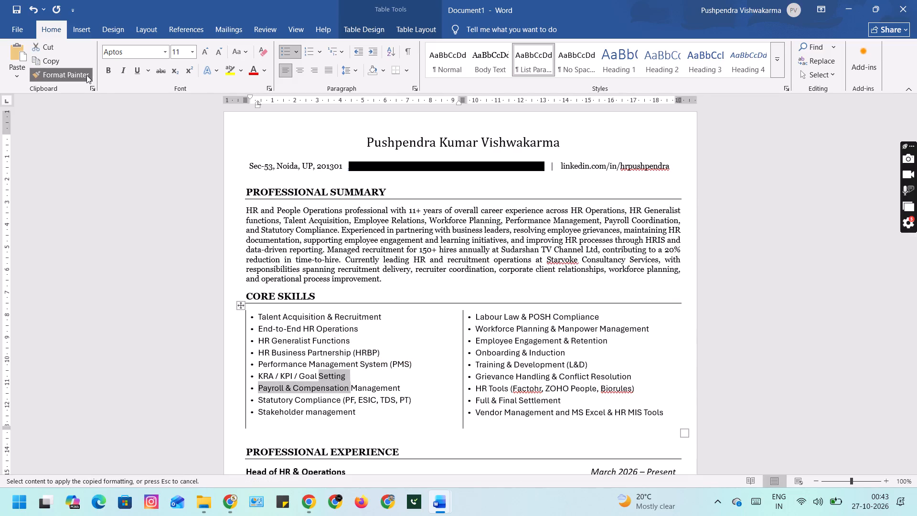
pyautogui.moveTo(399, 279); pyautogui.dragTo(247, 218)
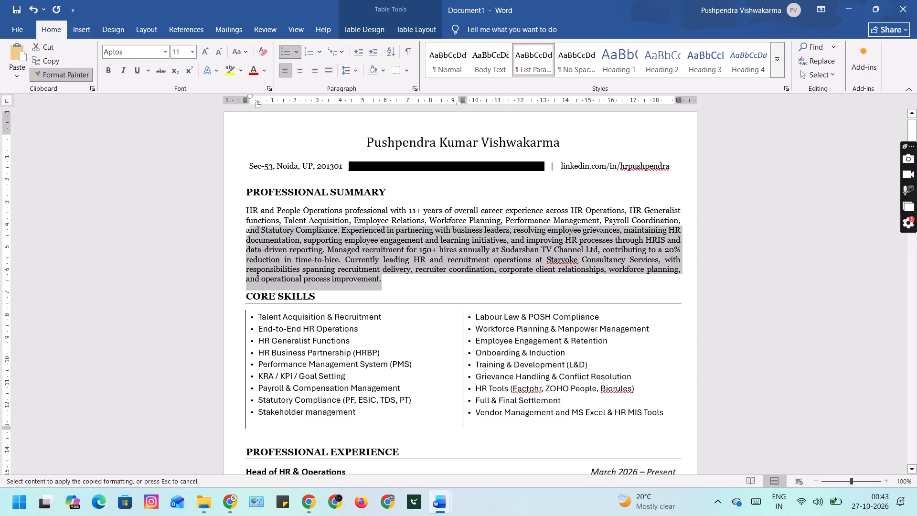
pyautogui.moveTo(247, 218); pyautogui.dragTo(241, 211)
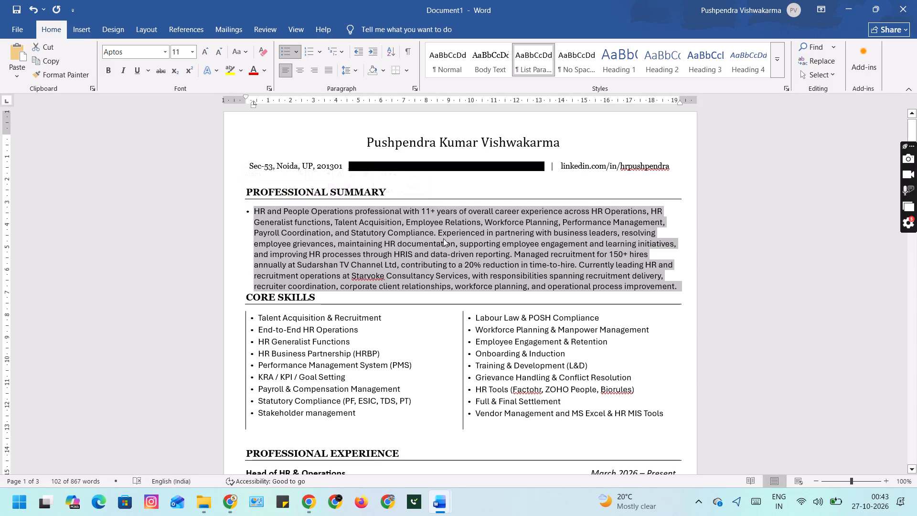
pyautogui.click(328, 72)
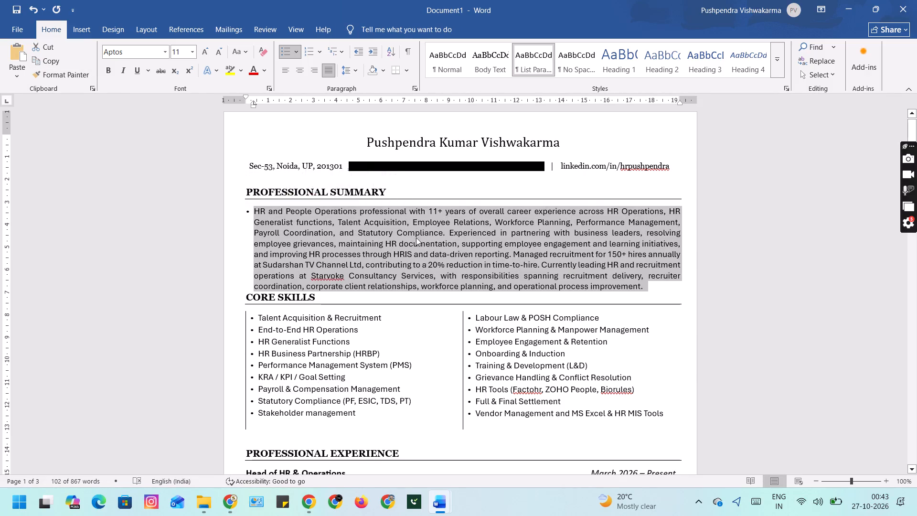
pyautogui.click(445, 249)
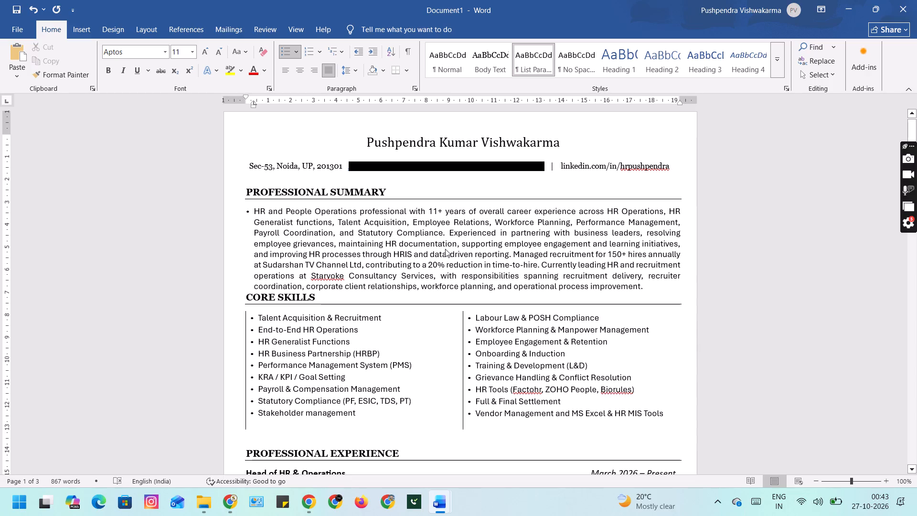
# Insert an empty line after the Professional Summary paragraph, clear its bullet and indent, and delete the line again.
pyautogui.click(652, 292)
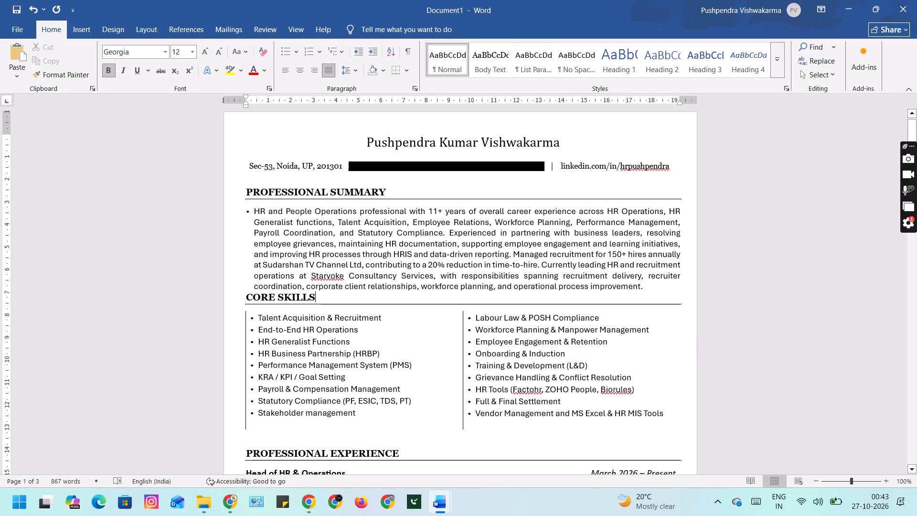
pyautogui.click(657, 285)
pyautogui.press('Return')
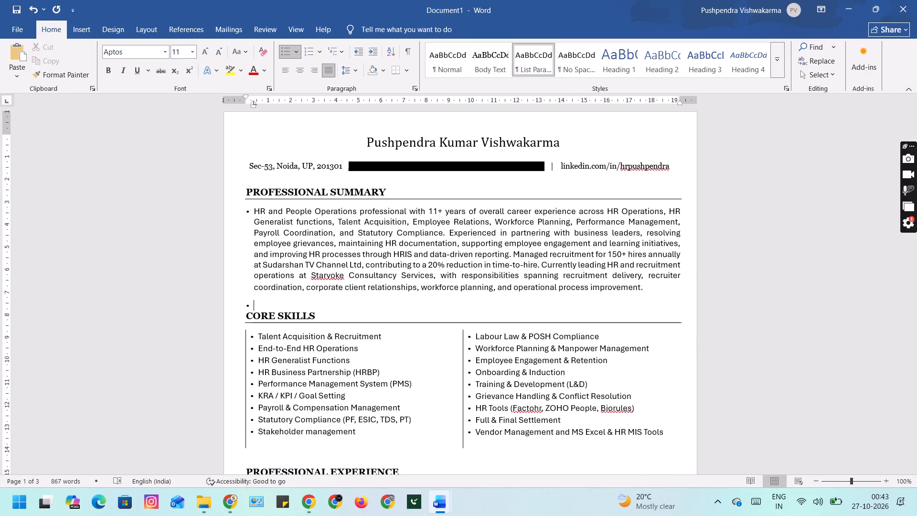
pyautogui.press('BackSpace')
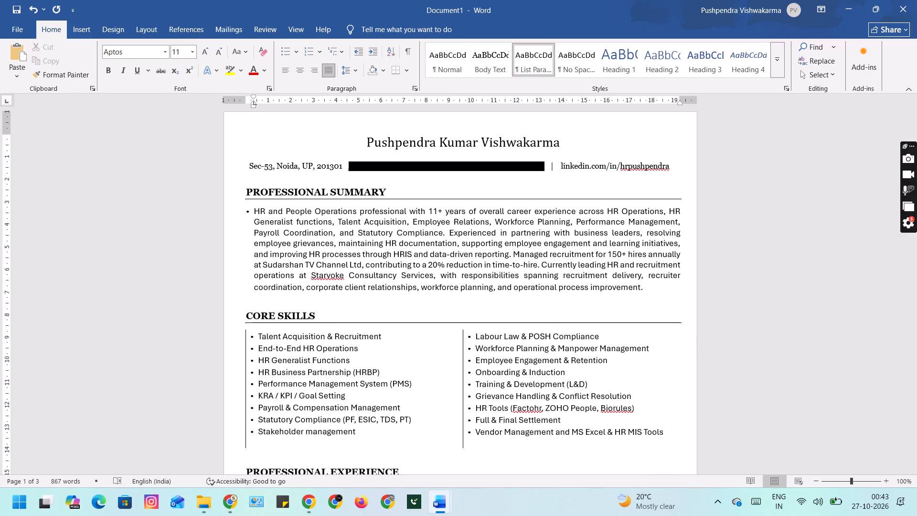
pyautogui.press('BackSpace')
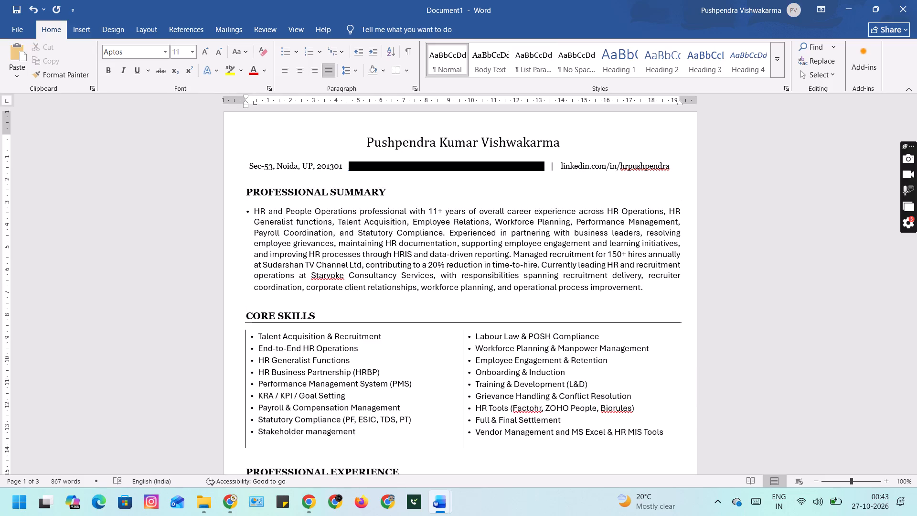
pyautogui.press('BackSpace')
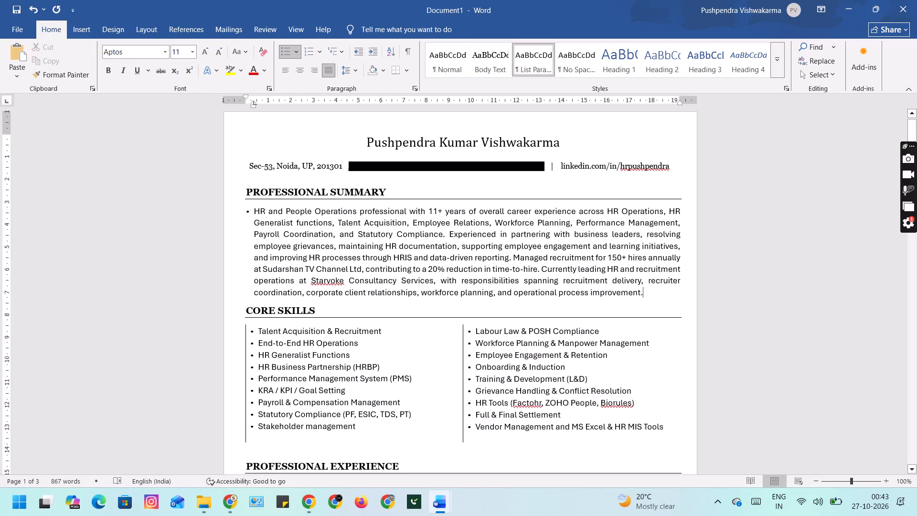
# Remove the bullet and indent from the Professional Summary paragraph.
pyautogui.click(255, 209)
pyautogui.press('BackSpace')
pyautogui.press('BackSpace')
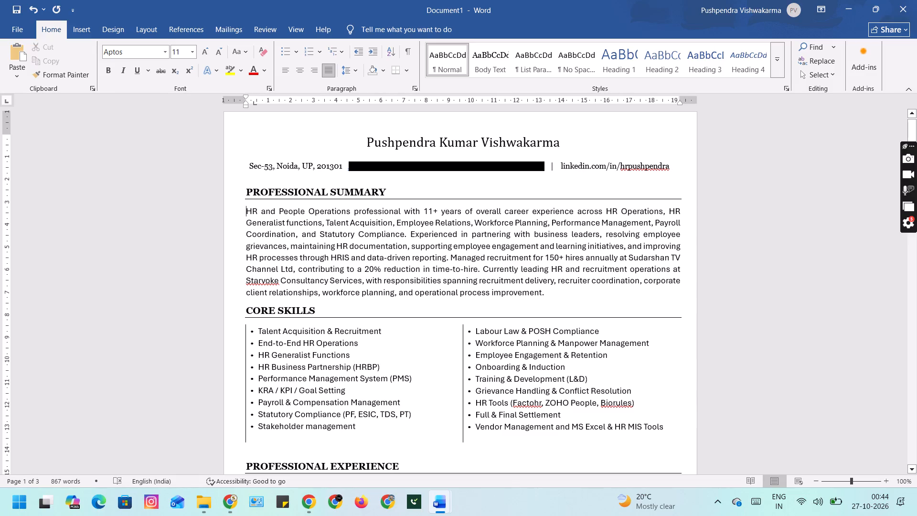
# Make the candidate's name heading at the top of the resume bold and uppercase.
pyautogui.moveTo(366, 142); pyautogui.dragTo(371, 141)
pyautogui.moveTo(371, 141); pyautogui.dragTo(551, 140)
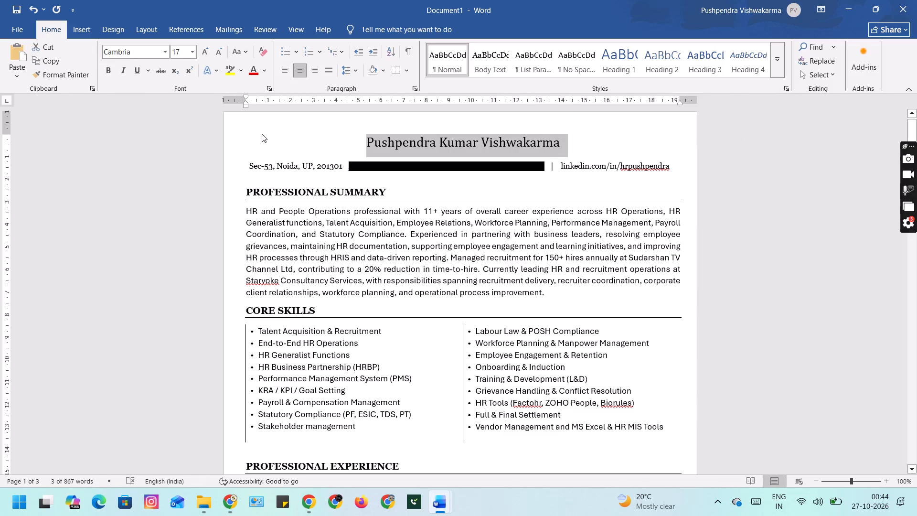
pyautogui.hotkey('ctrl', 'b')
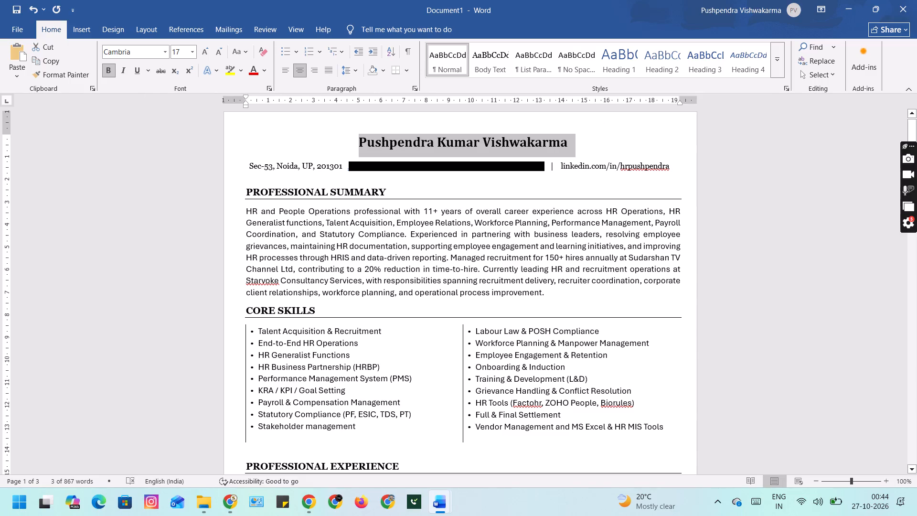
pyautogui.click(245, 53)
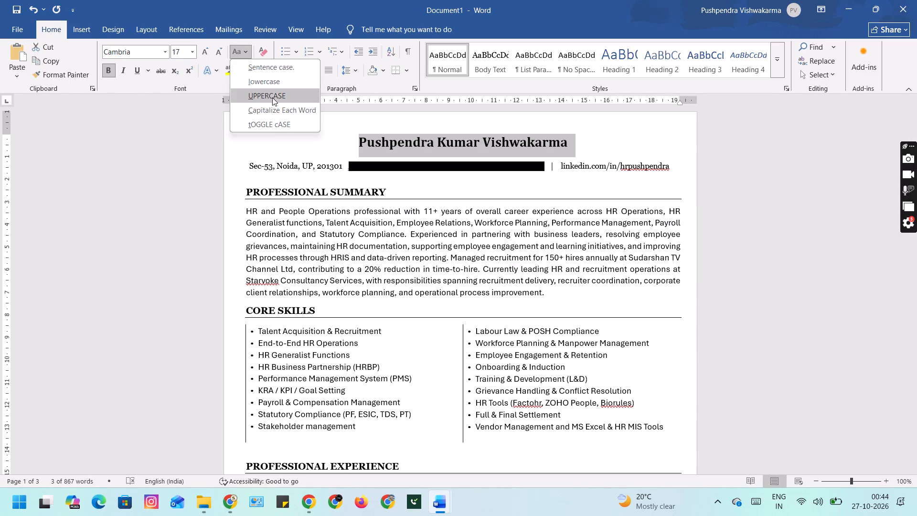
pyautogui.click(280, 97)
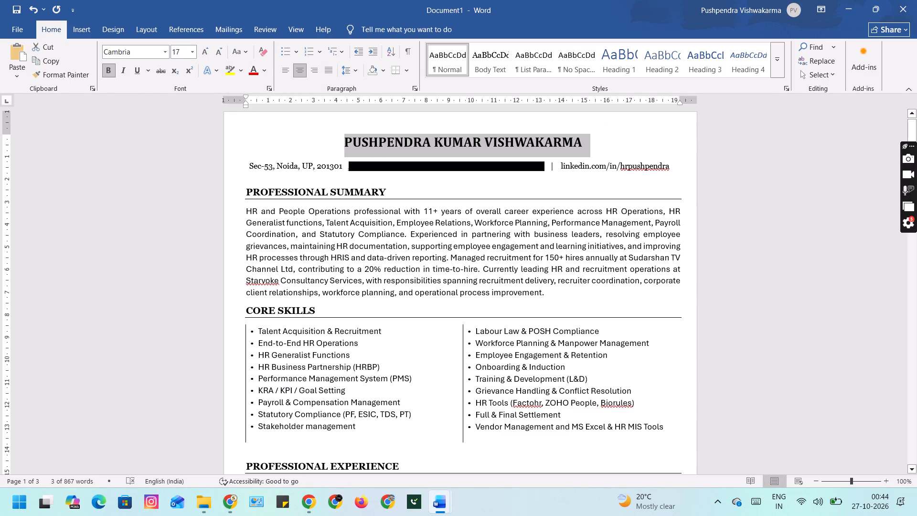
pyautogui.click(391, 249)
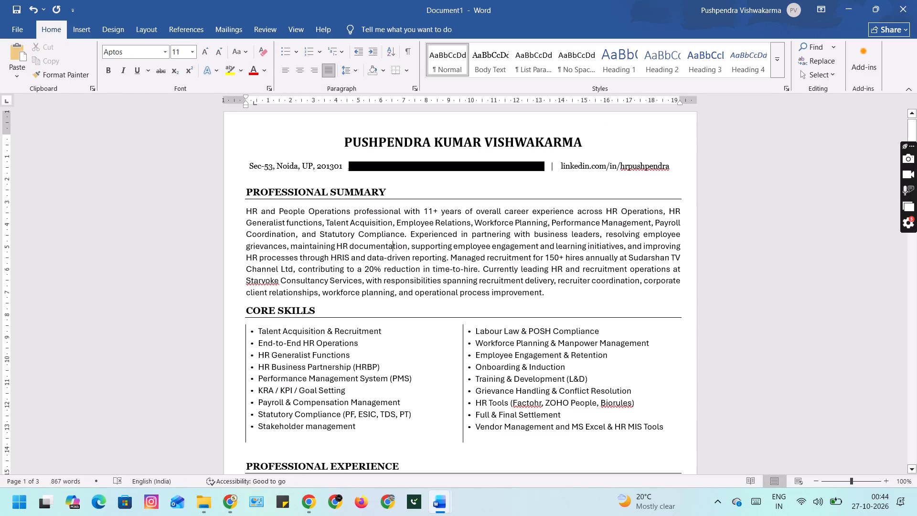
# Copy the Professional Summary paragraph's formatting with Format Painter onto the contact line beneath the candidate's name.
pyautogui.moveTo(489, 262); pyautogui.dragTo(507, 264)
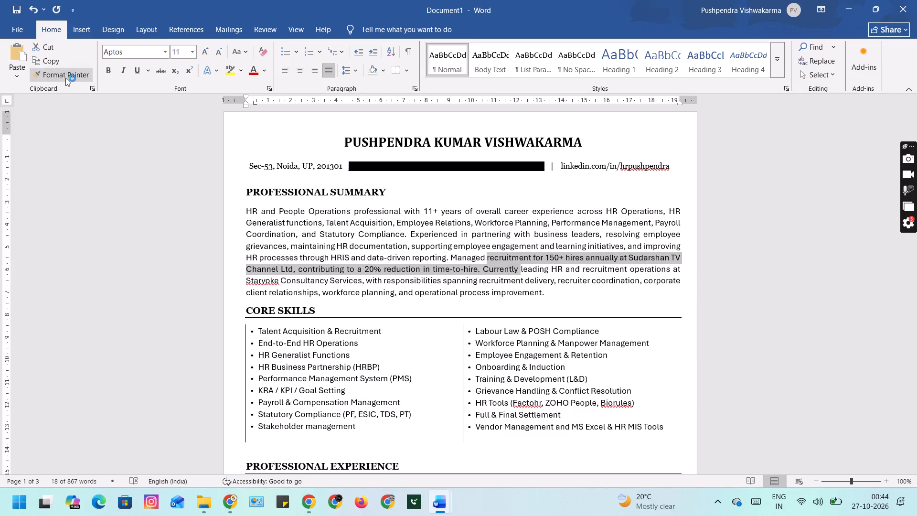
pyautogui.click(65, 74)
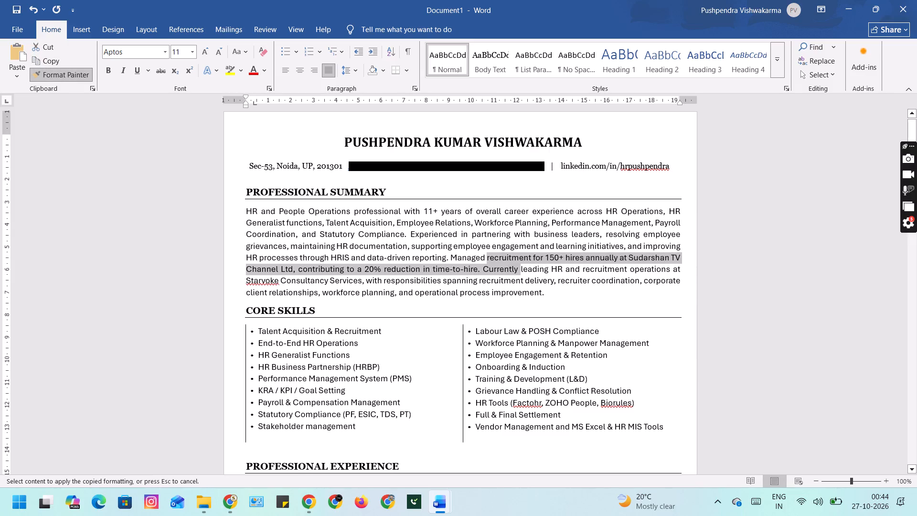
pyautogui.moveTo(250, 165); pyautogui.dragTo(641, 160)
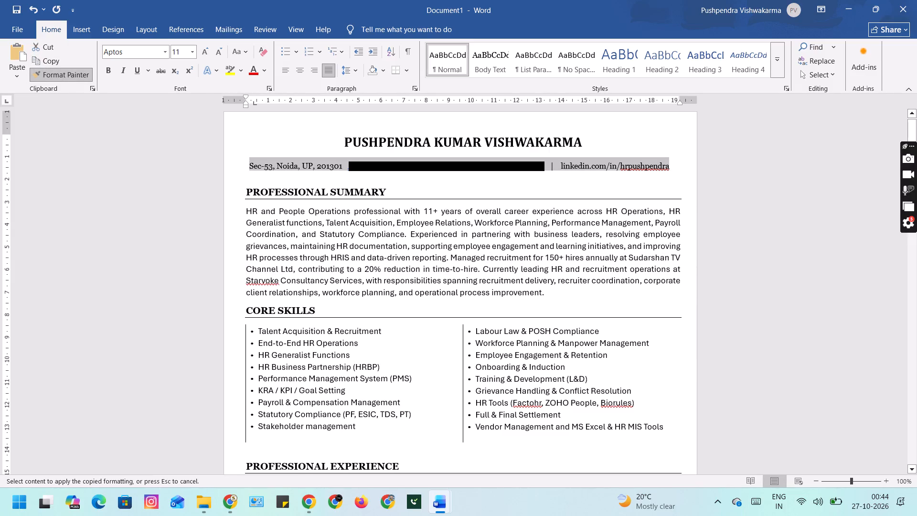
pyautogui.moveTo(641, 160); pyautogui.dragTo(694, 161)
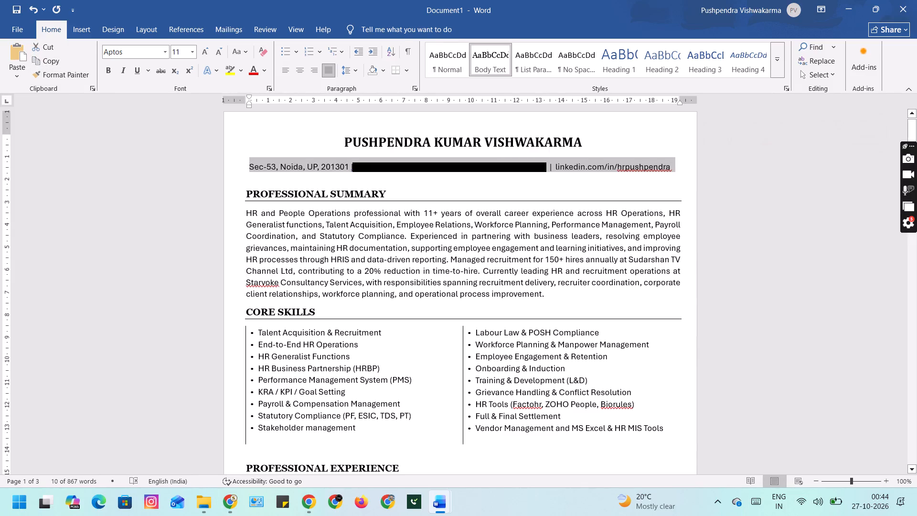
pyautogui.click(466, 258)
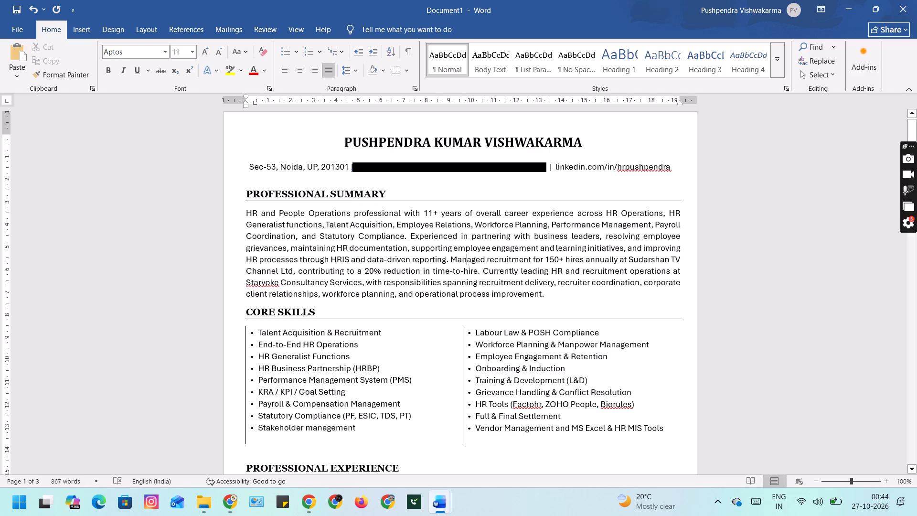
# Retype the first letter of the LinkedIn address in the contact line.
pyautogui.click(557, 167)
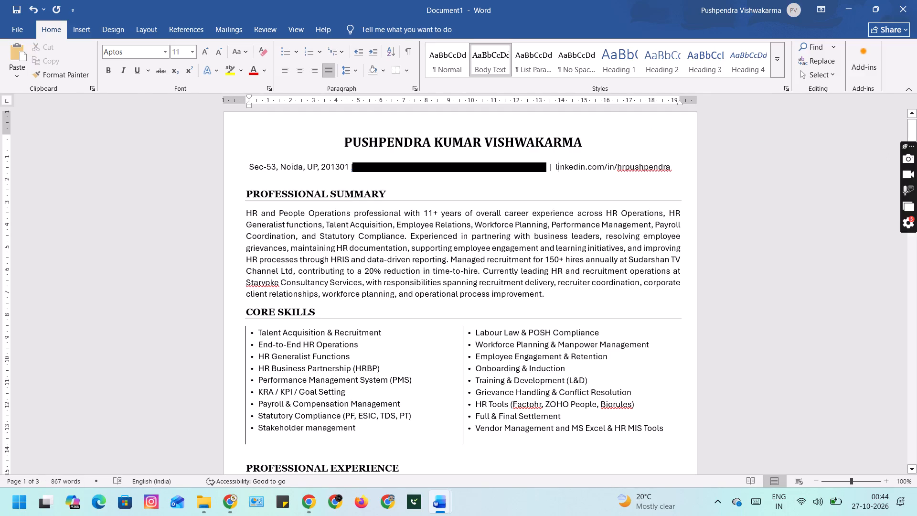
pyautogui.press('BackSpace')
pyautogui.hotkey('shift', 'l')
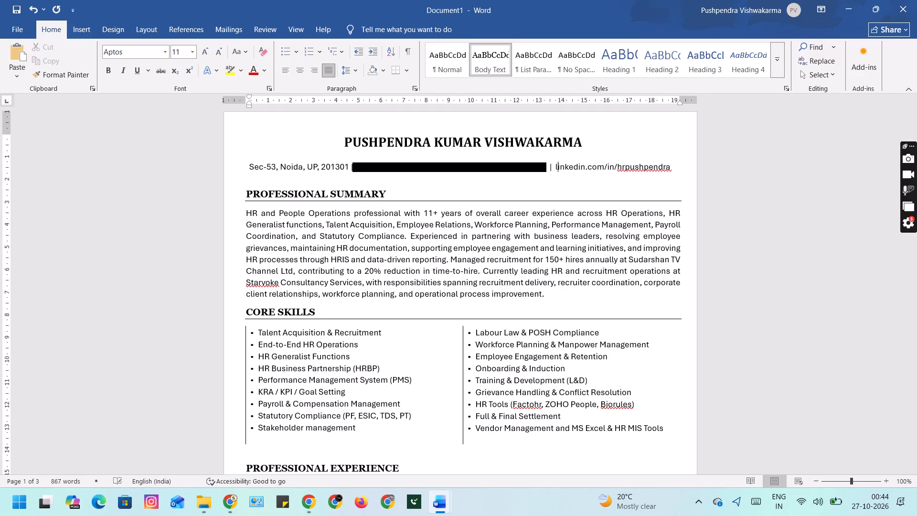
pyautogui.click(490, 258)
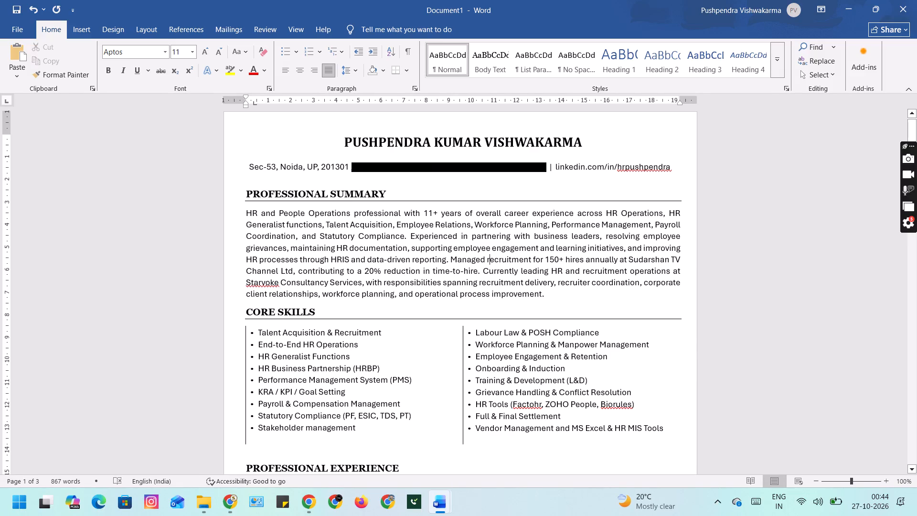
# Review the layout and formatting of the resume from the experience section through the last page.
pyautogui.scroll(-5, 430, 276)
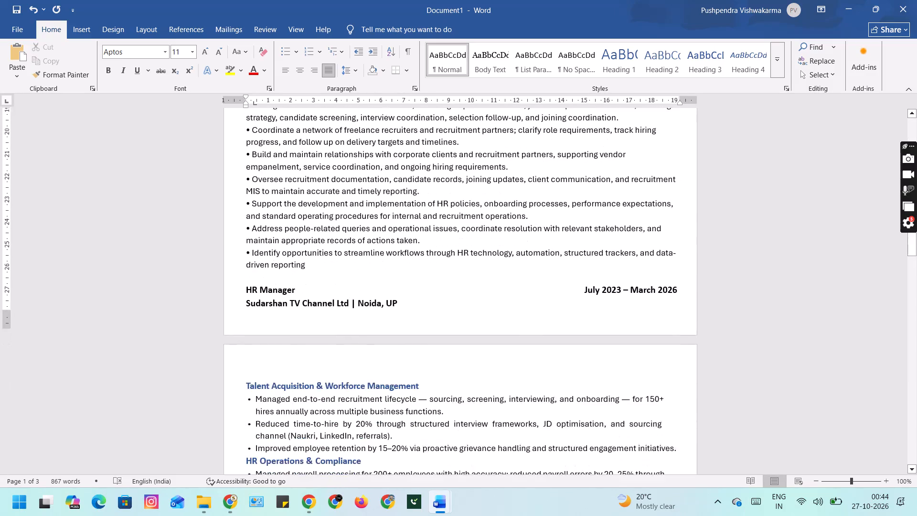
pyautogui.scroll(-2, 430, 276)
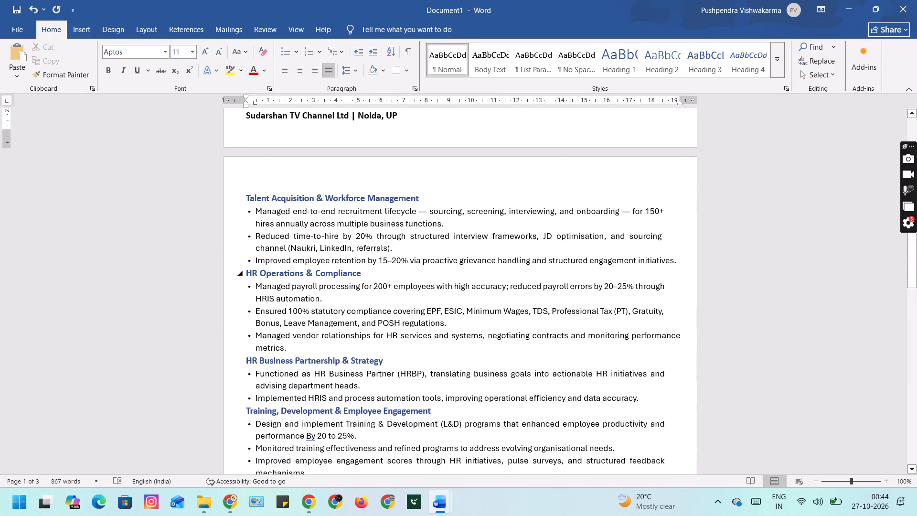
pyautogui.scroll(-6, 430, 276)
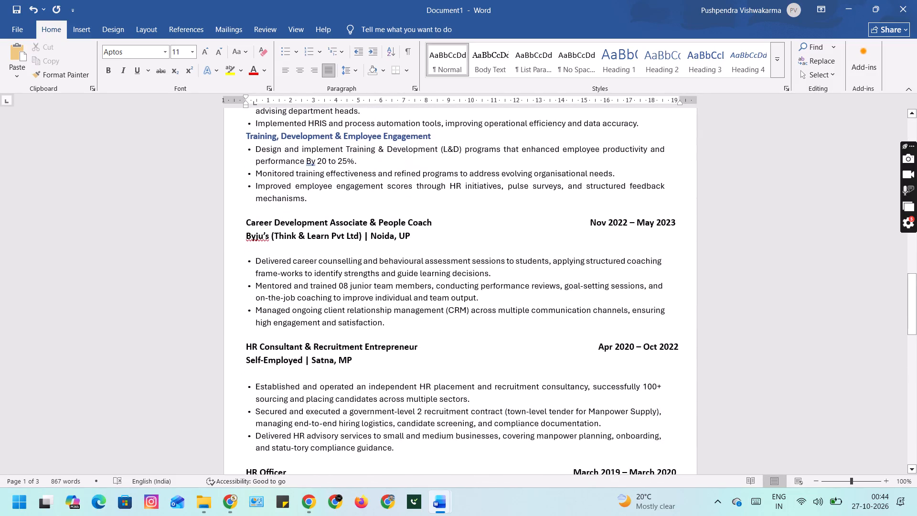
pyautogui.scroll(-6, 430, 276)
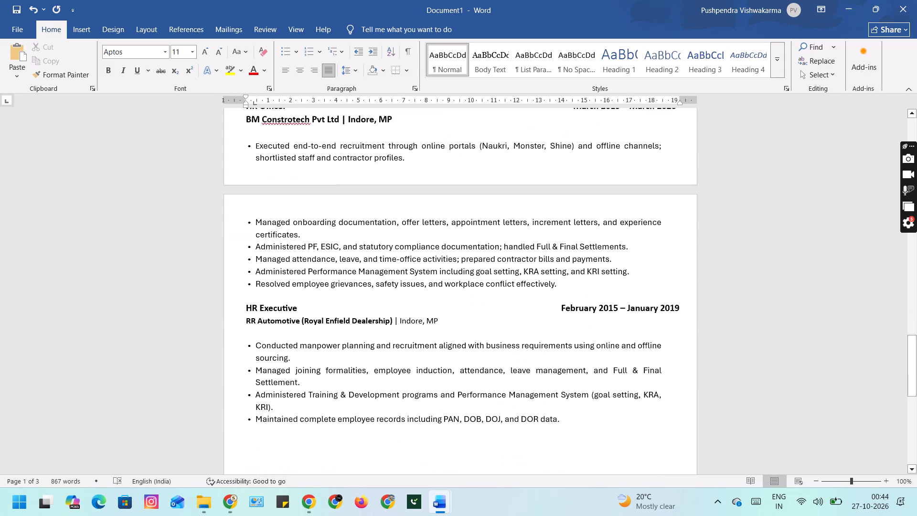
pyautogui.scroll(-1, 430, 276)
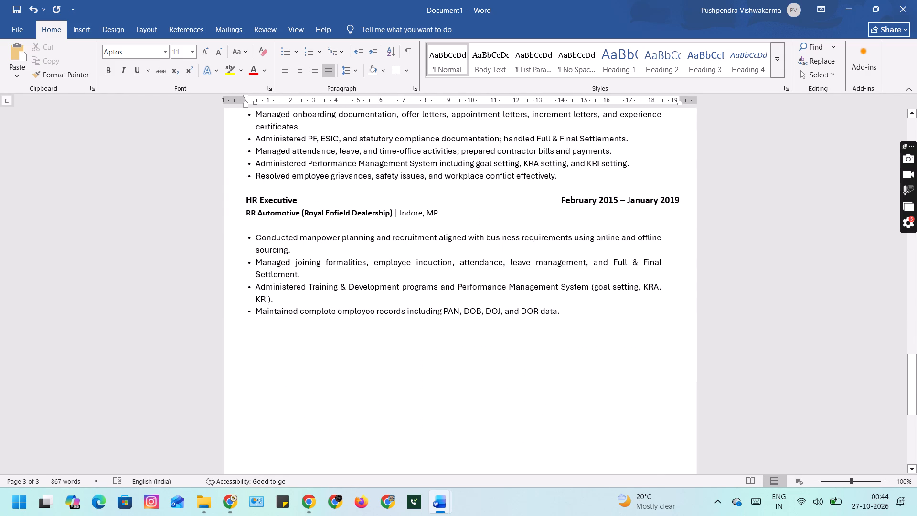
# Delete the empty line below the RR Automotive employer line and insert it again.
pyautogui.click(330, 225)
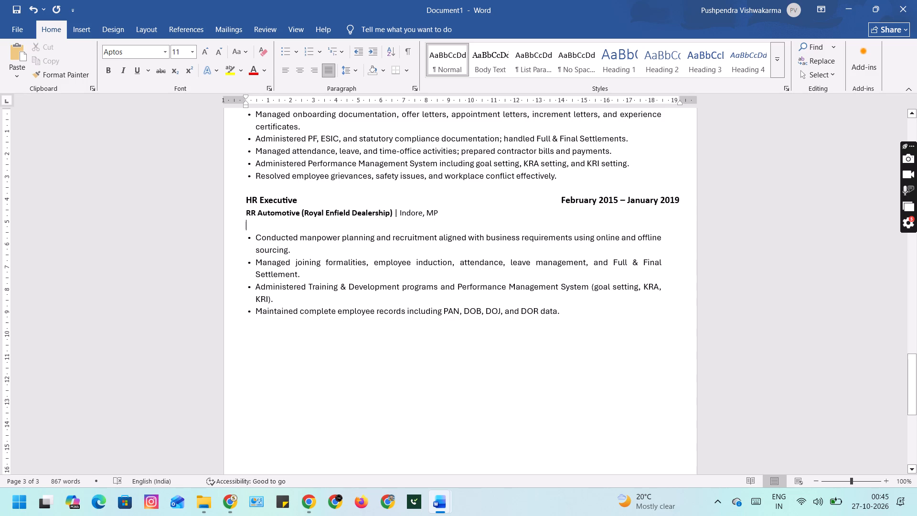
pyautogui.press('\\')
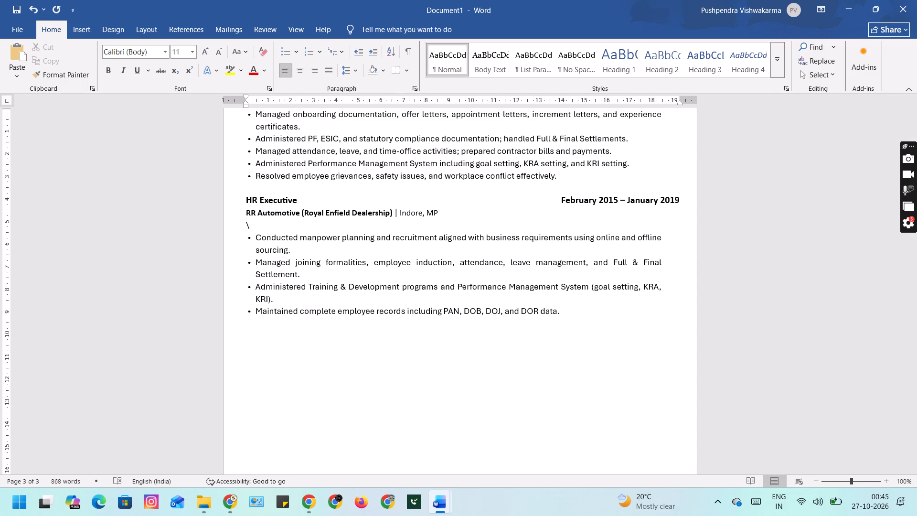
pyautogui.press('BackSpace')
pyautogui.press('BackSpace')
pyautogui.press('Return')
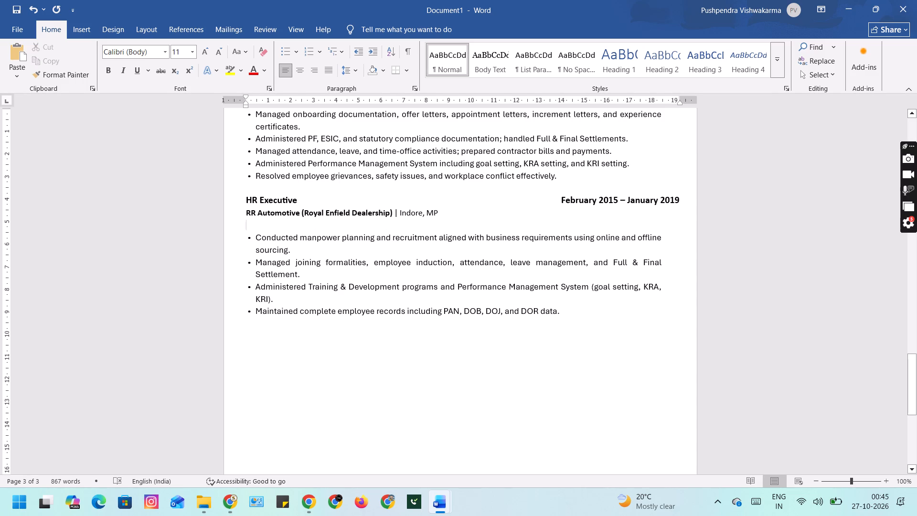
# Set the font size of the HR Executive job's bullets and the empty line above them to 10.5.
pyautogui.moveTo(562, 309); pyautogui.dragTo(268, 231)
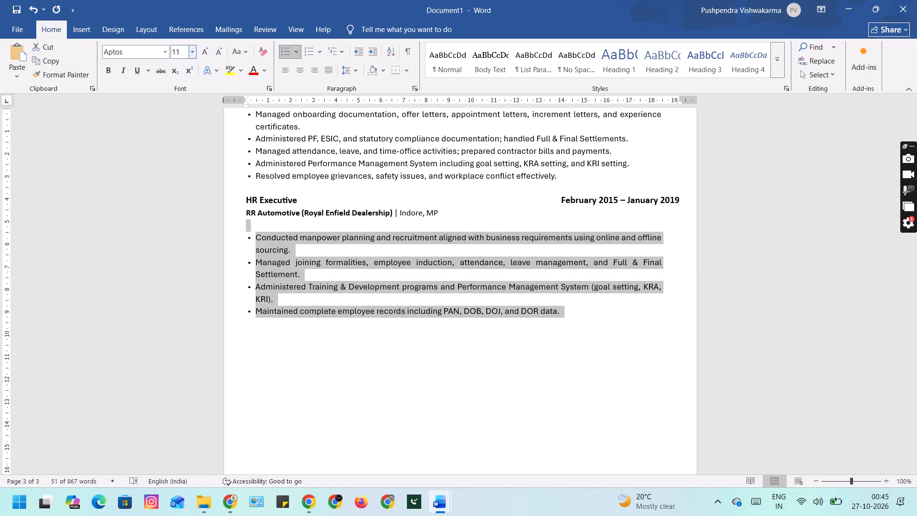
pyautogui.click(181, 52)
pyautogui.write('10.5')
pyautogui.press('Return')
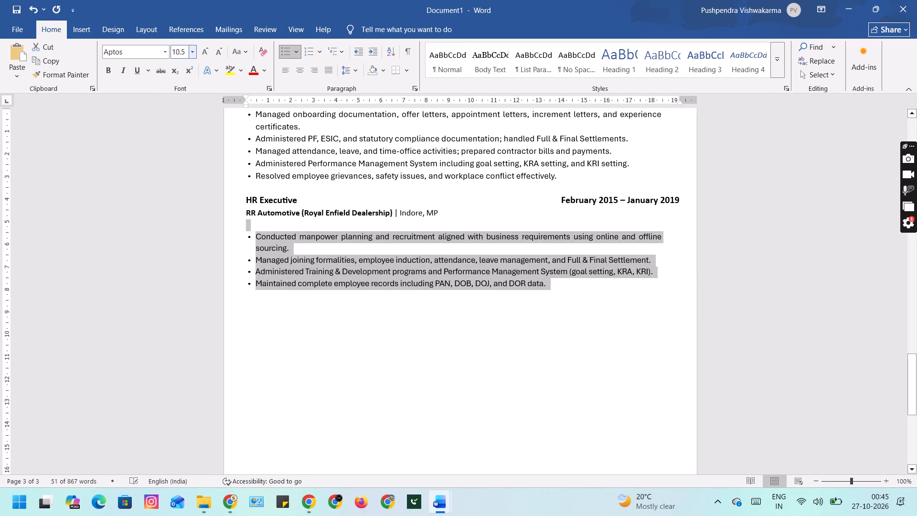
pyautogui.click(427, 291)
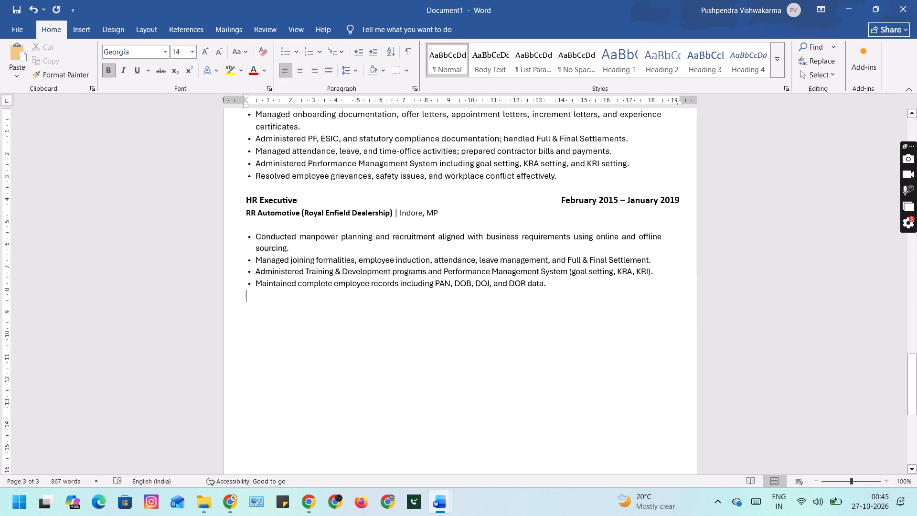
# Copy the HR Executive bullets' Aptos 10.5 formatting with Format Painter onto all the HR Officer bullets.
pyautogui.scroll(2, 427, 291)
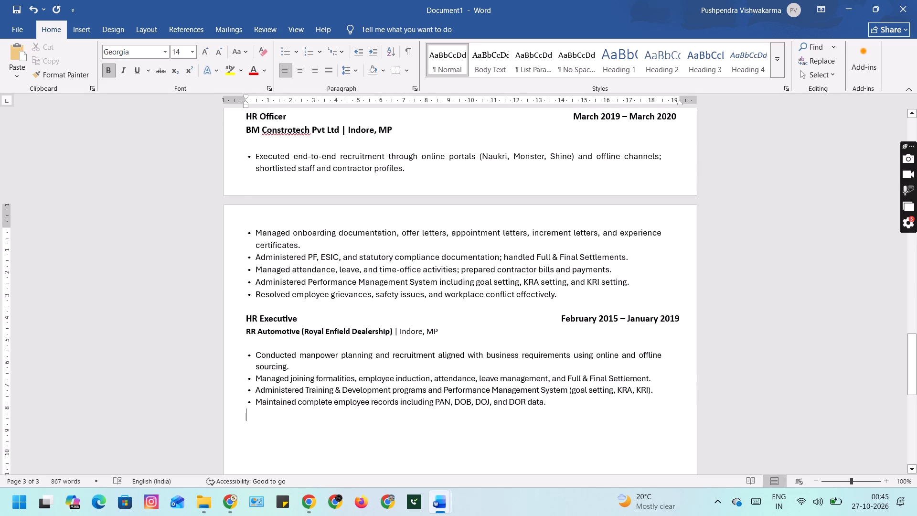
pyautogui.moveTo(466, 382); pyautogui.dragTo(483, 382)
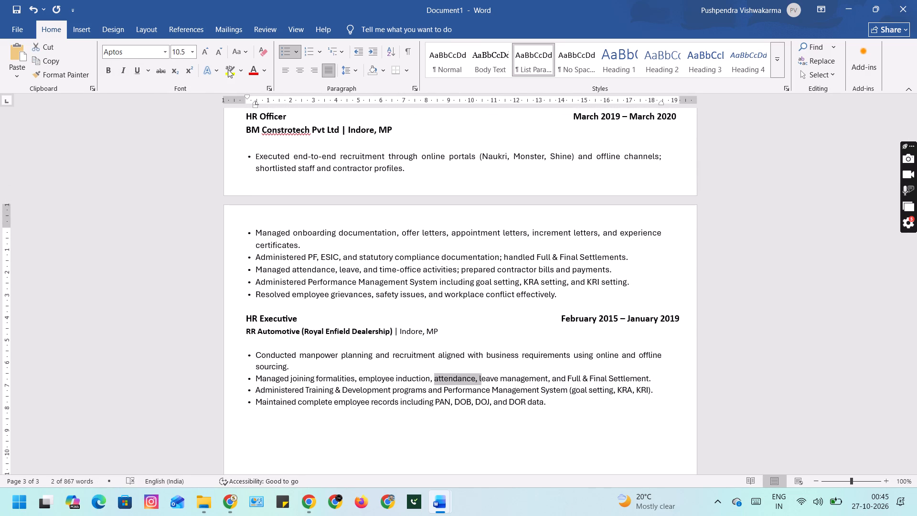
pyautogui.click(72, 74)
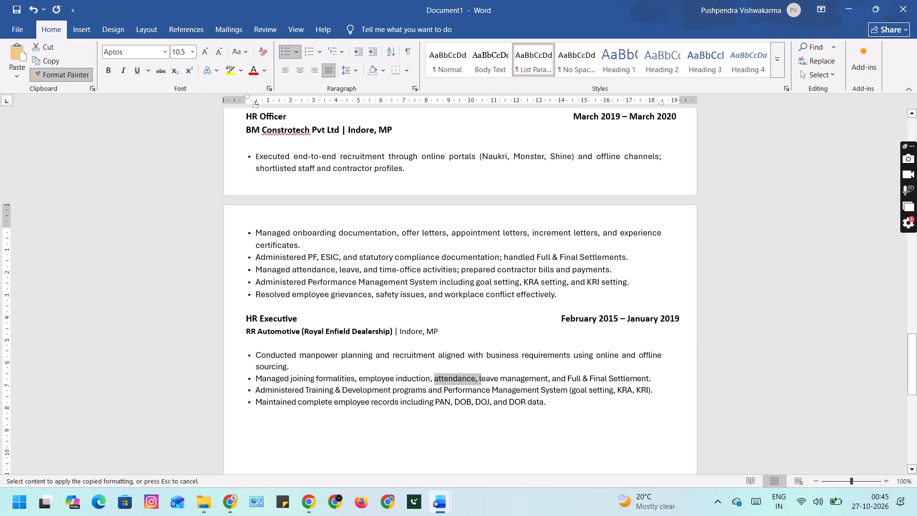
pyautogui.moveTo(561, 294); pyautogui.dragTo(265, 162)
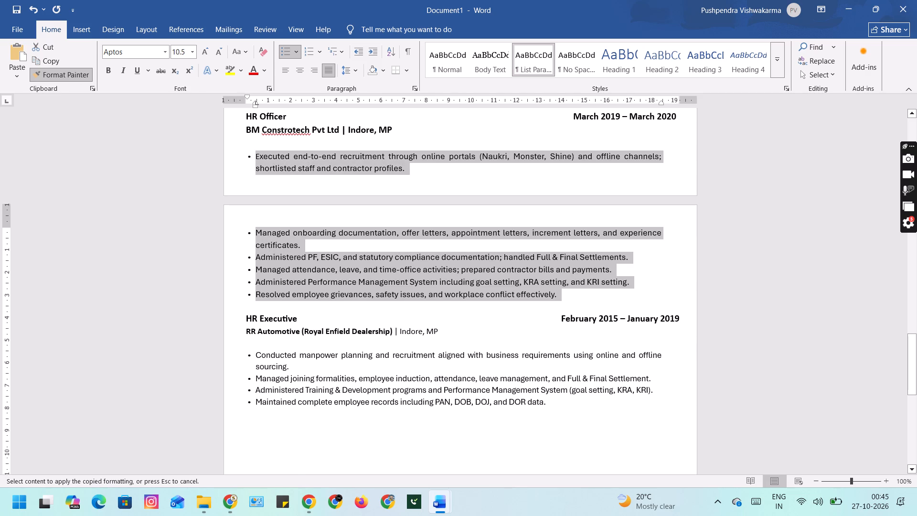
pyautogui.moveTo(265, 162); pyautogui.dragTo(262, 160)
pyautogui.click(451, 277)
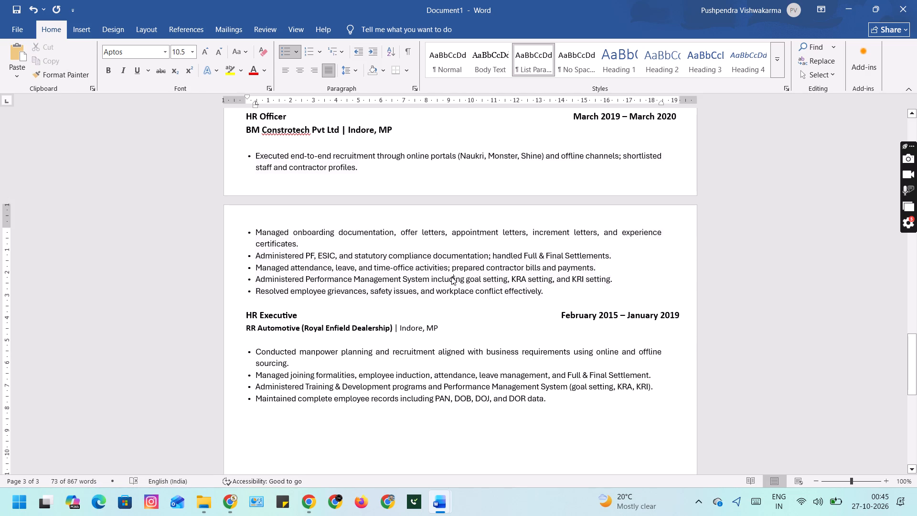
# Copy the HR Officer bullets' Aptos 10.5 formatting with Format Painter onto the three HR Consultant & Recruitment Entrepreneur bullets.
pyautogui.scroll(2, 451, 277)
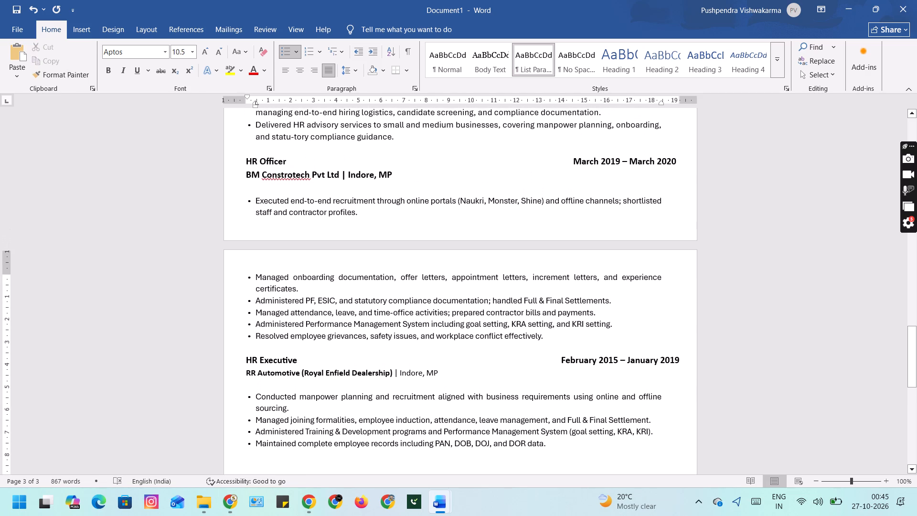
pyautogui.scroll(3, 451, 277)
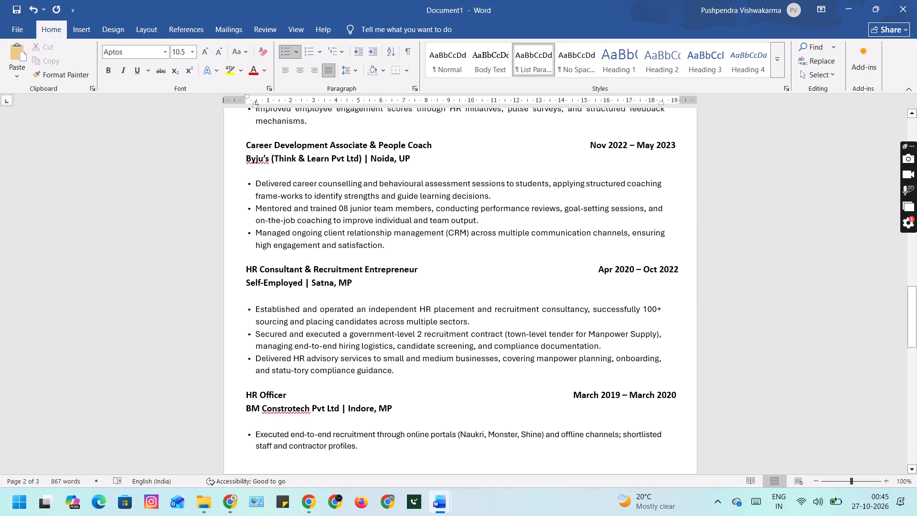
pyautogui.moveTo(422, 436); pyautogui.dragTo(435, 434)
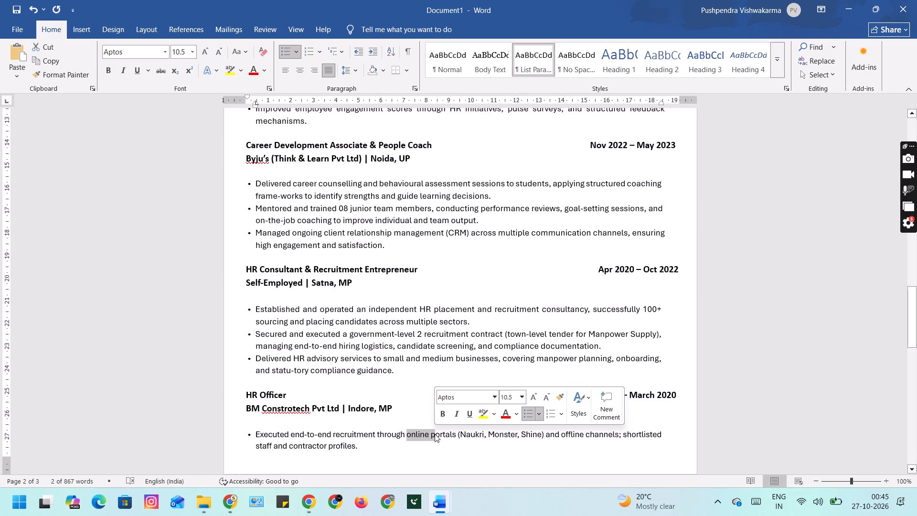
pyautogui.click(68, 74)
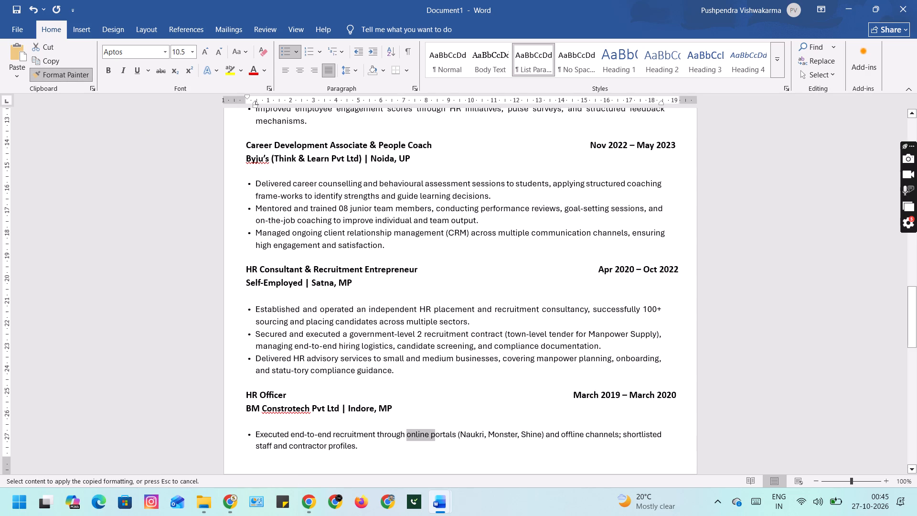
pyautogui.moveTo(402, 372); pyautogui.dragTo(261, 307)
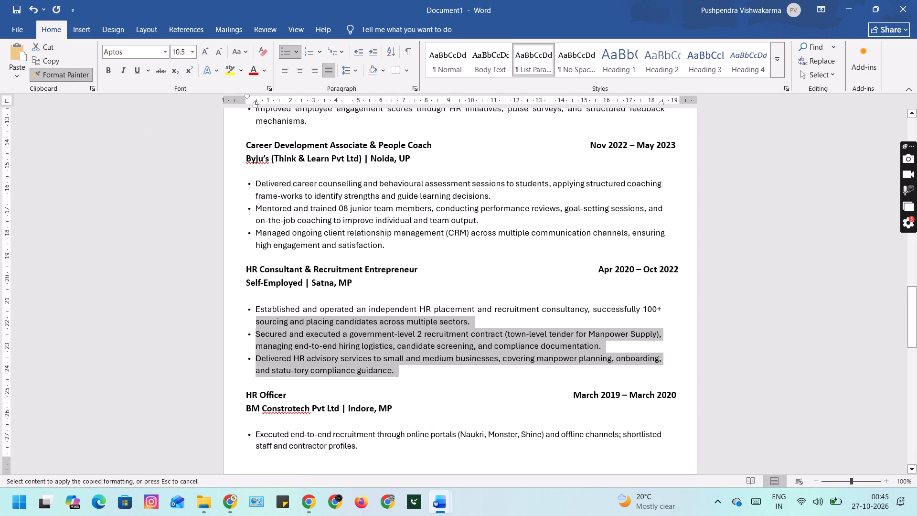
pyautogui.moveTo(261, 307); pyautogui.dragTo(260, 307)
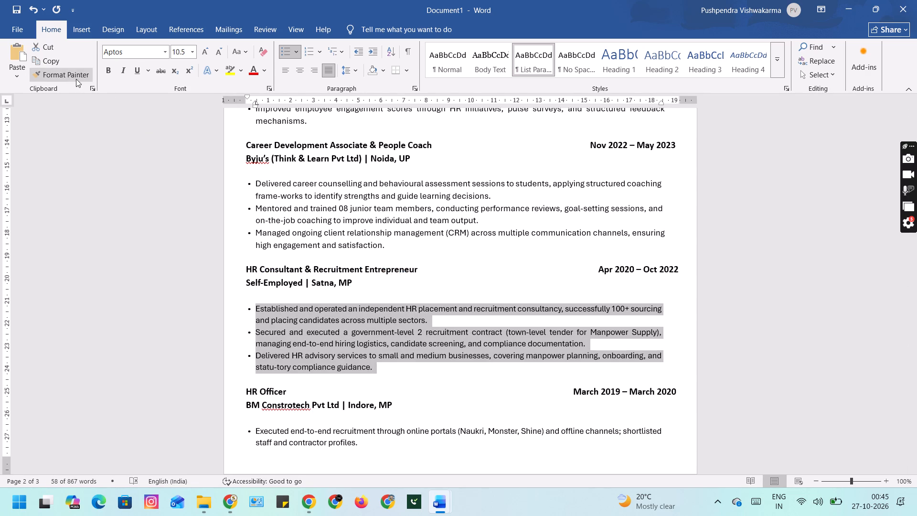
# Copy the HR Consultant bullets' formatting with Format Painter onto the Career Development Associate bullets, clearing the bullet from the empty line above them.
pyautogui.click(75, 77)
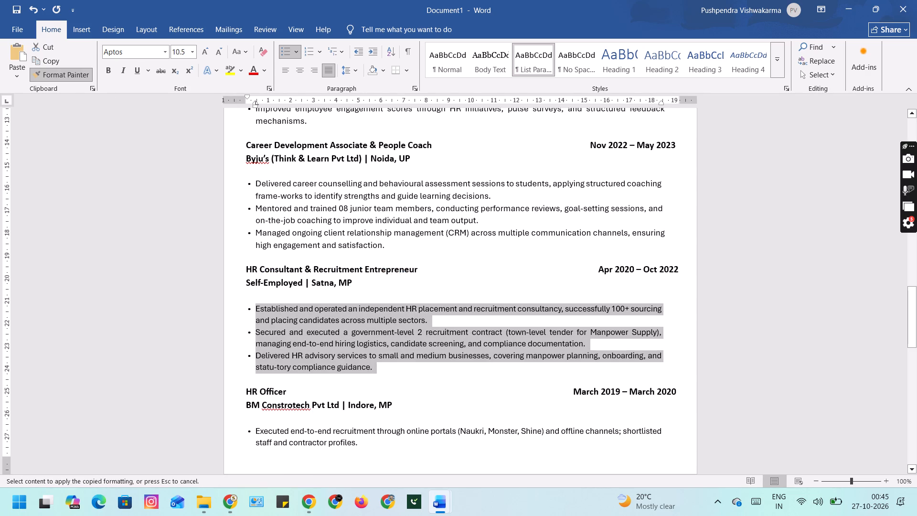
pyautogui.moveTo(387, 245); pyautogui.dragTo(265, 175)
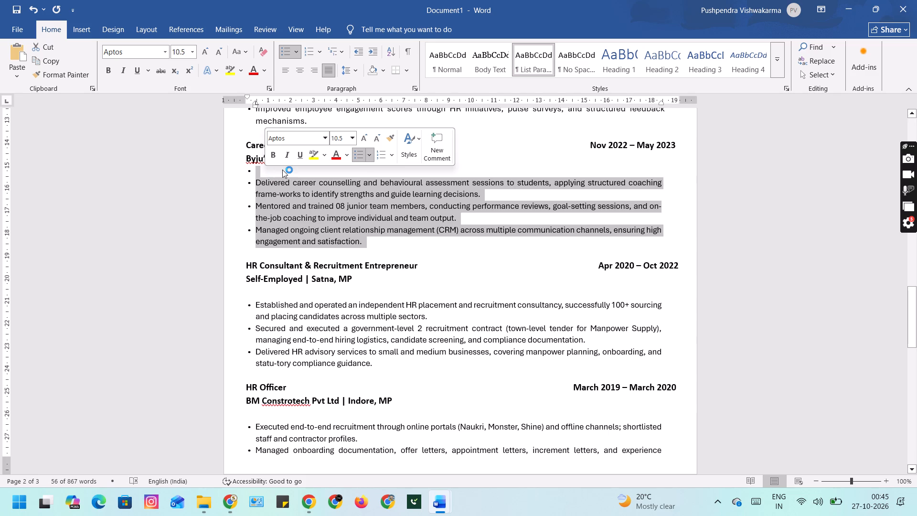
pyautogui.click(267, 172)
pyautogui.press('BackSpace')
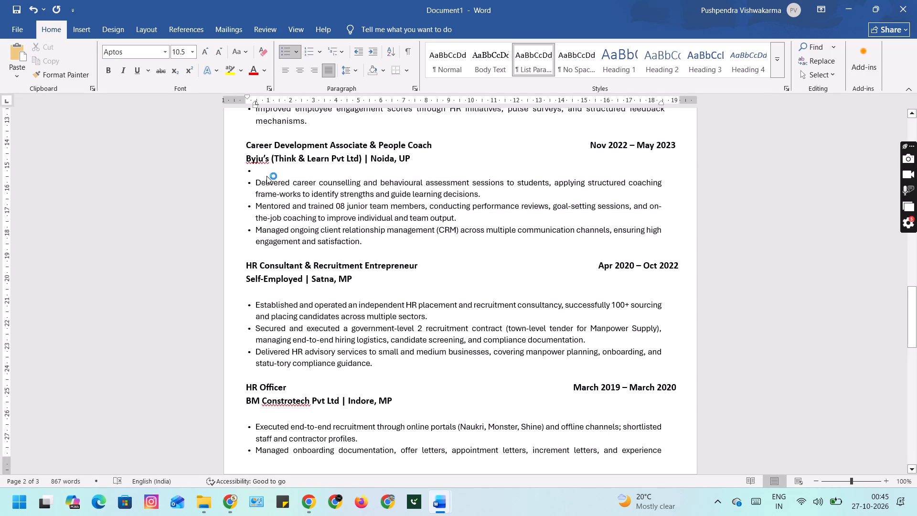
# Copy the Career Development Associate bullets' Aptos 10.5 formatting with Format Painter onto the three Training, Development & Employee Engagement bullets.
pyautogui.scroll(2, 360, 241)
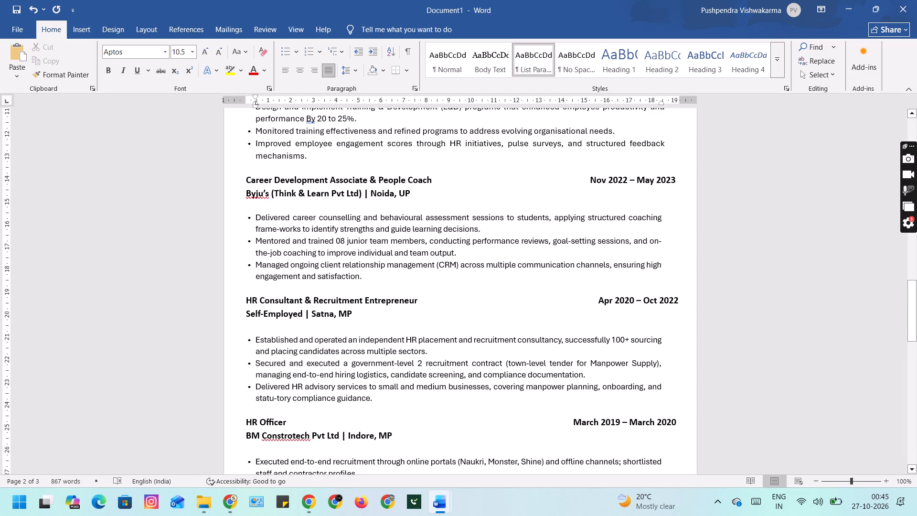
pyautogui.scroll(3, 360, 241)
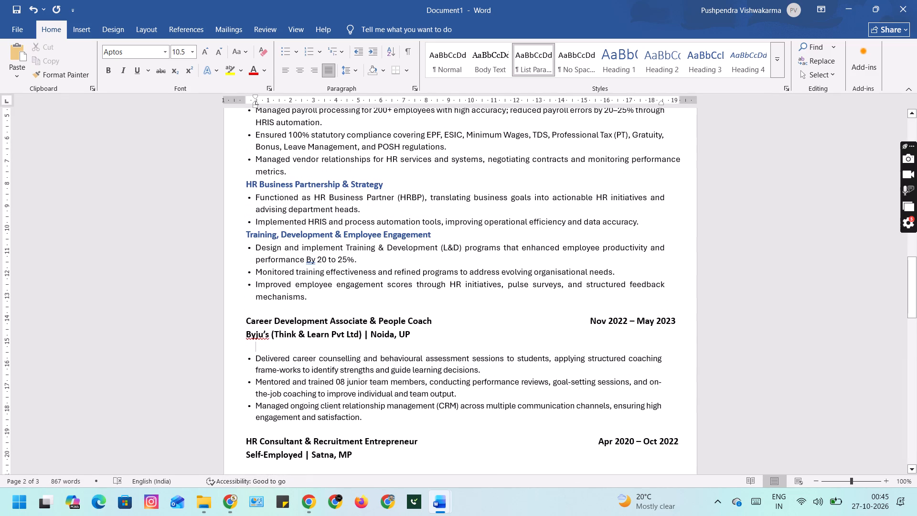
pyautogui.moveTo(362, 383); pyautogui.dragTo(372, 383)
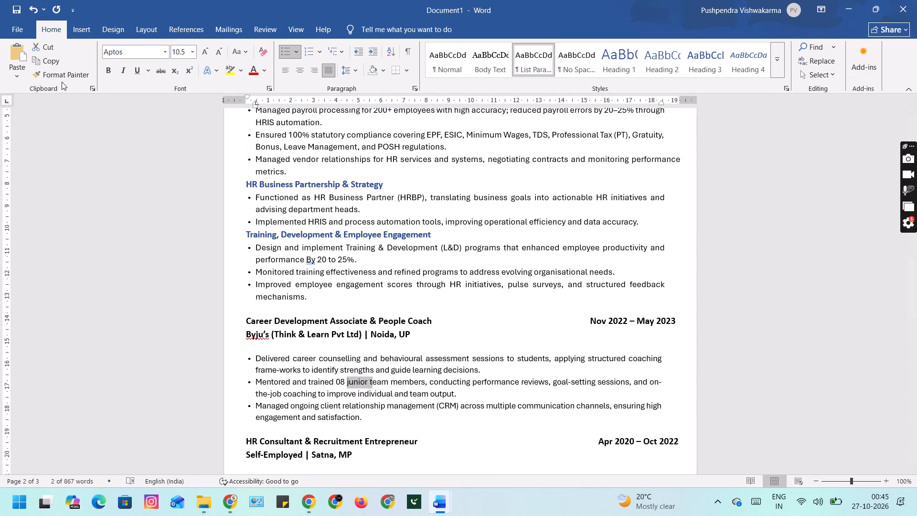
pyautogui.click(66, 69)
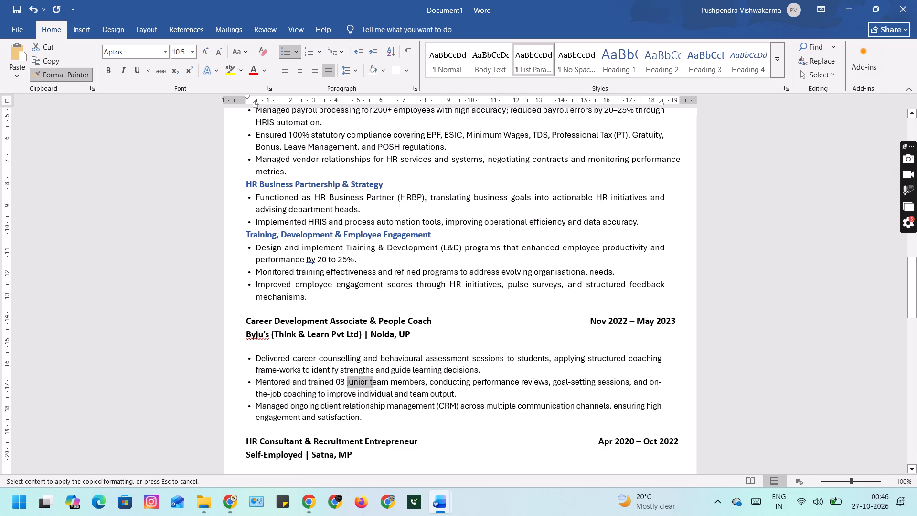
pyautogui.moveTo(313, 297); pyautogui.dragTo(261, 250)
# Copy the Training, Development & Employee Engagement bullets' formatting with Format Painter onto the two HR Business Partnership & Strategy bullets.
pyautogui.click(375, 275)
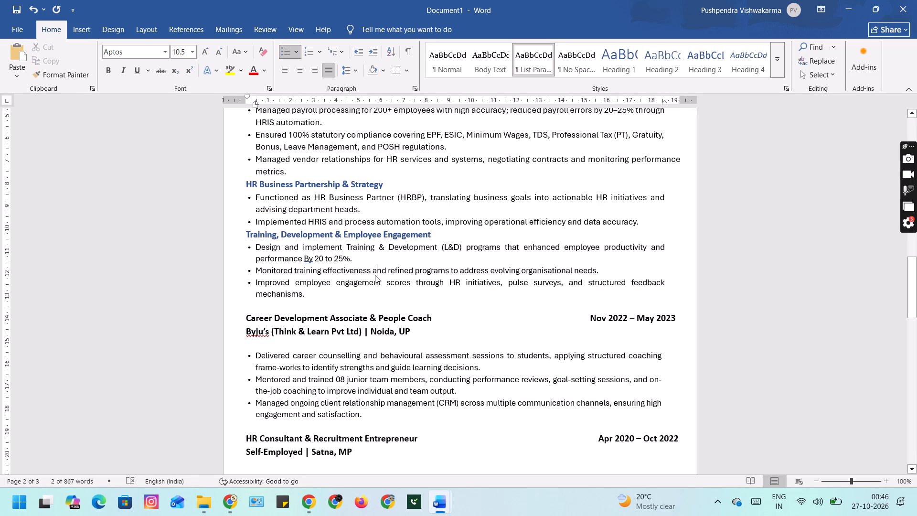
pyautogui.moveTo(375, 275); pyautogui.dragTo(388, 275)
pyautogui.click(64, 76)
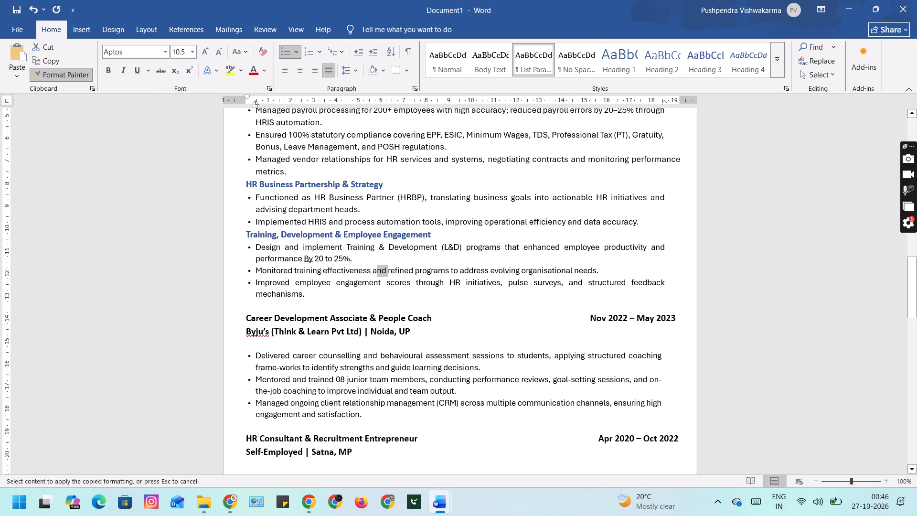
pyautogui.moveTo(645, 226); pyautogui.dragTo(261, 200)
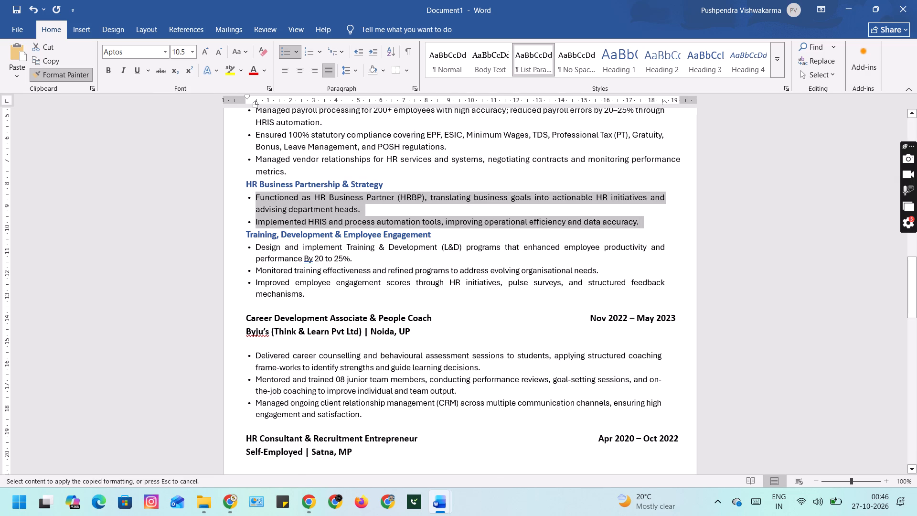
pyautogui.moveTo(261, 200); pyautogui.dragTo(260, 200)
# Copy the HR Business Partnership & Strategy bullets' Aptos 10.5 formatting with Format Painter onto the three HR Operations & Compliance bullets.
pyautogui.scroll(1, 469, 201)
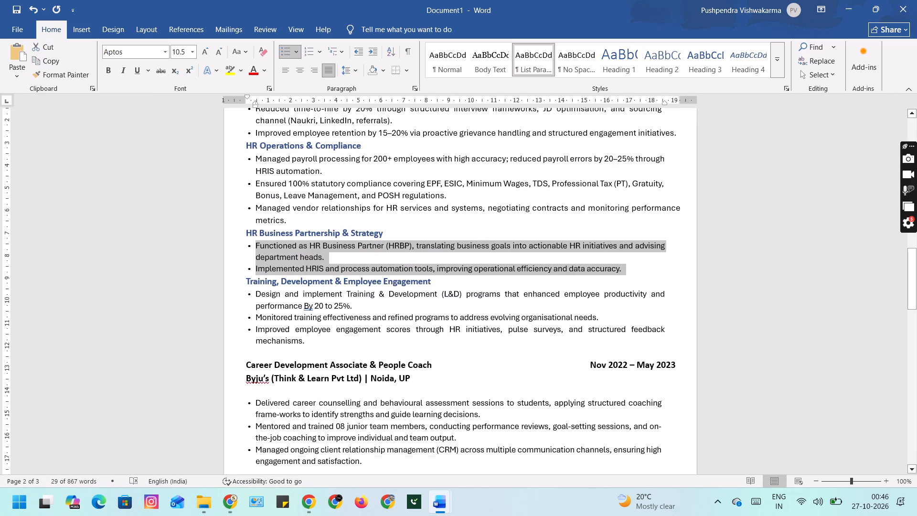
pyautogui.scroll(3, 469, 201)
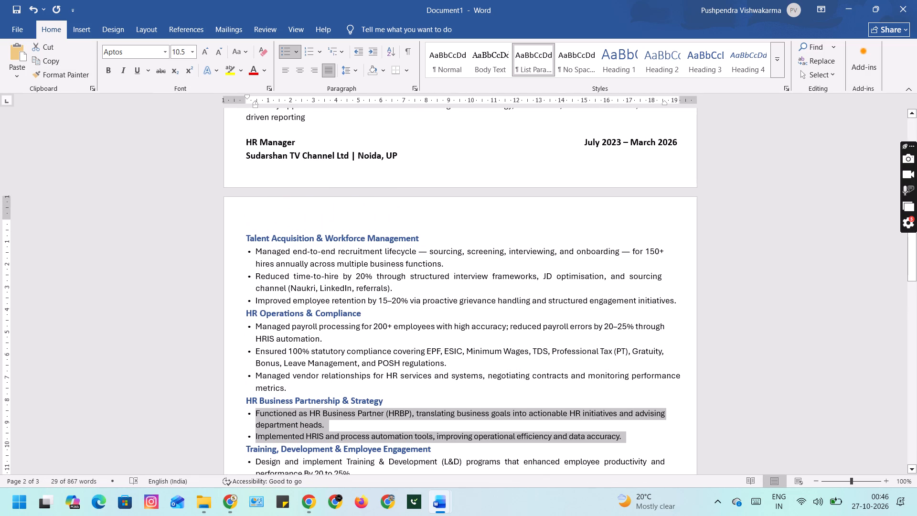
pyautogui.click(449, 355)
pyautogui.click(307, 420)
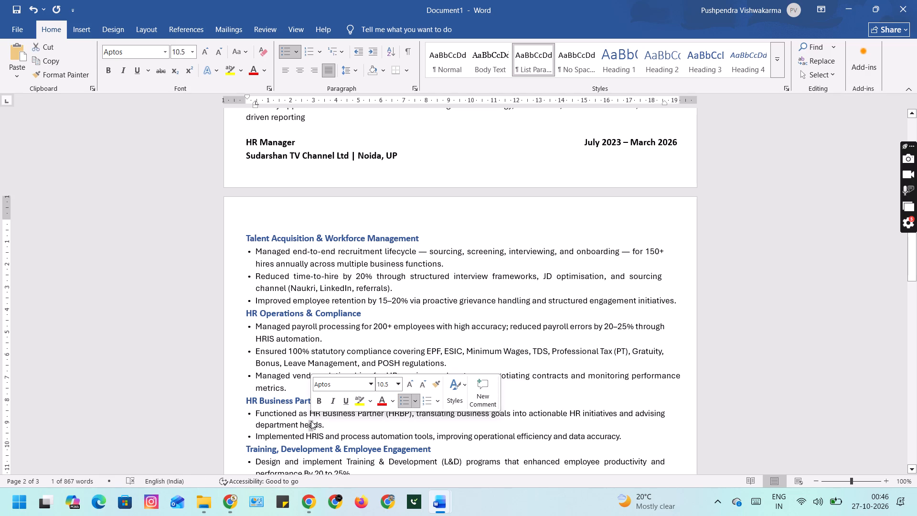
pyautogui.click(80, 73)
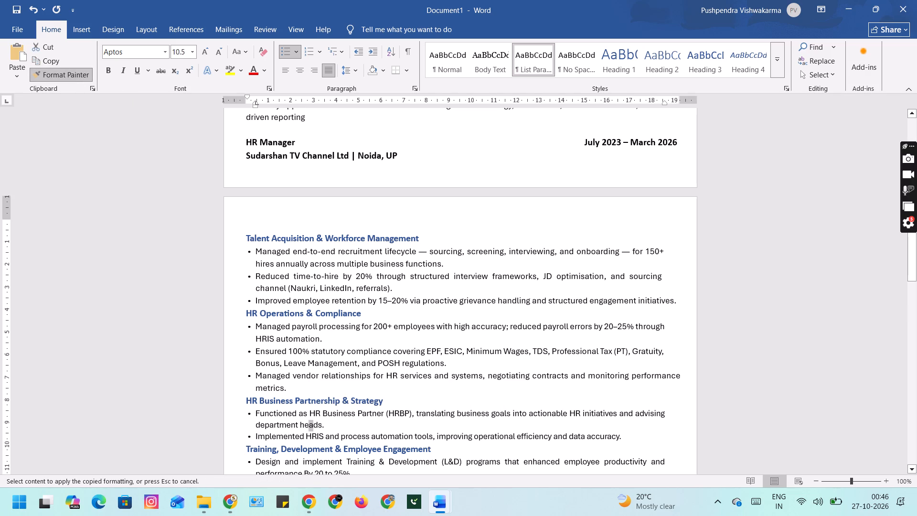
pyautogui.moveTo(289, 388); pyautogui.dragTo(263, 338)
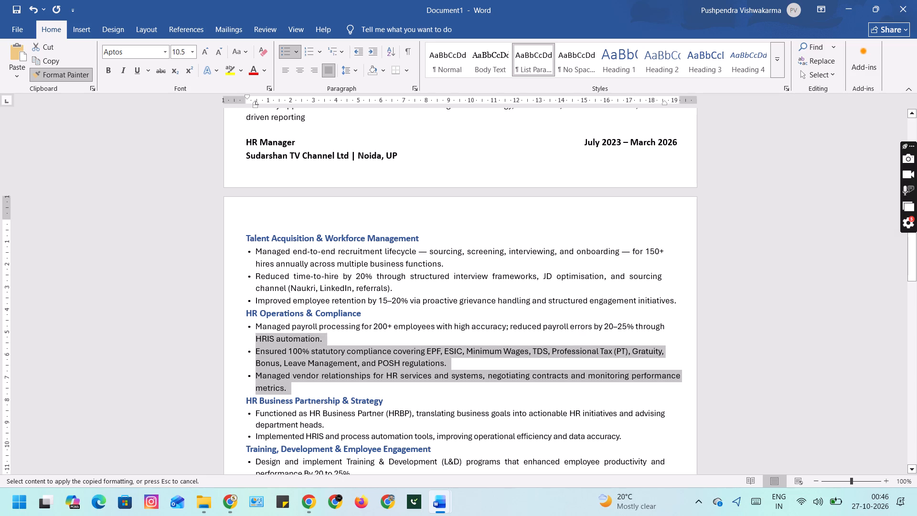
pyautogui.moveTo(263, 338); pyautogui.dragTo(261, 331)
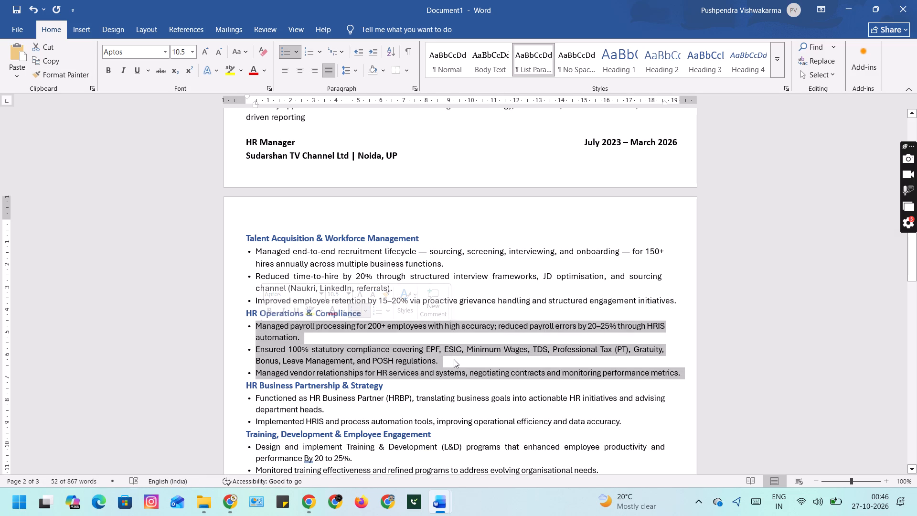
pyautogui.click(454, 359)
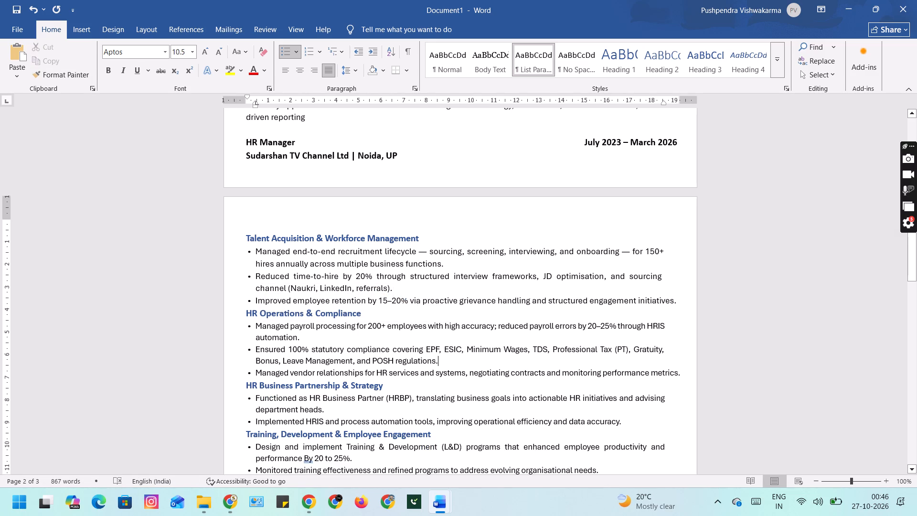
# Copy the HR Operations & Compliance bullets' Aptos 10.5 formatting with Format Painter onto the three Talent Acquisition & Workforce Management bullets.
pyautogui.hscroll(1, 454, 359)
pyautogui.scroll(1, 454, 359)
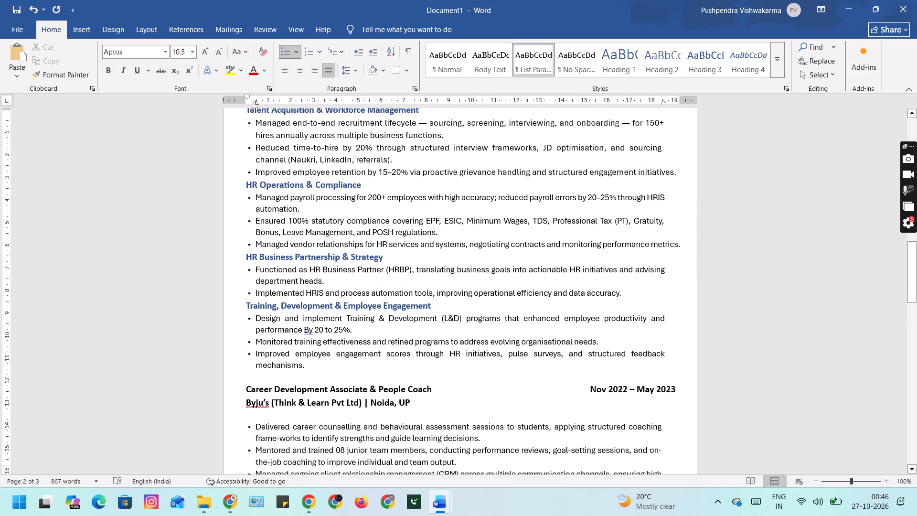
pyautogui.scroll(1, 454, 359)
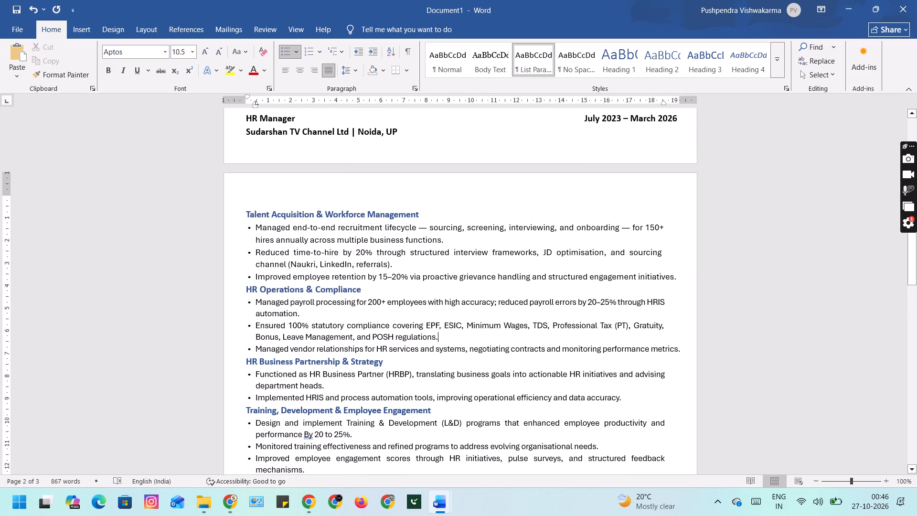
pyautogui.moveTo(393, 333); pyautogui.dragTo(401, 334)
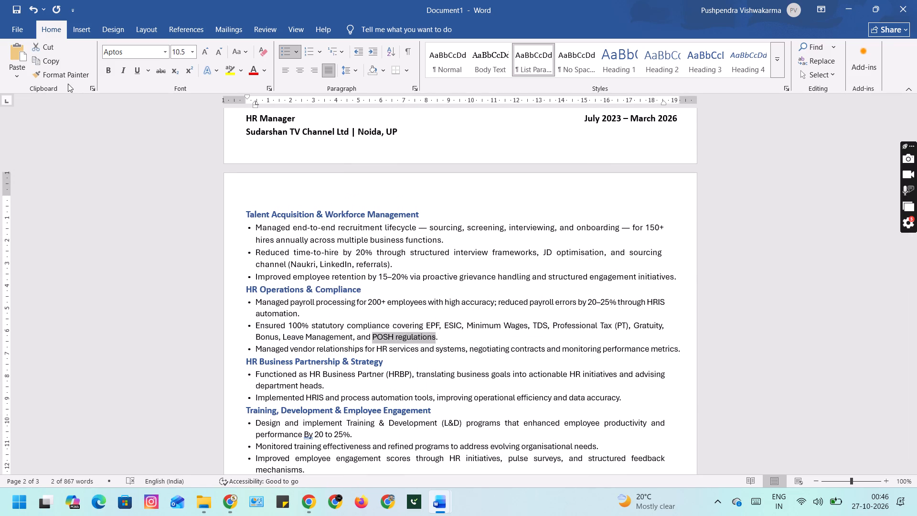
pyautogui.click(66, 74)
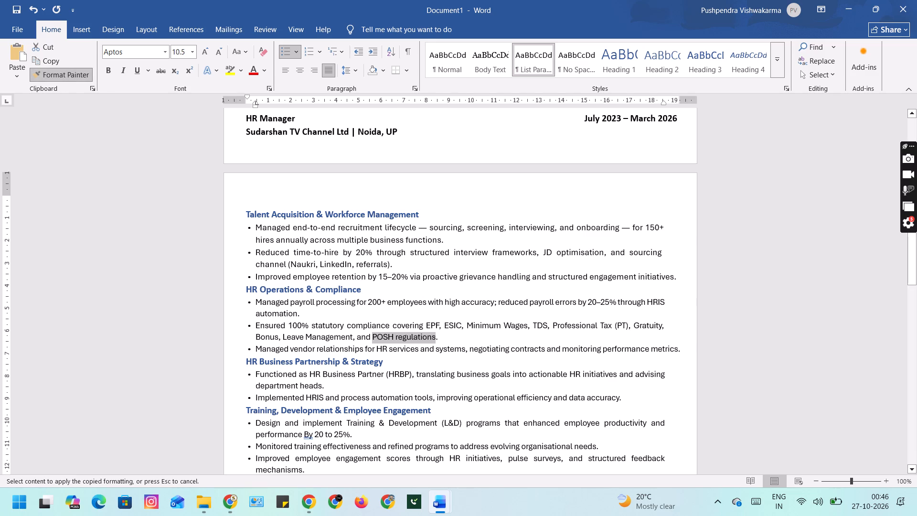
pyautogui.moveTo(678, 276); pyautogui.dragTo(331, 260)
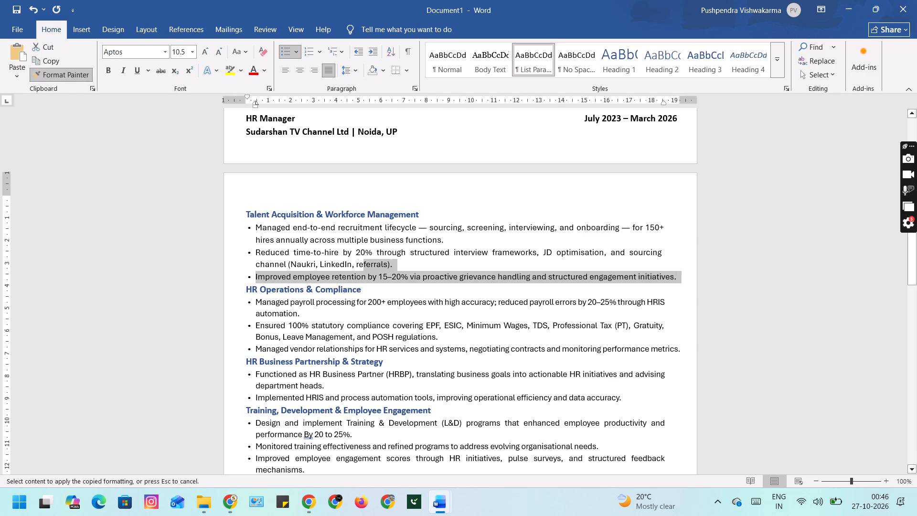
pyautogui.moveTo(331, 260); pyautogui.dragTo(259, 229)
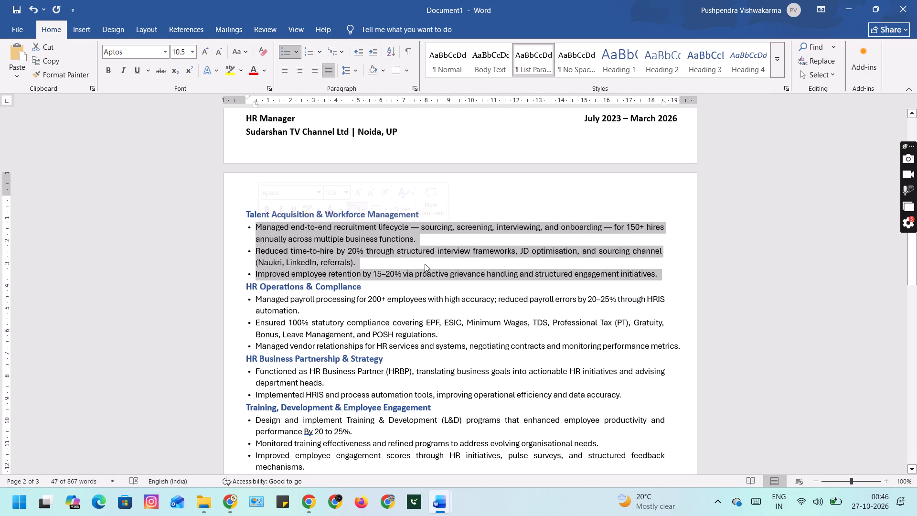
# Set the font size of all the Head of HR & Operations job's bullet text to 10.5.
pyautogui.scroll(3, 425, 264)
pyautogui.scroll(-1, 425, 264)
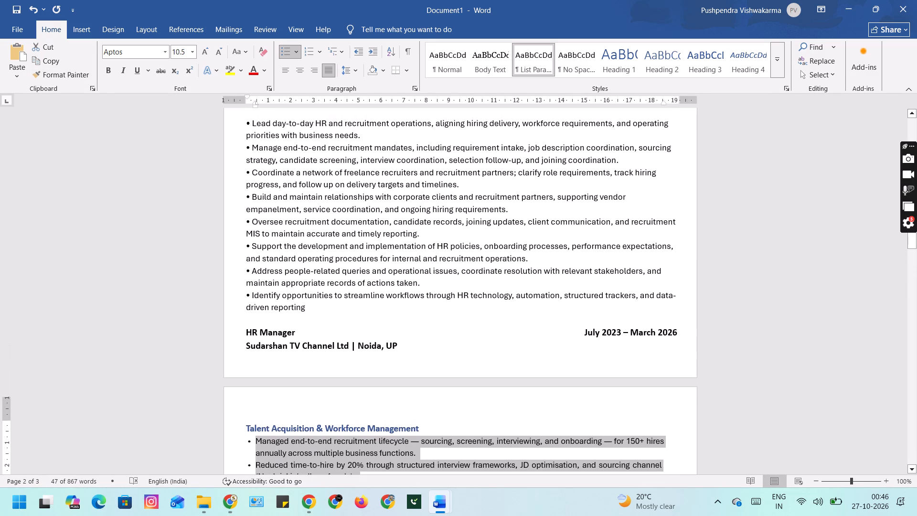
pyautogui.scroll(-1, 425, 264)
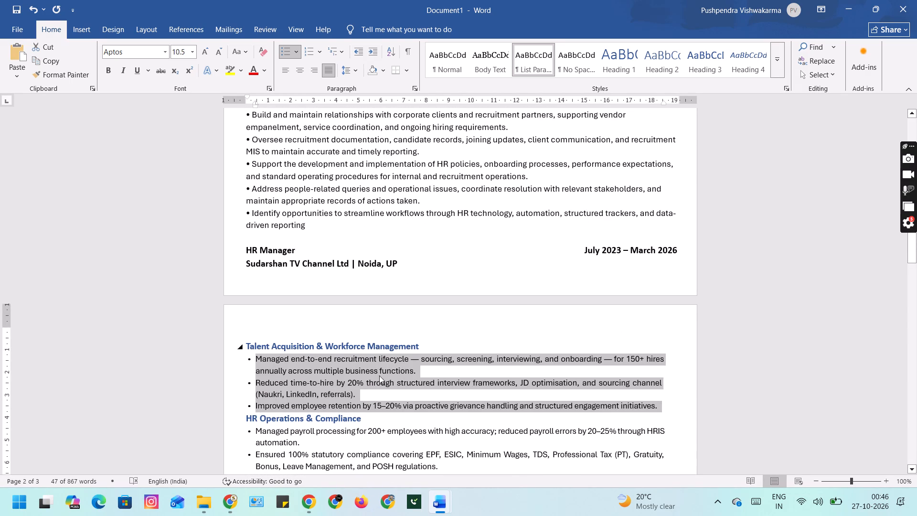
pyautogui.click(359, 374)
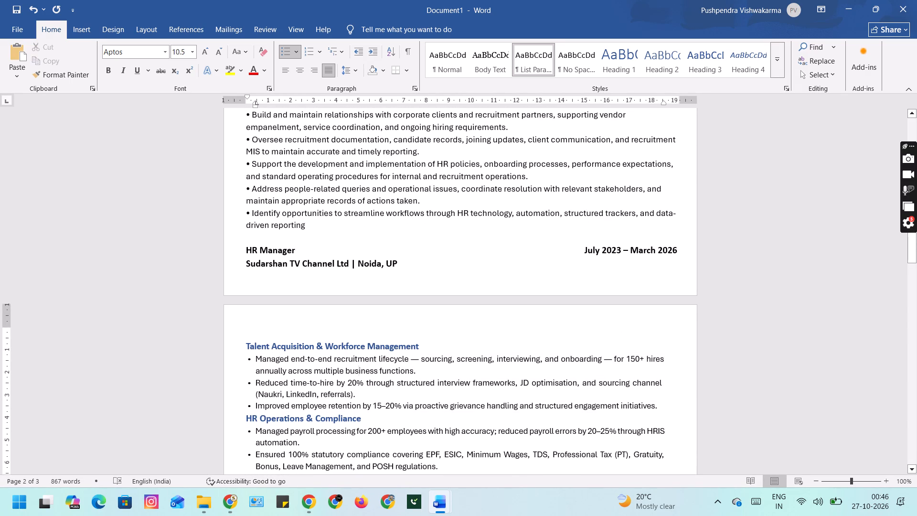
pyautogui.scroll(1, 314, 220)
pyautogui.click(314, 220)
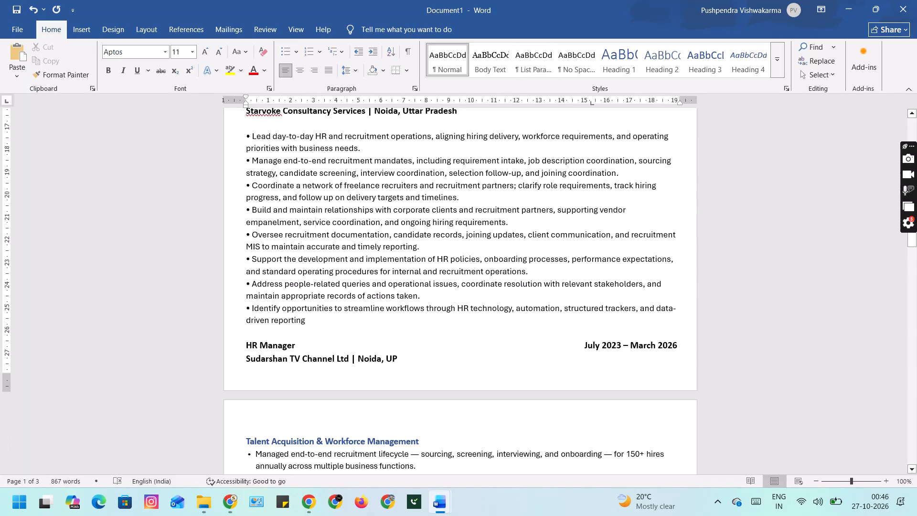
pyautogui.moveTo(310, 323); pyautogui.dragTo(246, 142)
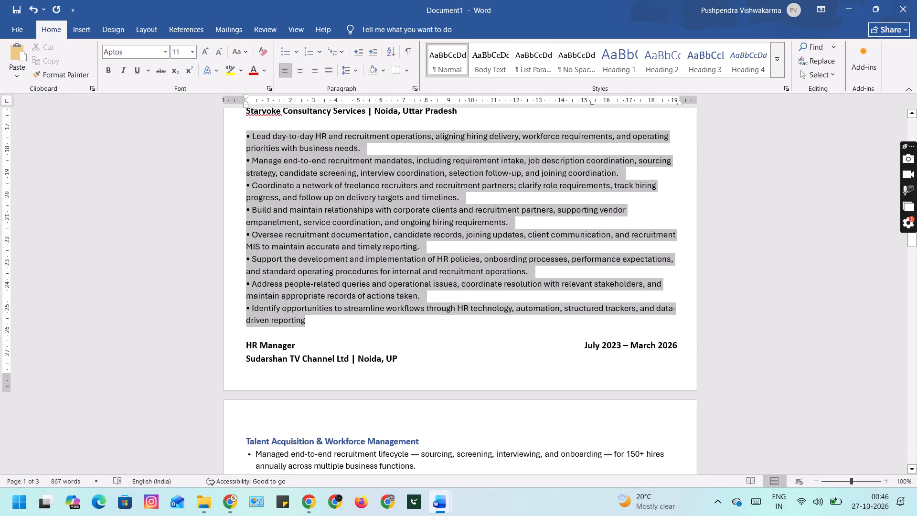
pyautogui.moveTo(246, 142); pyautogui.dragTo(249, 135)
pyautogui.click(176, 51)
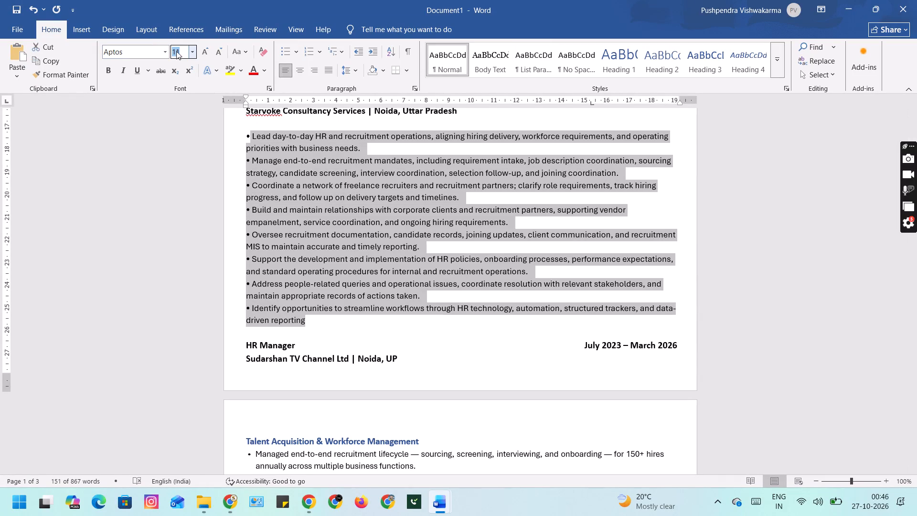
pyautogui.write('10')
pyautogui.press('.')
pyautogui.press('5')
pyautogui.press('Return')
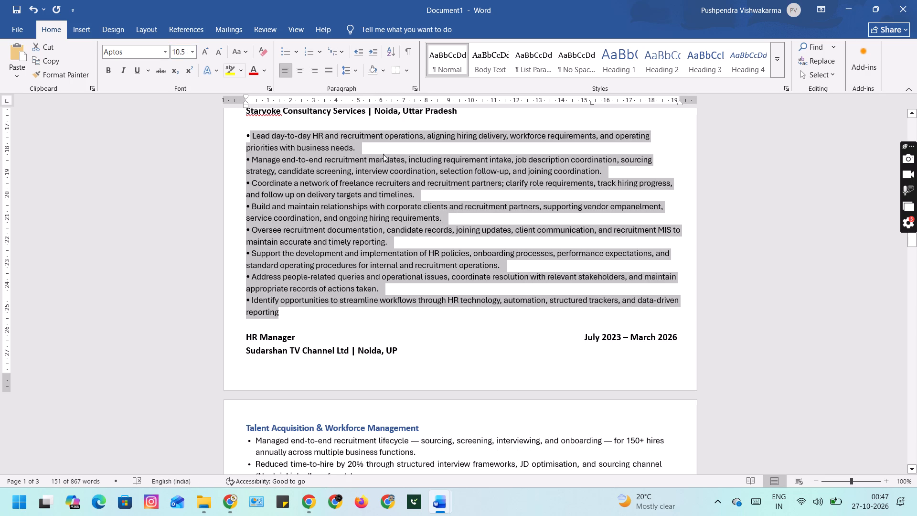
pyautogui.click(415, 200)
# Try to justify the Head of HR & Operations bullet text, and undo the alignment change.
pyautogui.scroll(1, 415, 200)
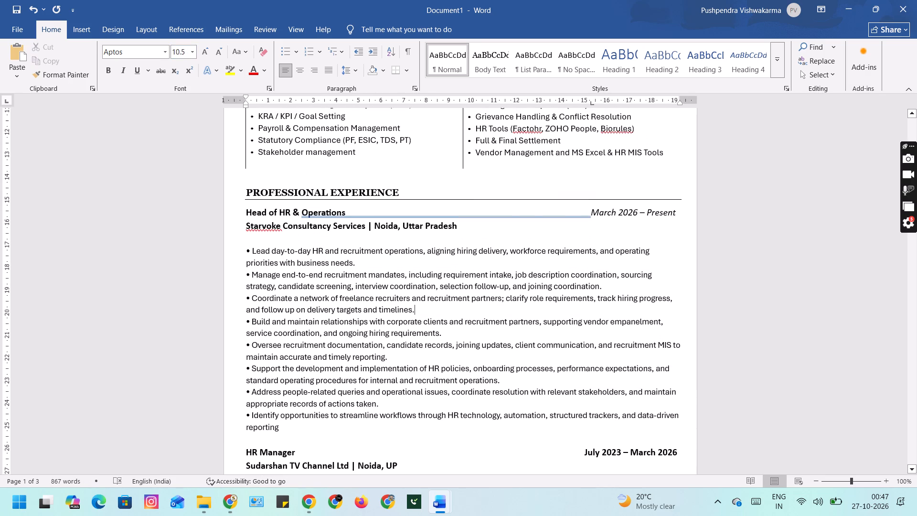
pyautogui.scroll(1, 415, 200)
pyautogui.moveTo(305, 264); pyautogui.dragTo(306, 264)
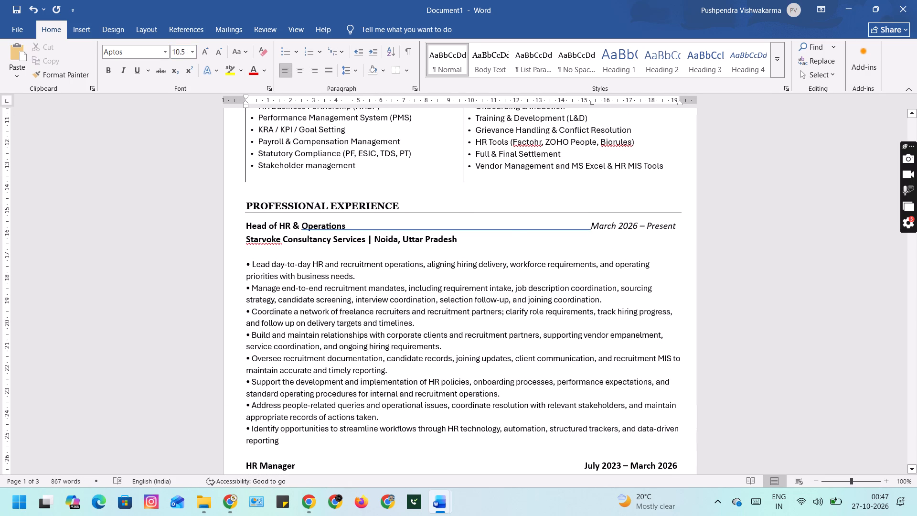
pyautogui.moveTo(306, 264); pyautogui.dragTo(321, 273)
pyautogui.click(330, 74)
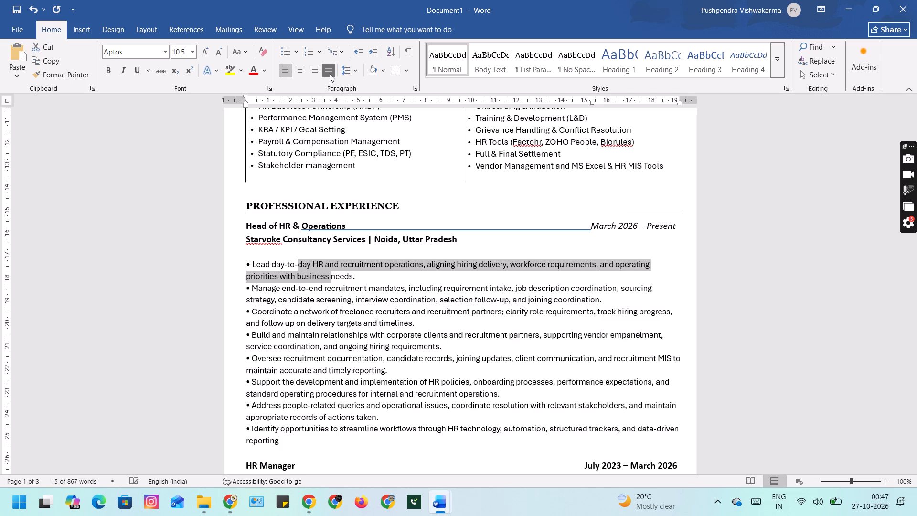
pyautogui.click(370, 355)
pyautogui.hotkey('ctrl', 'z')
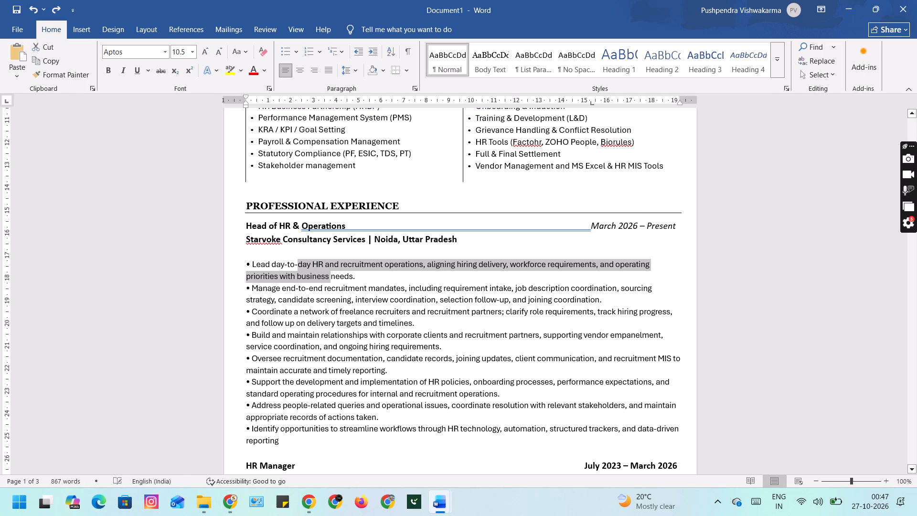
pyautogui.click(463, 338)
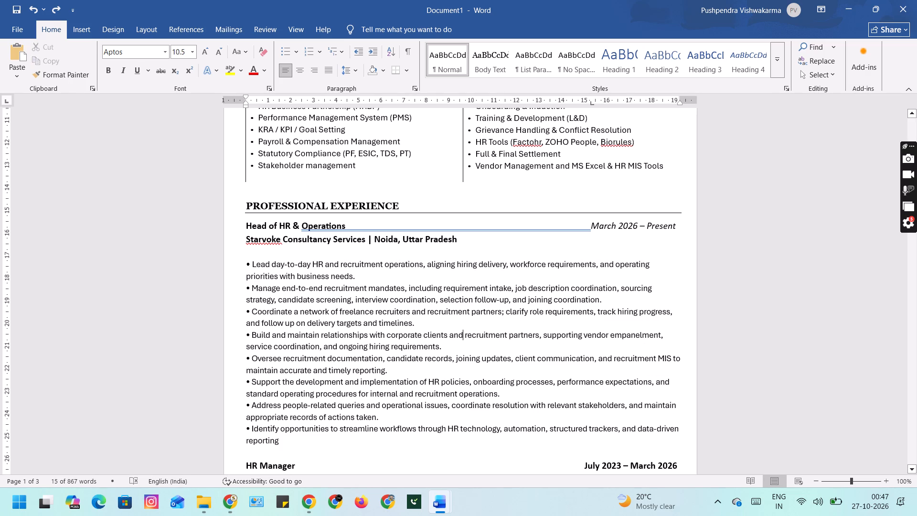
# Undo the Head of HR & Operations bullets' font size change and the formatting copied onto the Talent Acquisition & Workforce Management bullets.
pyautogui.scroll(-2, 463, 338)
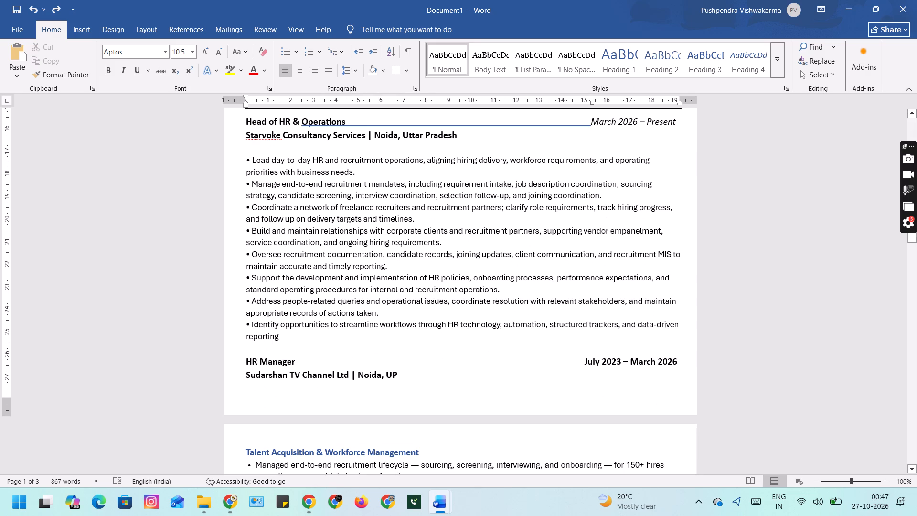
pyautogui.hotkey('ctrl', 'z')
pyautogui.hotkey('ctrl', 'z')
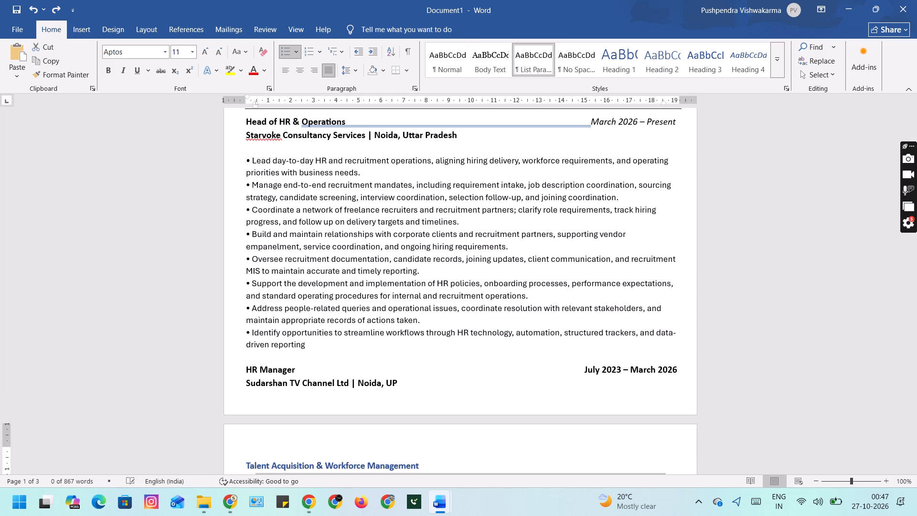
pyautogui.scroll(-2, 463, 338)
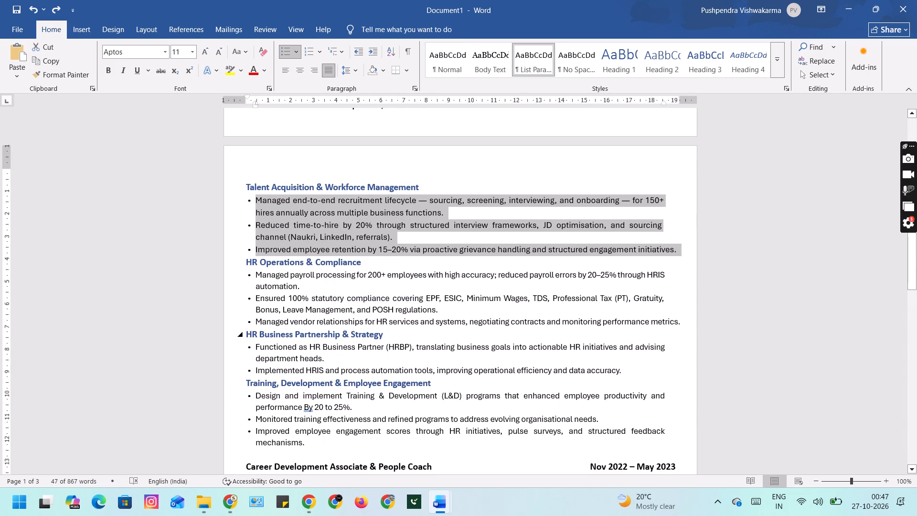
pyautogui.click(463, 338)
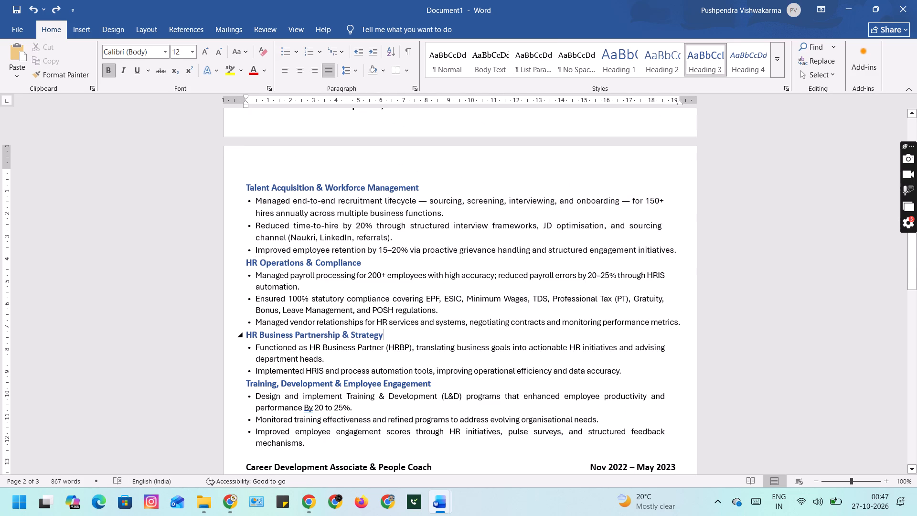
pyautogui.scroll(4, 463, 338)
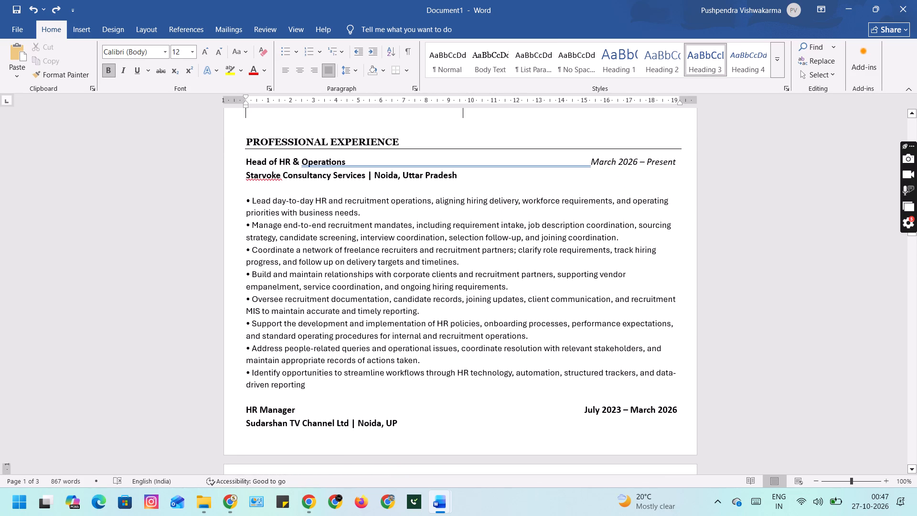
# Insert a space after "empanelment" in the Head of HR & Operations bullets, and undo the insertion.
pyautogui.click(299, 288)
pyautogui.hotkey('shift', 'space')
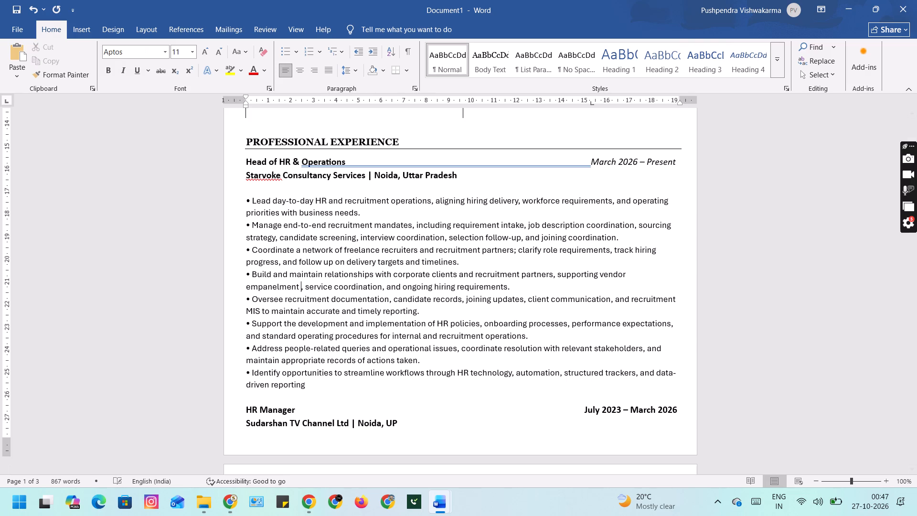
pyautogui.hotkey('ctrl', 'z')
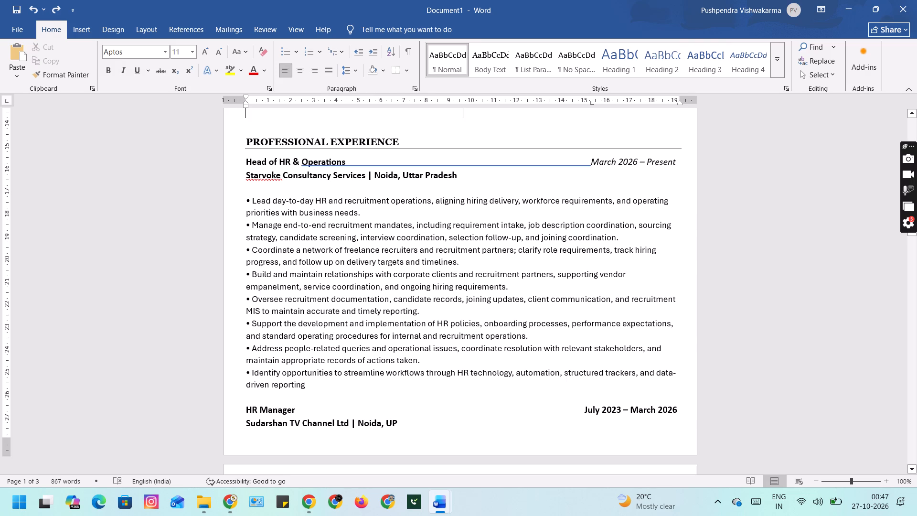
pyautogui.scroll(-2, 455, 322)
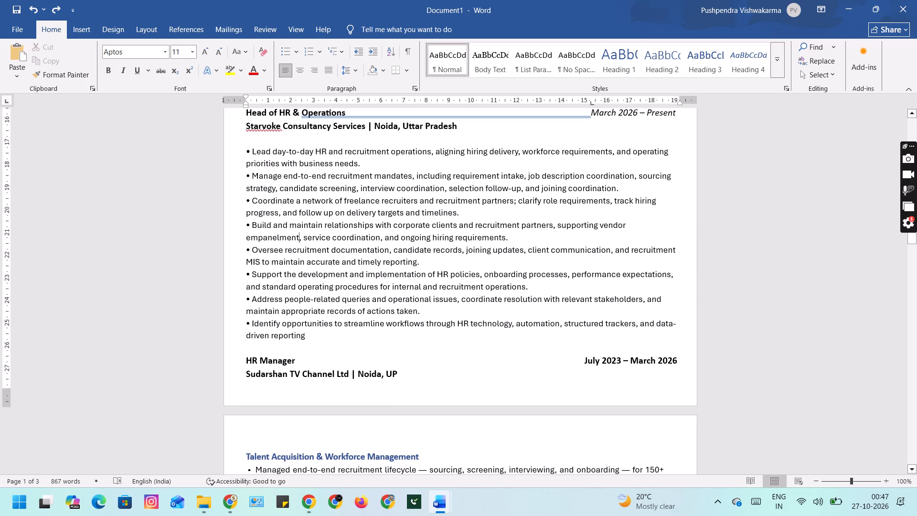
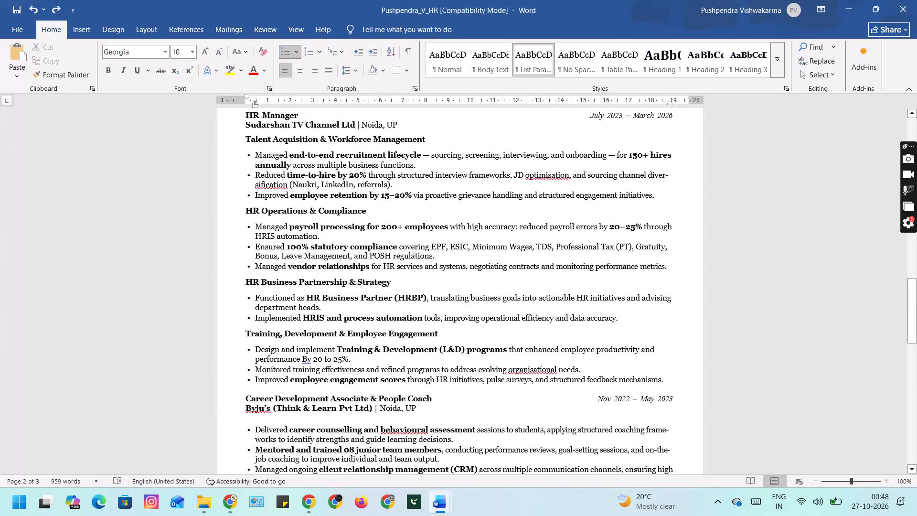
pyautogui.hotkey('alt', 'Tab')
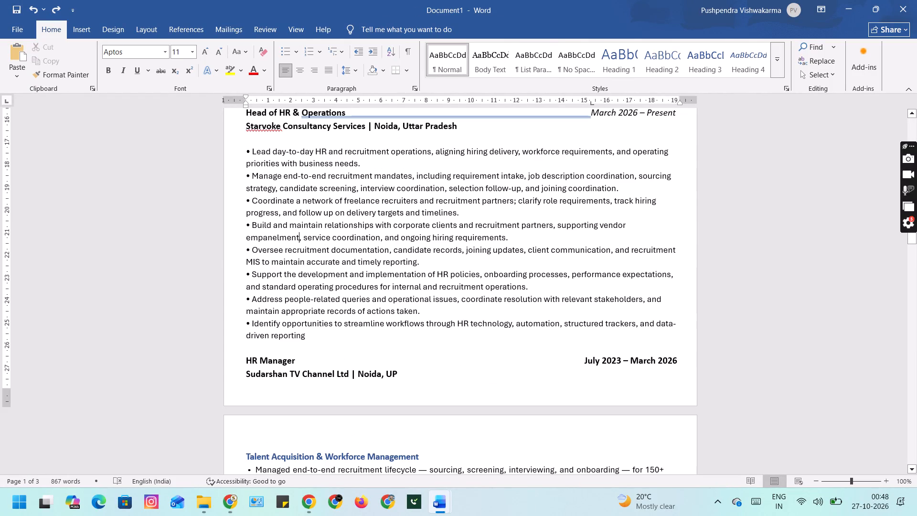
pyautogui.hotkey('alt', 'Tab')
pyautogui.hotkey('alt', 'Tab')
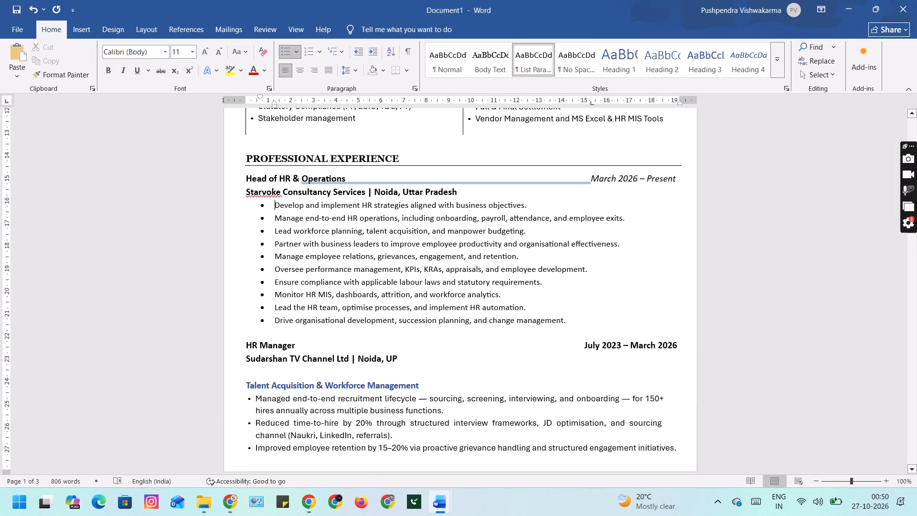
pyautogui.scroll(1, 425, 296)
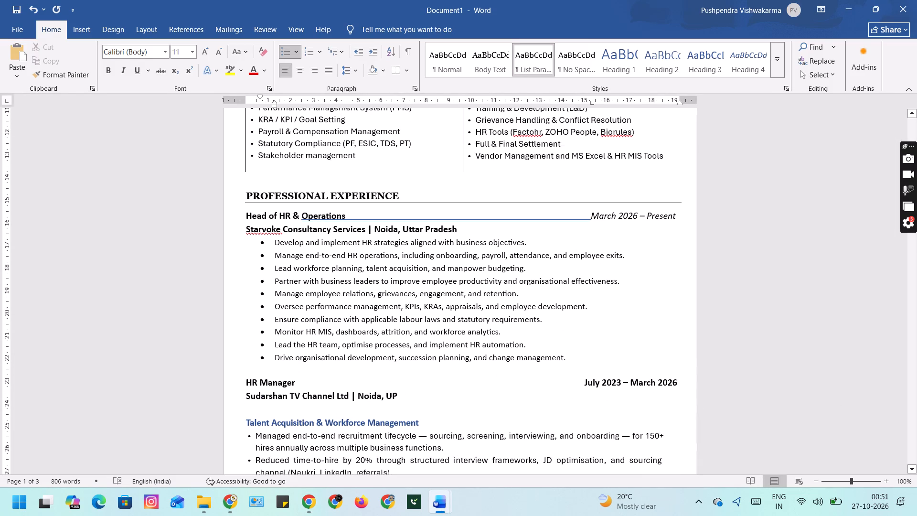
pyautogui.click(462, 226)
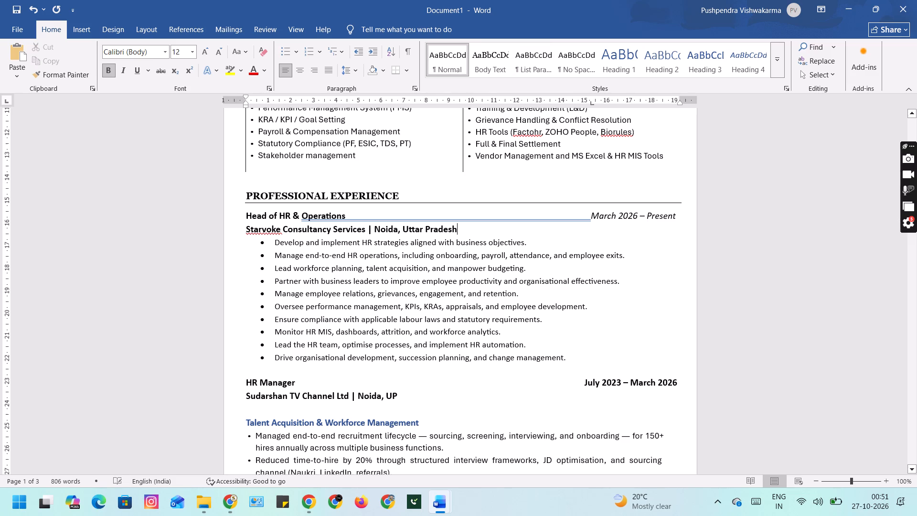
pyautogui.hotkey('alt', 'Tab')
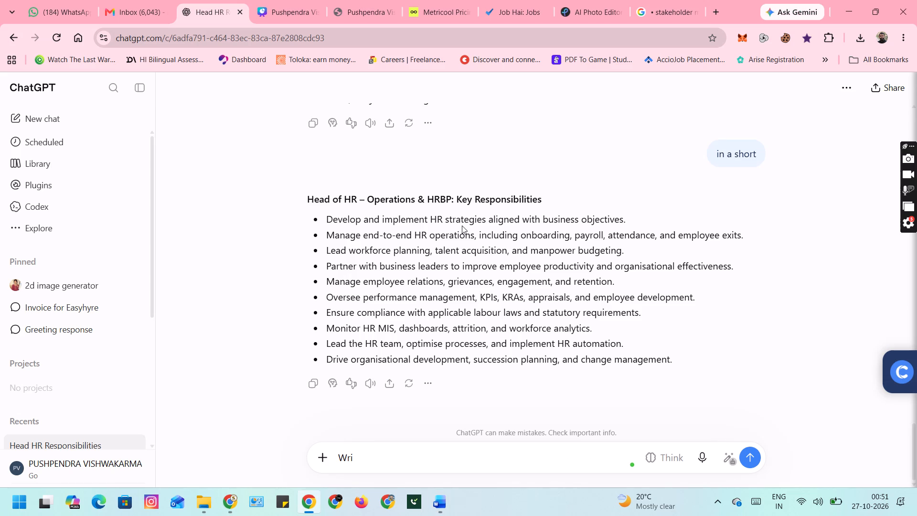
pyautogui.press('BackSpace')
pyautogui.press('BackSpace')
pyautogui.press('BackSpace')
pyautogui.press('BackSpace')
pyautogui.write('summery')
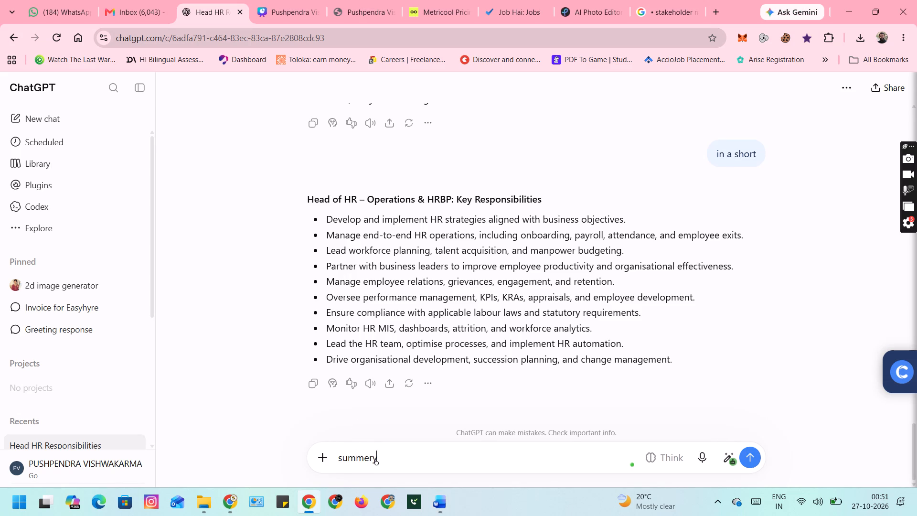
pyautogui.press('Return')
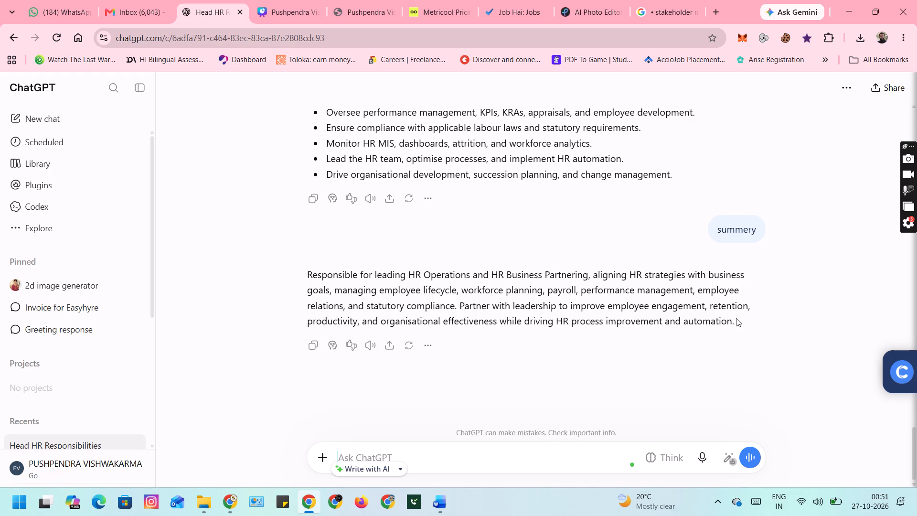
pyautogui.moveTo(736, 318); pyautogui.dragTo(310, 273)
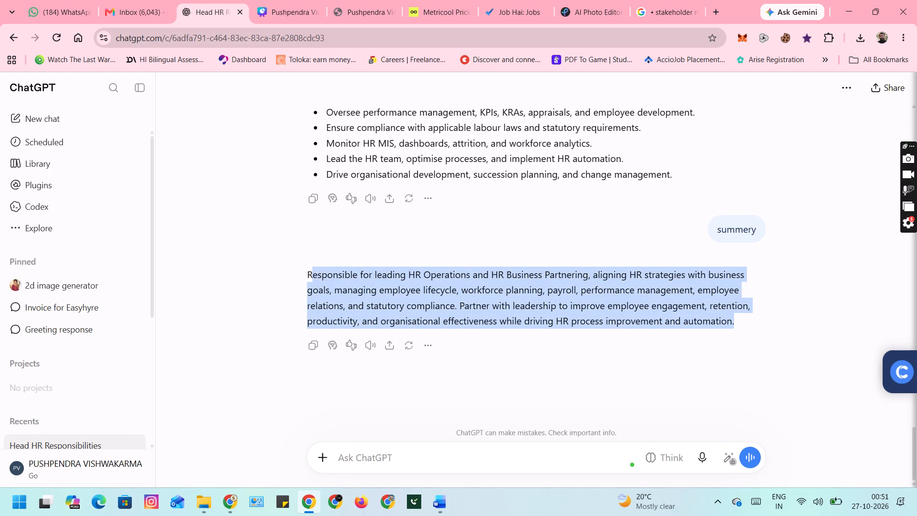
pyautogui.moveTo(310, 273); pyautogui.dragTo(307, 273)
pyautogui.hotkey('ctrl', 'c')
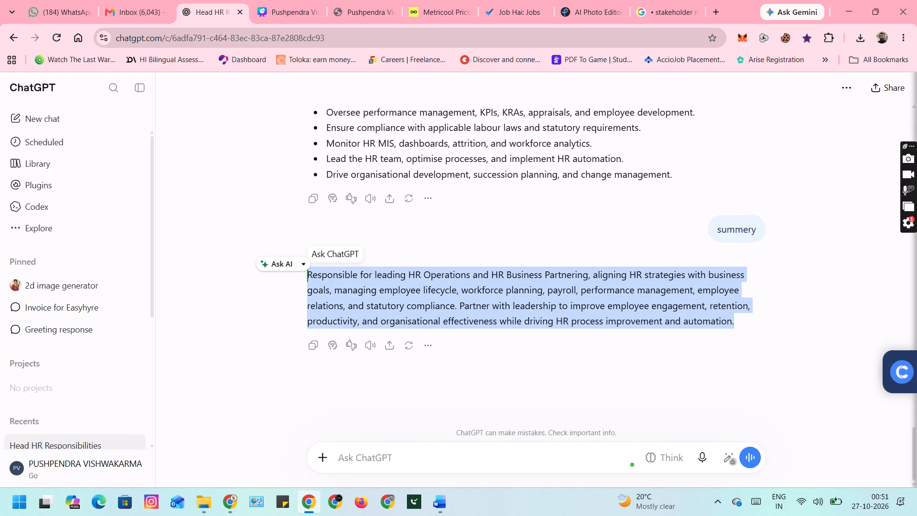
pyautogui.hotkey('alt', 'Tab')
pyautogui.press('Return')
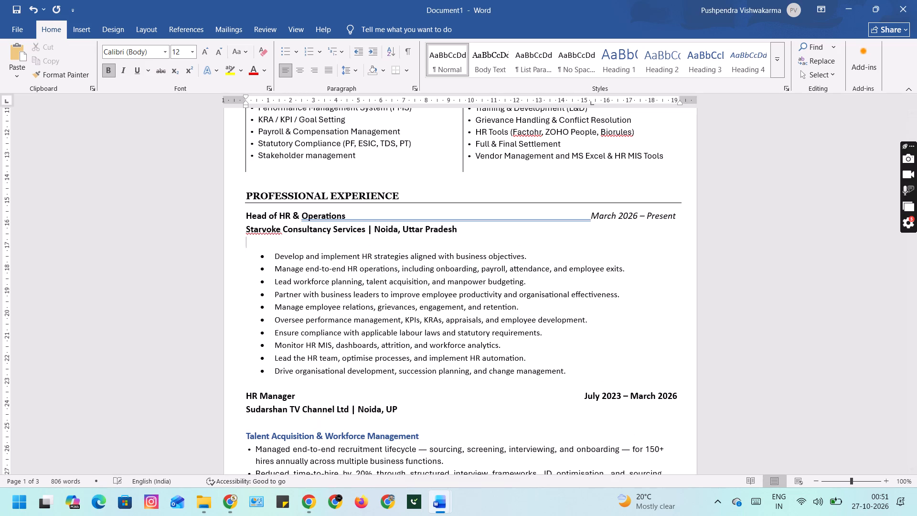
pyautogui.hotkey('ctrl', 'v')
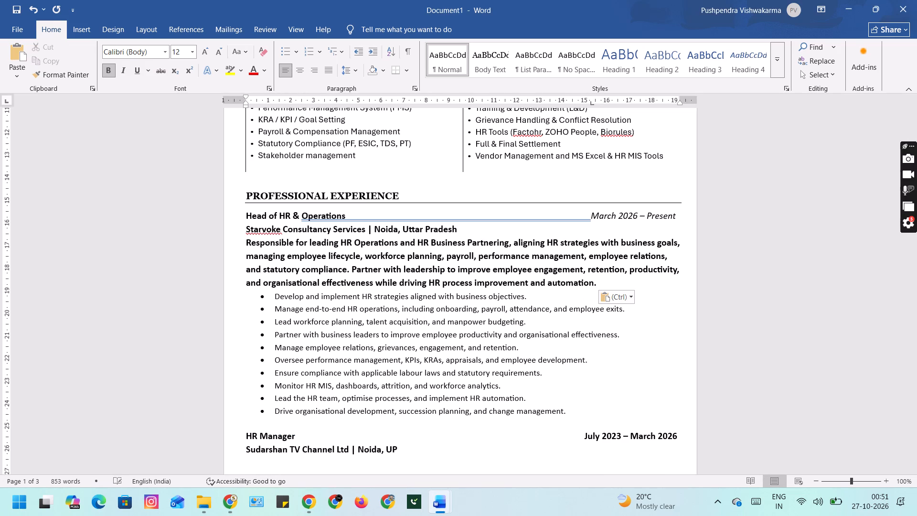
# Remove the bold formatting from the pasted summary paragraph, from "Responsible" to "automation".
pyautogui.moveTo(601, 285); pyautogui.dragTo(245, 240)
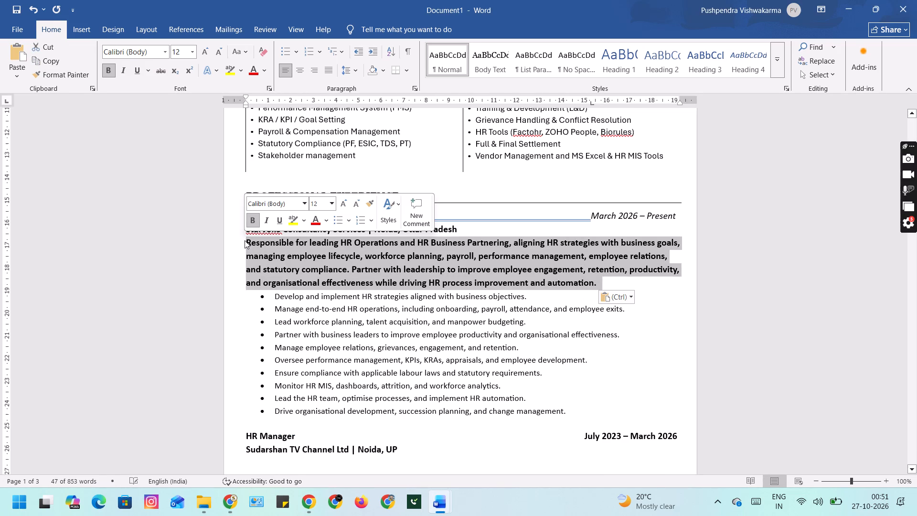
pyautogui.hotkey('ctrl', 'b')
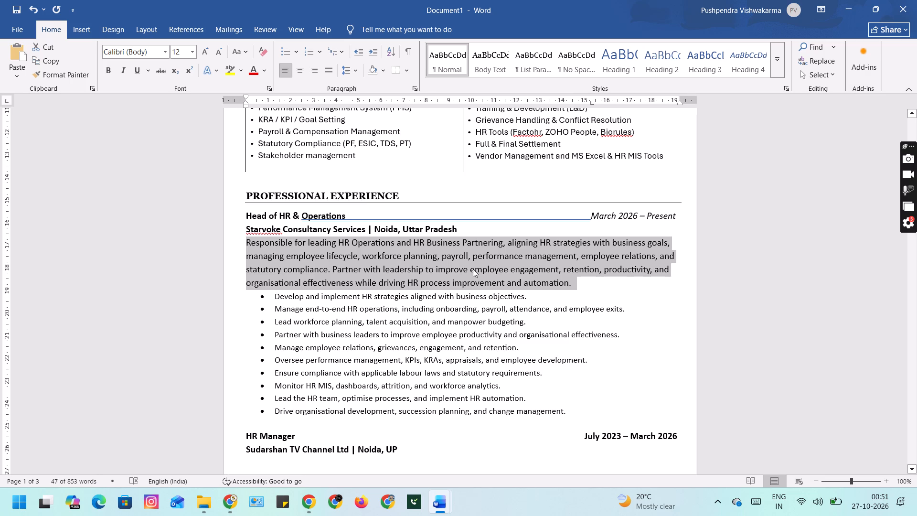
# Insert one blank line above the summary paragraph and one between it and the responsibility bullets.
pyautogui.click(468, 231)
pyautogui.press('Return')
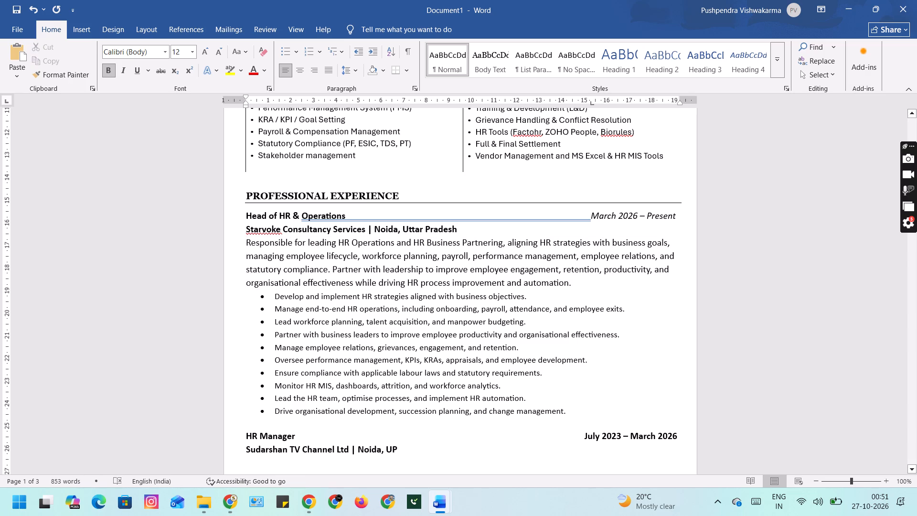
pyautogui.click(588, 299)
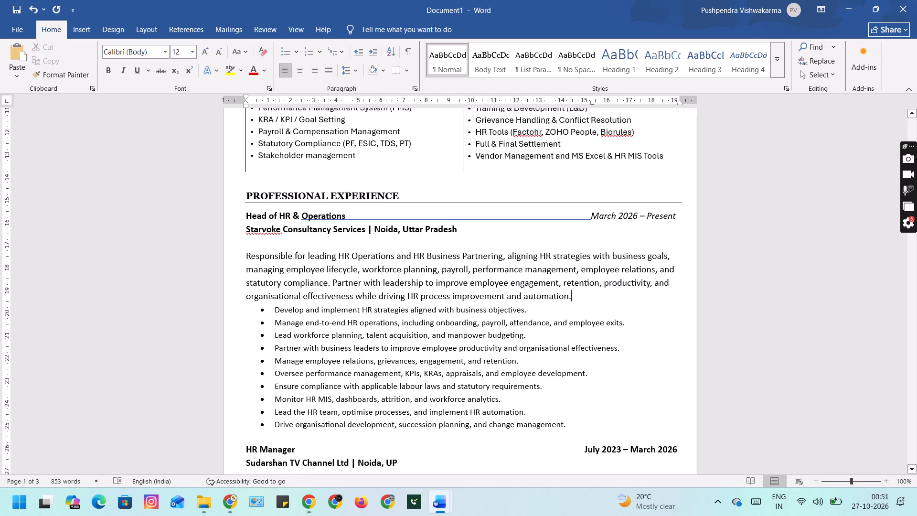
pyautogui.press('Return')
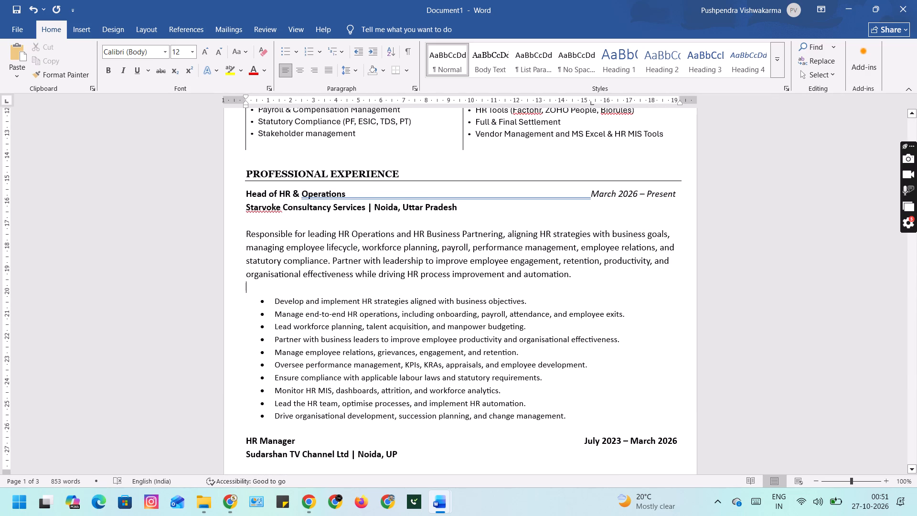
# Justify the summary paragraph under Starvoke Consultancy Services.
pyautogui.click(490, 258)
pyautogui.tripleClick(490, 258)
pyautogui.click(331, 73)
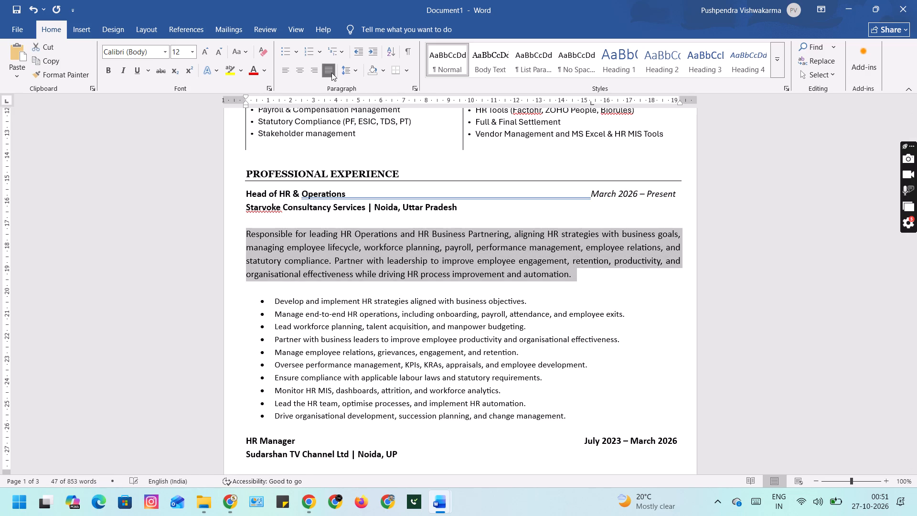
pyautogui.click(416, 254)
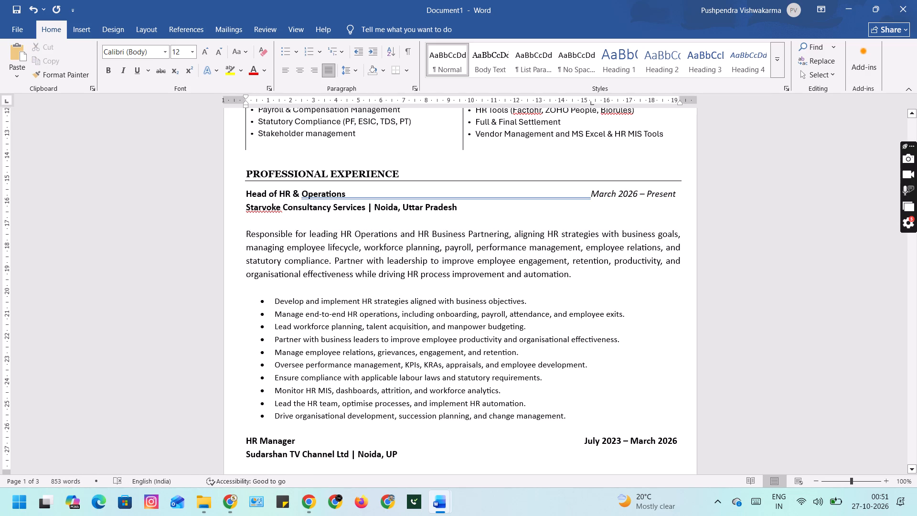
# Copy the formatting of the first Talent Acquisition & Workforce Management bullet onto the summary paragraph with Format Painter.
pyautogui.scroll(-1, 399, 312)
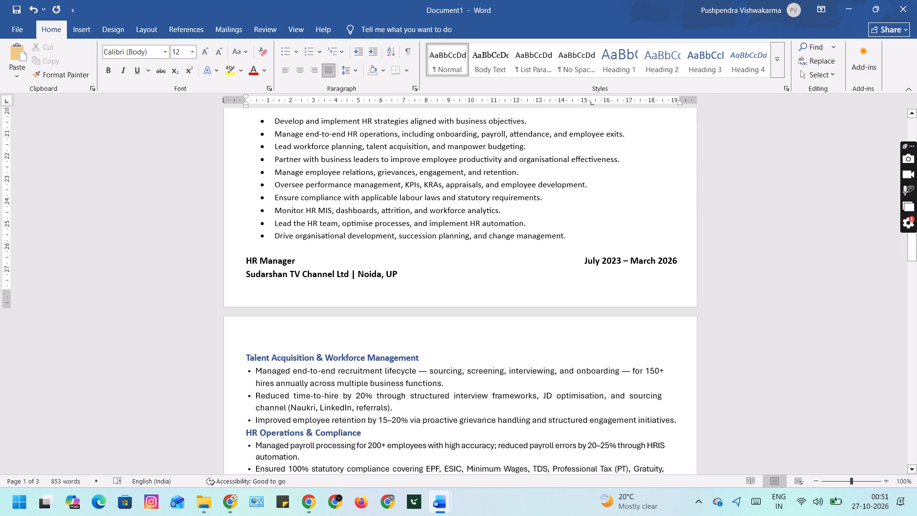
pyautogui.moveTo(454, 369); pyautogui.dragTo(479, 374)
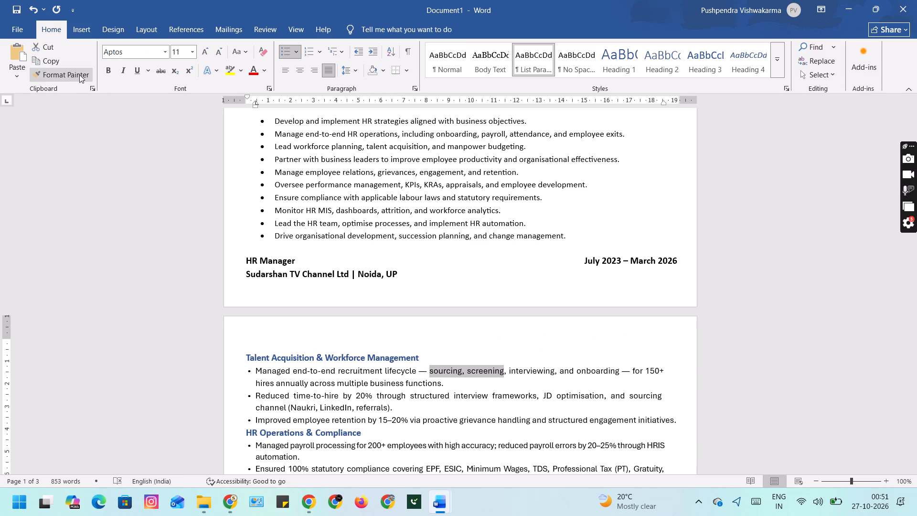
pyautogui.click(73, 75)
pyautogui.scroll(3, 368, 253)
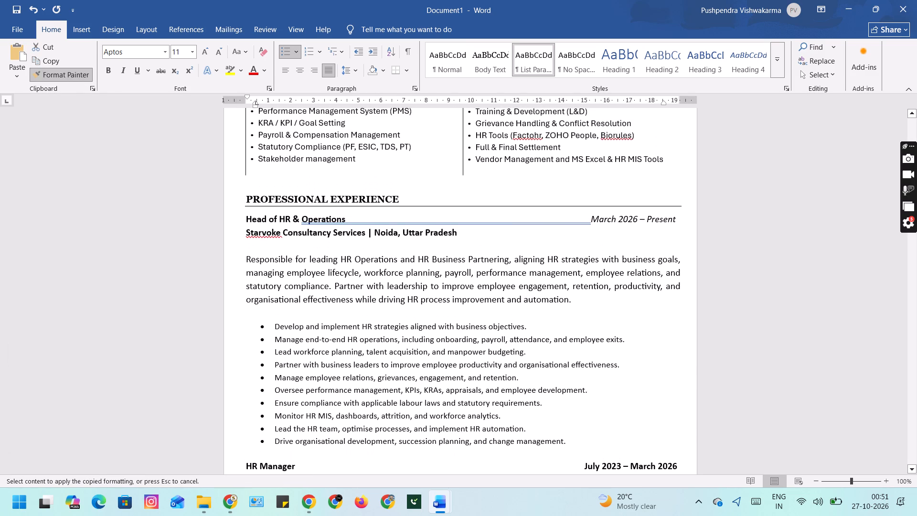
pyautogui.moveTo(579, 301); pyautogui.dragTo(255, 264)
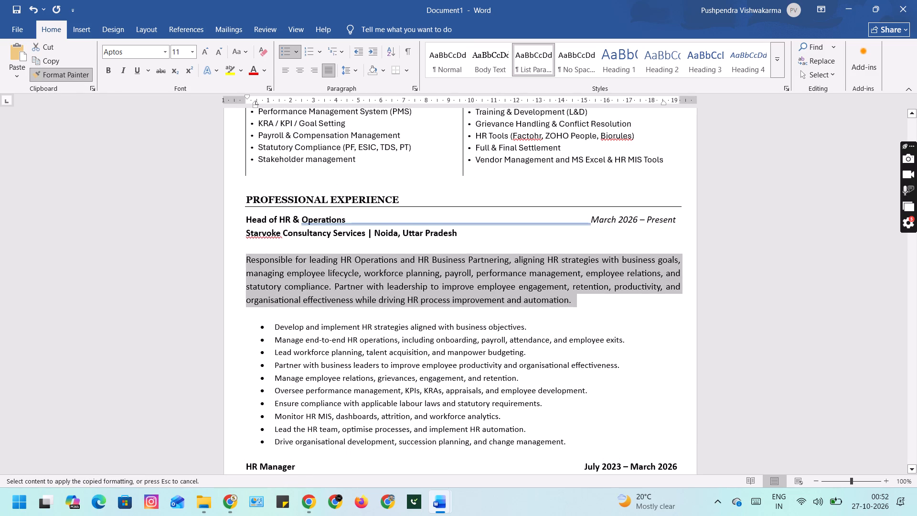
pyautogui.moveTo(255, 264); pyautogui.dragTo(255, 264)
pyautogui.click(396, 287)
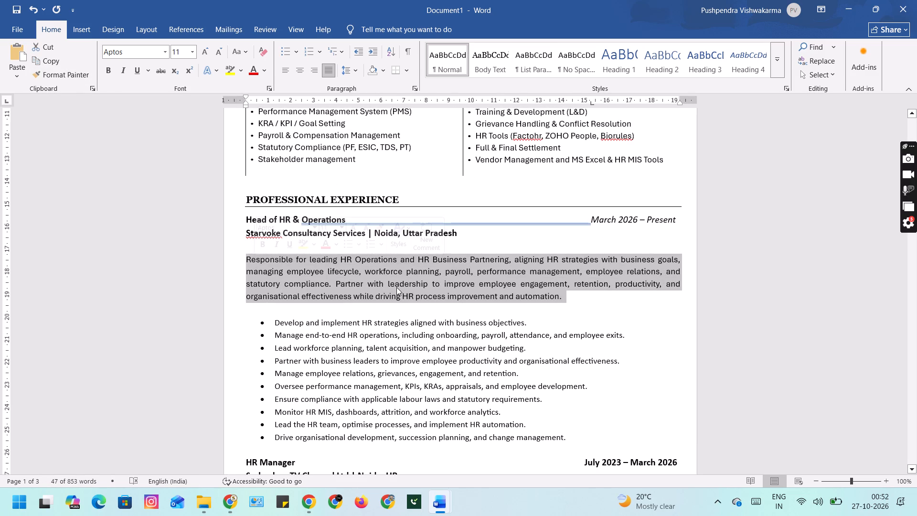
# Copy the summary paragraph's text formatting onto all the Head of HR & Operations responsibility bullets with Format Painter.
pyautogui.moveTo(396, 287); pyautogui.dragTo(416, 284)
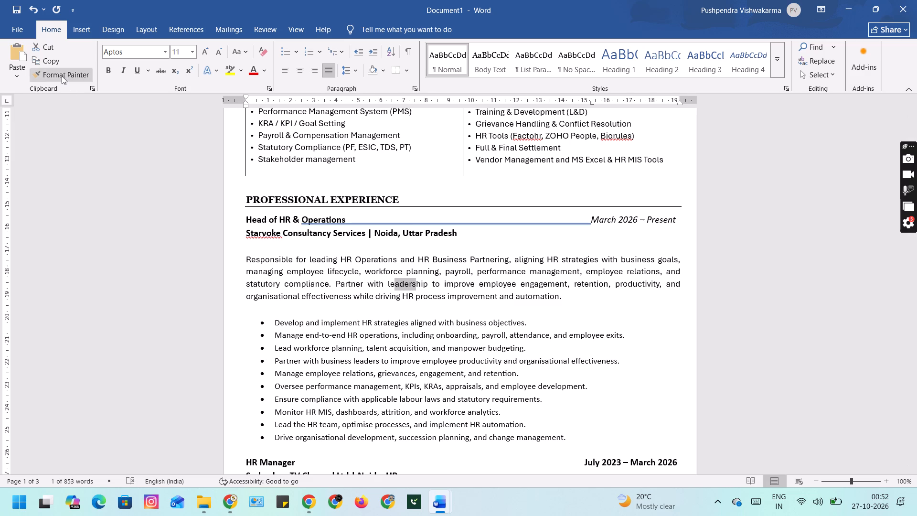
pyautogui.click(62, 75)
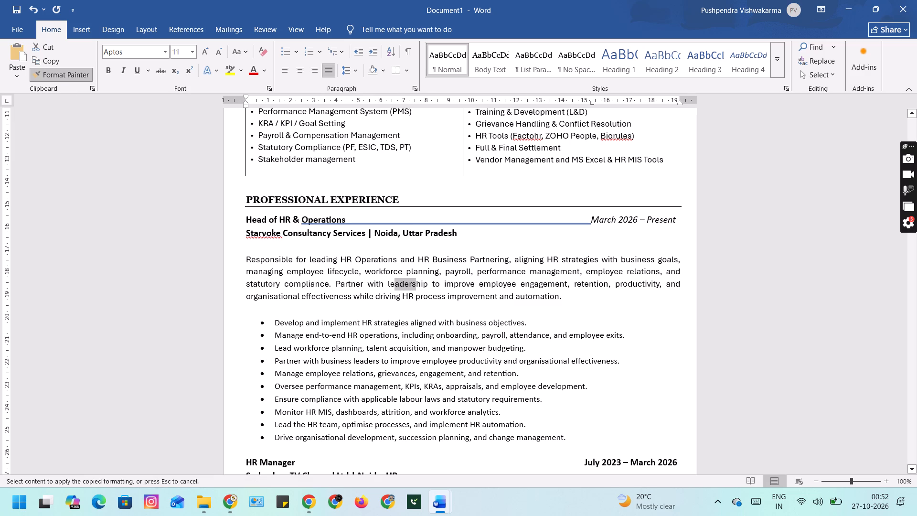
pyautogui.moveTo(575, 439); pyautogui.dragTo(270, 313)
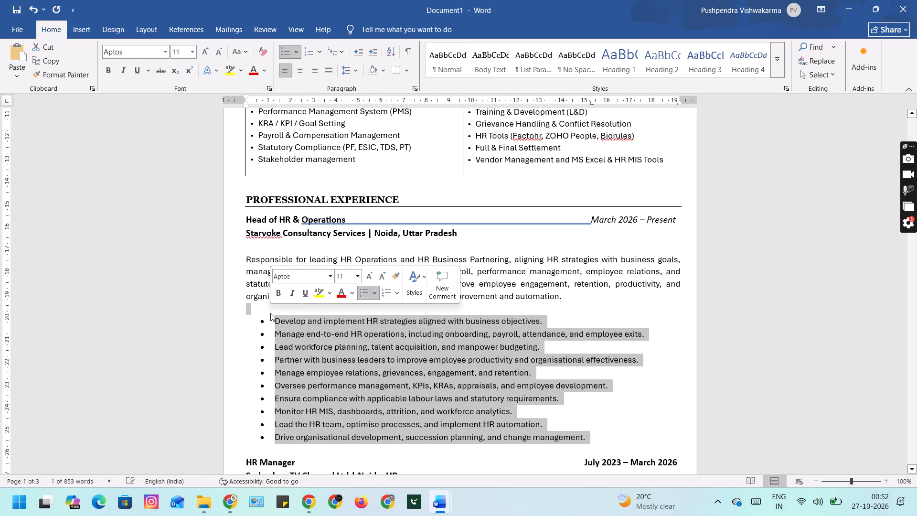
pyautogui.click(450, 360)
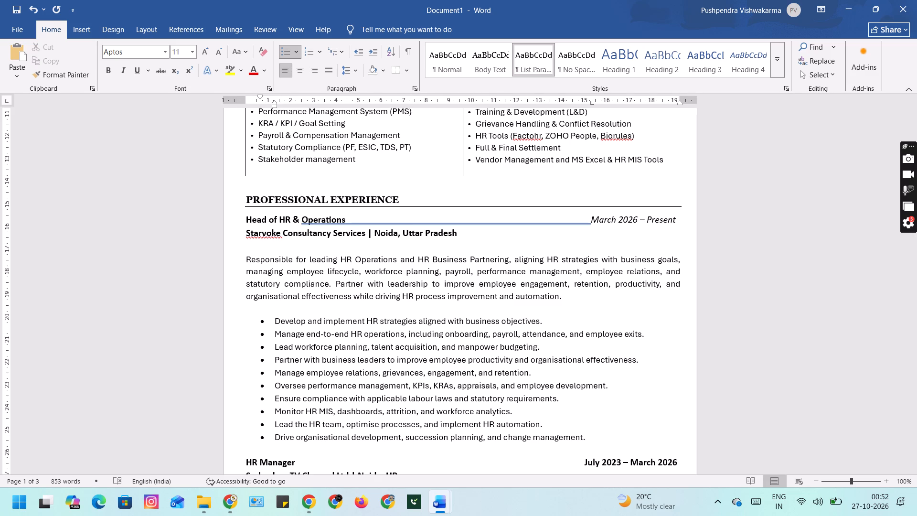
# Review the résumé's formatting and content from Core Skills through the Professional Experience entries down to HR Officer.
pyautogui.scroll(-1, 465, 365)
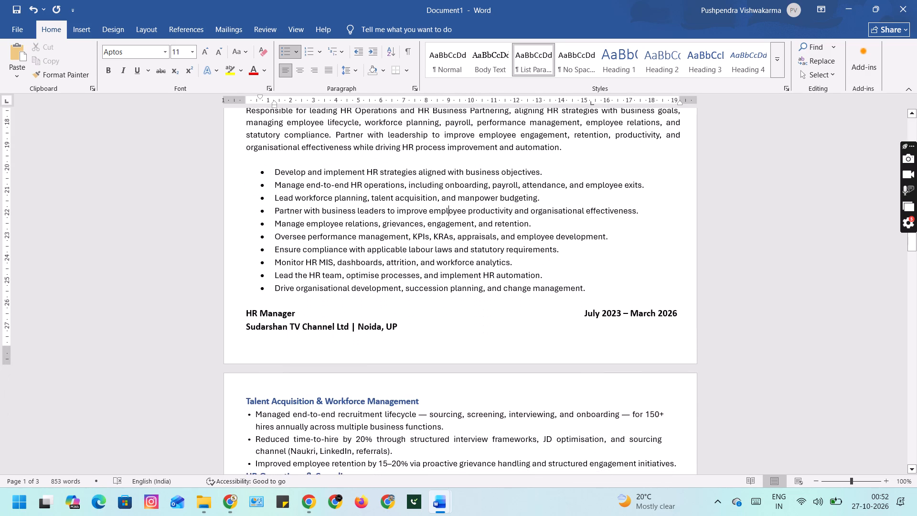
pyautogui.scroll(-3, 465, 365)
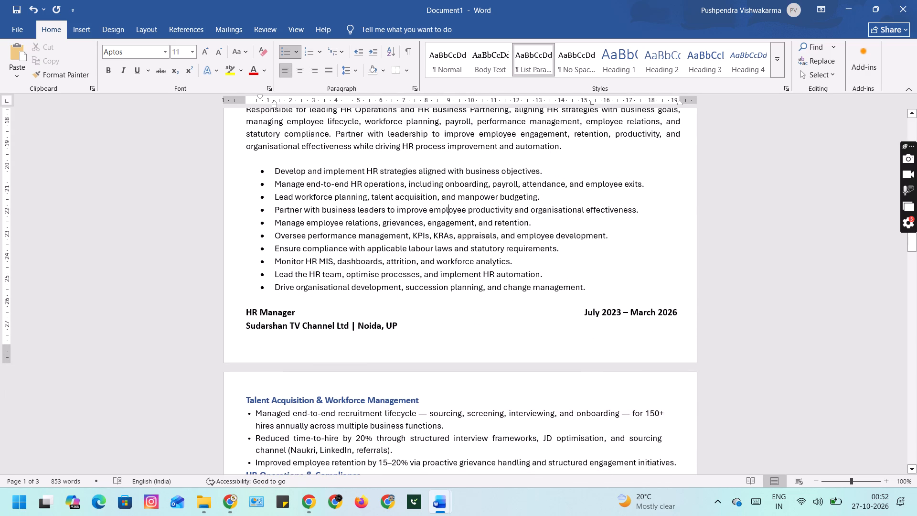
pyautogui.scroll(-2, 465, 365)
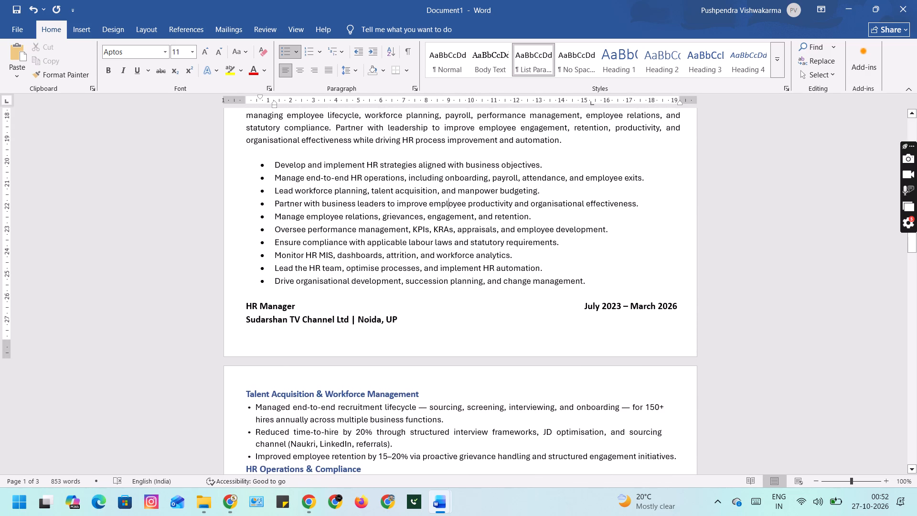
pyautogui.scroll(-1, 465, 365)
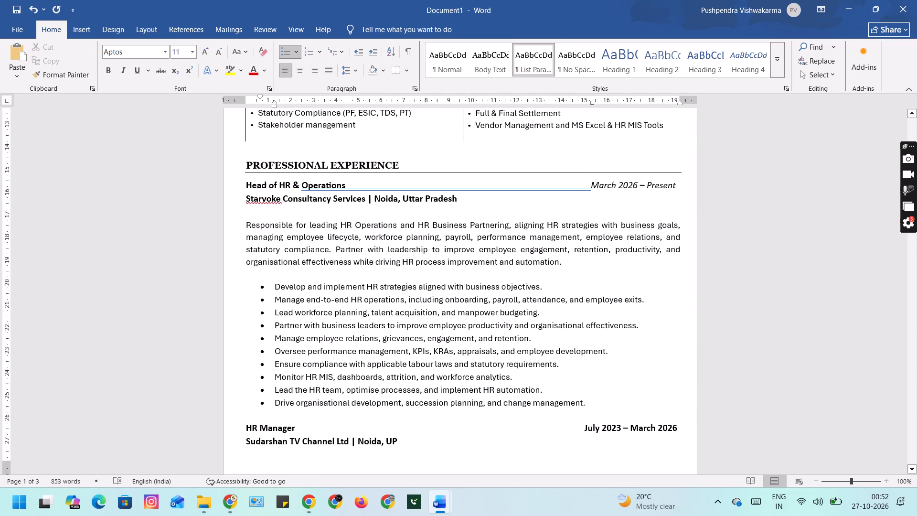
pyautogui.scroll(-1, 465, 365)
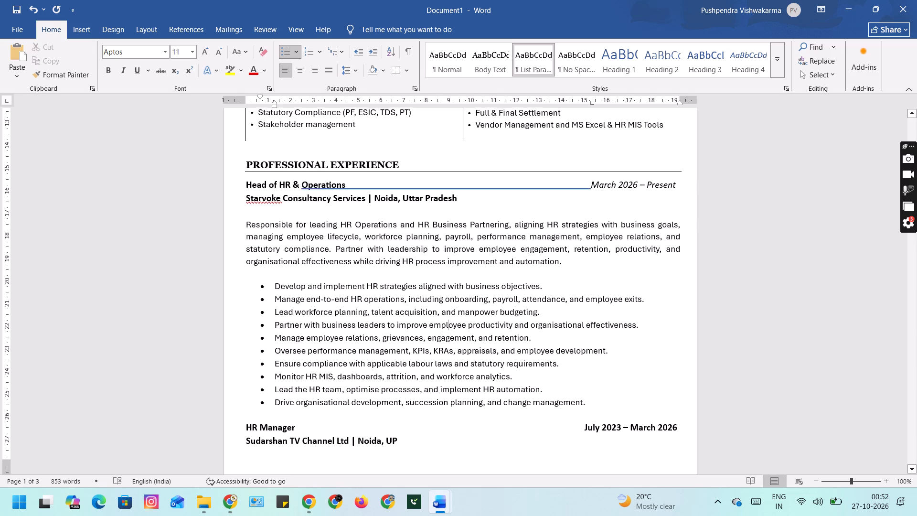
pyautogui.scroll(-2, 465, 365)
pyautogui.scroll(2, 465, 365)
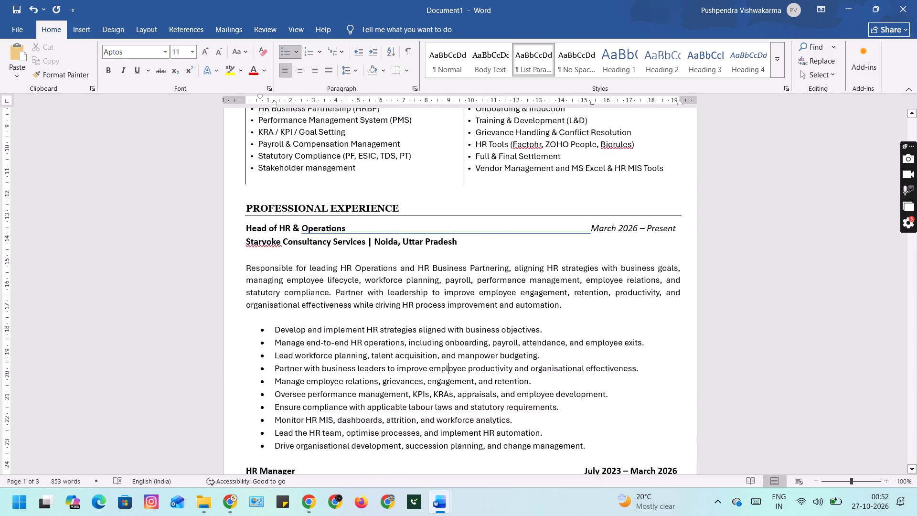
pyautogui.scroll(2, 465, 365)
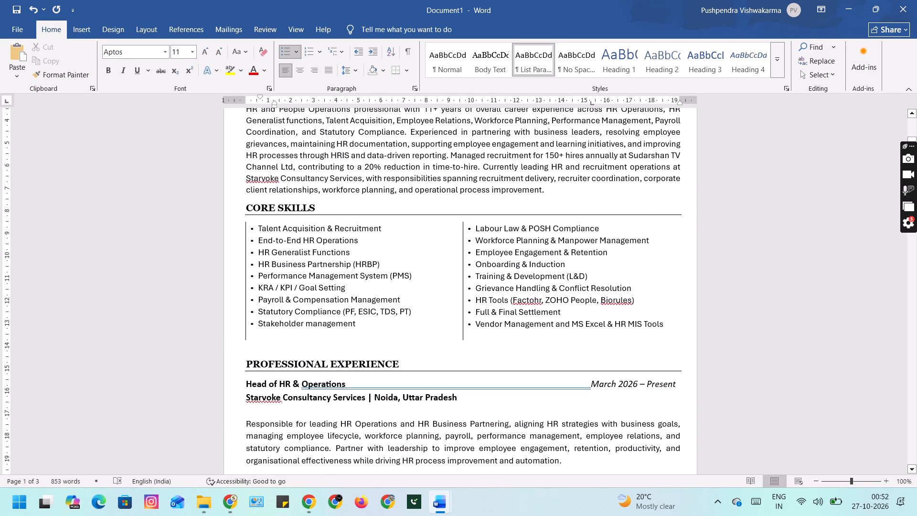
pyautogui.scroll(-1, 427, 429)
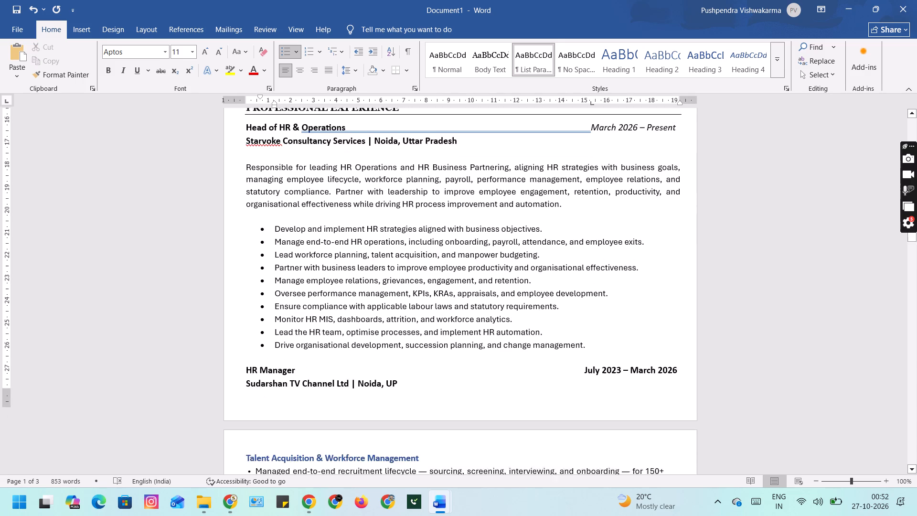
pyautogui.scroll(-3, 427, 429)
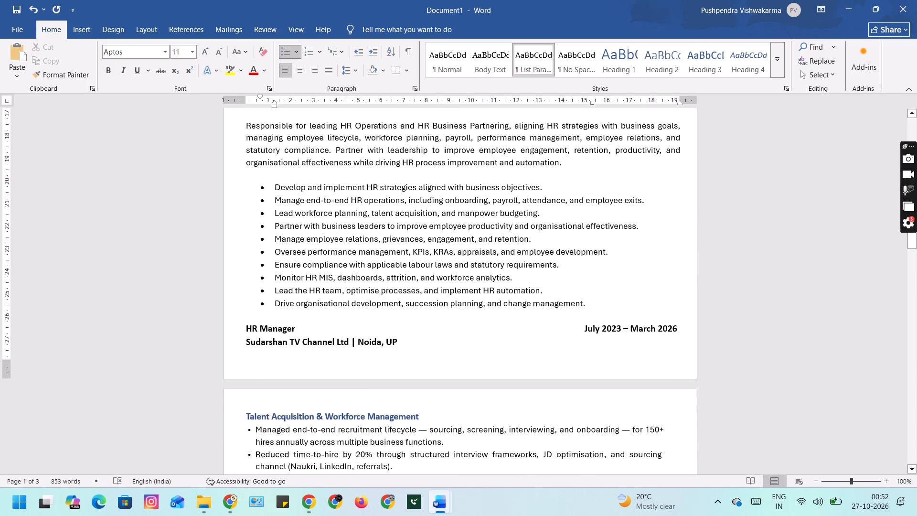
pyautogui.scroll(-6, 427, 429)
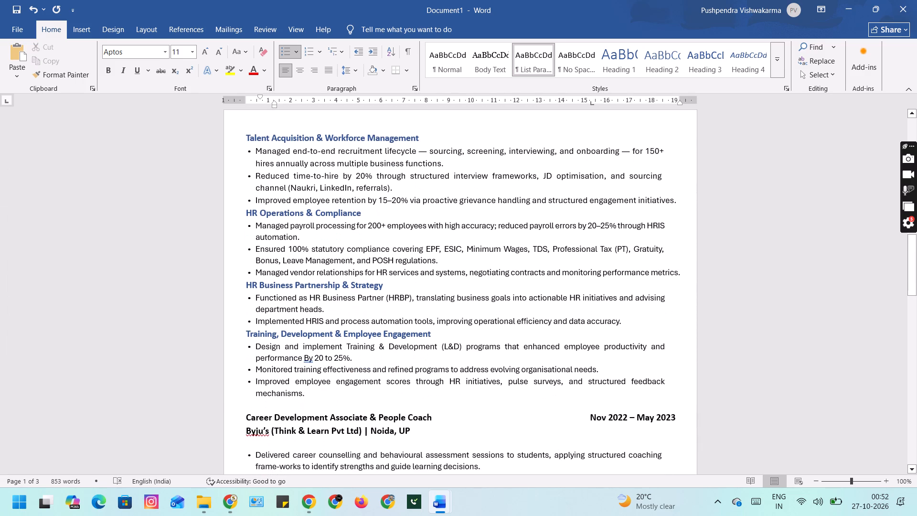
pyautogui.scroll(-5, 427, 429)
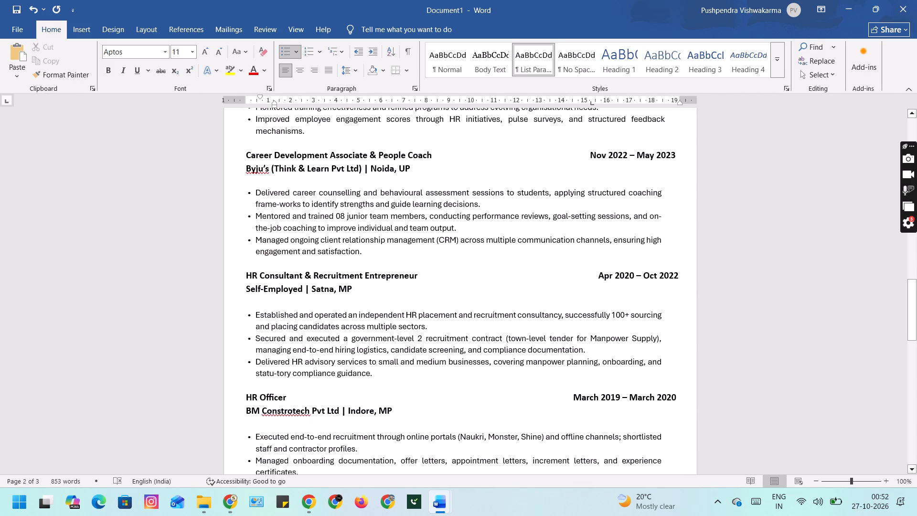
pyautogui.scroll(1, 427, 429)
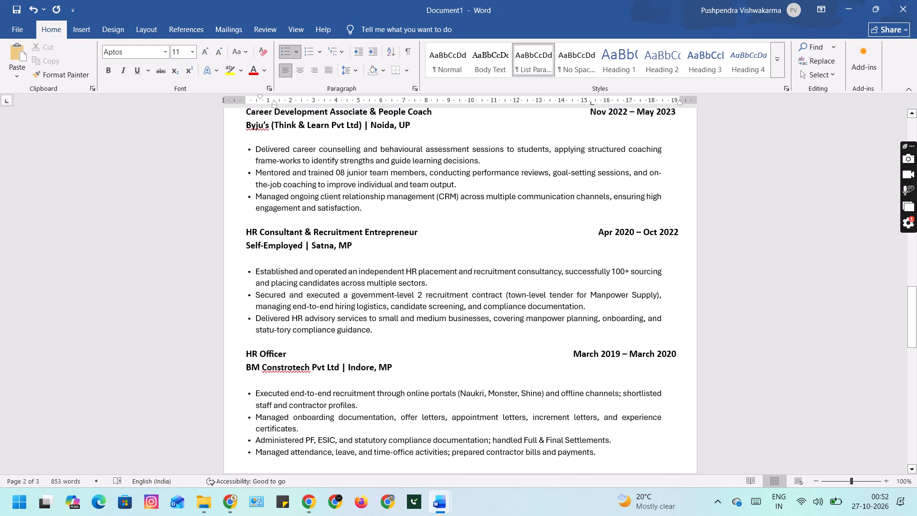
pyautogui.scroll(8, 427, 429)
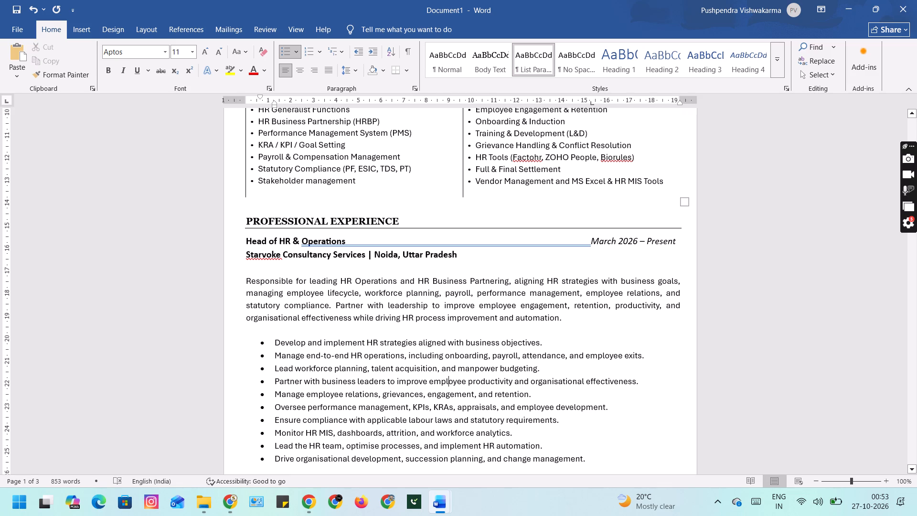
# Insert "& recruit" after "ZOHO People" in the HR Tools bullet under Core Skills.
pyautogui.doubleClick(596, 157)
pyautogui.press('Left')
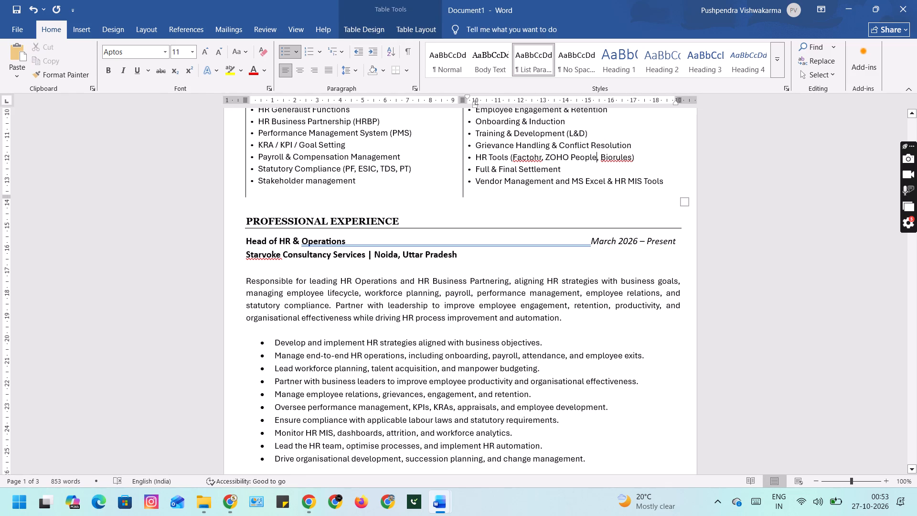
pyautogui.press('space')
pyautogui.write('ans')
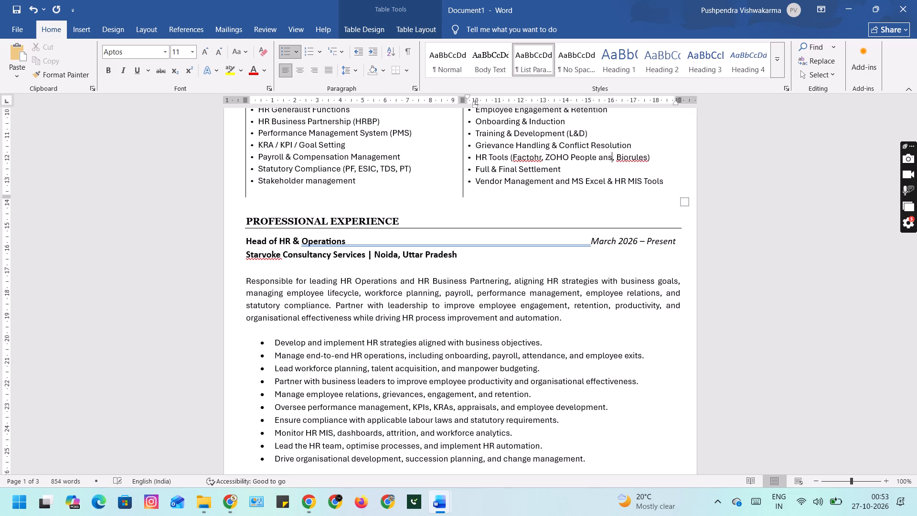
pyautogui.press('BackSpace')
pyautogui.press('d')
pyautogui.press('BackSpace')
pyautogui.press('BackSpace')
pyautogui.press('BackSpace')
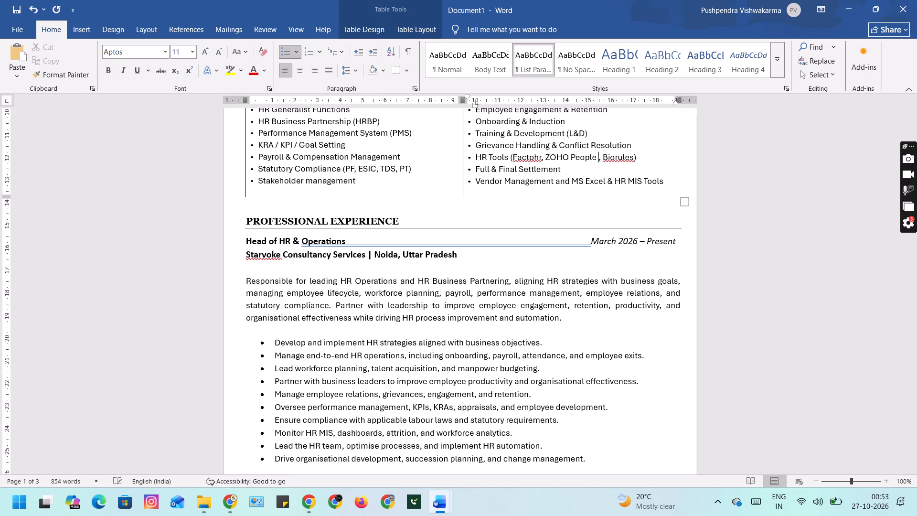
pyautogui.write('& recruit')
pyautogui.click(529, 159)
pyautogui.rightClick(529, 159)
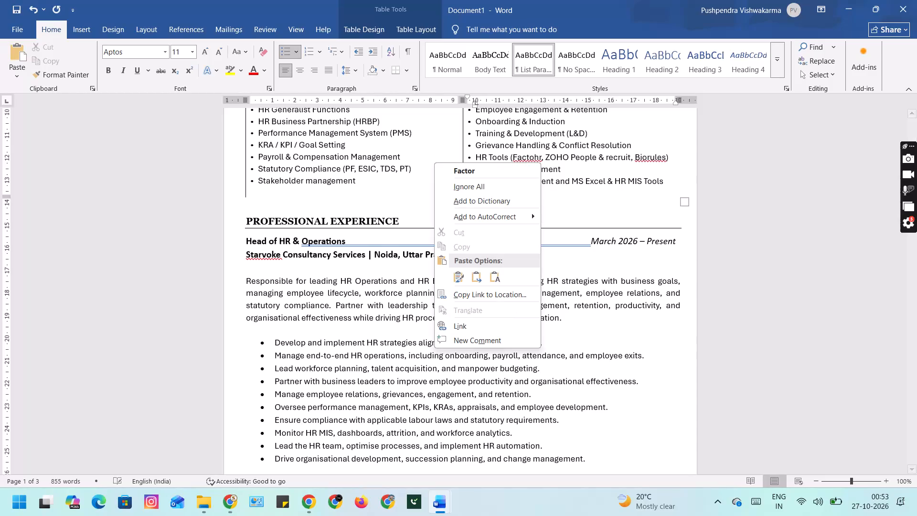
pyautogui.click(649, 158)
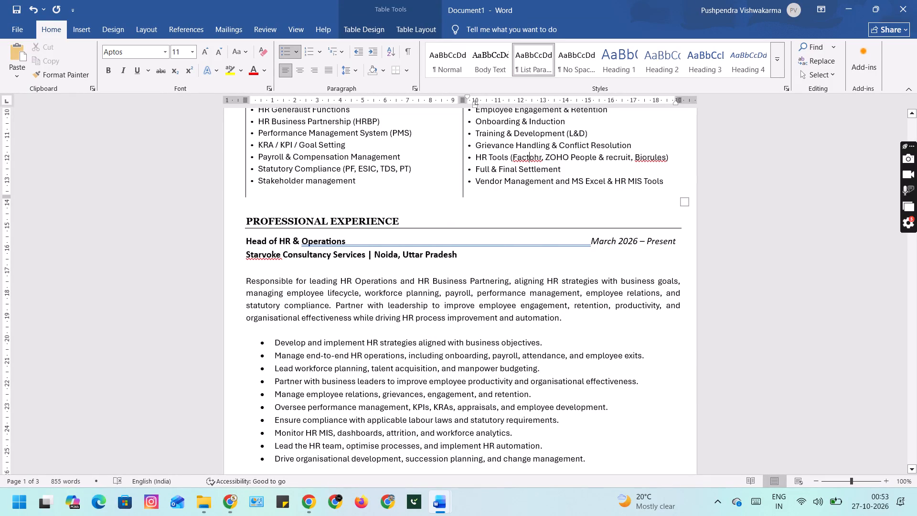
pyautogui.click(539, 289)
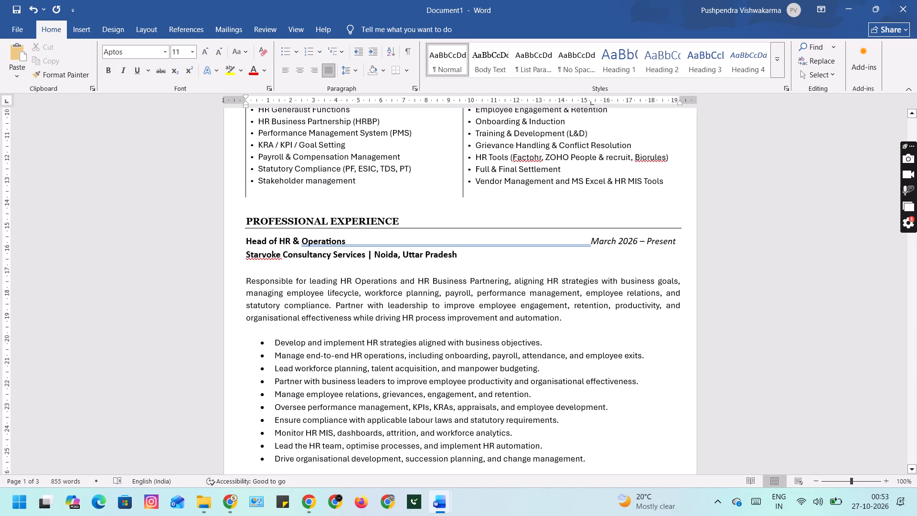
# Review the Professional Experience section, comparing the Head of HR & Operations bullets with the HR Manager and earlier entries.
pyautogui.scroll(-4, 478, 390)
pyautogui.scroll(2, 478, 390)
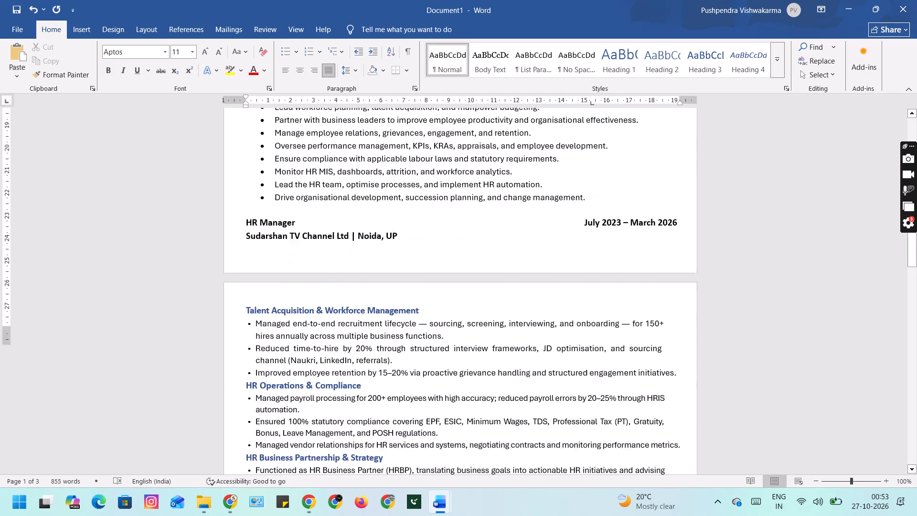
pyautogui.scroll(2, 478, 390)
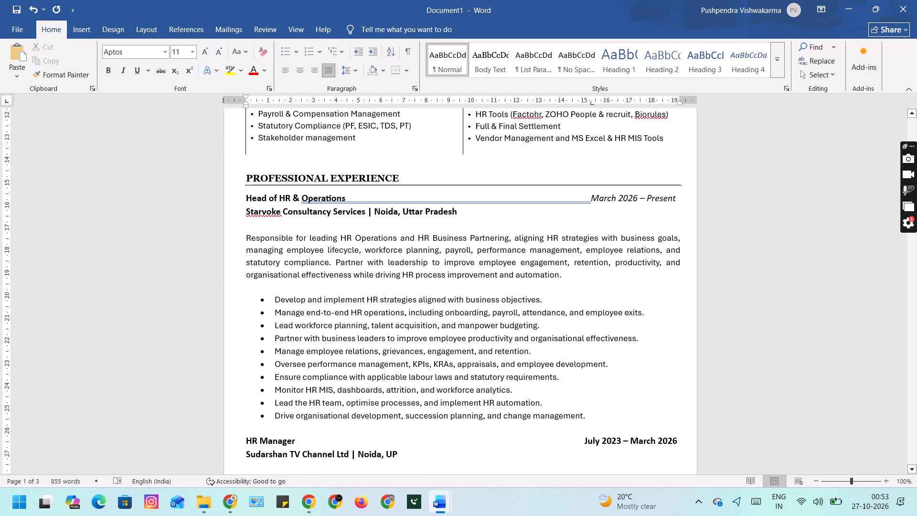
pyautogui.scroll(-1, 438, 351)
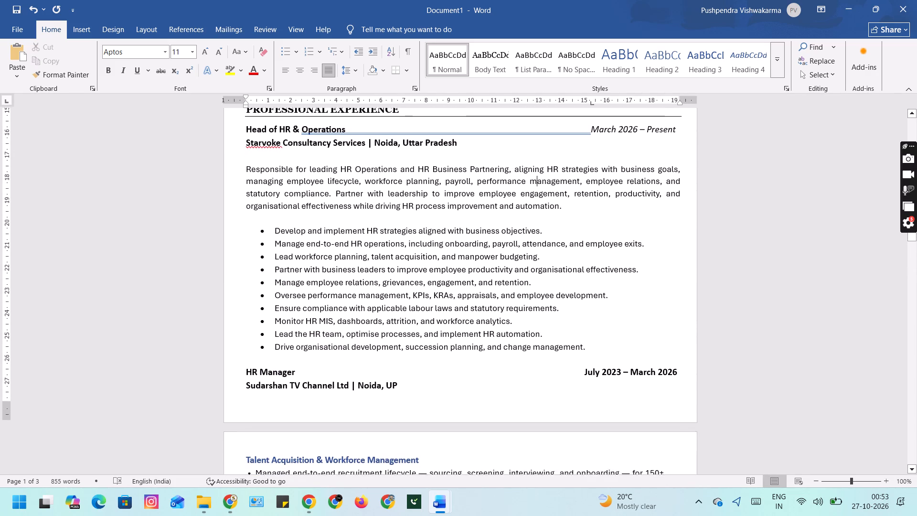
pyautogui.scroll(-1, 438, 351)
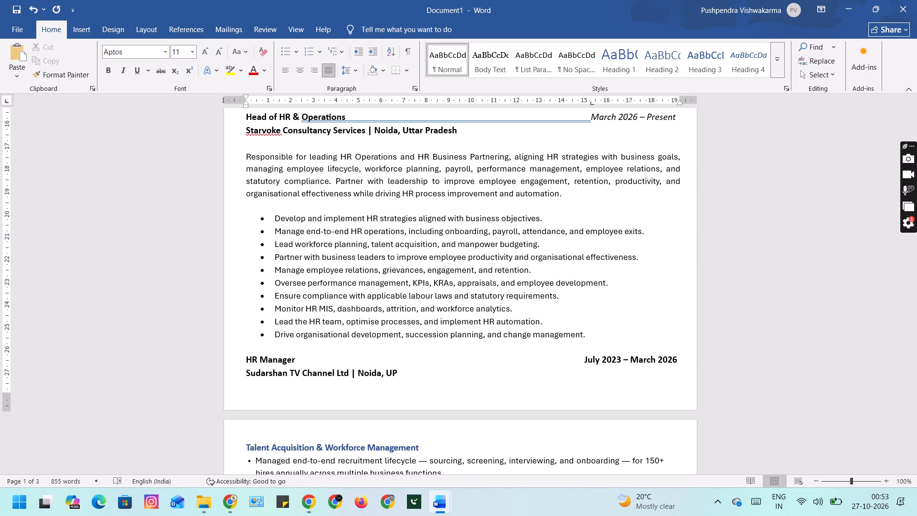
pyautogui.scroll(-1, 438, 351)
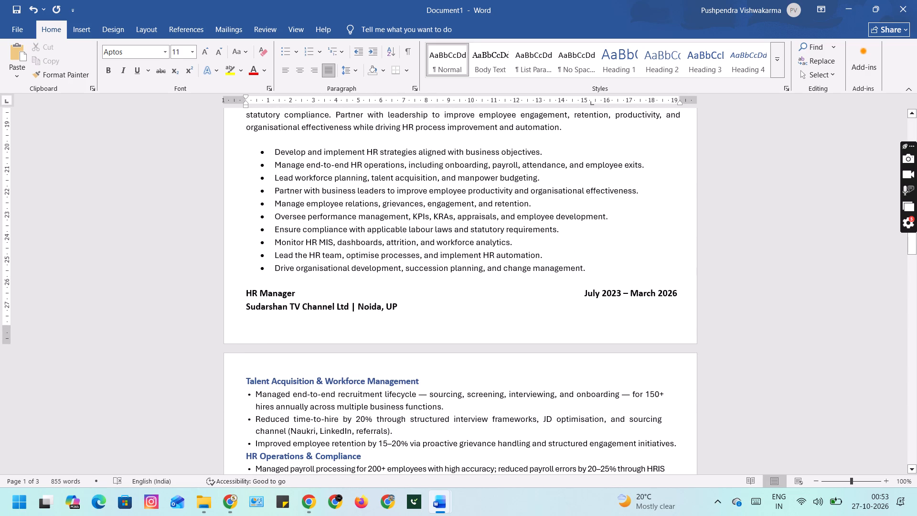
pyautogui.scroll(-3, 438, 351)
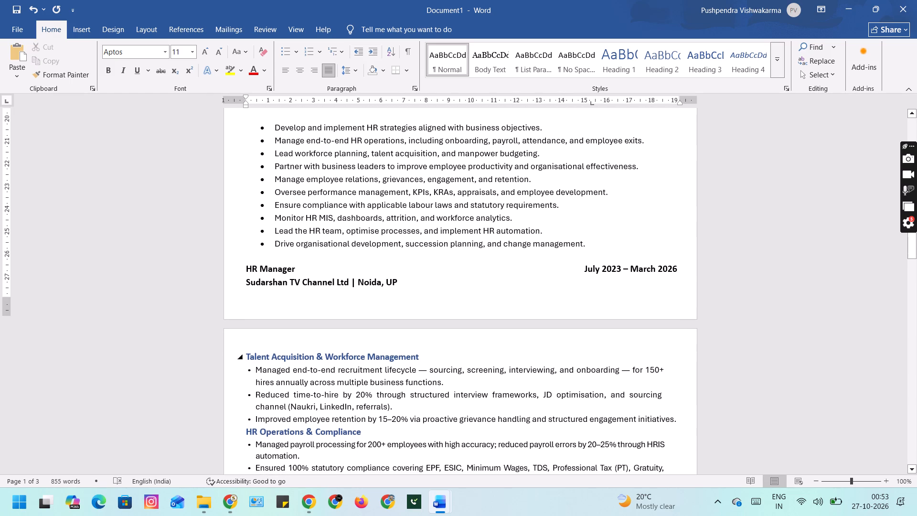
pyautogui.scroll(-5, 438, 351)
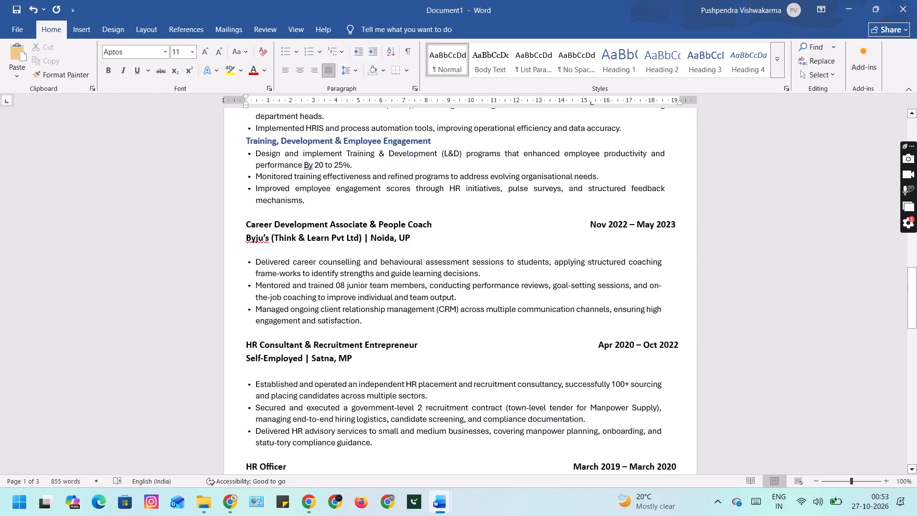
pyautogui.scroll(-1, 438, 351)
pyautogui.scroll(2, 438, 351)
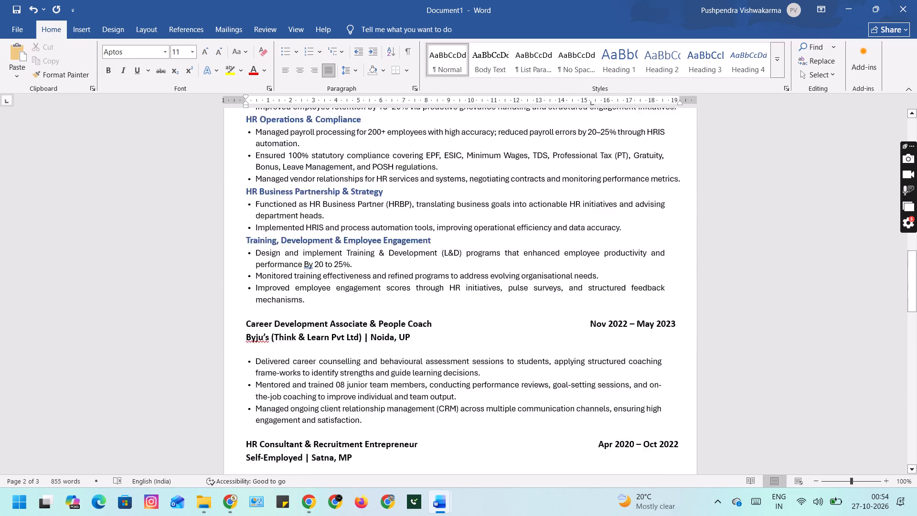
pyautogui.scroll(3, 438, 351)
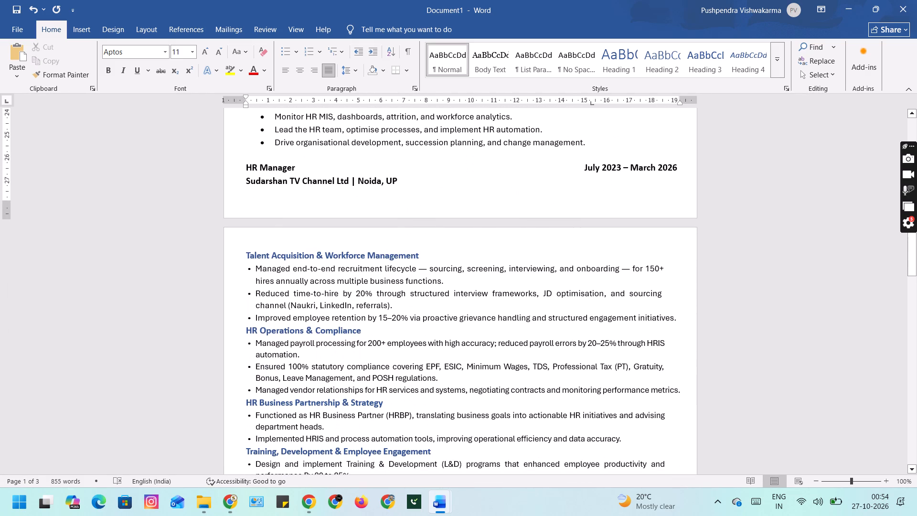
pyautogui.scroll(-1, 438, 351)
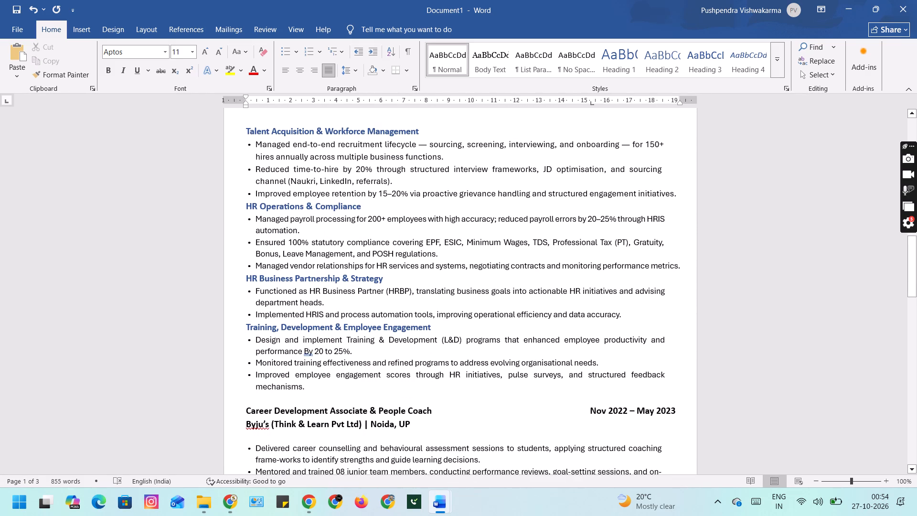
pyautogui.scroll(1, 438, 351)
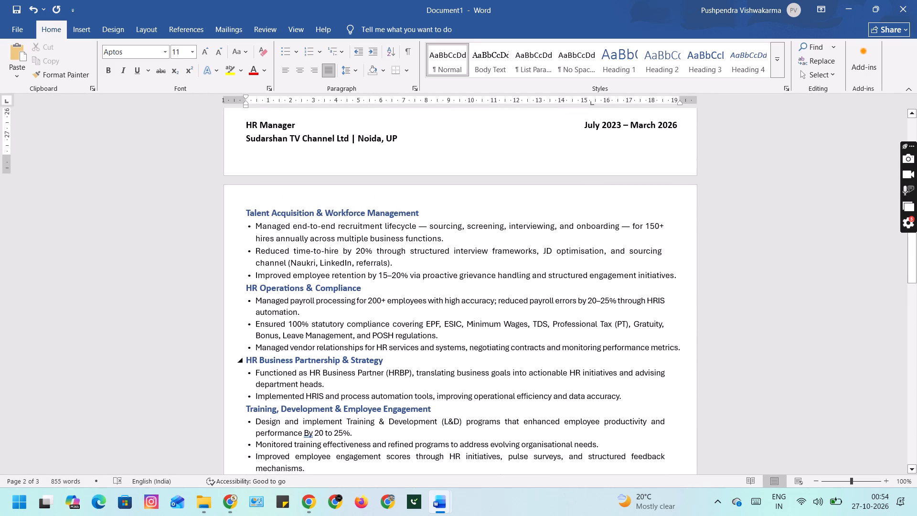
pyautogui.scroll(1, 438, 351)
pyautogui.moveTo(311, 422); pyautogui.dragTo(241, 156)
pyautogui.hotkey('ctrl', 'c')
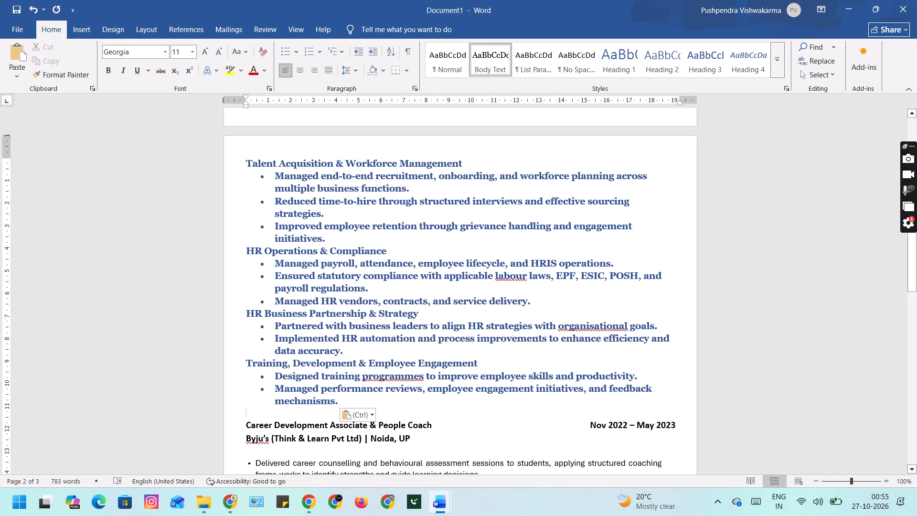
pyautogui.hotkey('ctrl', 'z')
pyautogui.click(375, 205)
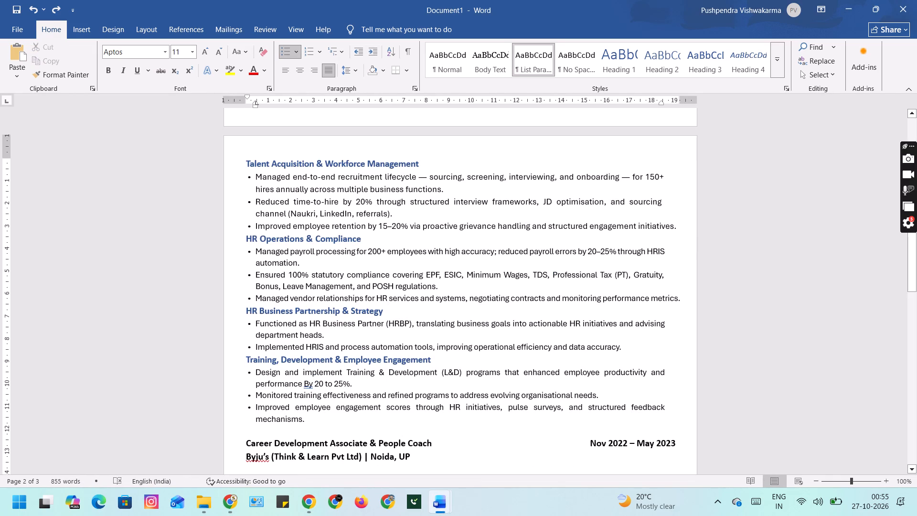
# Delete the old HR Manager content from Talent Acquisition & Workforce Management through the last Training, Development & Employee Engagement bullet.
pyautogui.moveTo(311, 422); pyautogui.dragTo(256, 182)
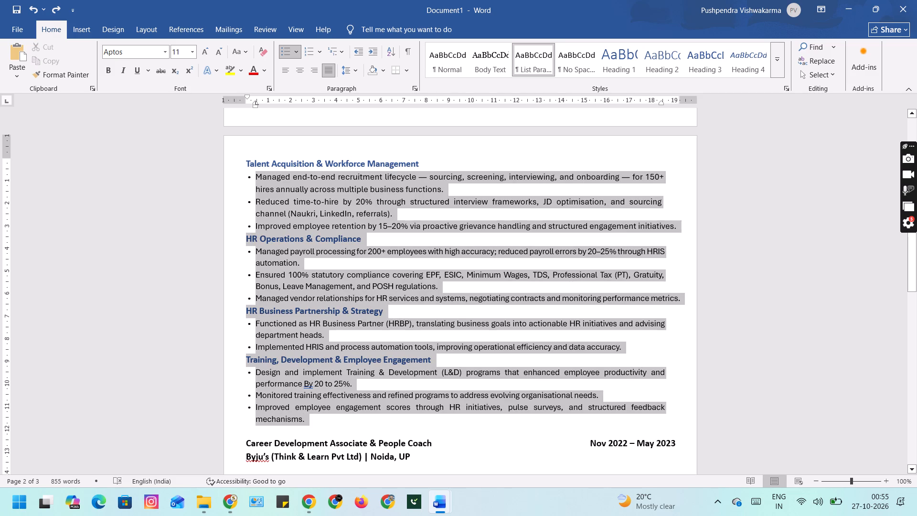
pyautogui.moveTo(256, 182); pyautogui.dragTo(245, 164)
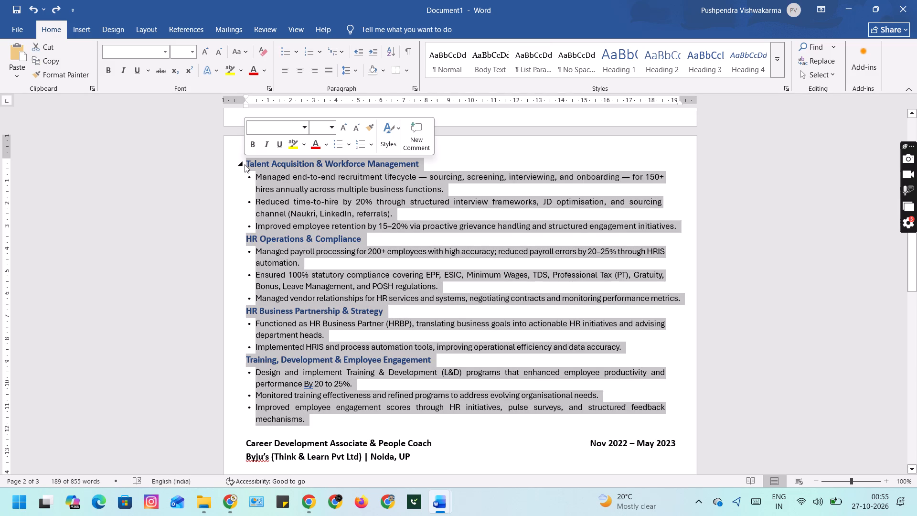
pyautogui.press('BackSpace')
# Replace the leftover blank lines with one non-bold line under "Sudarshan TV Channel Ltd | Noida, UP" and paste the shortened sections there.
pyautogui.scroll(1, 245, 164)
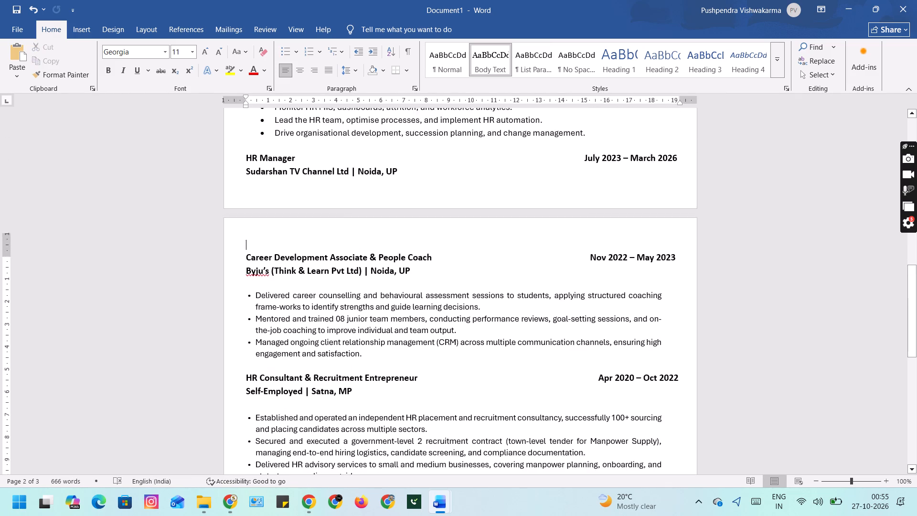
pyautogui.scroll(1, 245, 164)
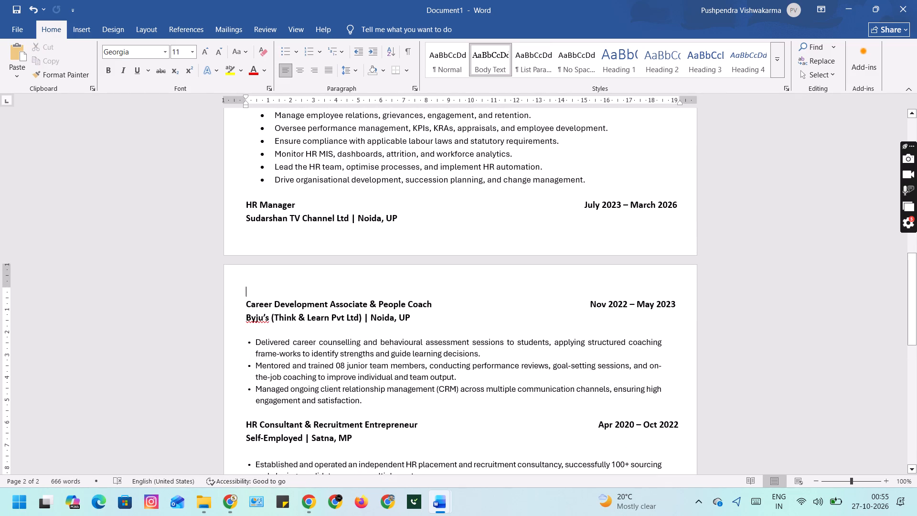
pyautogui.press('BackSpace')
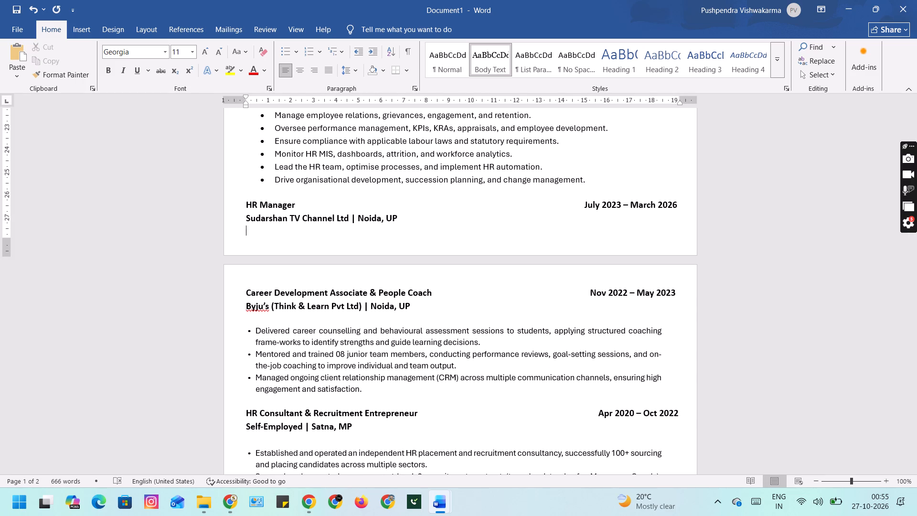
pyautogui.press('BackSpace')
pyautogui.press('Return')
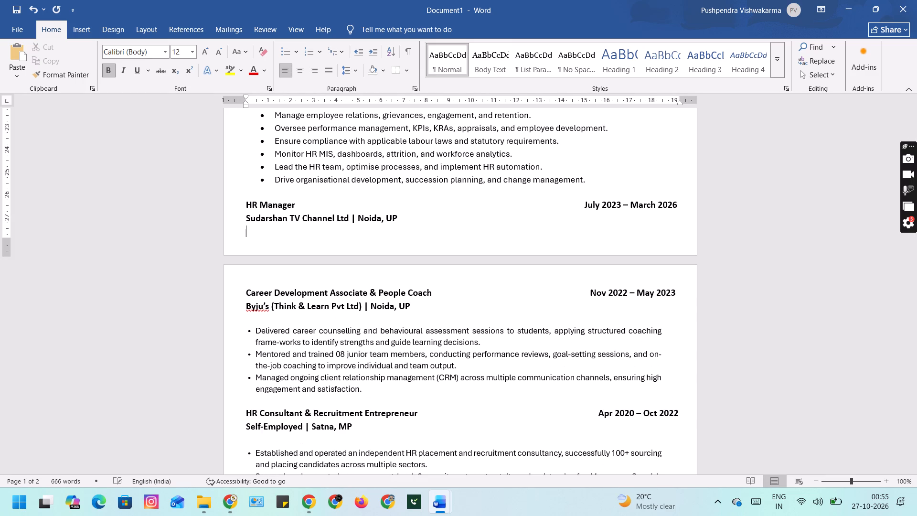
pyautogui.hotkey('ctrl', 'b')
pyautogui.press('Return')
pyautogui.press('BackSpace')
pyautogui.hotkey('ctrl', 'b')
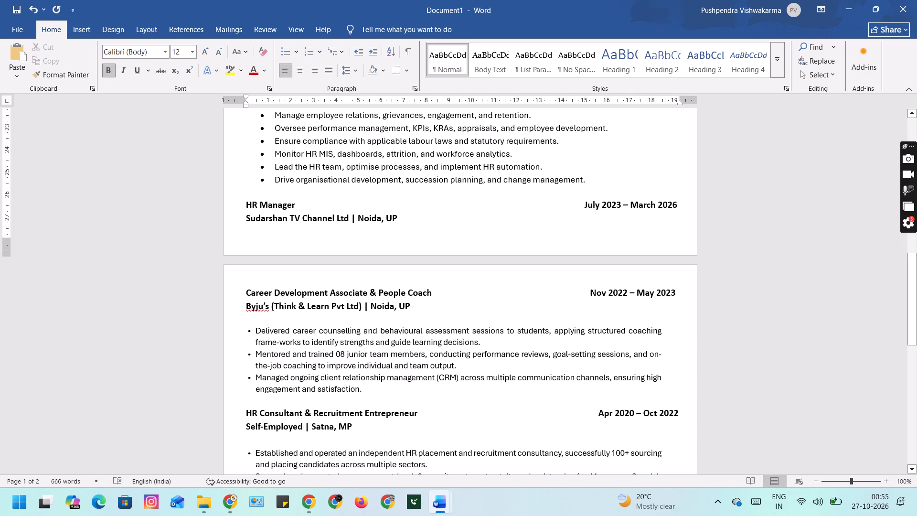
pyautogui.hotkey('ctrl', 'b')
pyautogui.hotkey('ctrl', 'v')
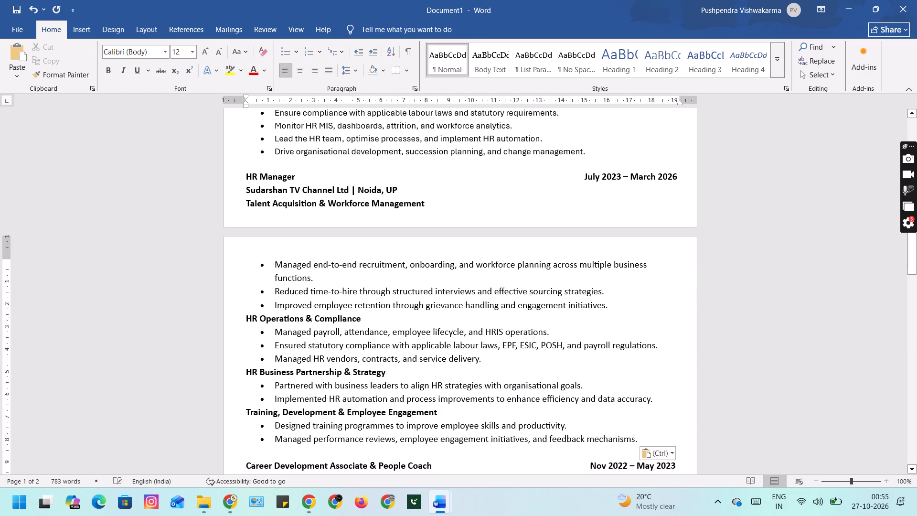
# Insert a blank line between "Sudarshan TV Channel Ltd | Noida, UP" and the Talent Acquisition & Workforce Management heading.
pyautogui.click(410, 191)
pyautogui.press('Return')
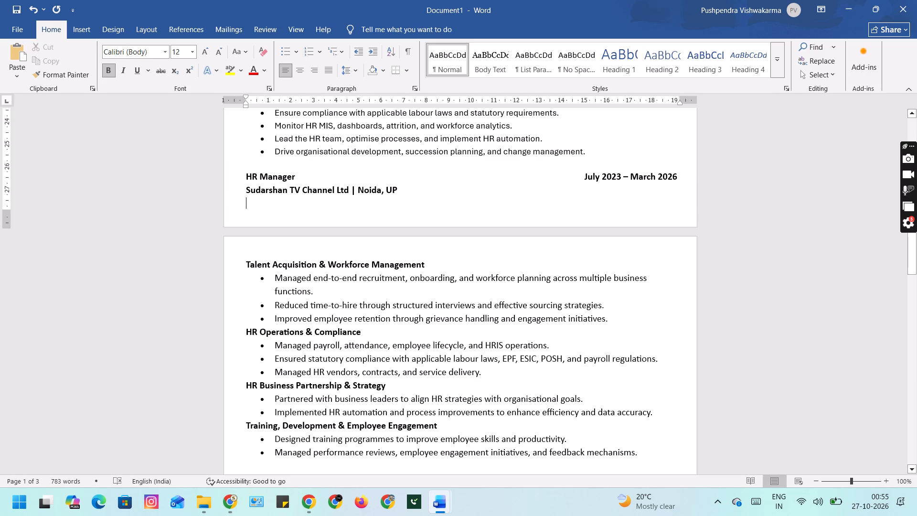
# Copy the formatting of the HR Consultant recruitment-contract bullet onto the two Training, Development & Employee Engagement bullets with Format Painter.
pyautogui.scroll(-2, 410, 347)
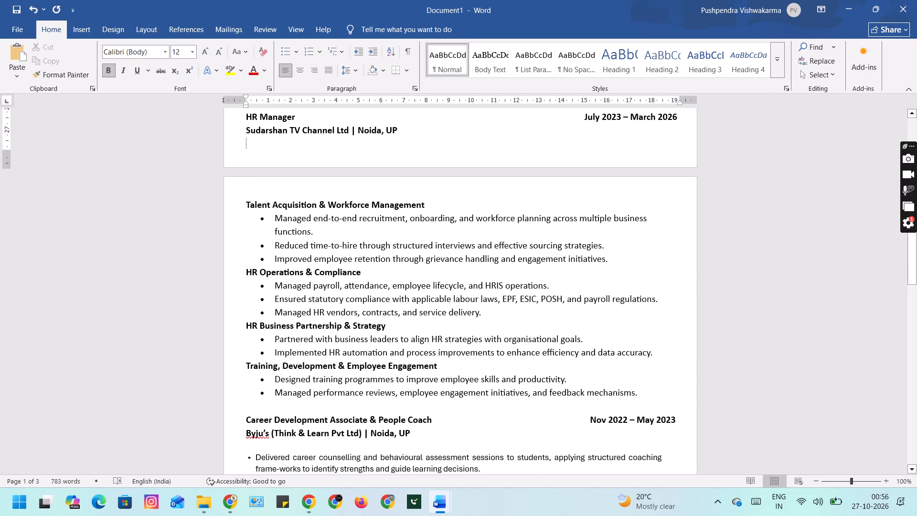
pyautogui.moveTo(441, 365); pyautogui.dragTo(258, 366)
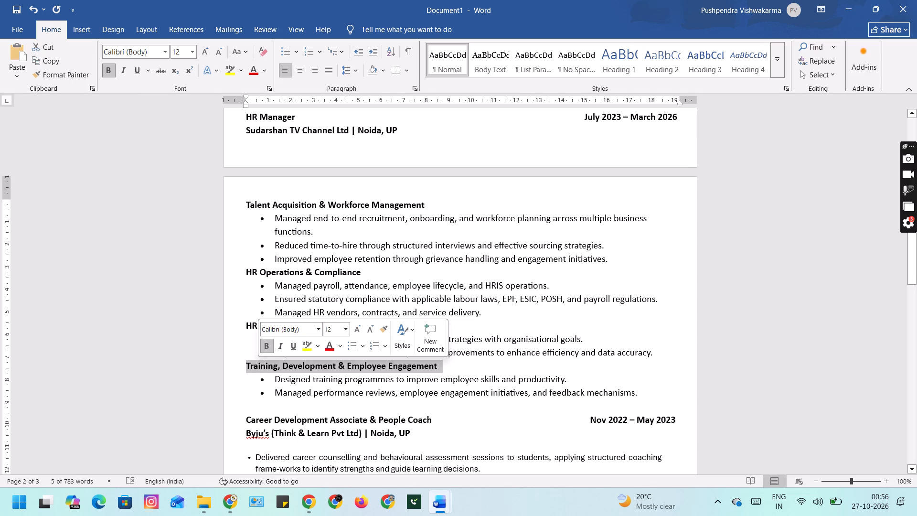
pyautogui.click(552, 386)
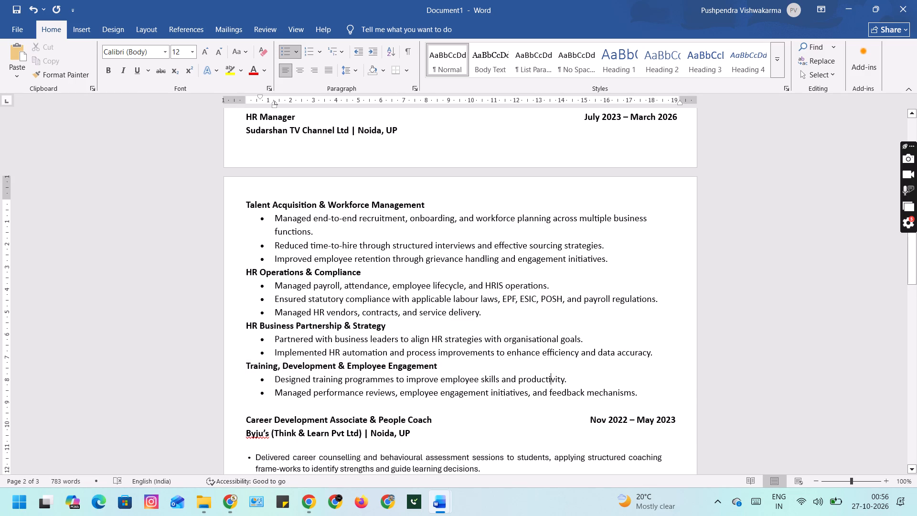
pyautogui.scroll(-3, 438, 458)
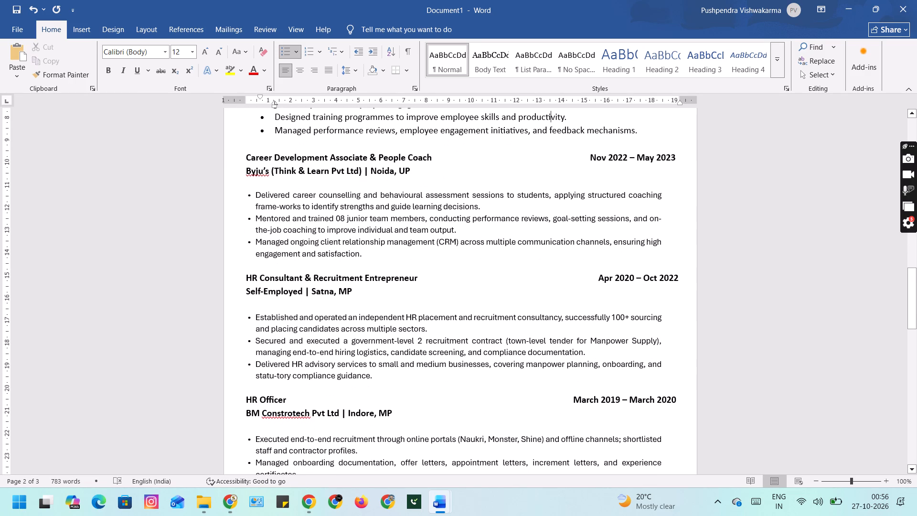
pyautogui.moveTo(395, 347); pyautogui.dragTo(413, 350)
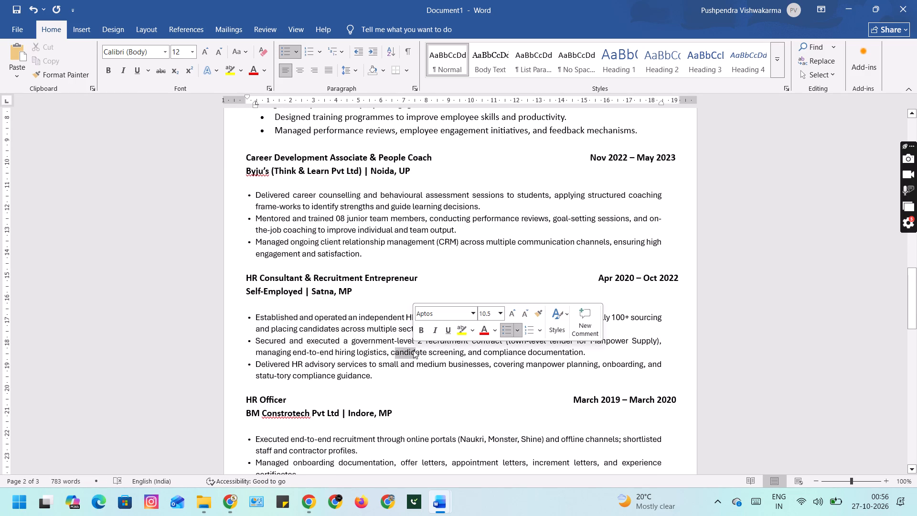
pyautogui.scroll(4, 331, 264)
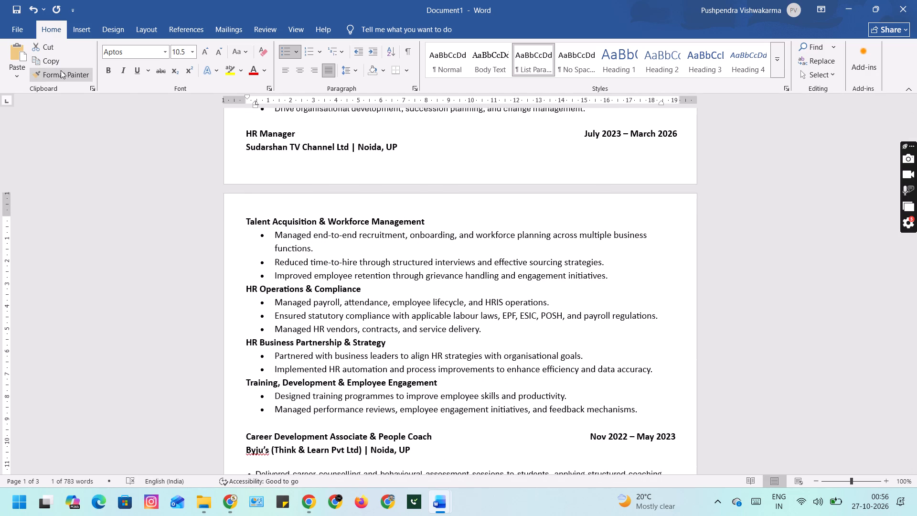
pyautogui.click(61, 70)
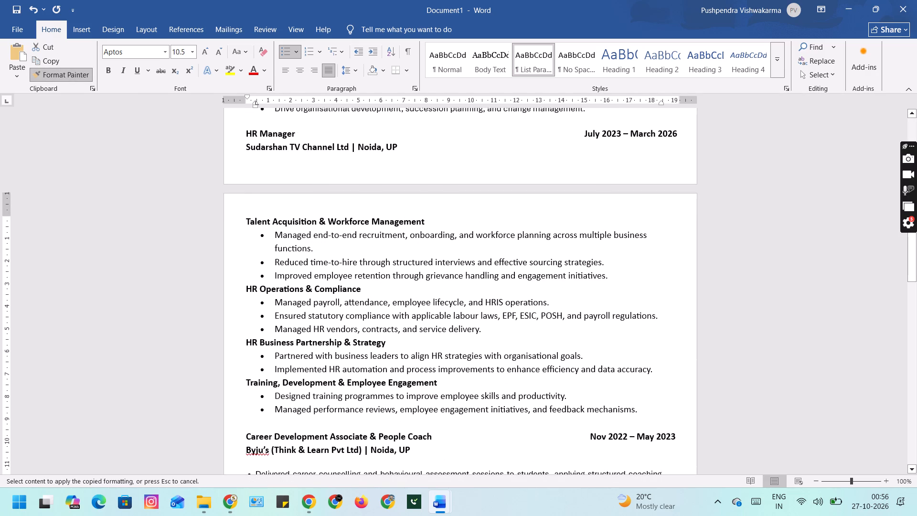
pyautogui.moveTo(644, 410); pyautogui.dragTo(289, 398)
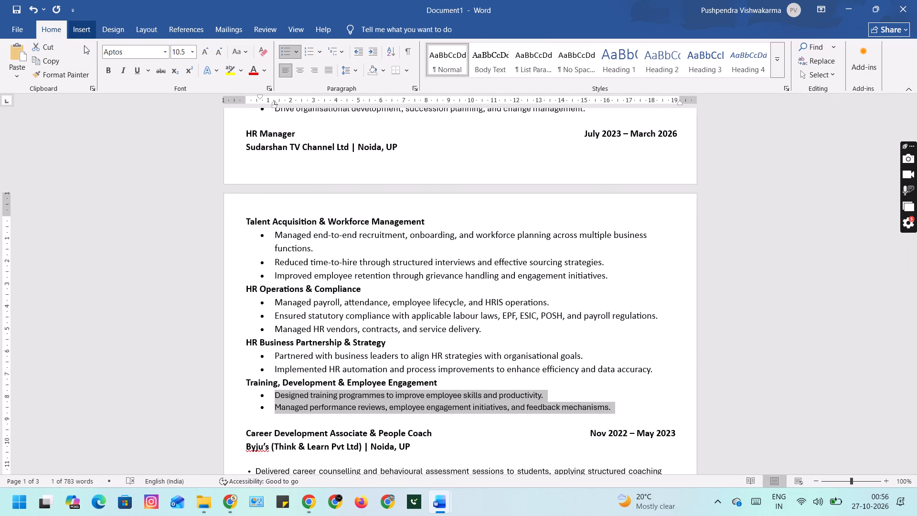
pyautogui.click(75, 75)
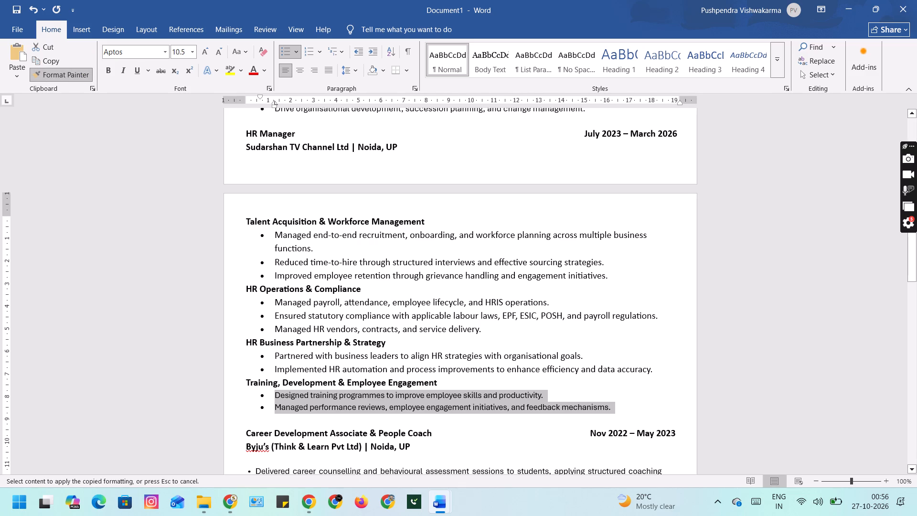
pyautogui.click(621, 410)
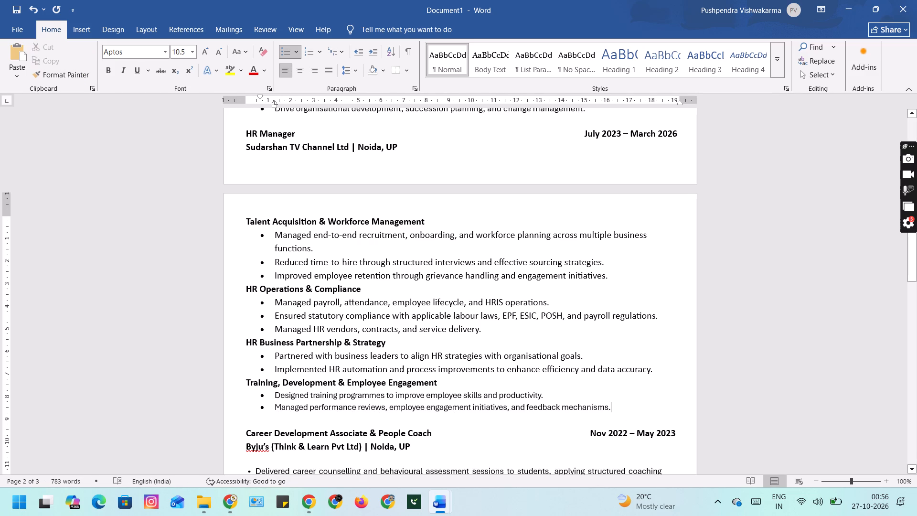
# Apply the reformatted Training bullets' formatting to the HR Business Partnership, HR Operations & Compliance and Talent Acquisition bullets with Format Painter.
pyautogui.moveTo(437, 408); pyautogui.dragTo(459, 408)
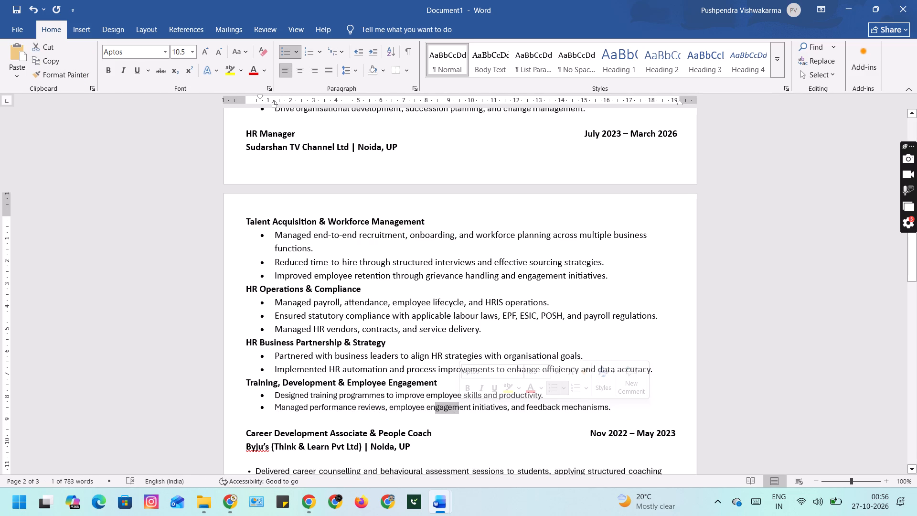
pyautogui.click(79, 78)
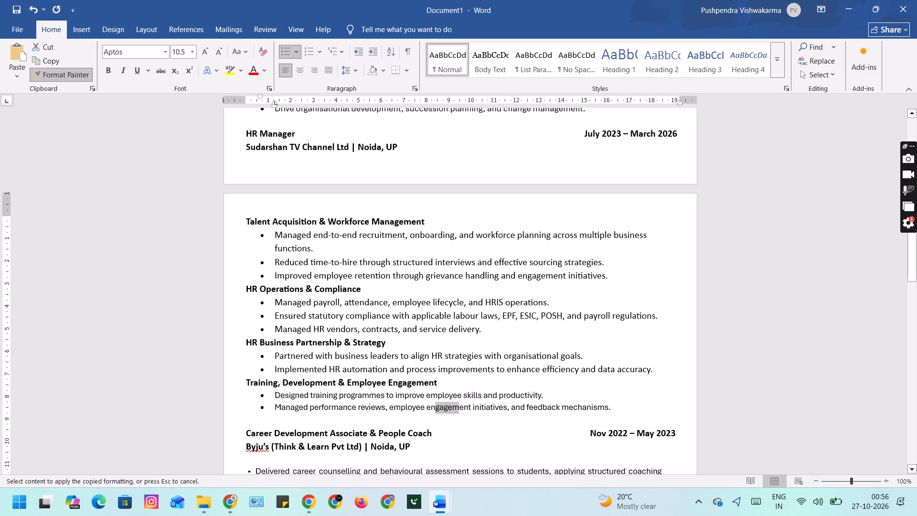
pyautogui.moveTo(655, 370); pyautogui.dragTo(375, 365)
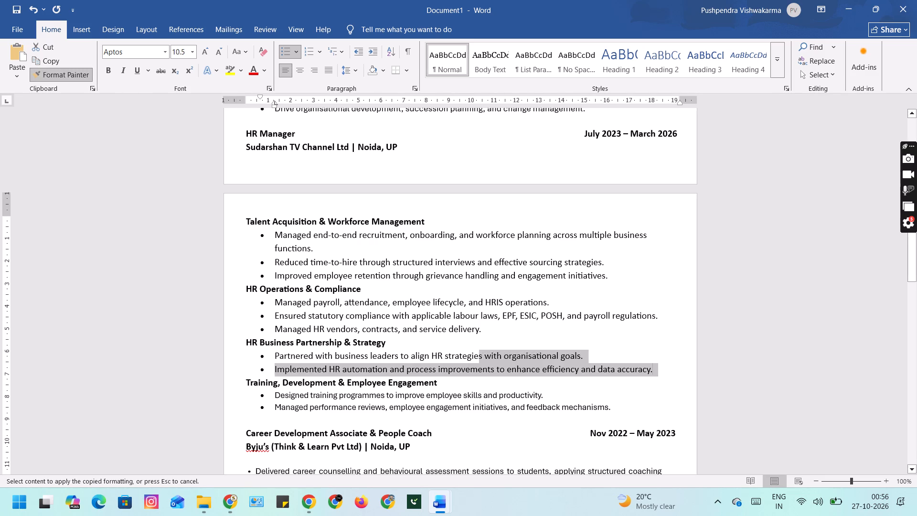
pyautogui.moveTo(375, 365); pyautogui.dragTo(286, 355)
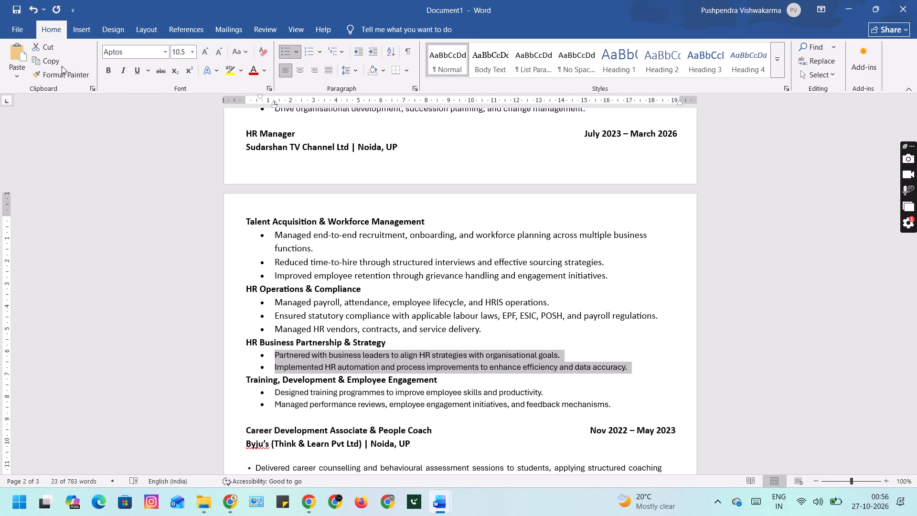
pyautogui.click(61, 77)
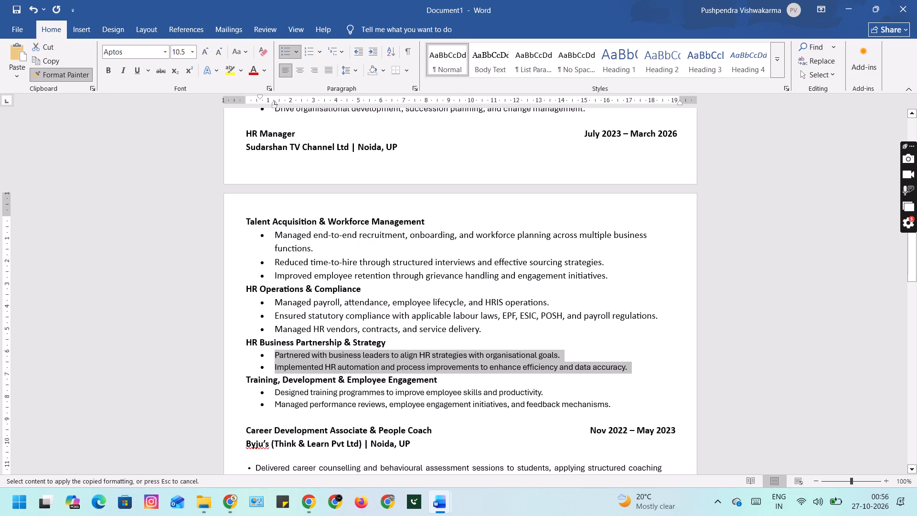
pyautogui.moveTo(486, 329); pyautogui.dragTo(290, 296)
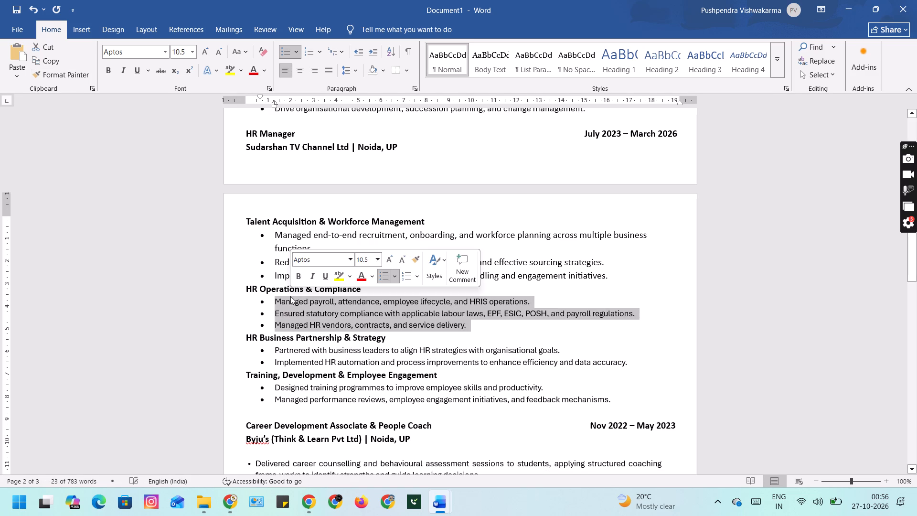
pyautogui.click(69, 75)
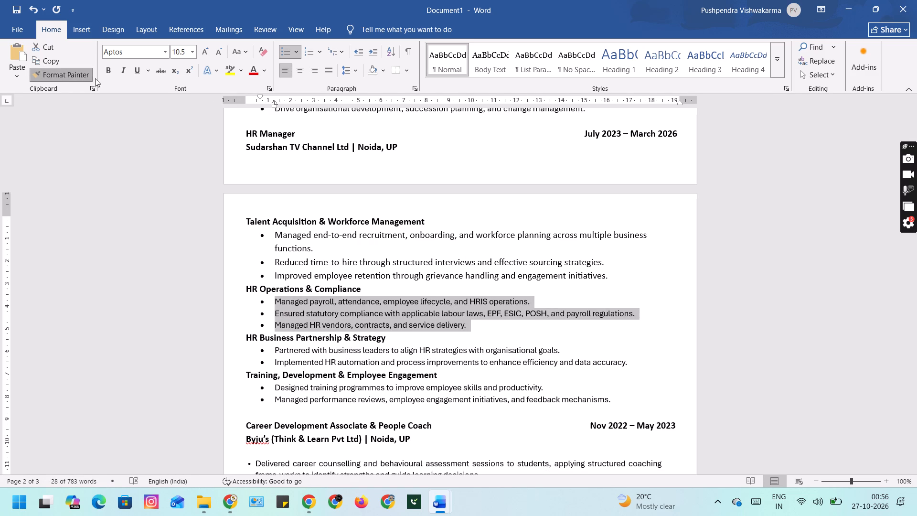
pyautogui.moveTo(617, 277); pyautogui.dragTo(274, 216)
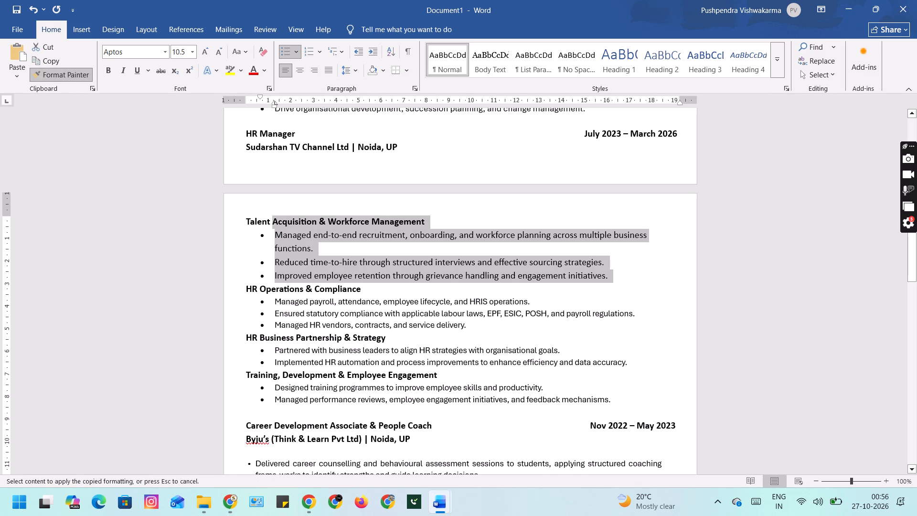
pyautogui.moveTo(274, 216); pyautogui.dragTo(280, 237)
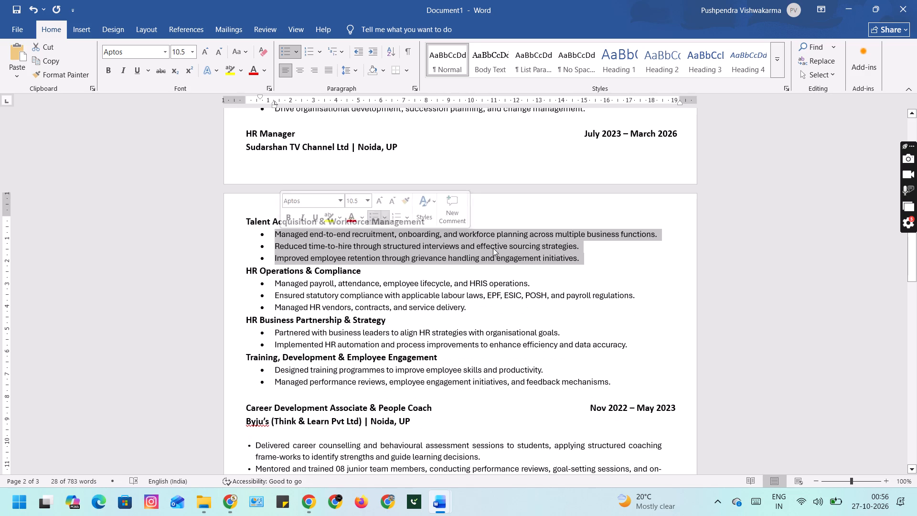
pyautogui.click(534, 255)
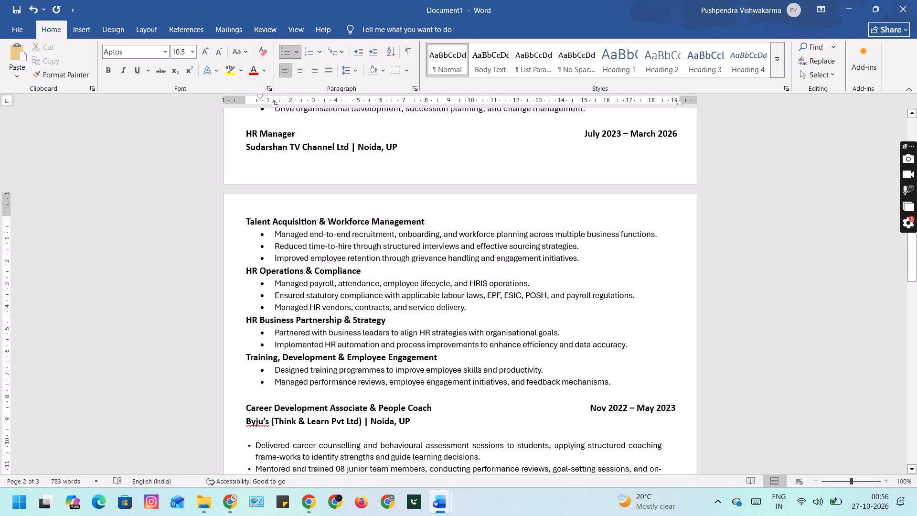
# Check the line spacing setting of the first two bullets under the Byju's Career Development Associate role.
pyautogui.scroll(-2, 483, 328)
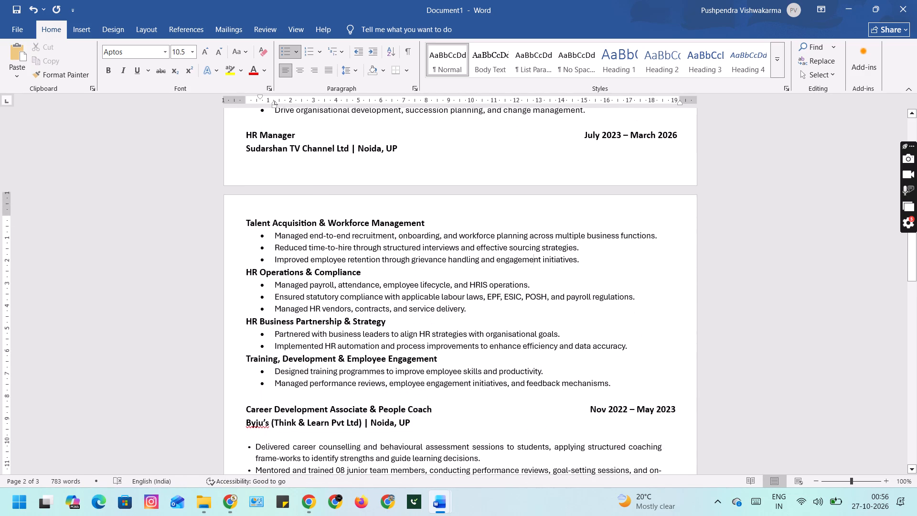
pyautogui.scroll(-3, 483, 328)
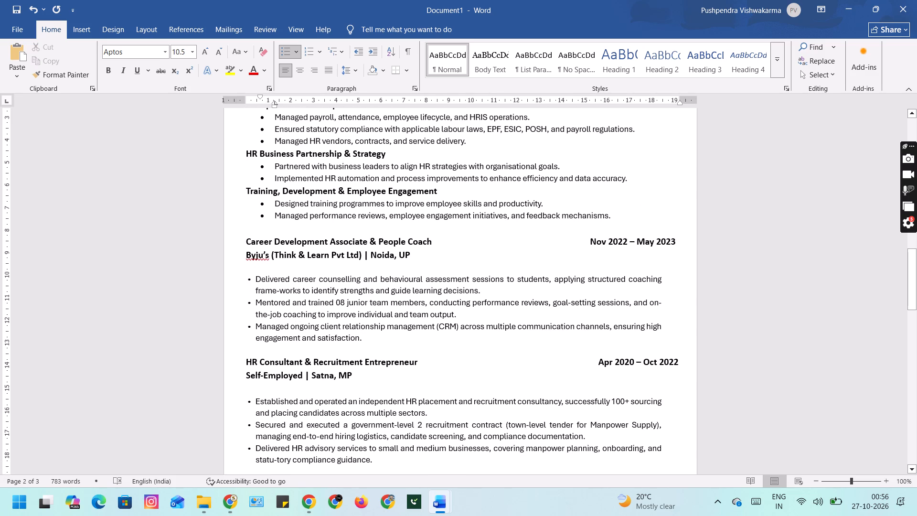
pyautogui.moveTo(358, 279); pyautogui.dragTo(391, 300)
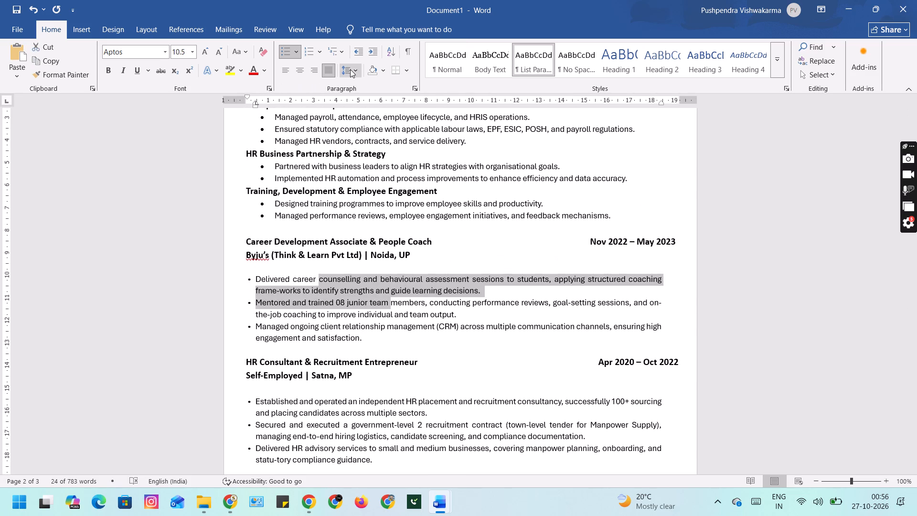
pyautogui.click(358, 75)
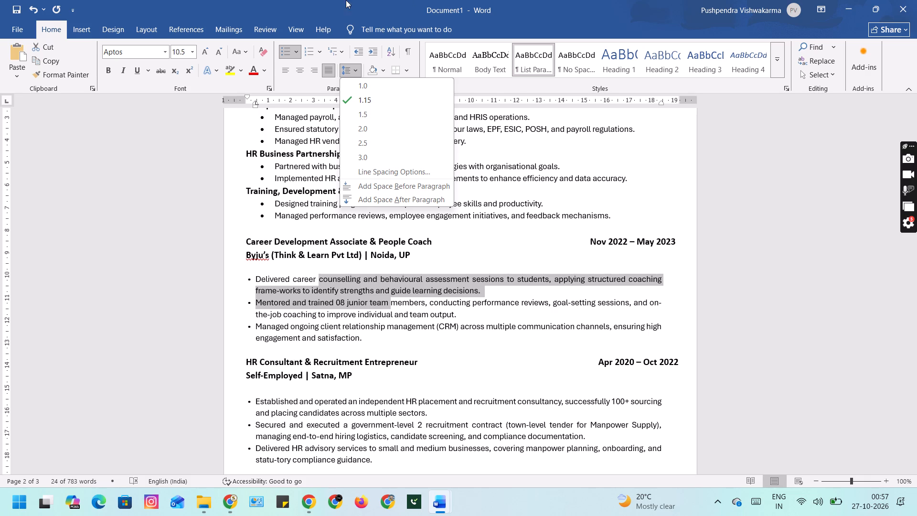
pyautogui.click(450, 2)
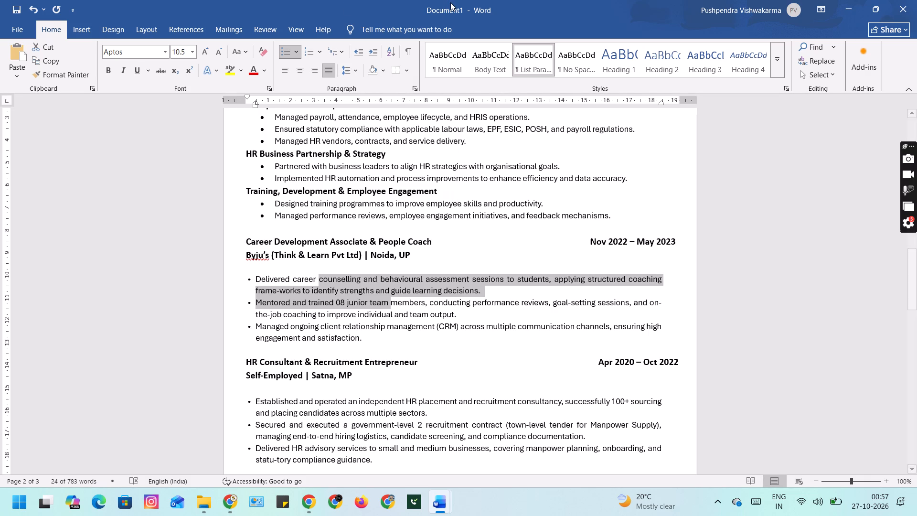
pyautogui.click(463, 259)
# Review the layout and bullet formatting of the Professional Experience section from Head of HR & Operations down to HR Officer.
pyautogui.scroll(3, 463, 259)
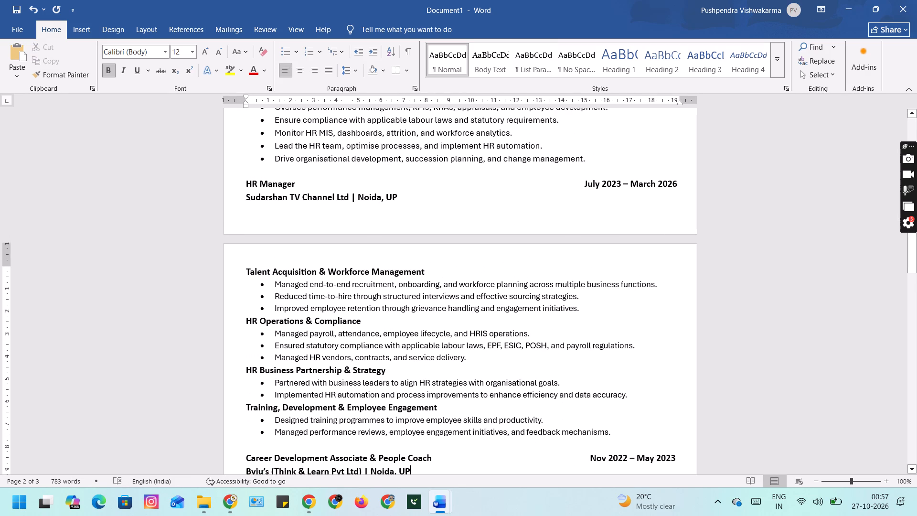
pyautogui.scroll(3, 463, 259)
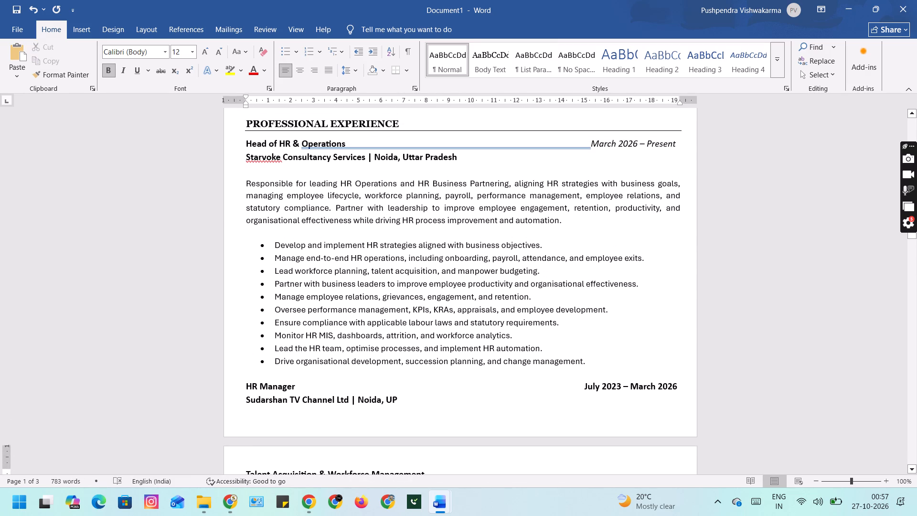
pyautogui.scroll(-5, 463, 259)
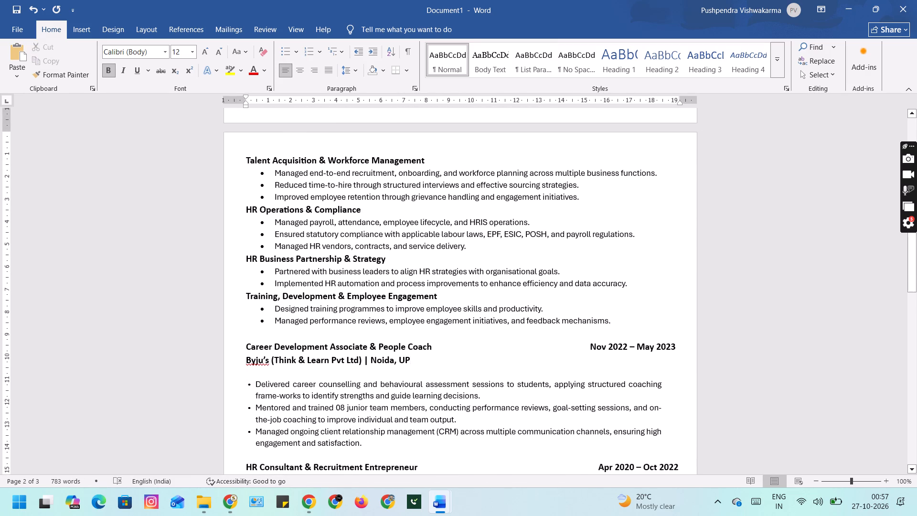
pyautogui.scroll(-2, 463, 259)
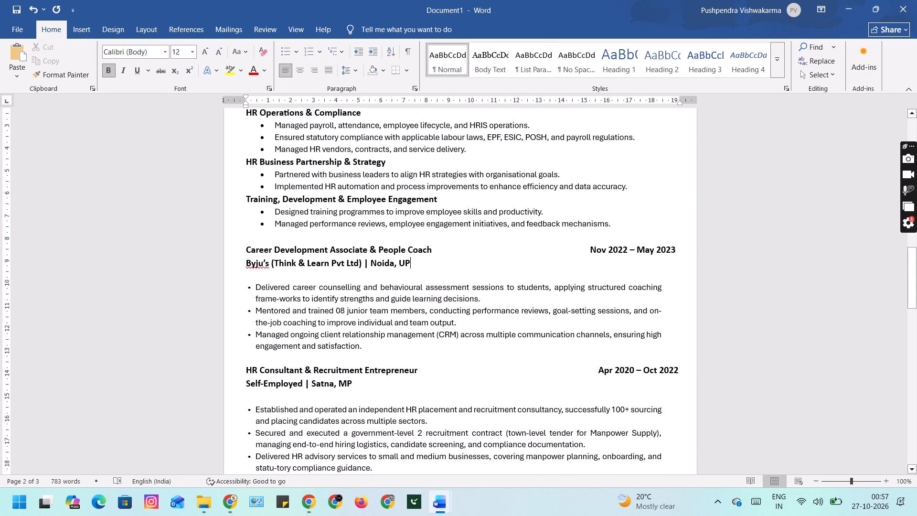
pyautogui.scroll(-1, 456, 318)
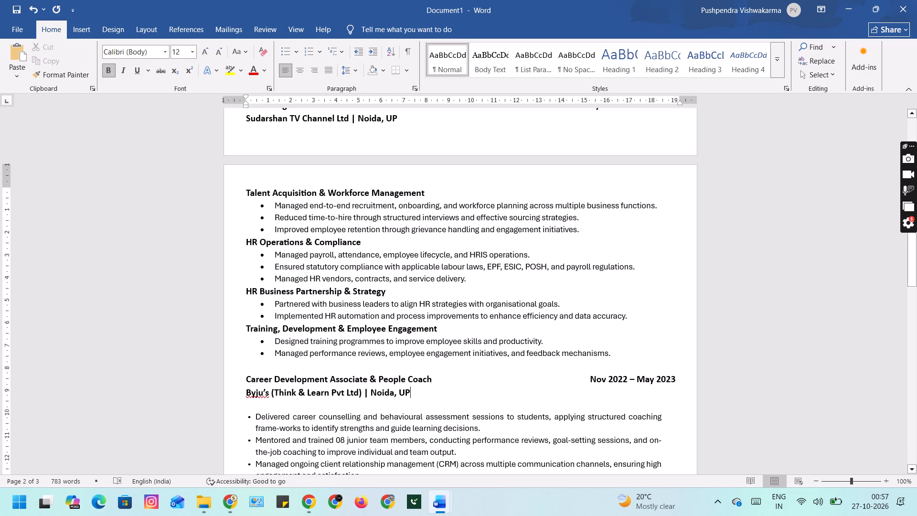
pyautogui.scroll(-3, 456, 318)
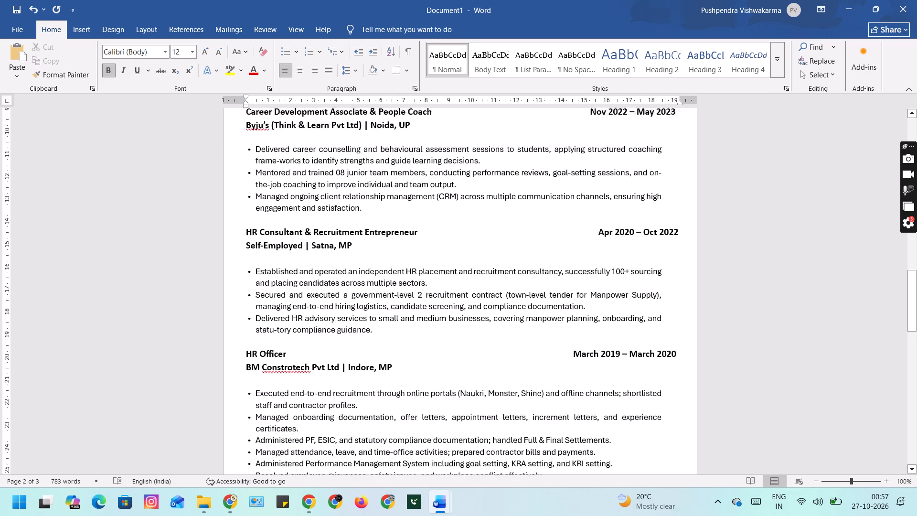
pyautogui.scroll(-1, 456, 318)
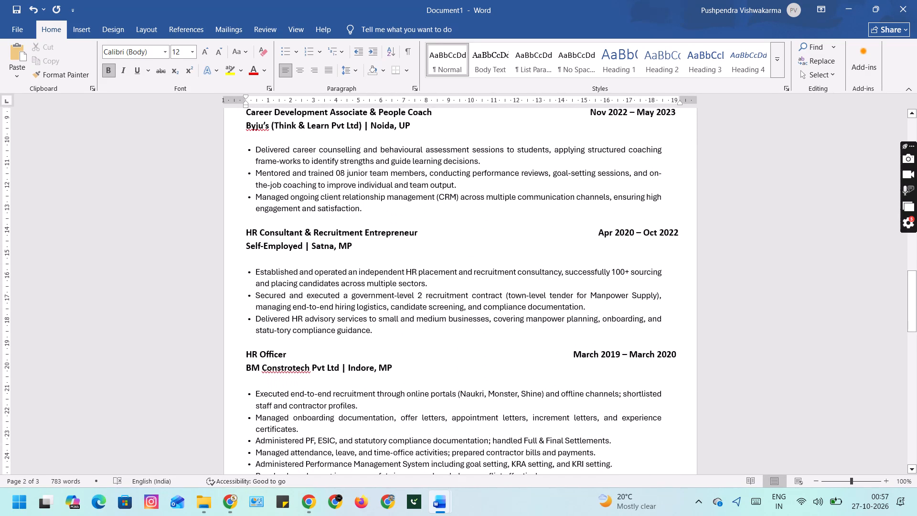
# Replace POSH with PT in the statutory compliance bullet under HR Operations & Compliance.
pyautogui.scroll(-1, 456, 318)
pyautogui.scroll(4, 456, 318)
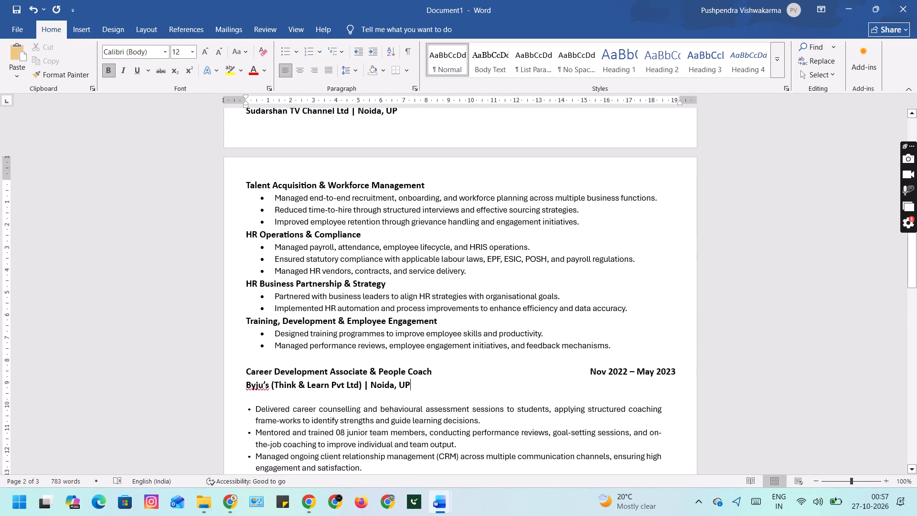
pyautogui.click(545, 261)
pyautogui.press('BackSpace')
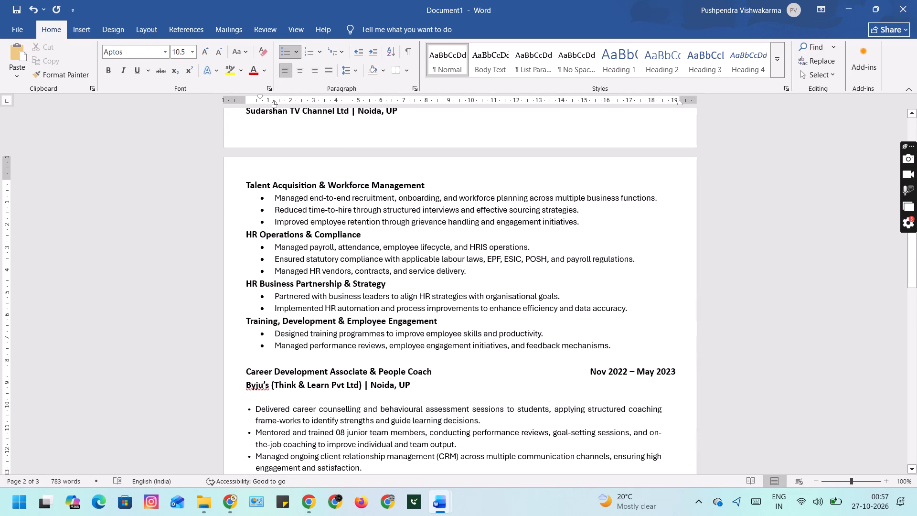
pyautogui.press('BackSpace')
pyautogui.press('BackSpace')
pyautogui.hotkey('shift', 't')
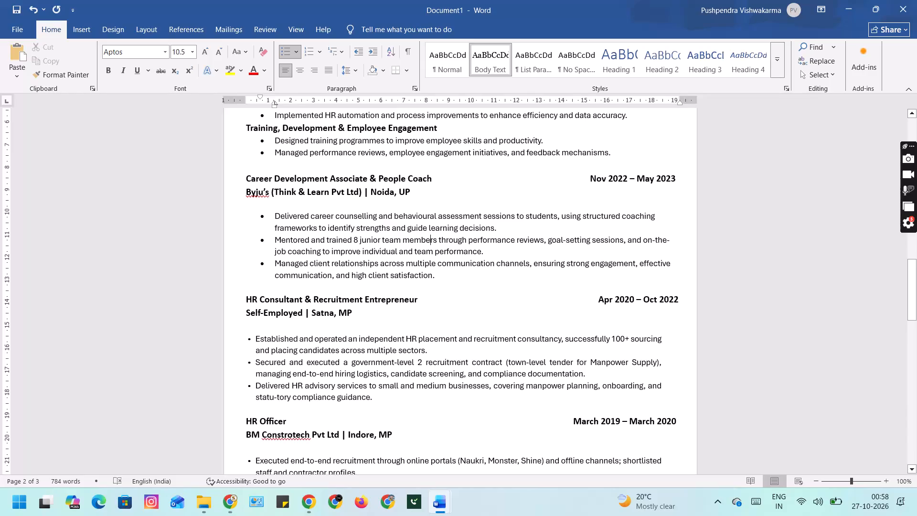
# Review the remaining roles in the new résumé and check which sections follow the HR Executive role in the original HR résumé.
pyautogui.scroll(-2, 432, 327)
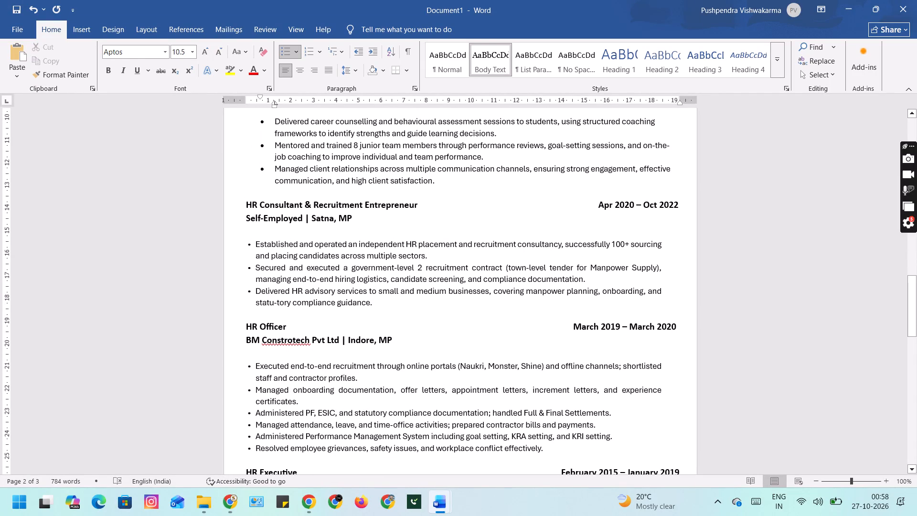
pyautogui.scroll(-5, 422, 355)
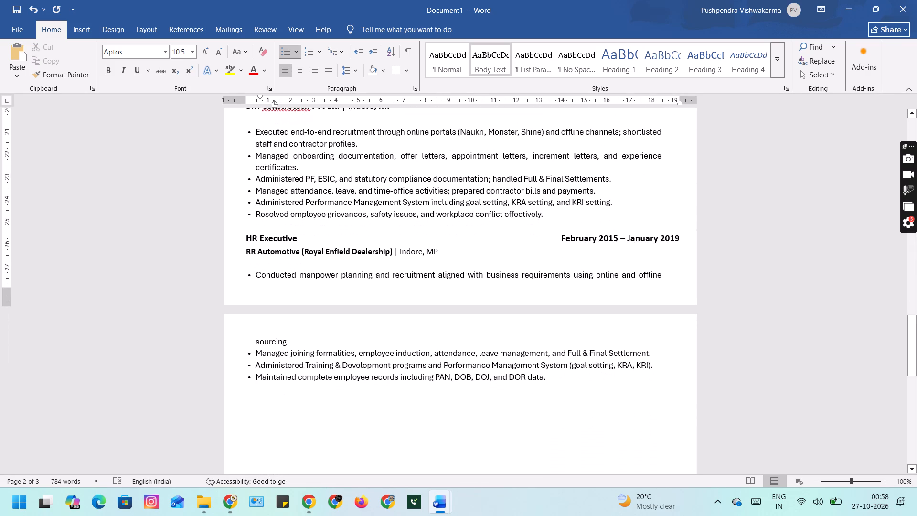
pyautogui.scroll(-1, 422, 355)
pyautogui.click(570, 291)
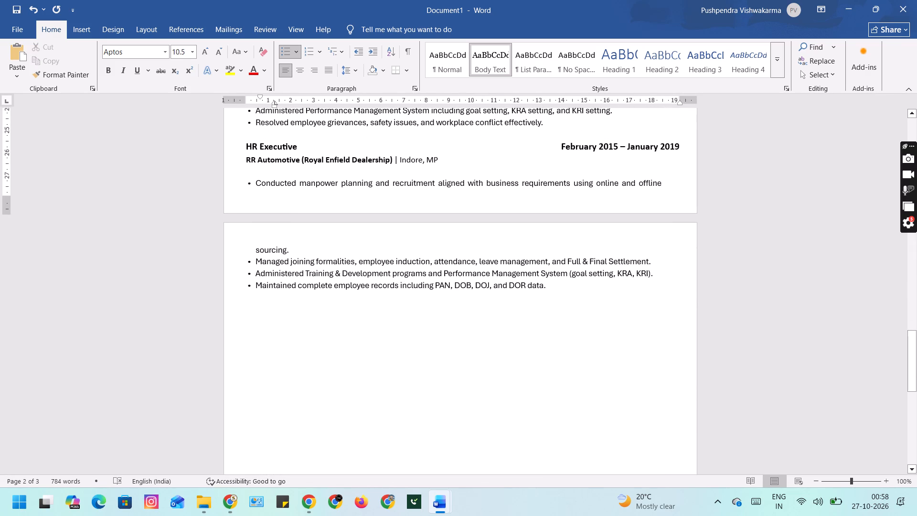
pyautogui.press('Down')
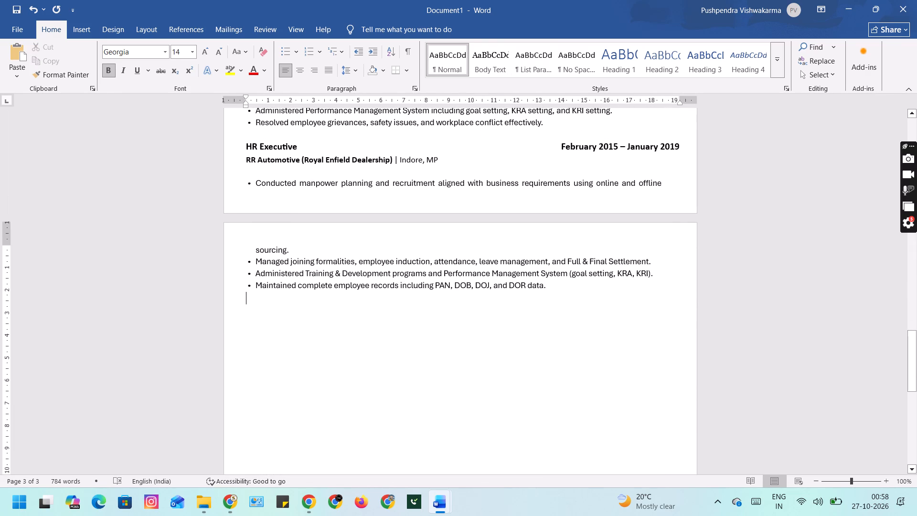
pyautogui.hotkey('alt', 'Tab')
pyautogui.hotkey('alt', 'Tab')
pyautogui.press('Left')
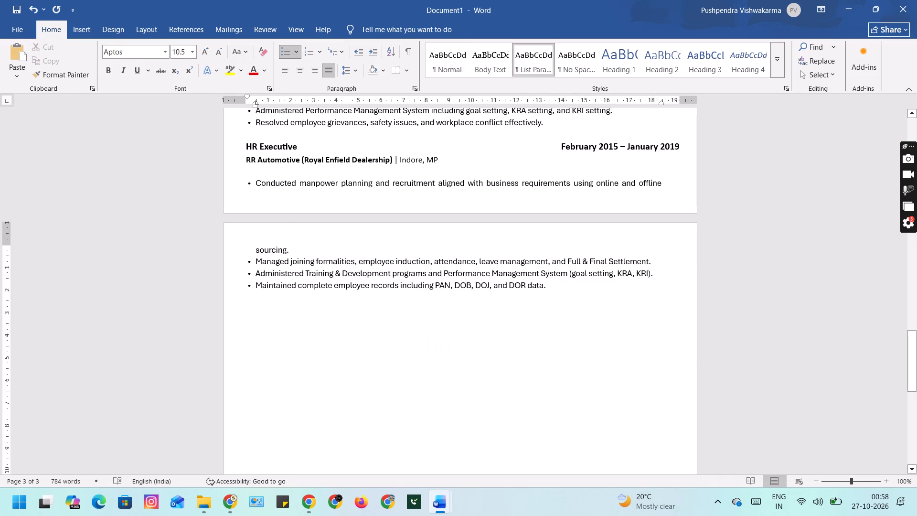
pyautogui.press('Right')
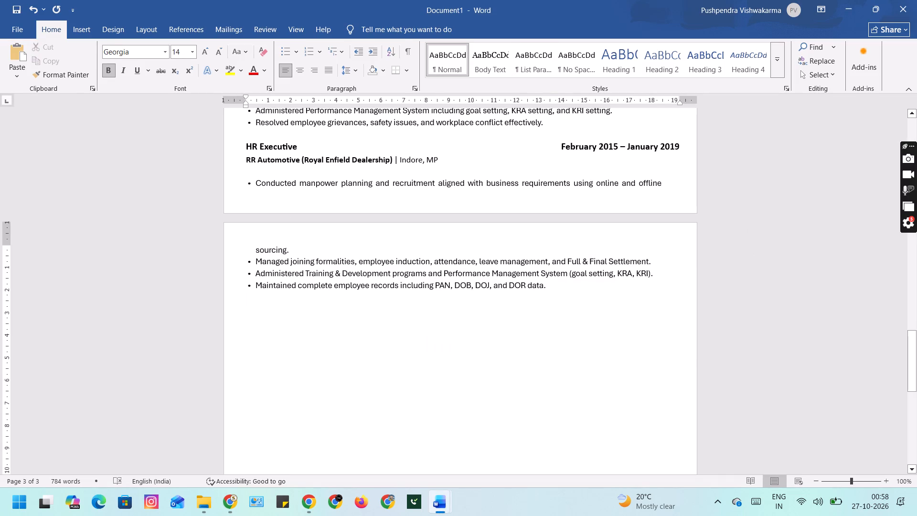
pyautogui.hotkey('alt', 'Tab')
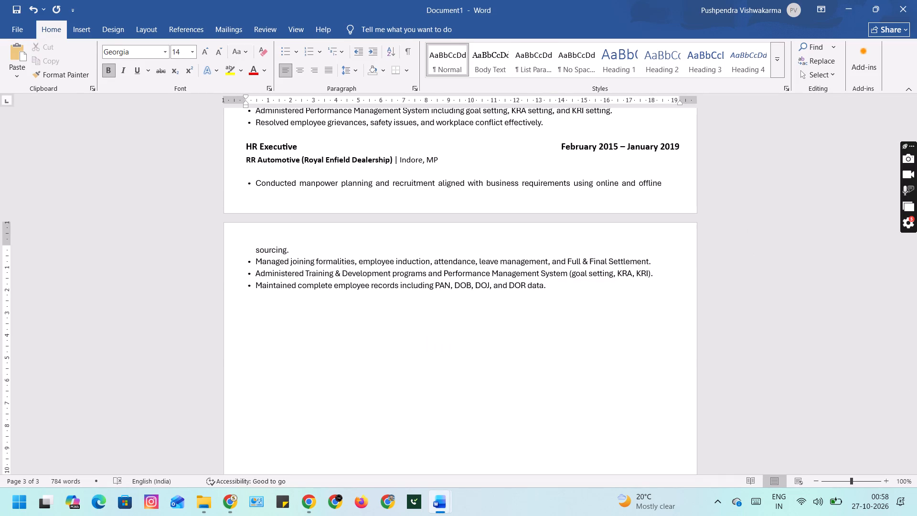
pyautogui.hotkey('alt', 'Tab')
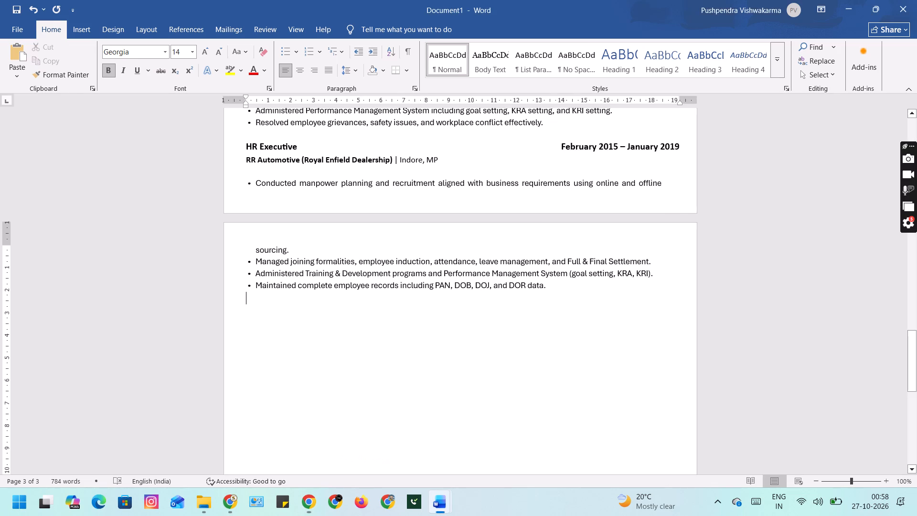
pyautogui.hotkey('alt', 'Tab')
pyautogui.hotkey('alt', 'Tab')
pyautogui.scroll(-7, 570, 291)
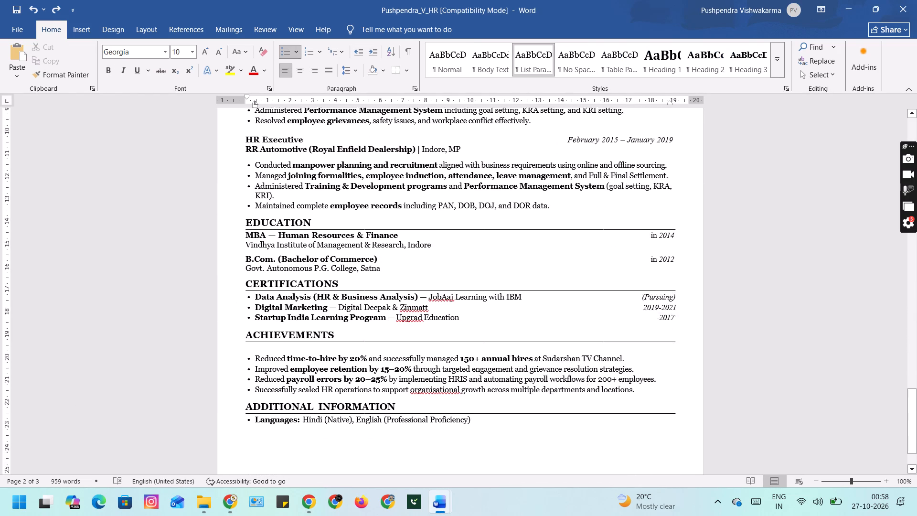
pyautogui.scroll(-1, 570, 291)
pyautogui.hotkey('alt', 'Tab')
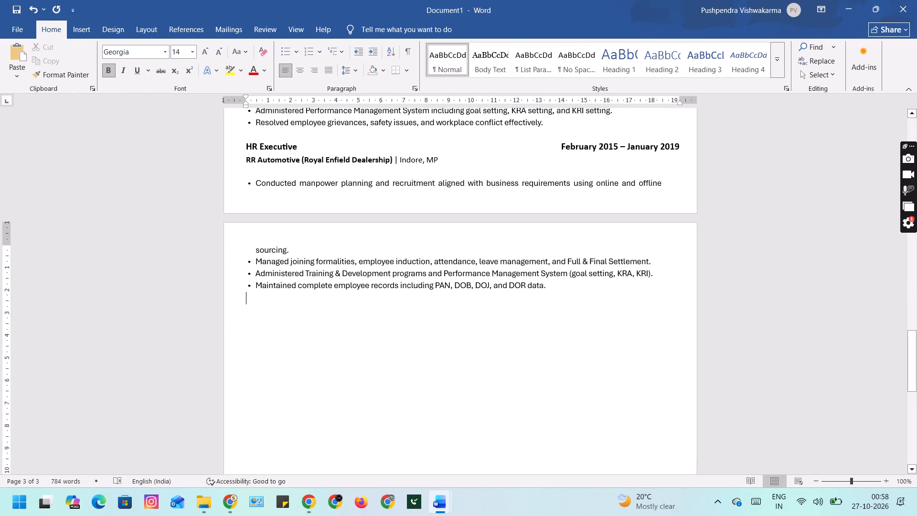
# Add an EDUCATION heading with a full-width horizontal line and blank lines below it after the HR Executive bullets.
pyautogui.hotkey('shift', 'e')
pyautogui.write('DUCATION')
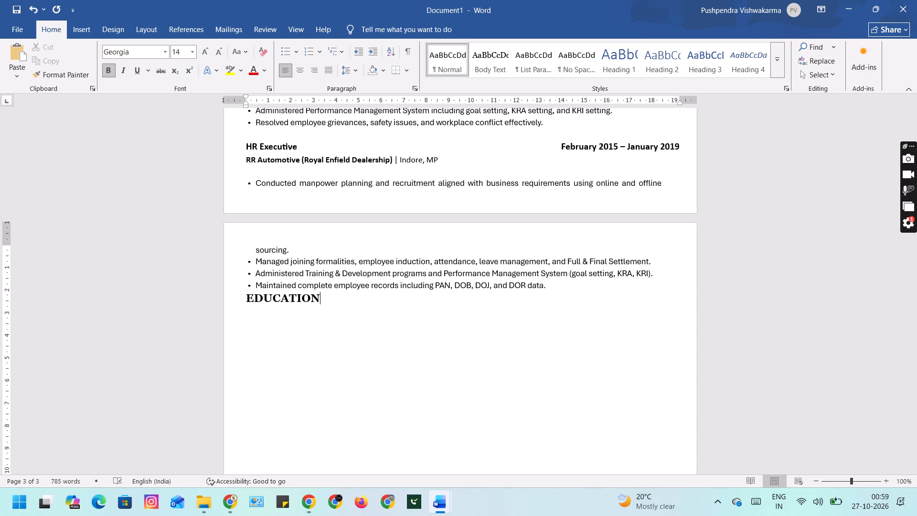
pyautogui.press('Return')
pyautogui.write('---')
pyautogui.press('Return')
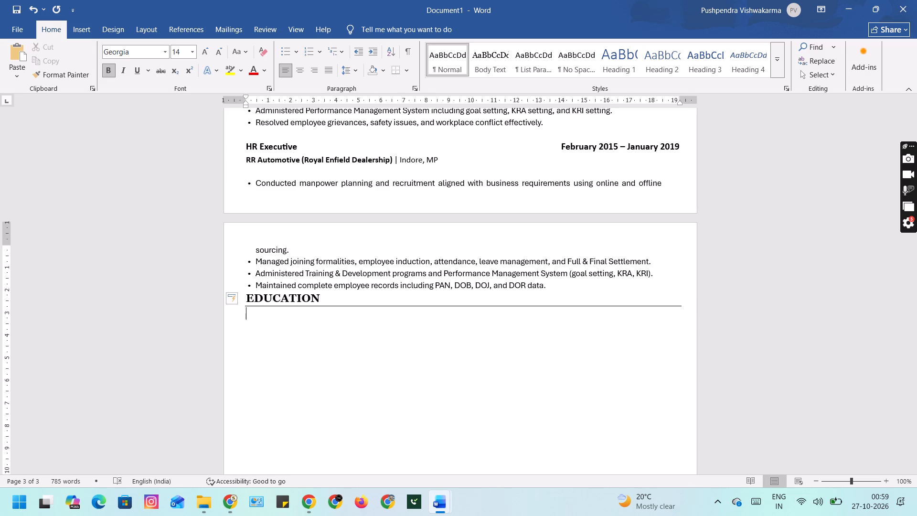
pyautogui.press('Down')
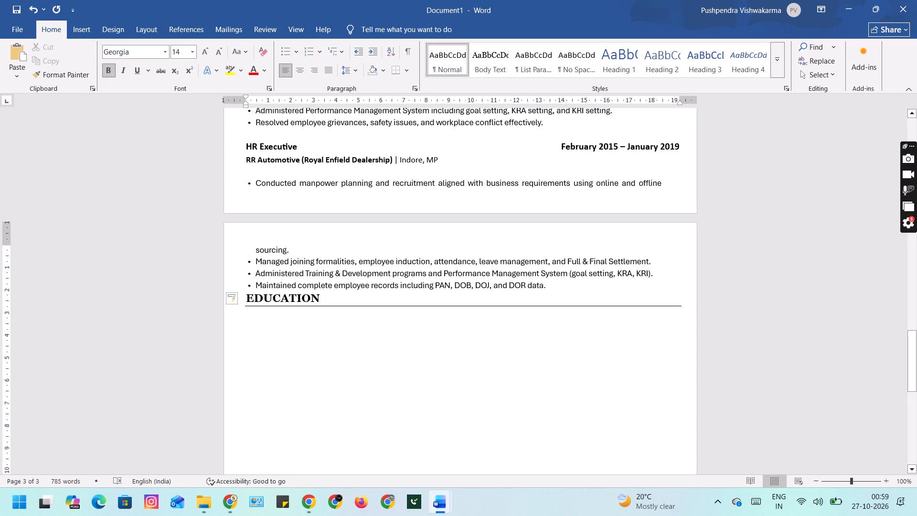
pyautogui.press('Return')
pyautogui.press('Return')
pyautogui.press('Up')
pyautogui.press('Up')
# Set the line under EDUCATION to 11 pt and paste in the MBA and B.Com. entries copied from the original résumé.
pyautogui.doubleClick(213, 56)
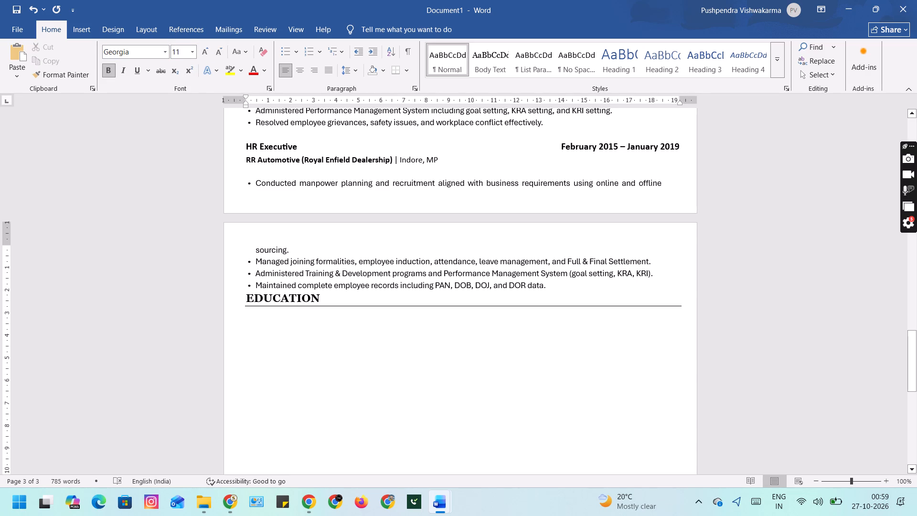
pyautogui.hotkey('alt', 'Tab')
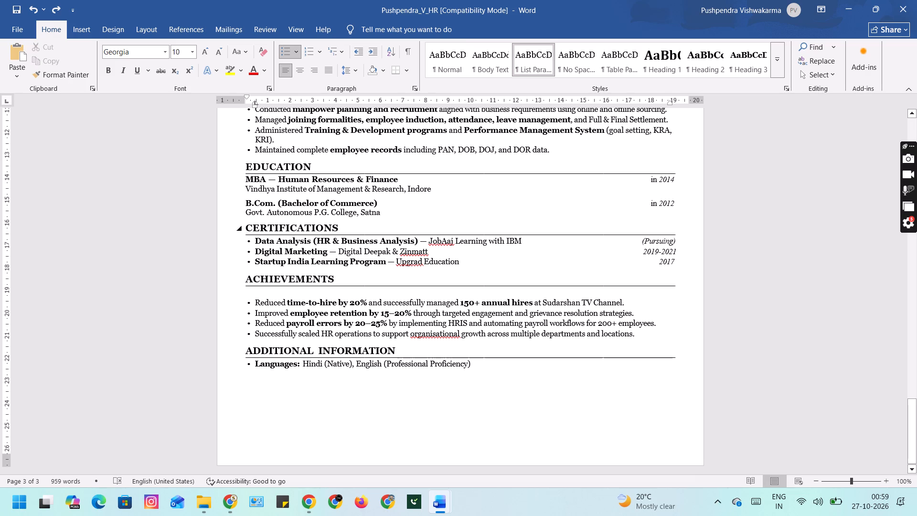
pyautogui.moveTo(403, 221); pyautogui.dragTo(293, 208)
pyautogui.click(293, 208)
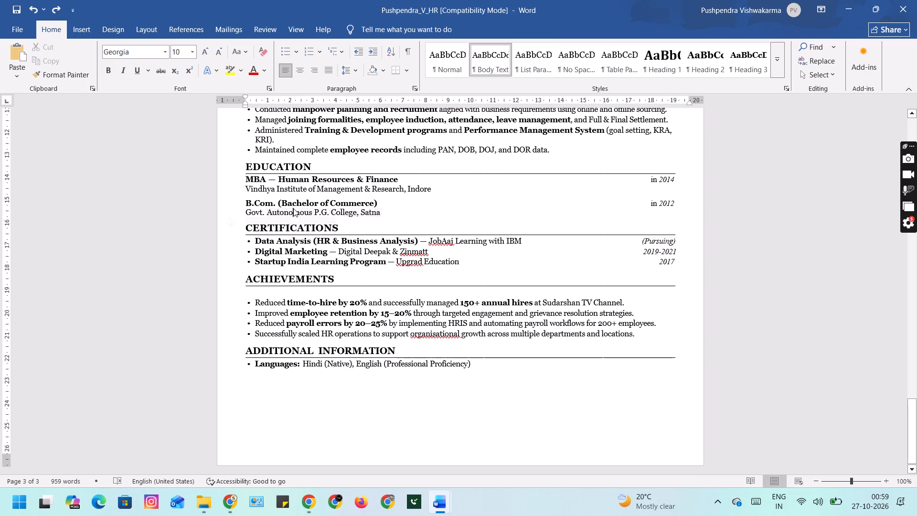
pyautogui.moveTo(381, 212); pyautogui.dragTo(274, 193)
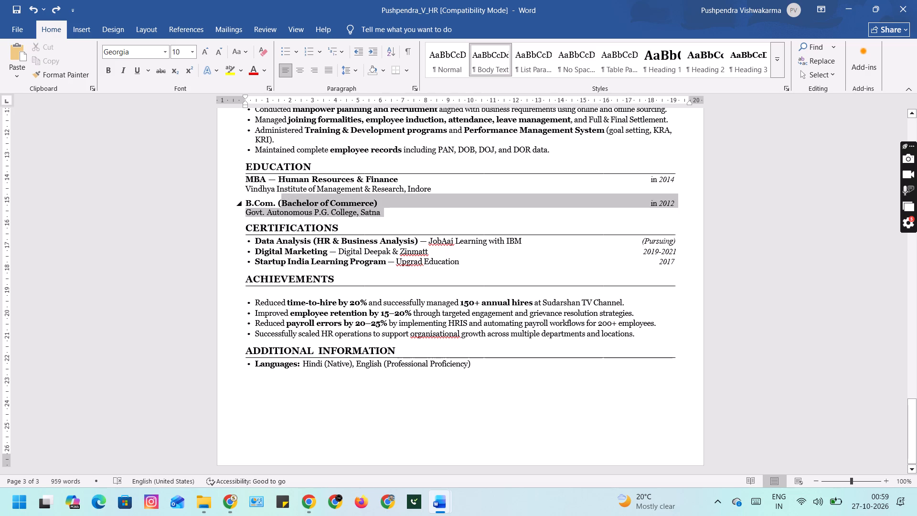
pyautogui.moveTo(274, 193); pyautogui.dragTo(249, 182)
pyautogui.hotkey('ctrl', 'c')
pyautogui.hotkey('alt', 'Tab')
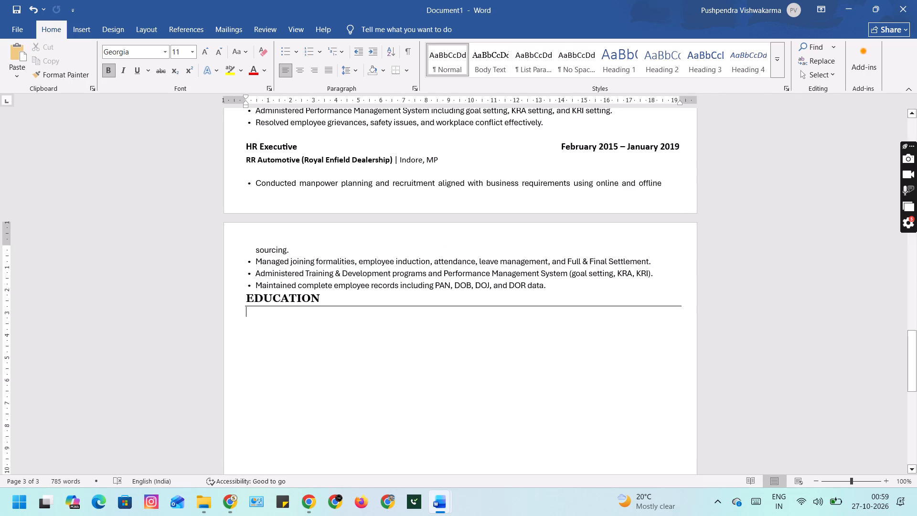
pyautogui.hotkey('ctrl', 'v')
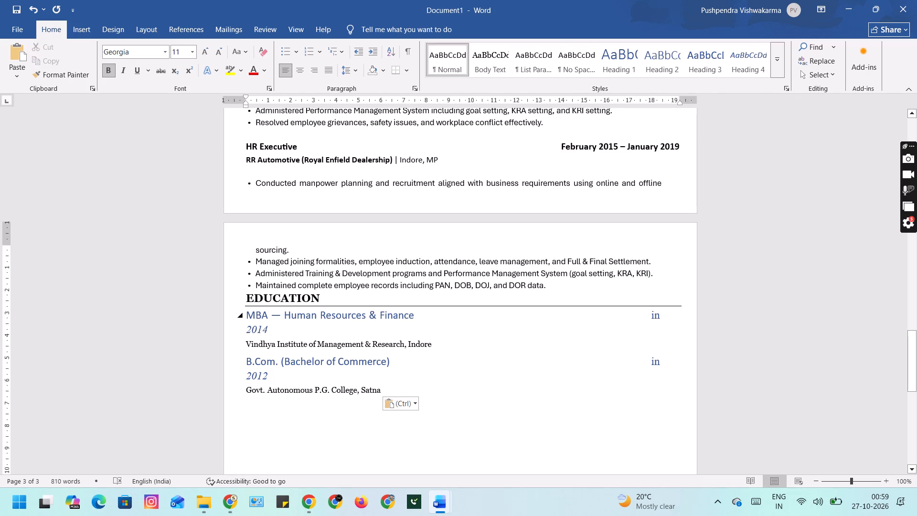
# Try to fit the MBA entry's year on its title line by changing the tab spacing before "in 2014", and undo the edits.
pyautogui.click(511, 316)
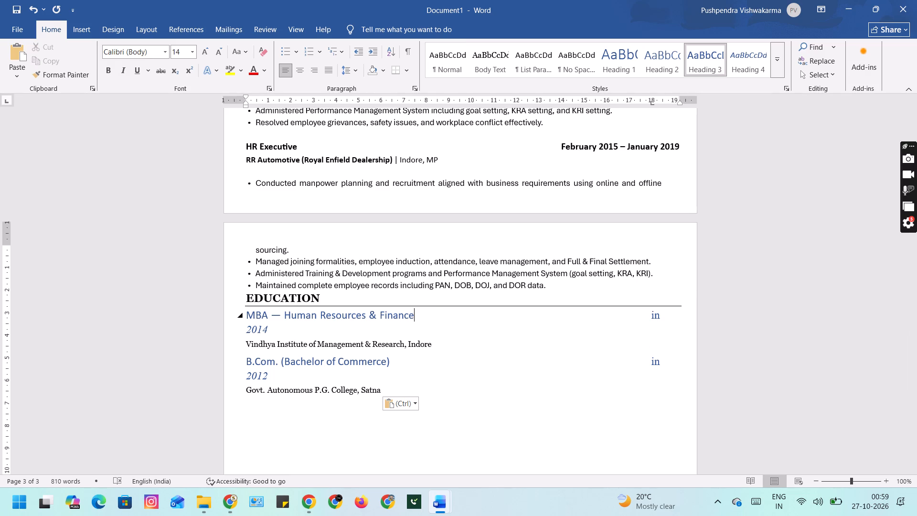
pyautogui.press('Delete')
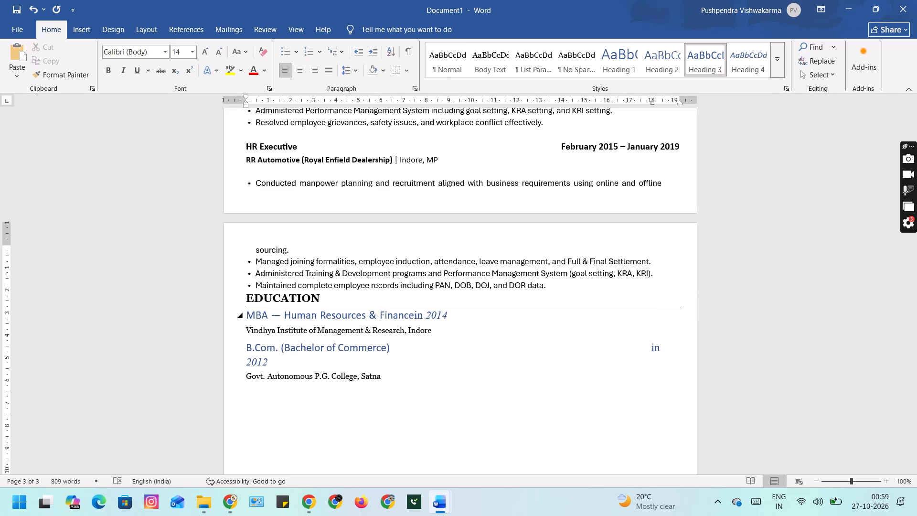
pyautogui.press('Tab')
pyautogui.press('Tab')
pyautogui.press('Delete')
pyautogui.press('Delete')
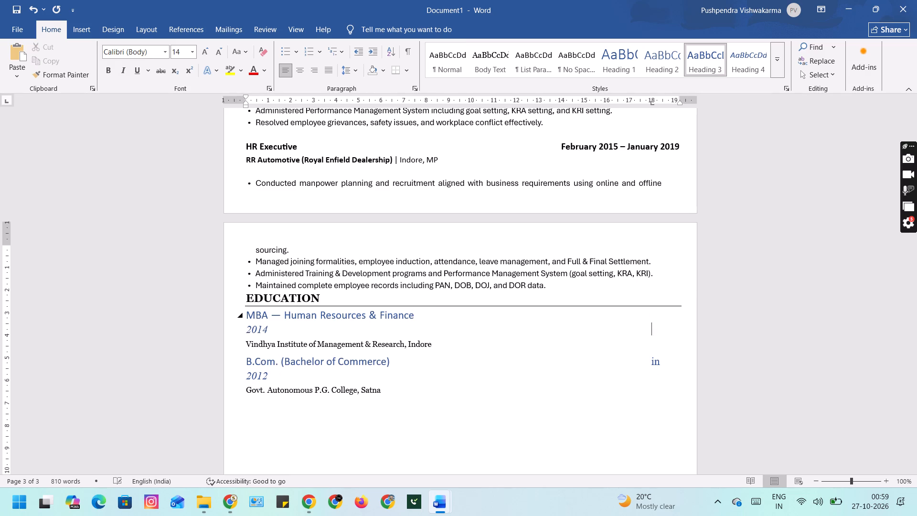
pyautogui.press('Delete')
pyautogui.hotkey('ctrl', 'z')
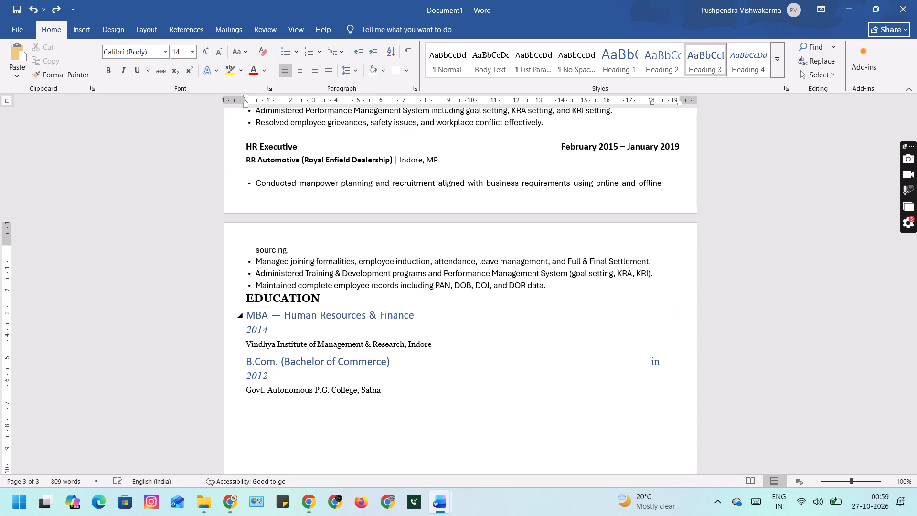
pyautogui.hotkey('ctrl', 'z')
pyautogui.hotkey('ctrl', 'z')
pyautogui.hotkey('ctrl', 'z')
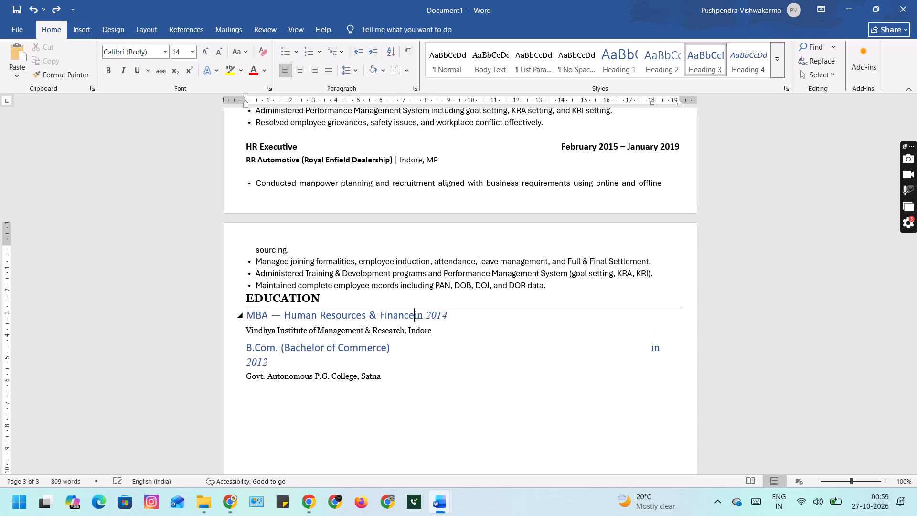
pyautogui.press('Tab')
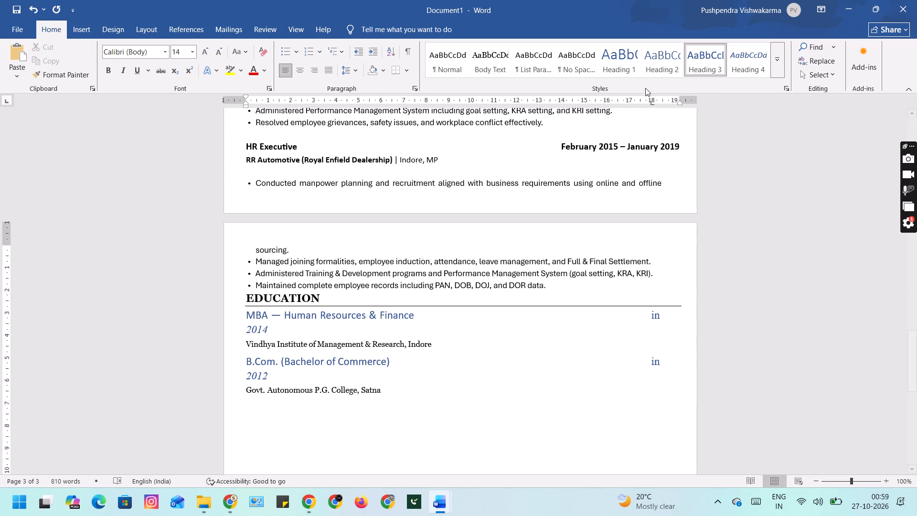
# Move the MBA line's tab stop to about 17.5 cm so "in 2014" fits on the title line.
pyautogui.moveTo(651, 102); pyautogui.dragTo(647, 103)
pyautogui.moveTo(647, 103); pyautogui.dragTo(639, 106)
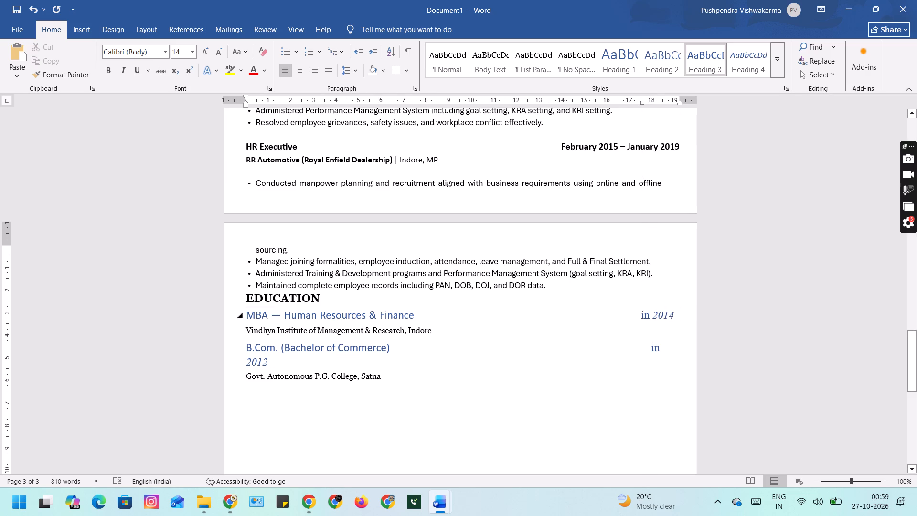
# Replace the tab after the B.Com. title and move its tab stop to about 17.5 cm, aligning "in 2012" with the MBA year.
pyautogui.click(424, 348)
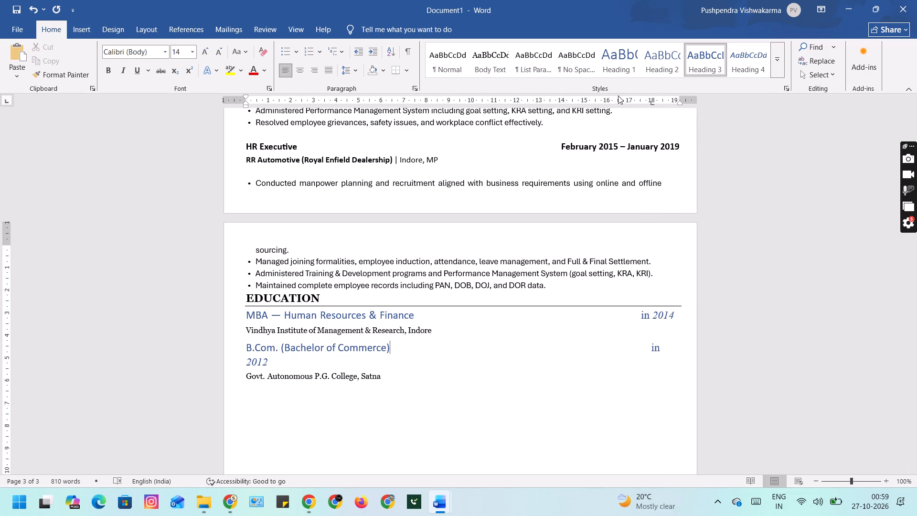
pyautogui.press('Delete')
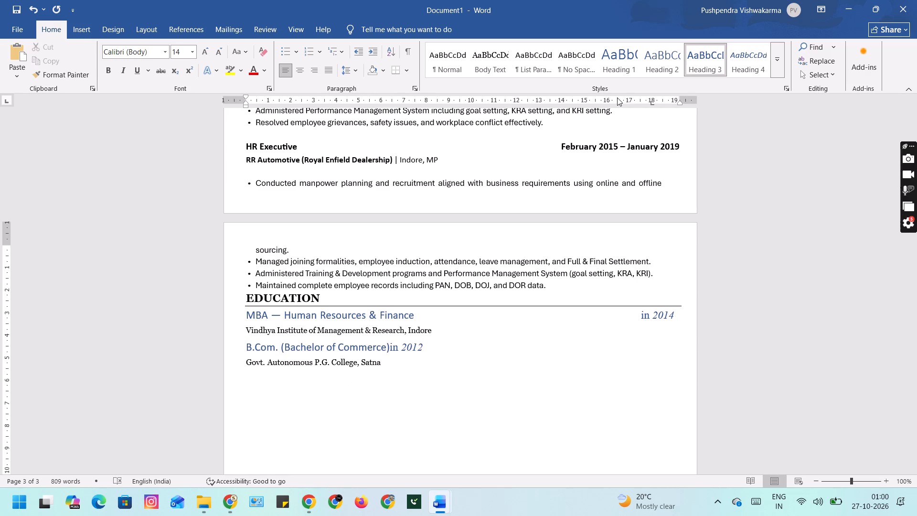
pyautogui.press('Tab')
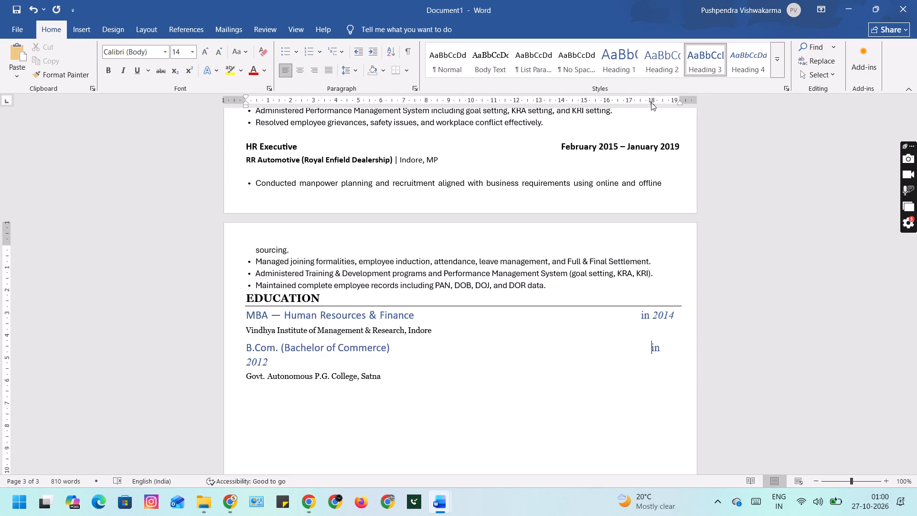
pyautogui.moveTo(651, 102); pyautogui.dragTo(640, 105)
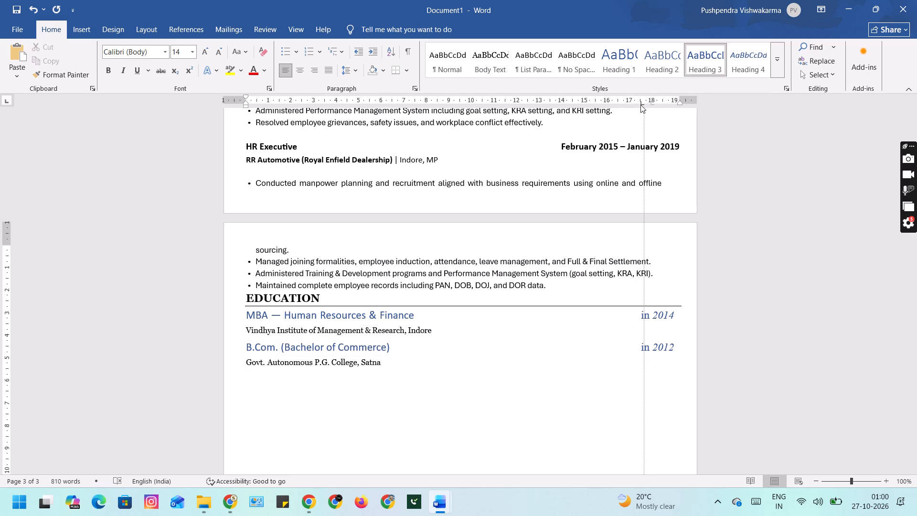
pyautogui.moveTo(640, 105); pyautogui.dragTo(640, 105)
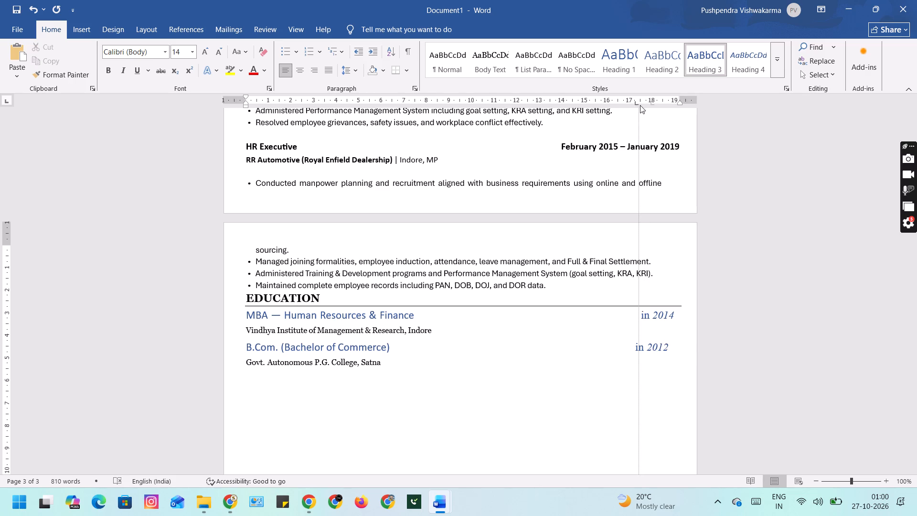
pyautogui.moveTo(640, 105); pyautogui.dragTo(640, 106)
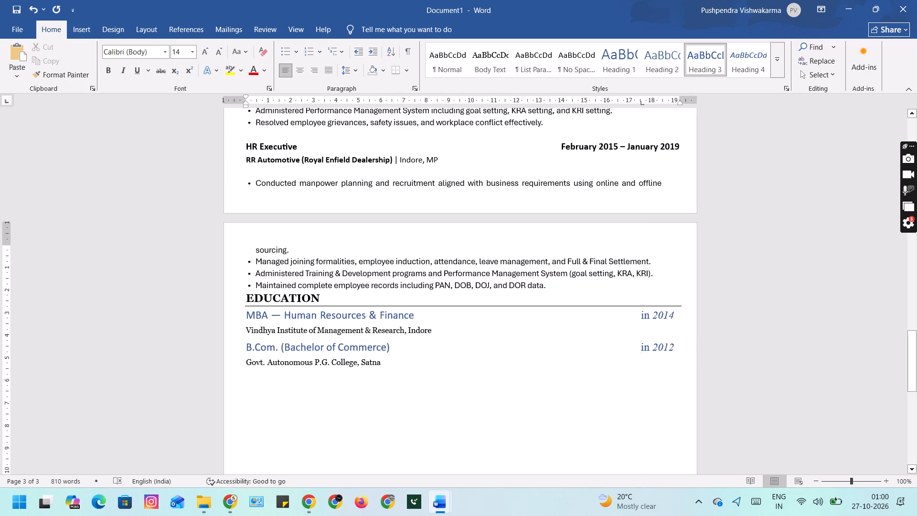
# Make the title "B.Com. (Bachelor of Commerce)" bold.
pyautogui.moveTo(403, 349); pyautogui.dragTo(278, 352)
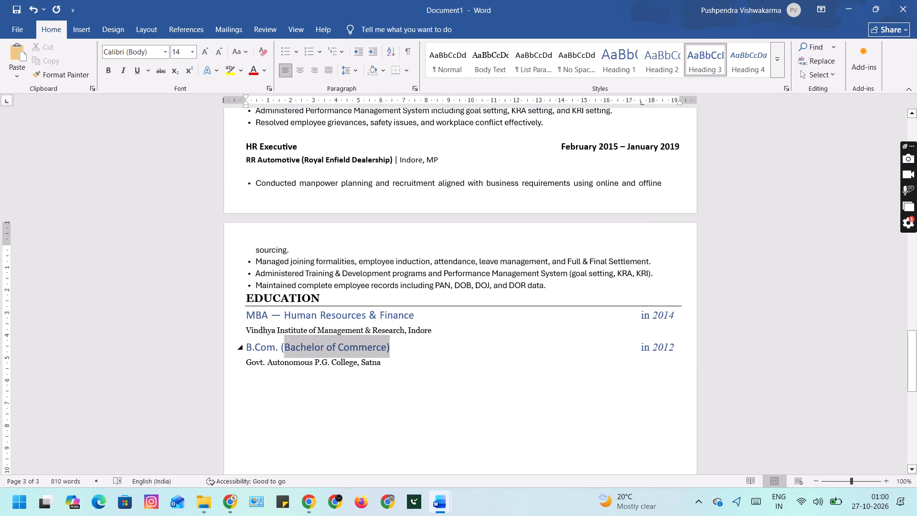
pyautogui.moveTo(278, 352); pyautogui.dragTo(247, 352)
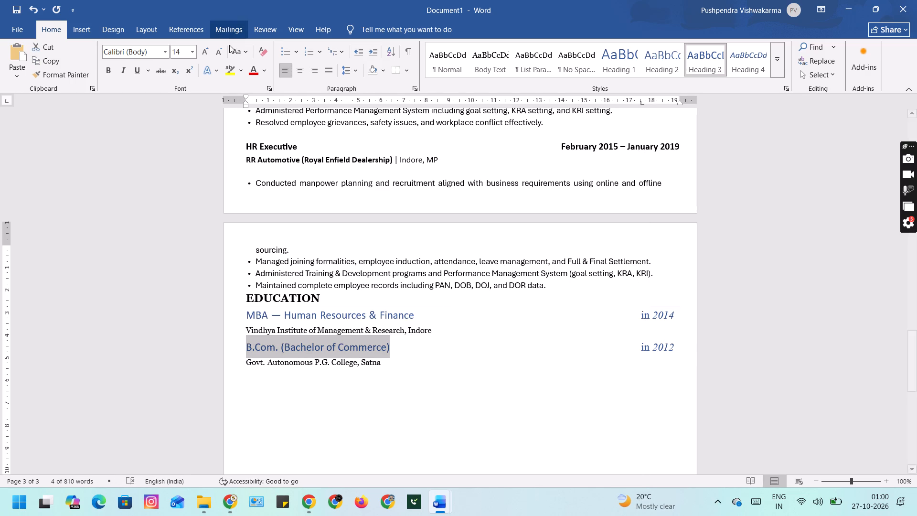
pyautogui.click(108, 72)
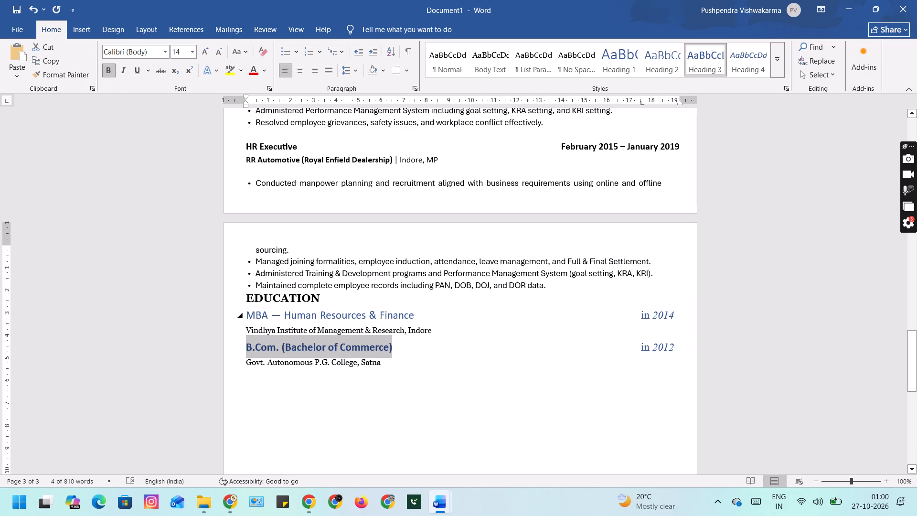
pyautogui.moveTo(421, 276); pyautogui.dragTo(435, 275)
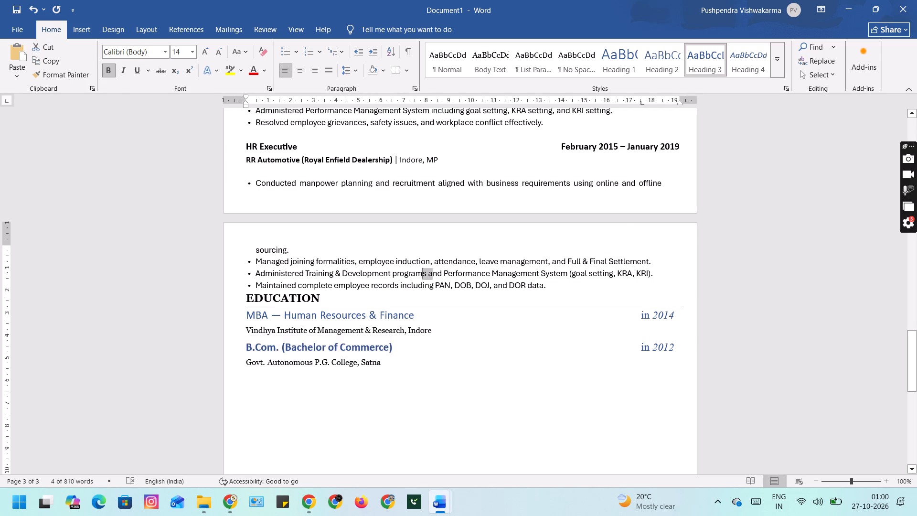
pyautogui.moveTo(435, 275); pyautogui.dragTo(437, 275)
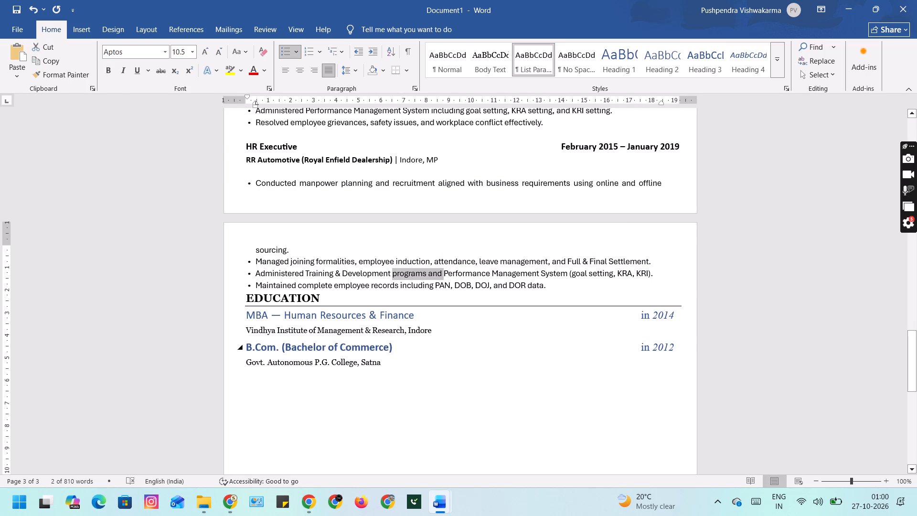
# Insert an unbulleted blank line between the last HR Executive bullet and the EDUCATION heading.
pyautogui.click(389, 375)
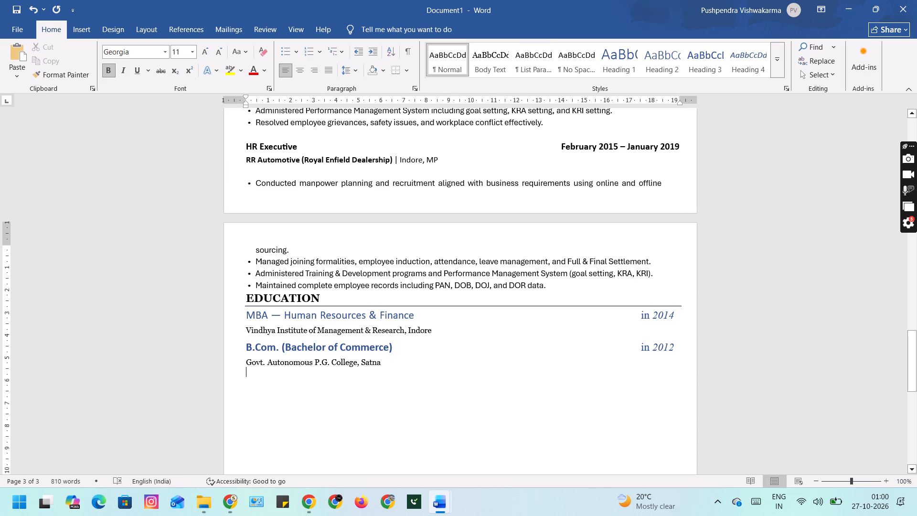
pyautogui.press('Down')
pyautogui.press('Up')
pyautogui.click(546, 286)
pyautogui.press('Return')
pyautogui.press('BackSpace')
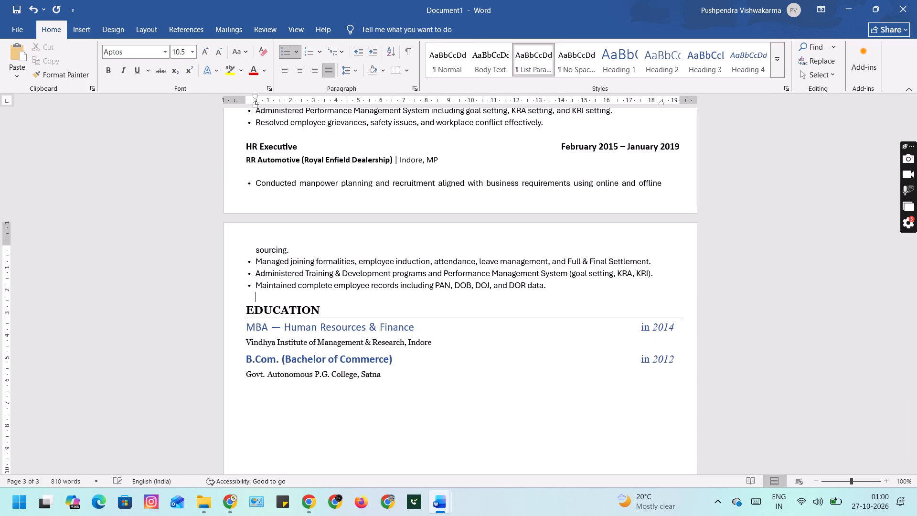
pyautogui.click(434, 387)
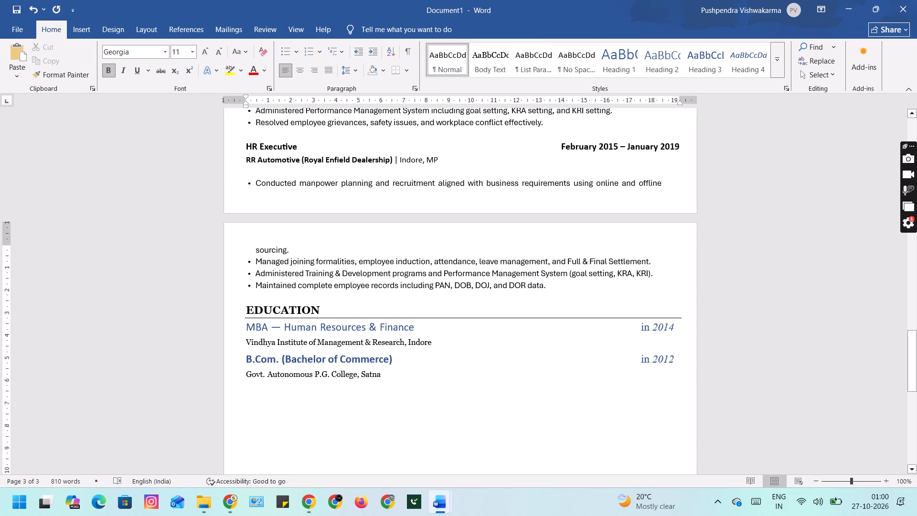
# Compare the sections following EDUCATION in the original résumé with the content of the new document.
pyautogui.hotkey('alt', 'Tab')
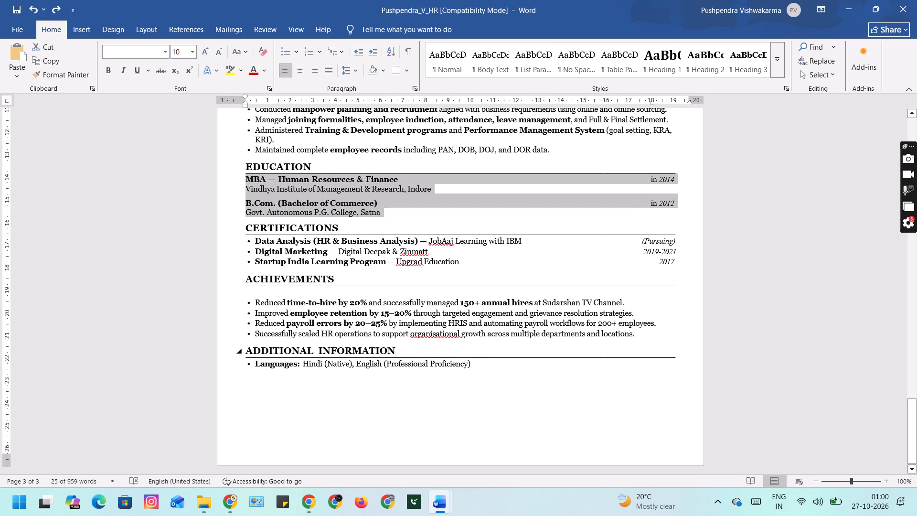
pyautogui.tripleClick(304, 226)
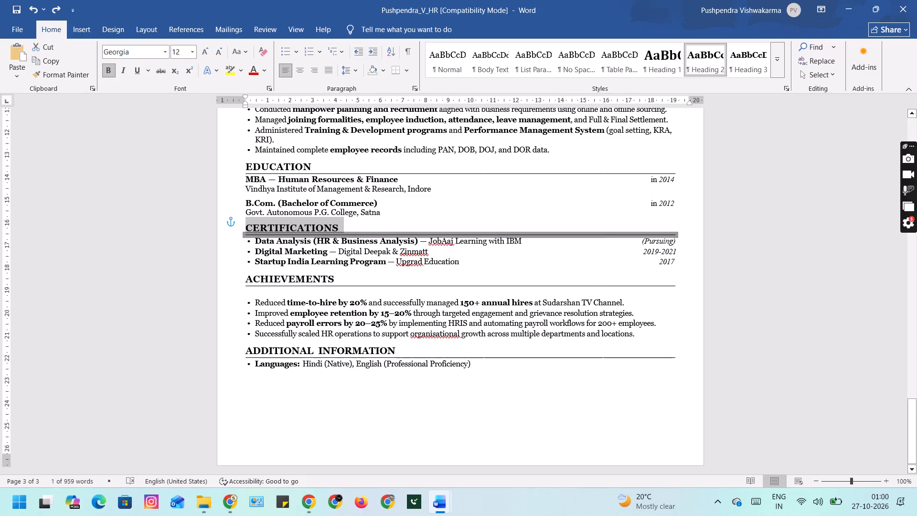
pyautogui.scroll(-1, 388, 373)
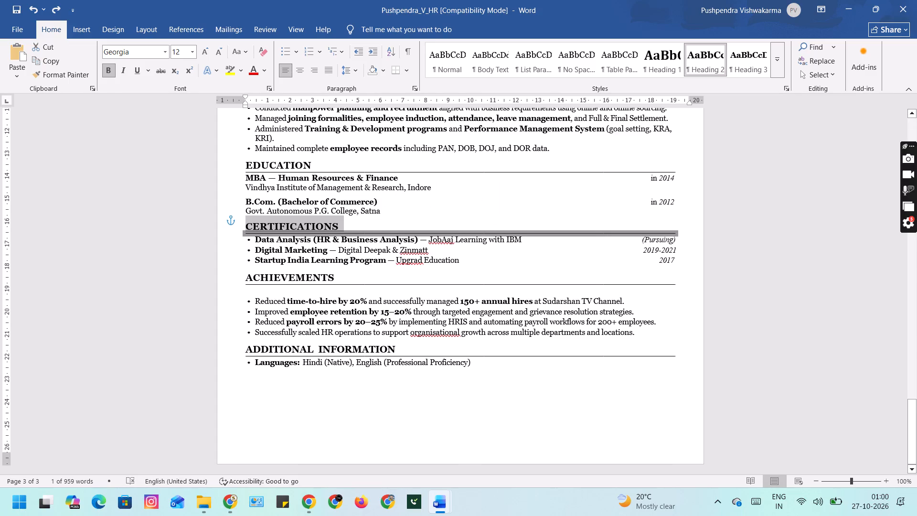
pyautogui.click(447, 390)
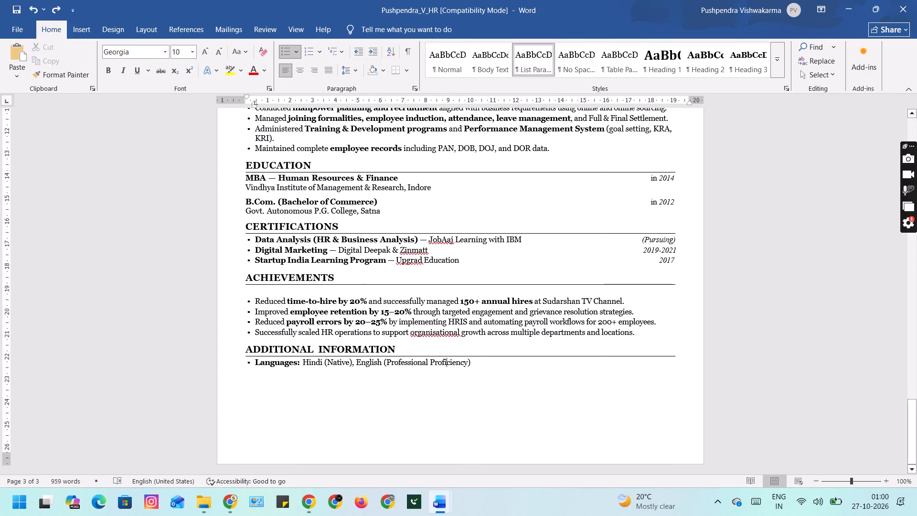
pyautogui.hotkey('alt', 'Tab')
pyautogui.scroll(20, 447, 390)
pyautogui.scroll(20, 447, 390)
pyautogui.scroll(20, 447, 390)
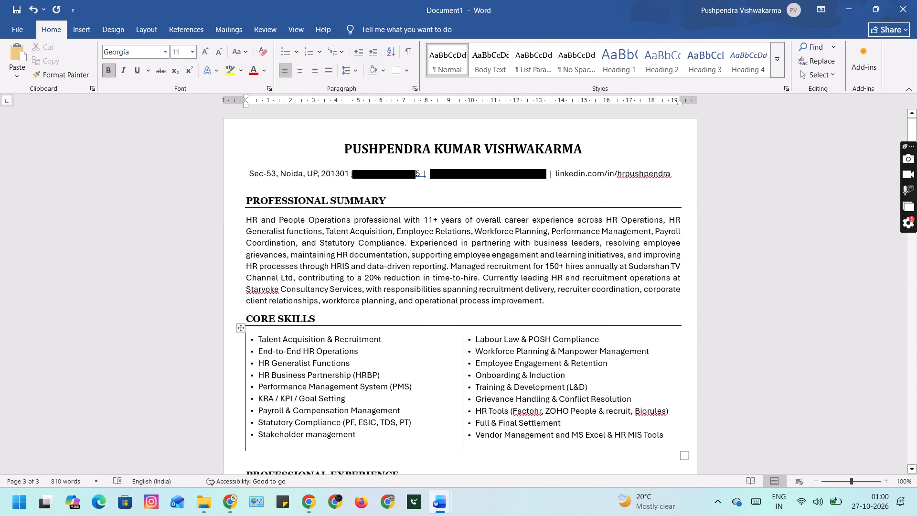
pyautogui.hotkey('alt', 'Tab')
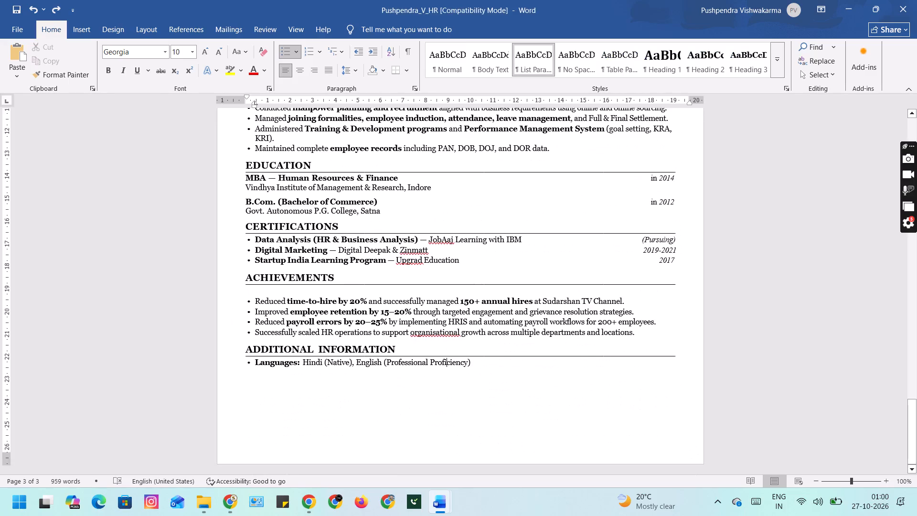
pyautogui.hotkey('alt', 'Tab')
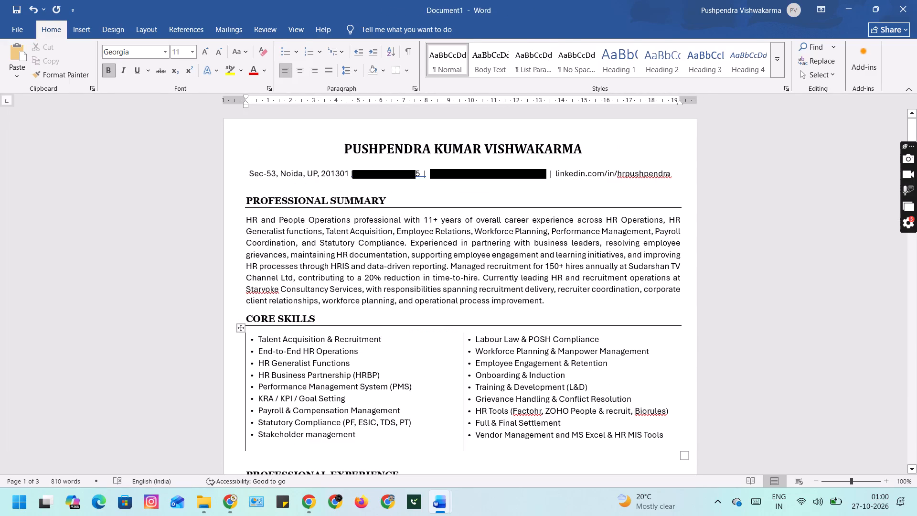
pyautogui.hotkey('alt', 'Tab')
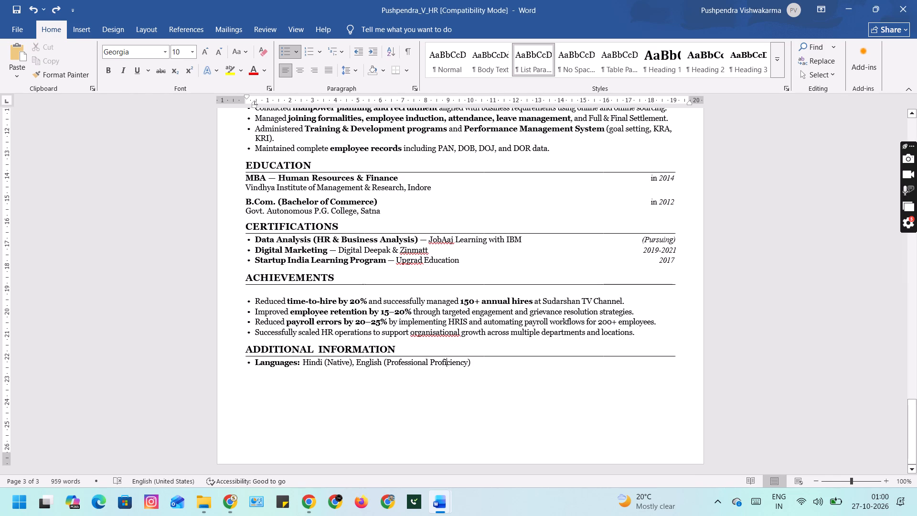
pyautogui.hotkey('alt', 'Tab')
pyautogui.scroll(-6, 447, 390)
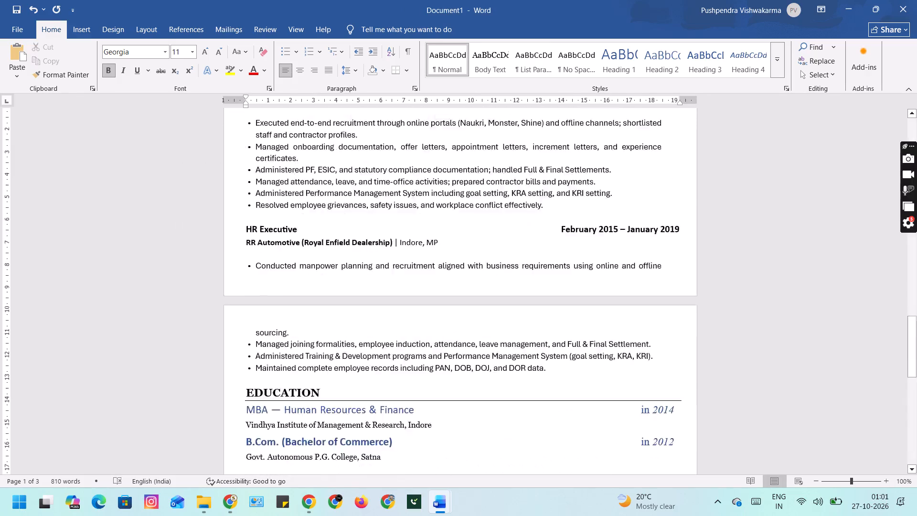
pyautogui.scroll(2, 447, 390)
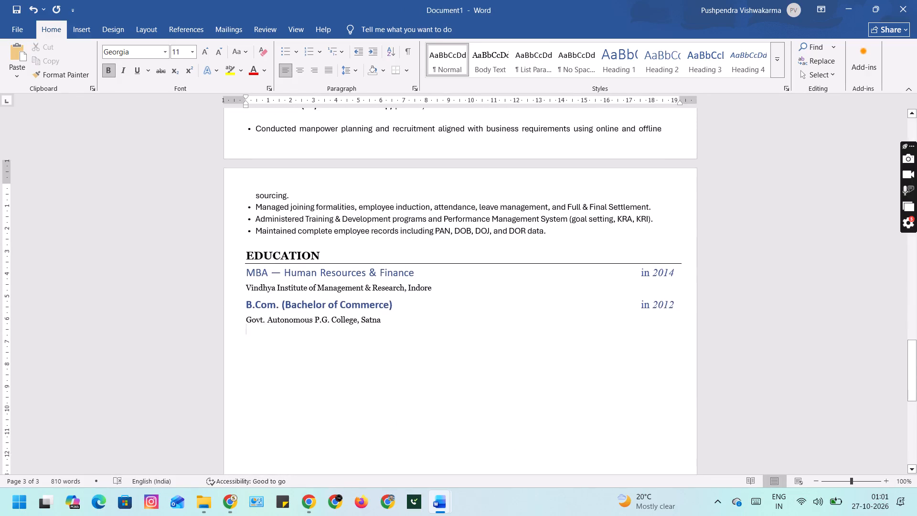
pyautogui.scroll(2, 447, 390)
pyautogui.hotkey('alt', 'Tab')
pyautogui.hotkey('alt', 'Tab')
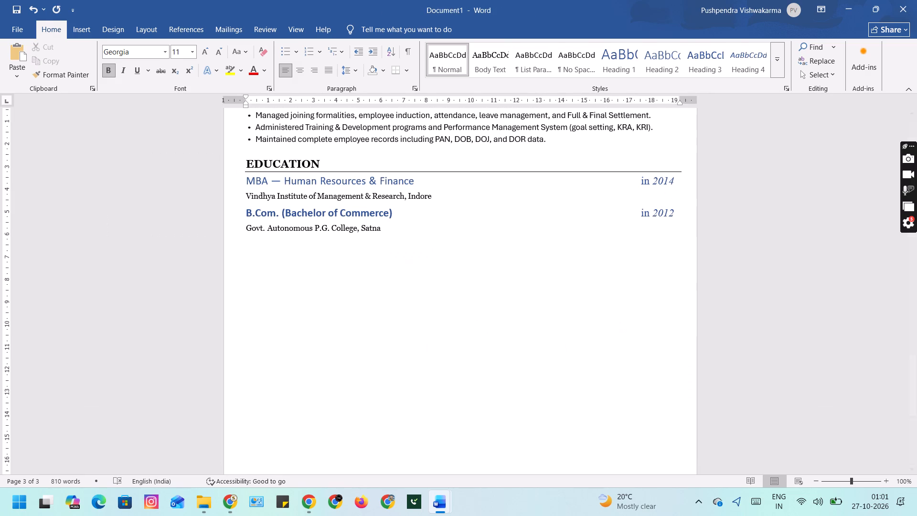
# Add a CERTIFICATES heading below the B.Com. entry in the new document, with a full-width horizontal line and a blank line under it.
pyautogui.press('Return')
pyautogui.hotkey('alt', 'Tab')
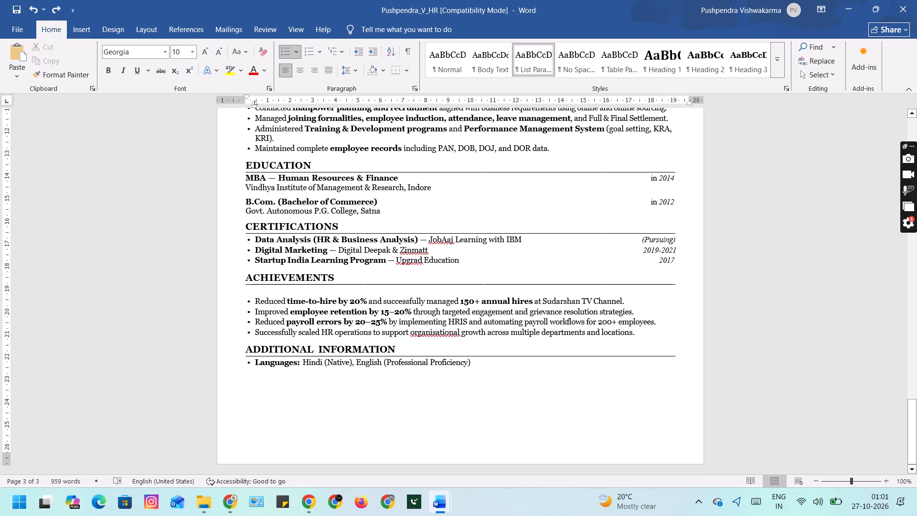
pyautogui.hotkey('alt', 'Tab')
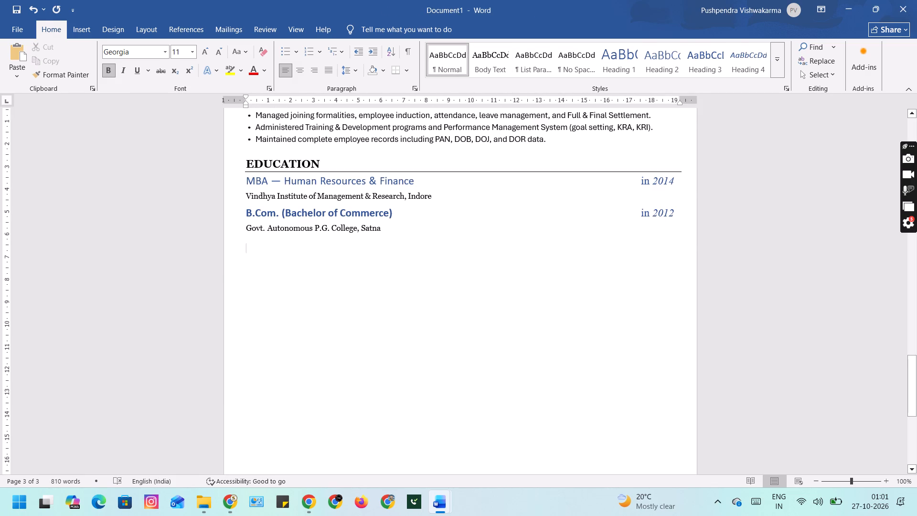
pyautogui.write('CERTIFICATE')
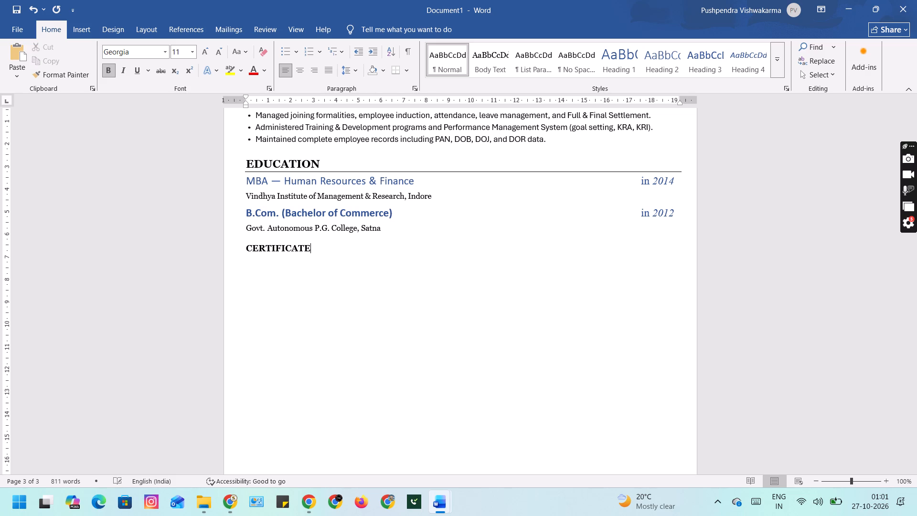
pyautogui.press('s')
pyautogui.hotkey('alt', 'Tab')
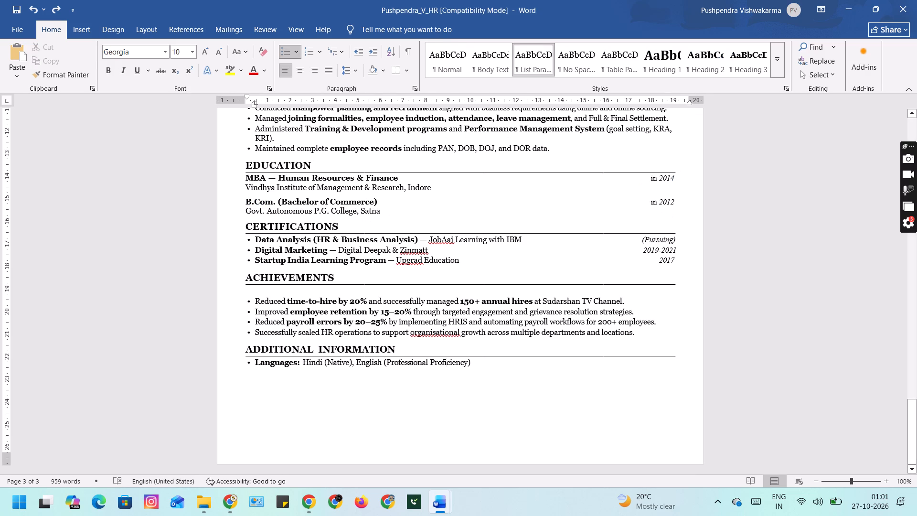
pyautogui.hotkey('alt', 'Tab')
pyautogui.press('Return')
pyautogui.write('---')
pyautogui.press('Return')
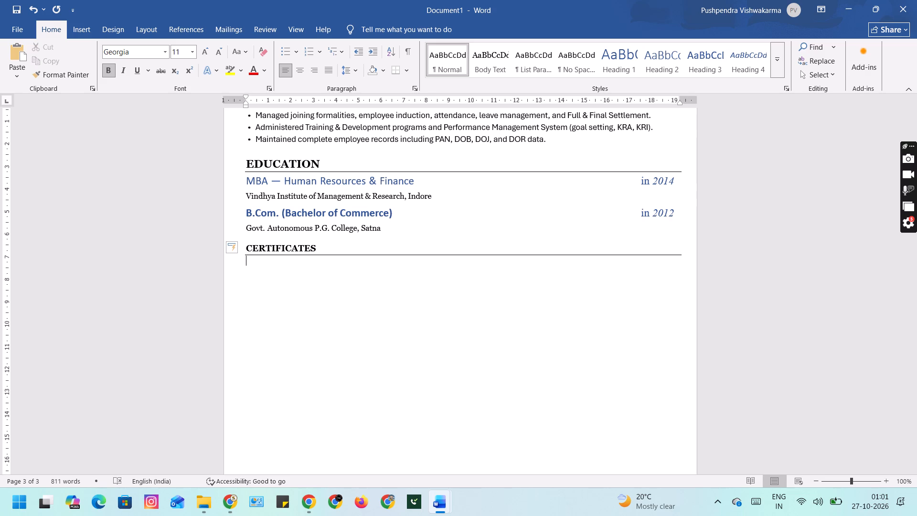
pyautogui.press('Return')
# Copy the three certification entries with their dates from the original résumé into the blank line under CERTIFICATES in the new document.
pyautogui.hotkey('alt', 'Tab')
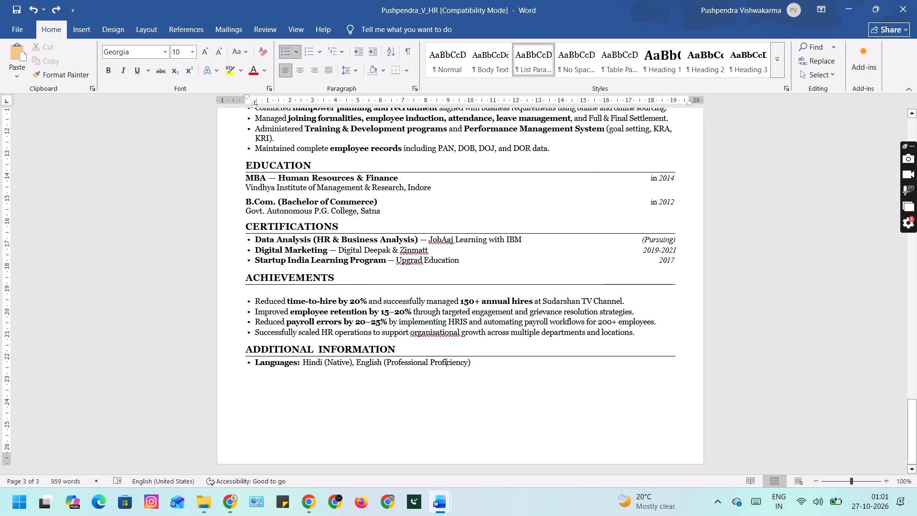
pyautogui.moveTo(677, 265); pyautogui.dragTo(309, 252)
pyautogui.click(309, 252)
pyautogui.moveTo(675, 261); pyautogui.dragTo(270, 241)
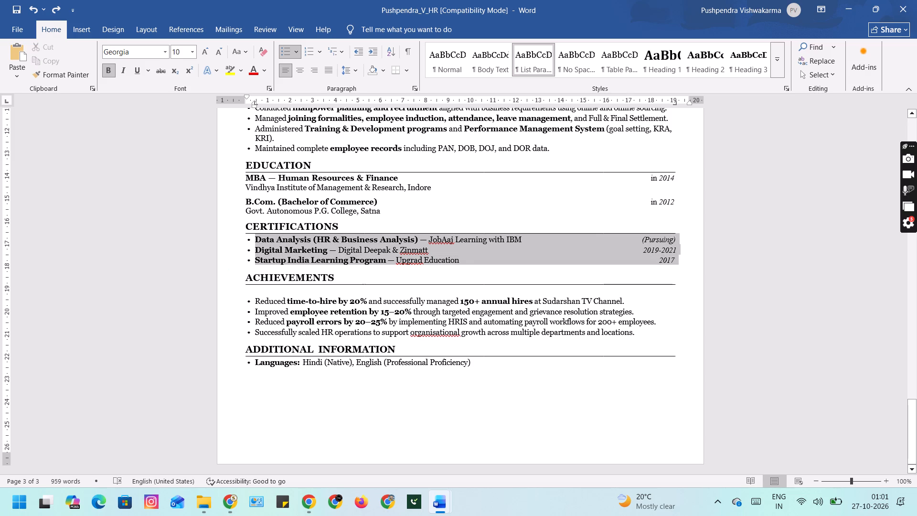
pyautogui.moveTo(270, 241); pyautogui.dragTo(263, 240)
pyautogui.hotkey('ctrl', 'c')
pyautogui.hotkey('alt', 'Tab')
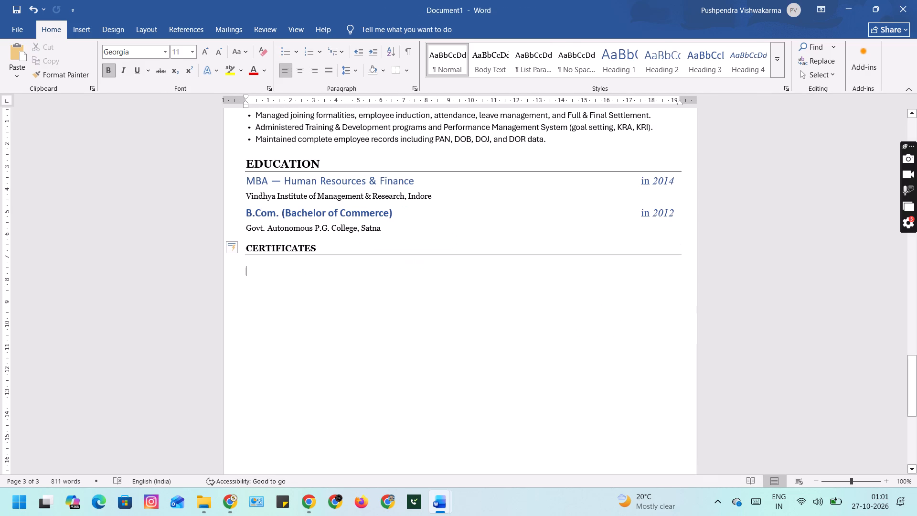
pyautogui.hotkey('ctrl', 'v')
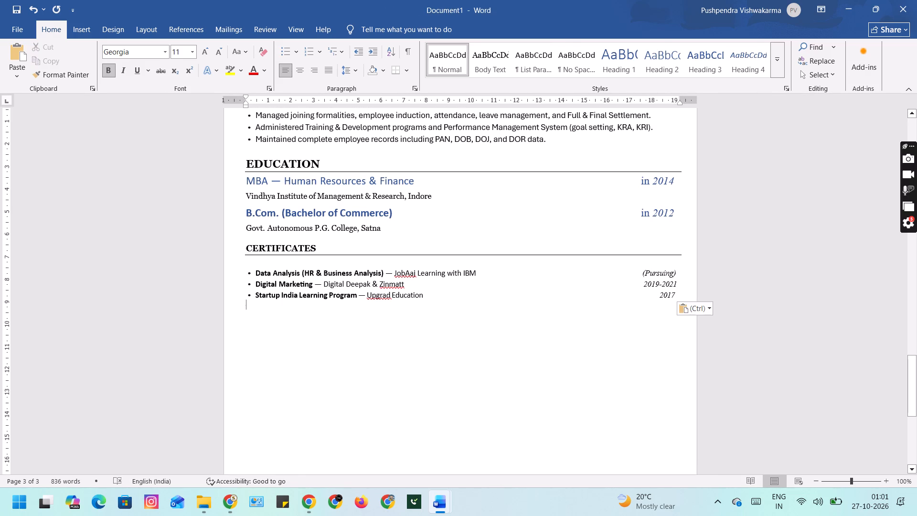
pyautogui.hotkey('alt', 'Tab')
pyautogui.hotkey('alt', 'Tab')
# Apply the formatting of the last HR Executive bullet to all three certificate entries with Format Painter.
pyautogui.moveTo(304, 139); pyautogui.dragTo(328, 141)
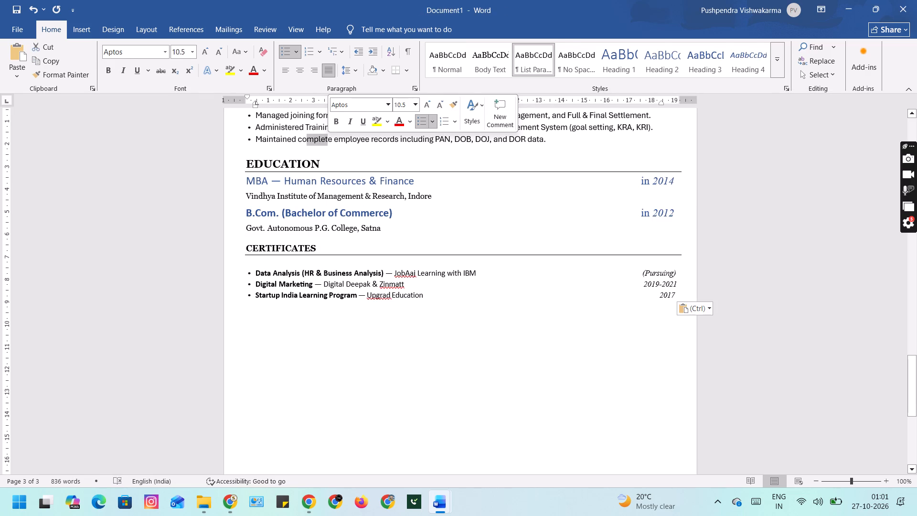
pyautogui.click(65, 72)
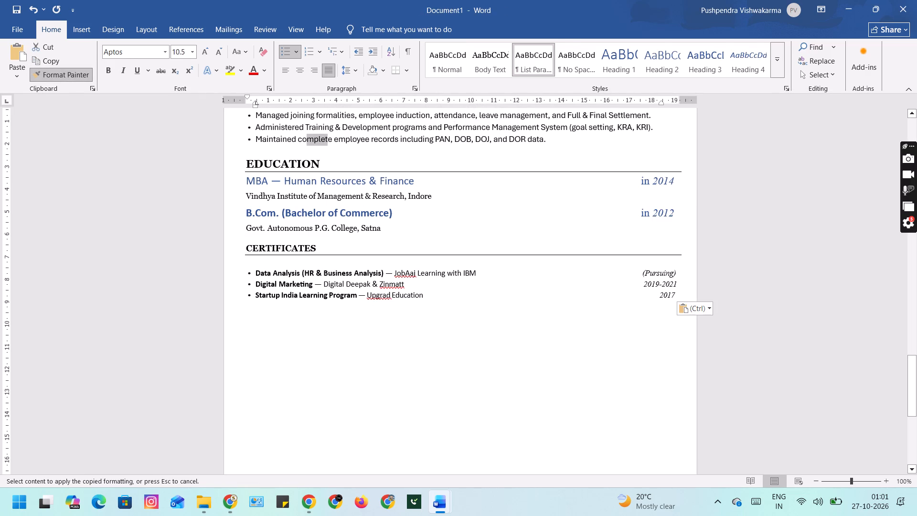
pyautogui.moveTo(678, 295); pyautogui.dragTo(380, 291)
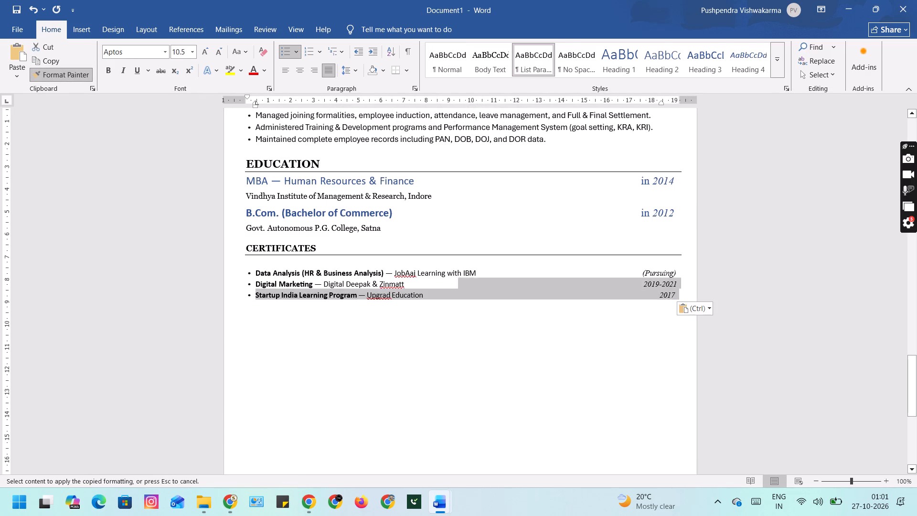
pyautogui.moveTo(380, 291); pyautogui.dragTo(262, 273)
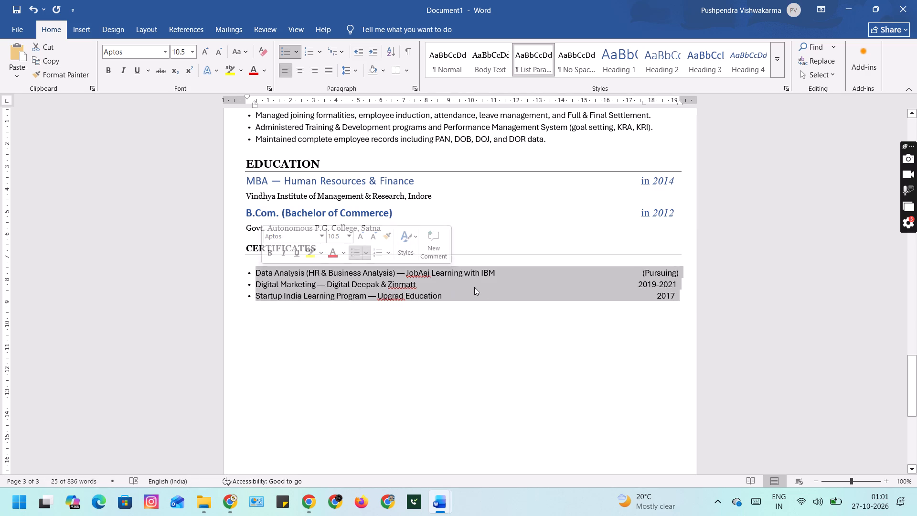
pyautogui.click(490, 283)
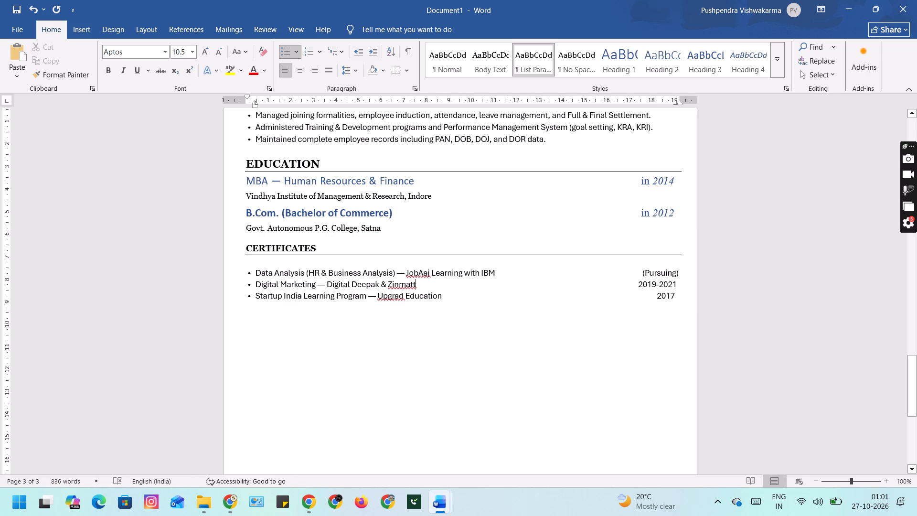
# Make "Data Analysis", "Digital Marketing" and "Startup India Learning Program" bold in the certificate entries.
pyautogui.moveTo(255, 274); pyautogui.dragTo(299, 271)
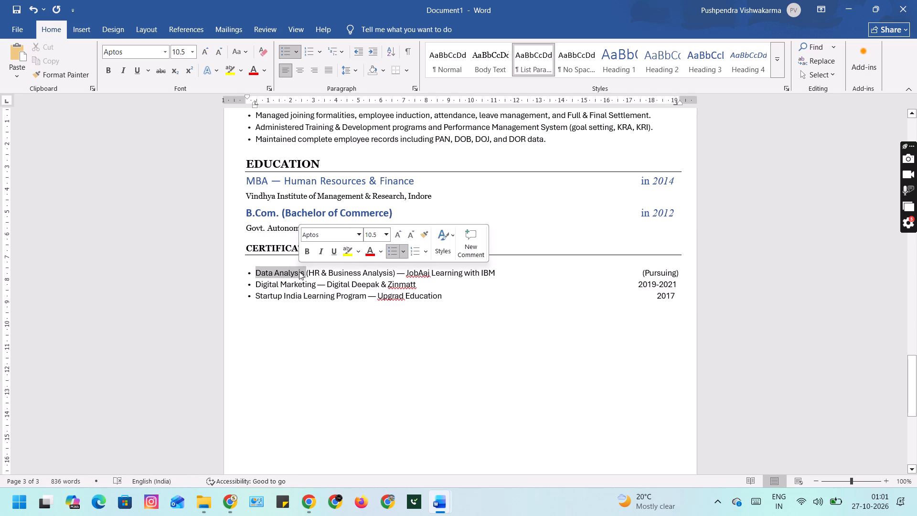
pyautogui.hotkey('ctrl', 'b')
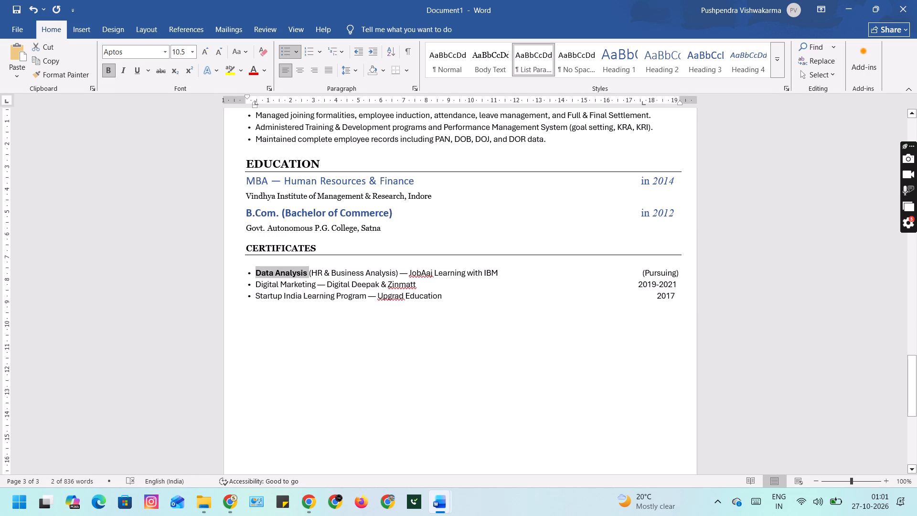
pyautogui.moveTo(254, 286); pyautogui.dragTo(308, 285)
pyautogui.hotkey('ctrl', 'b')
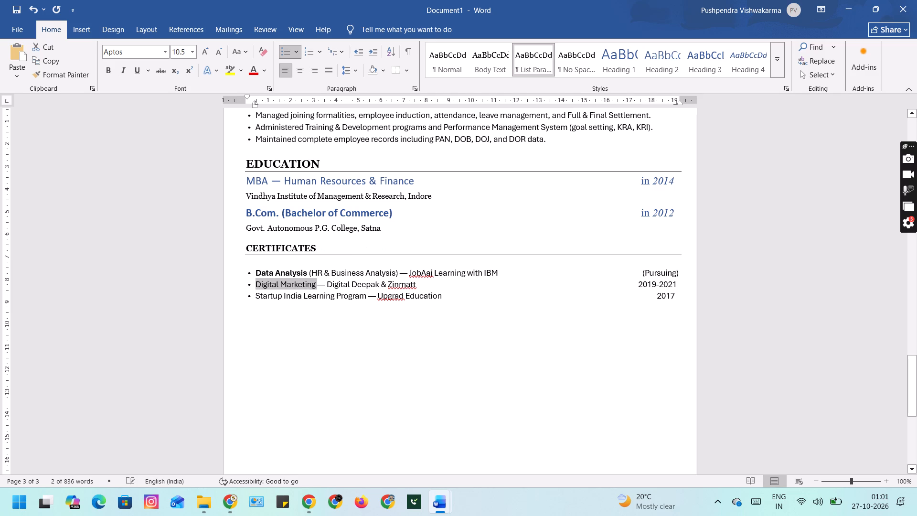
pyautogui.moveTo(256, 296); pyautogui.dragTo(355, 296)
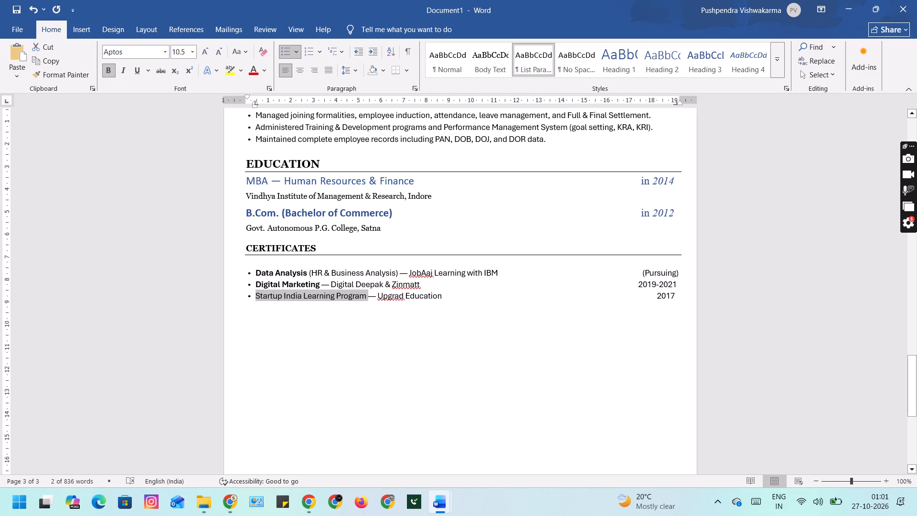
pyautogui.moveTo(355, 296); pyautogui.dragTo(356, 296)
pyautogui.hotkey('ctrl', 'b')
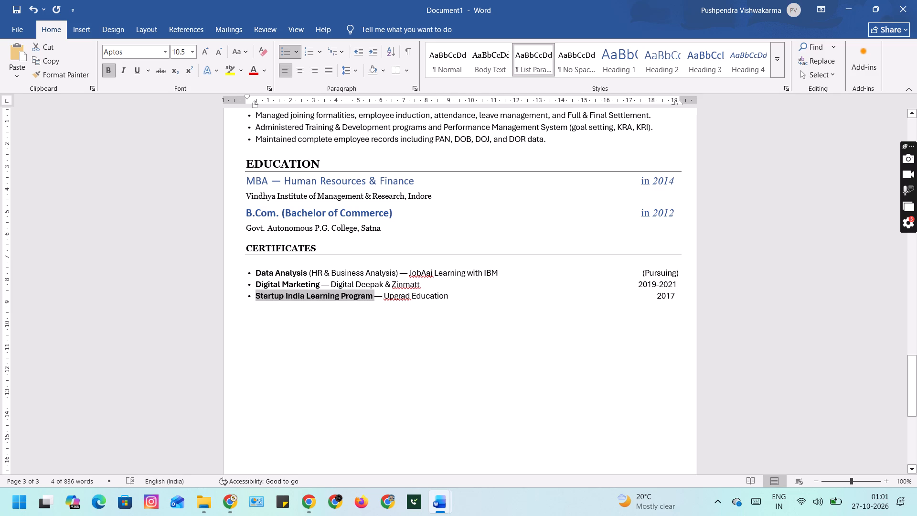
# Replace "(Pursuing)" with 2025 in the Data Analysis certificate entry.
pyautogui.click(678, 272)
pyautogui.press('BackSpace')
pyautogui.press('BackSpace')
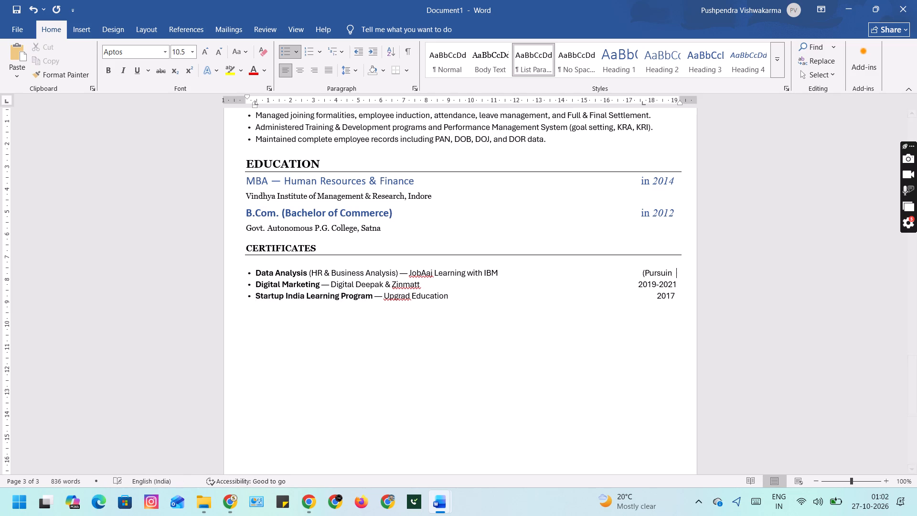
pyautogui.press('BackSpace')
pyautogui.press('BackSpace')
pyautogui.press('BackSpace')
pyautogui.press('BackSpace')
pyautogui.press('BackSpace')
pyautogui.press('BackSpace')
pyautogui.press('BackSpace')
pyautogui.press('BackSpace')
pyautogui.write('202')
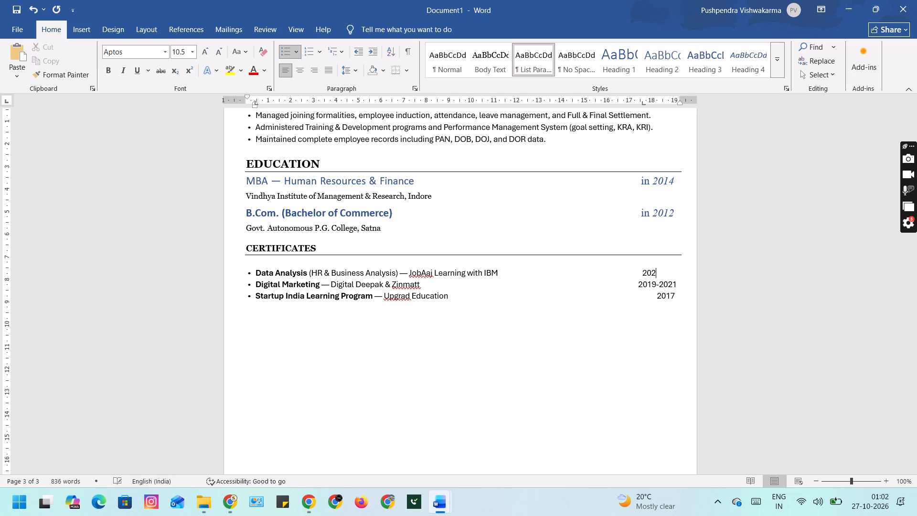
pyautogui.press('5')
# Indent the year 2025 in the Data Analysis entry and move that line's tab stop to about 17.8 cm.
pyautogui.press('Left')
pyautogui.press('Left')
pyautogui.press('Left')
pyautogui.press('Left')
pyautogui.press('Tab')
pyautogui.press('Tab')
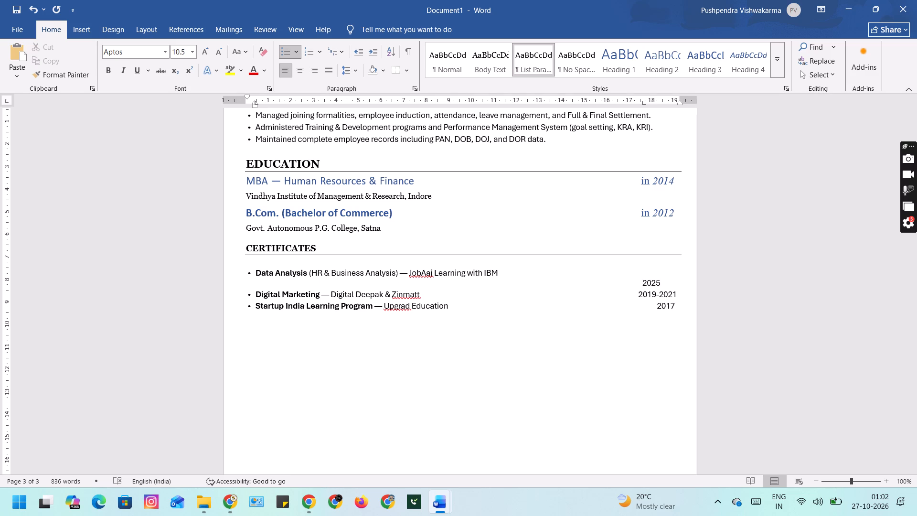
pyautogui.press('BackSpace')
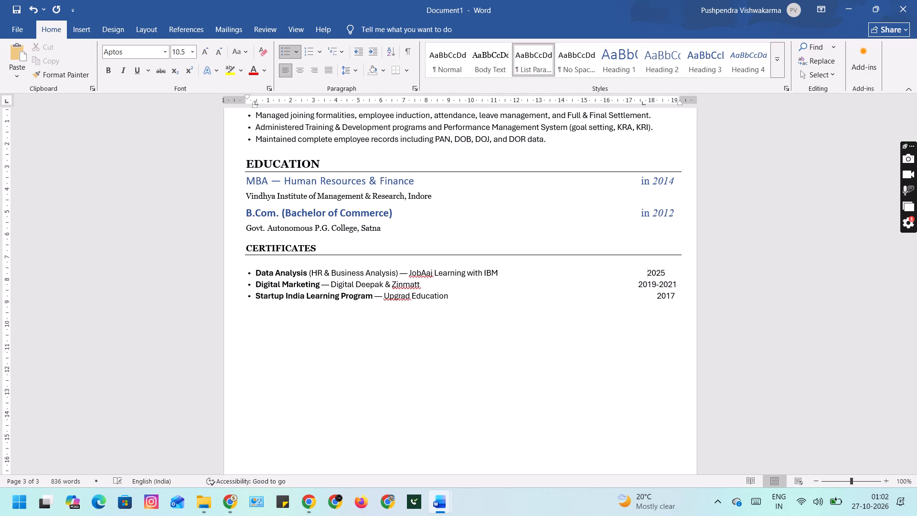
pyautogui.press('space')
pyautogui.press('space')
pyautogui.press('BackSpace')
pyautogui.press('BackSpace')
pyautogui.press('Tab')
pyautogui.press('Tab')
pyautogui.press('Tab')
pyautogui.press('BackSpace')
pyautogui.click(643, 104)
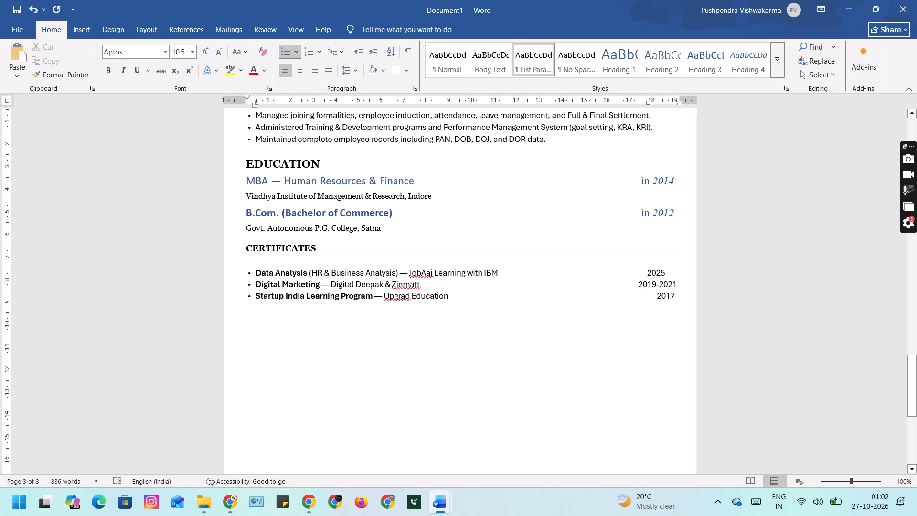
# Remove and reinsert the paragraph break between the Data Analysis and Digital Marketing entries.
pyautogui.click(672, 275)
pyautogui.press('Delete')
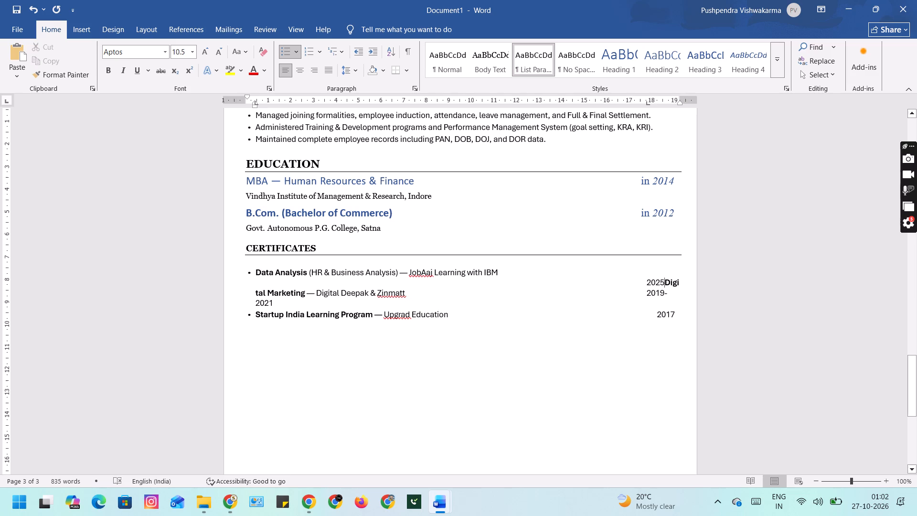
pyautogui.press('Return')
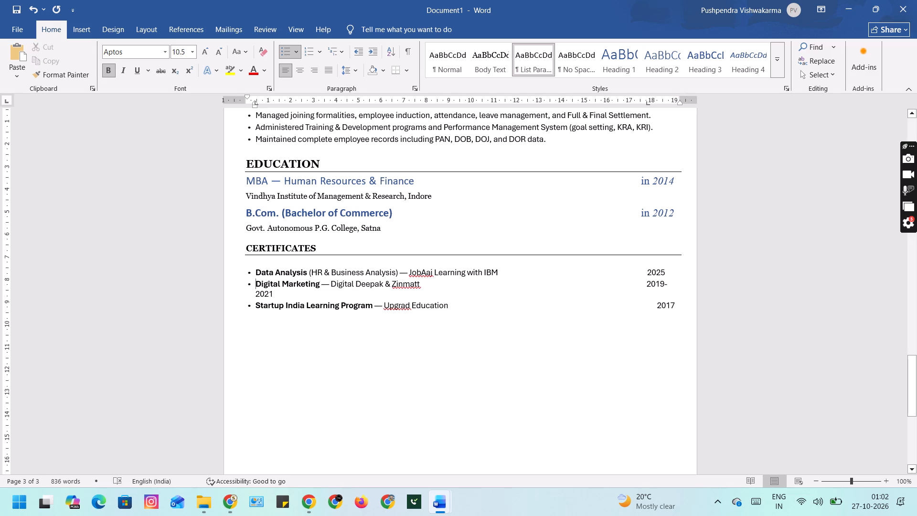
# Insert five spaces before the year 2025 in the Data Analysis entry.
pyautogui.click(646, 274)
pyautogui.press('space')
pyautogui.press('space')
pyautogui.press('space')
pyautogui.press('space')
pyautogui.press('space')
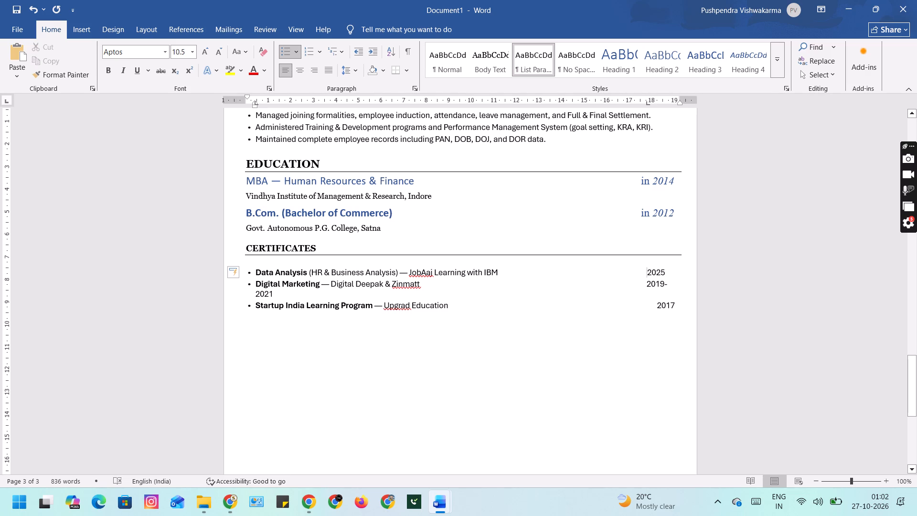
# Put the Digital Marketing dates 2019-2021 on one line with the title by moving its tab stop to about 17.3 cm.
pyautogui.click(646, 285)
pyautogui.press('BackSpace')
pyautogui.press('Tab')
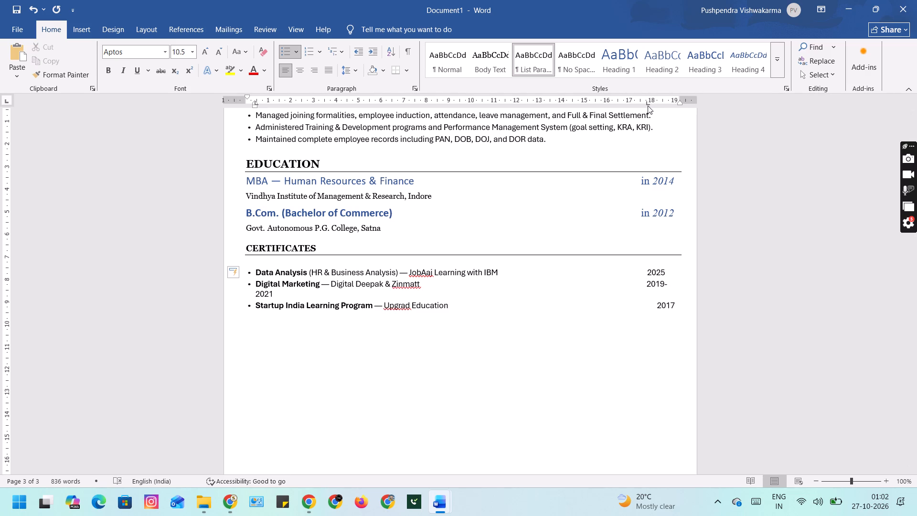
pyautogui.moveTo(648, 106); pyautogui.dragTo(630, 107)
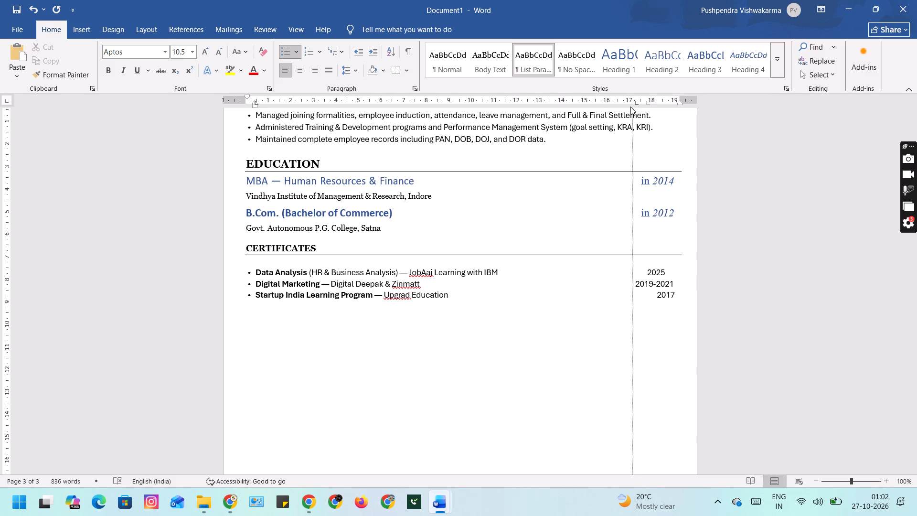
pyautogui.moveTo(630, 107); pyautogui.dragTo(638, 107)
# Move the tab stop of the Data Analysis certificate line to about 18.3 cm.
pyautogui.click(661, 274)
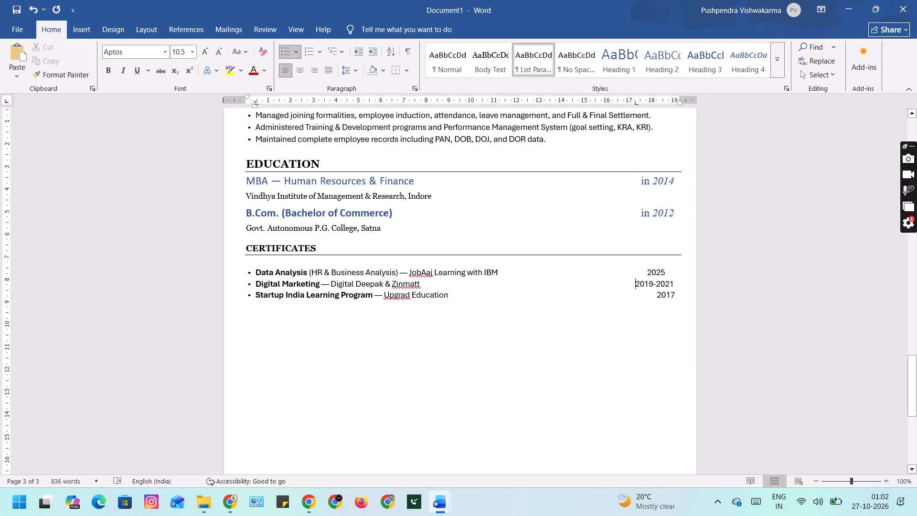
pyautogui.moveTo(648, 105); pyautogui.dragTo(674, 99)
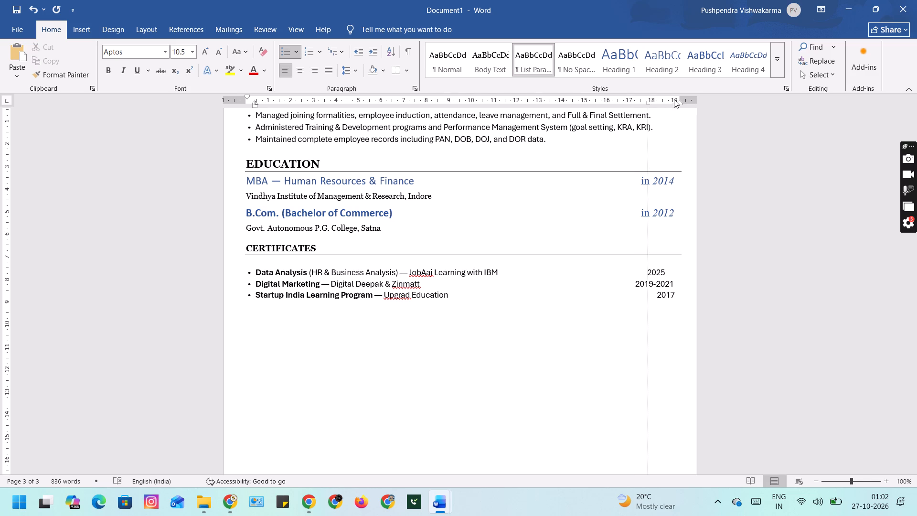
pyautogui.moveTo(674, 99); pyautogui.dragTo(669, 102)
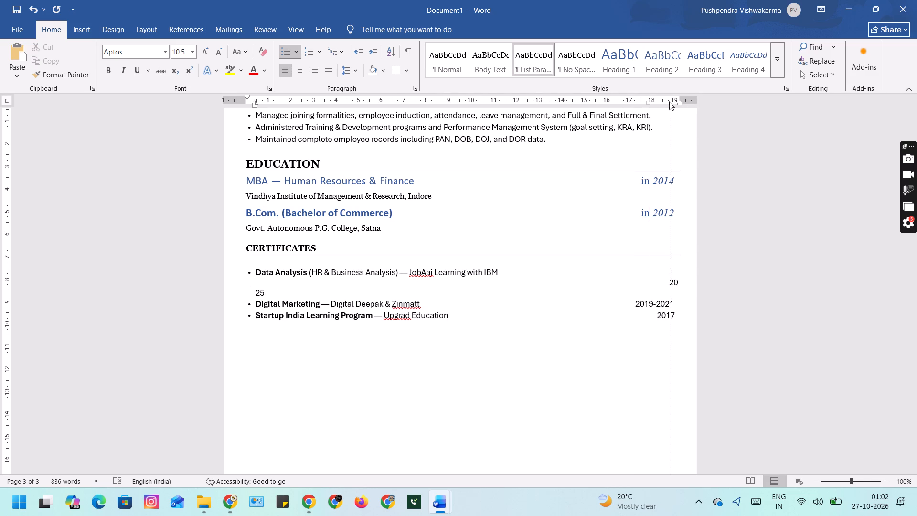
pyautogui.moveTo(669, 102); pyautogui.dragTo(660, 101)
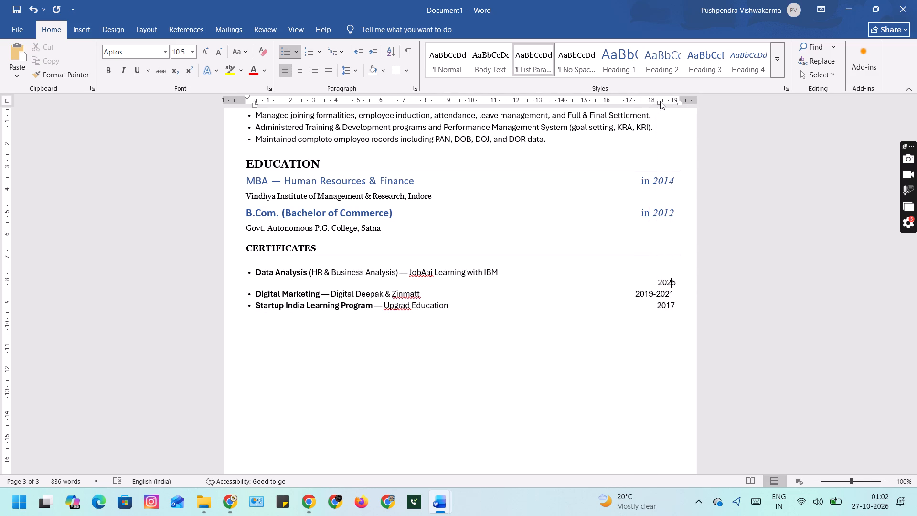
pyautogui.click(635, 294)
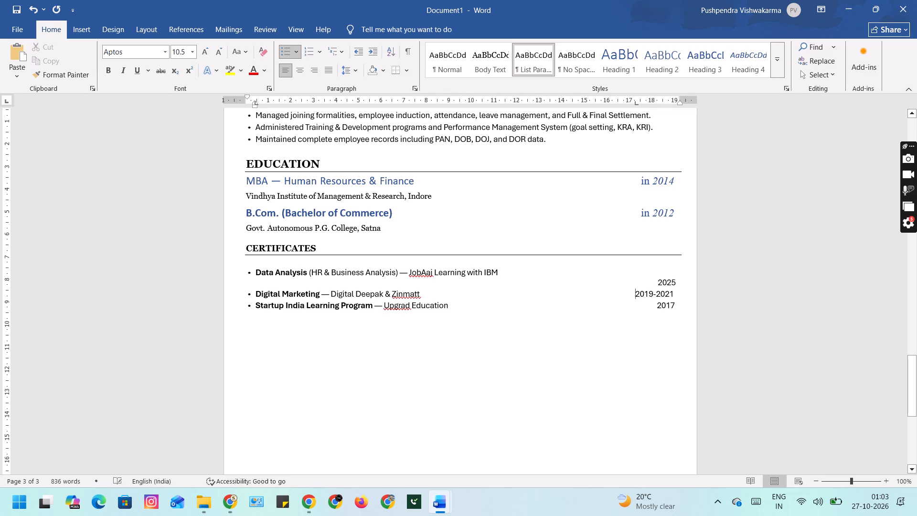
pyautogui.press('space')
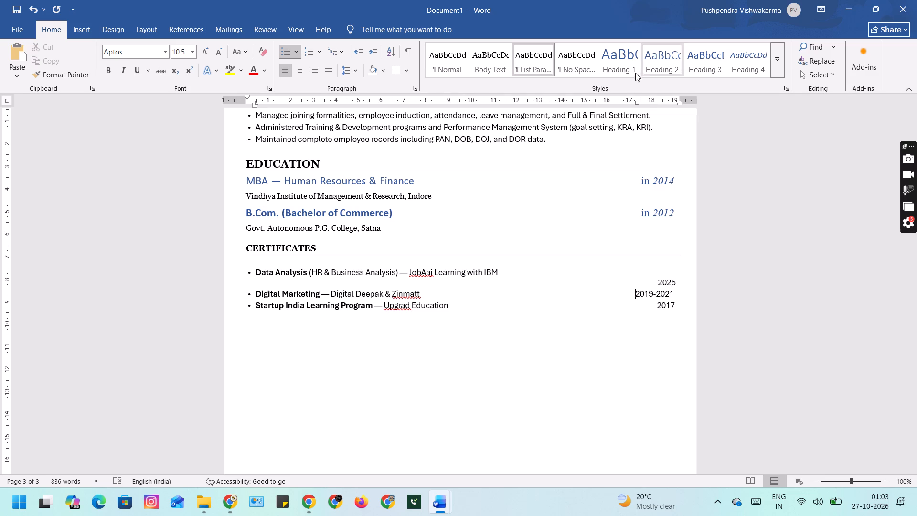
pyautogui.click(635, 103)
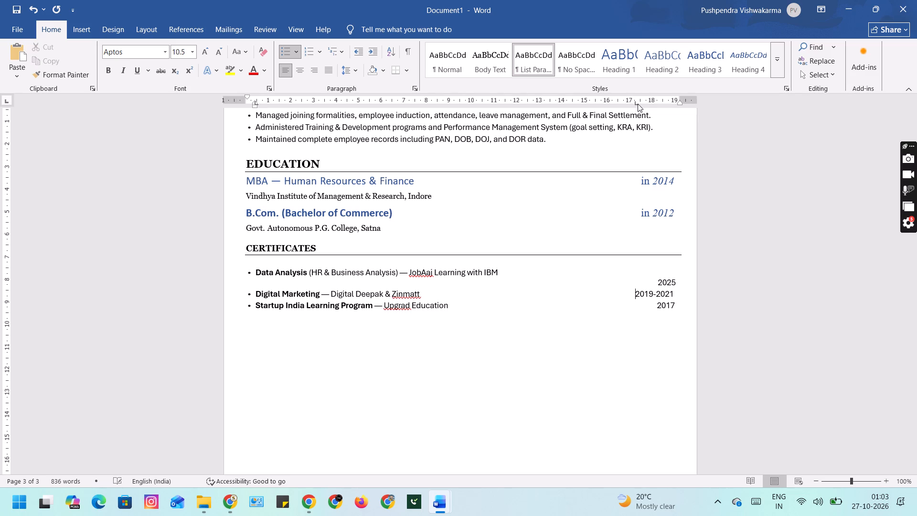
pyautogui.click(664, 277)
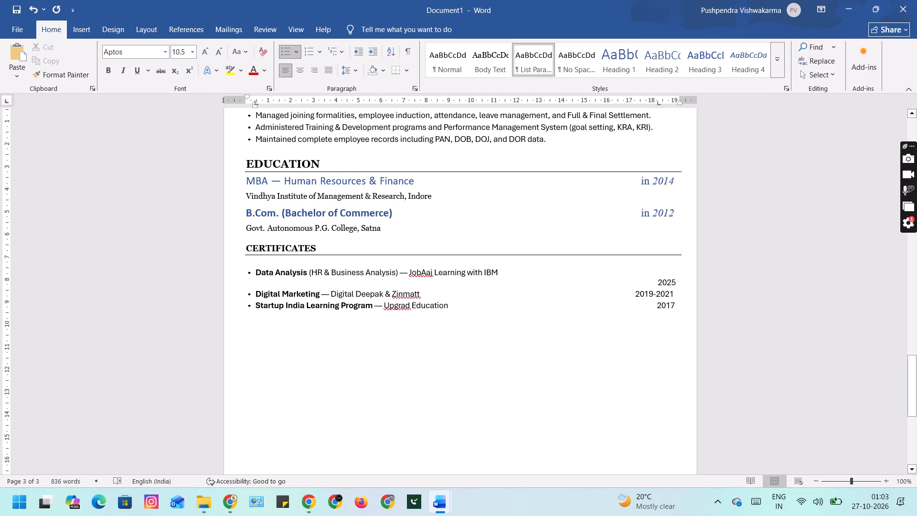
# Replace the gap before 2019-2021 in the Digital Marketing entry with a run of spaces followed by a tab.
pyautogui.click(637, 294)
pyautogui.press('BackSpace')
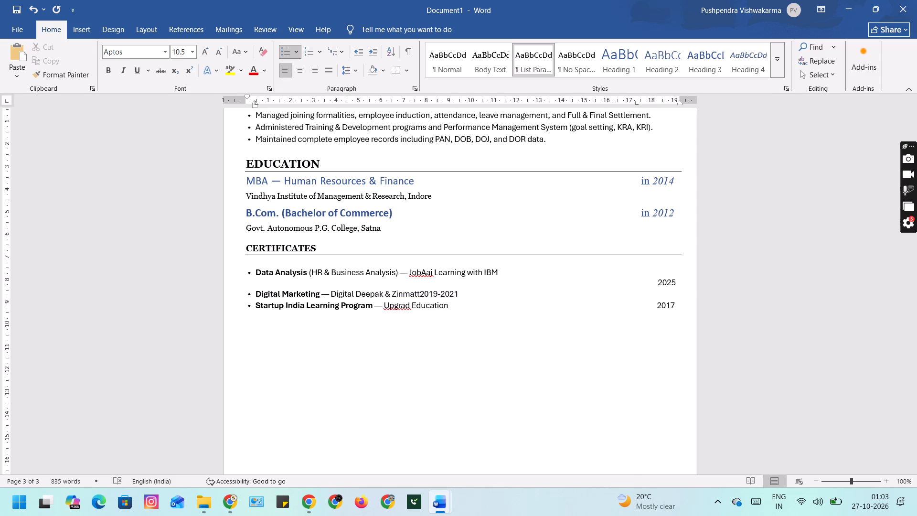
pyautogui.press('BackSpace')
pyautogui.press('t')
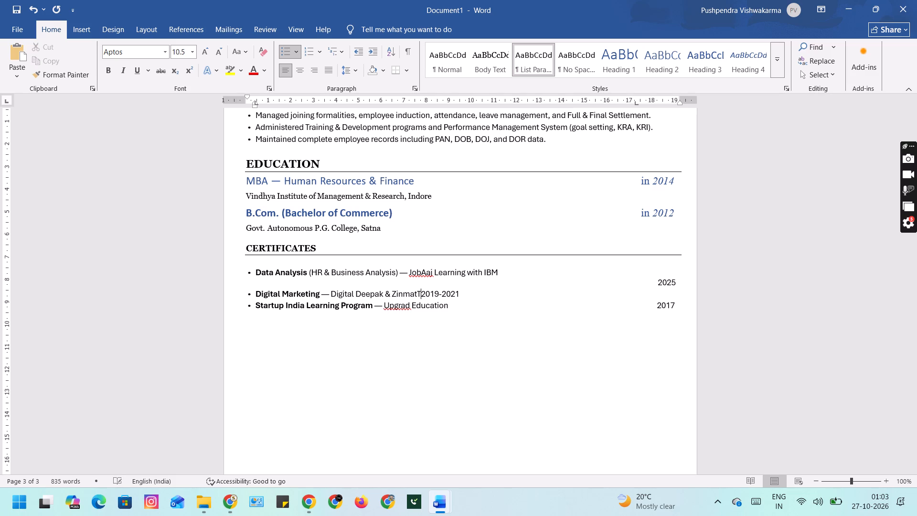
pyautogui.press('BackSpace')
pyautogui.hotkey('ctrl', 'z')
pyautogui.hotkey('ctrl', 'z')
pyautogui.hotkey('ctrl', 'z')
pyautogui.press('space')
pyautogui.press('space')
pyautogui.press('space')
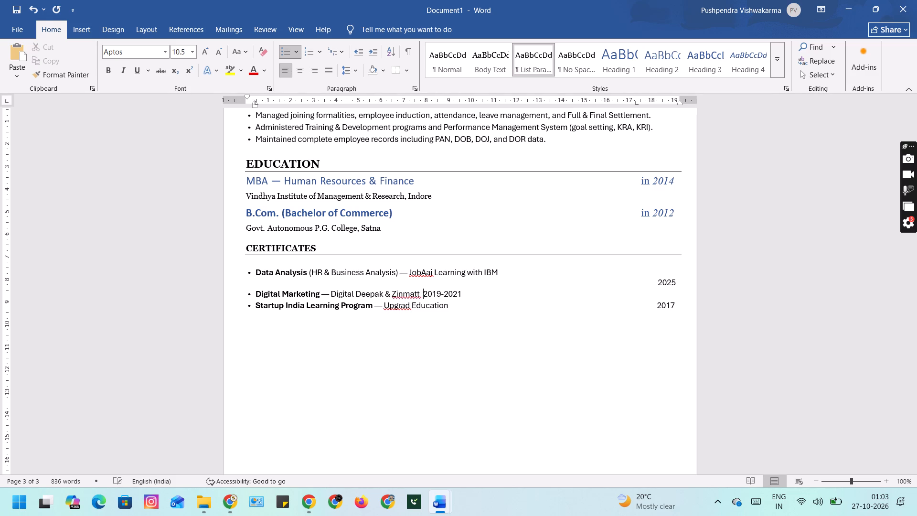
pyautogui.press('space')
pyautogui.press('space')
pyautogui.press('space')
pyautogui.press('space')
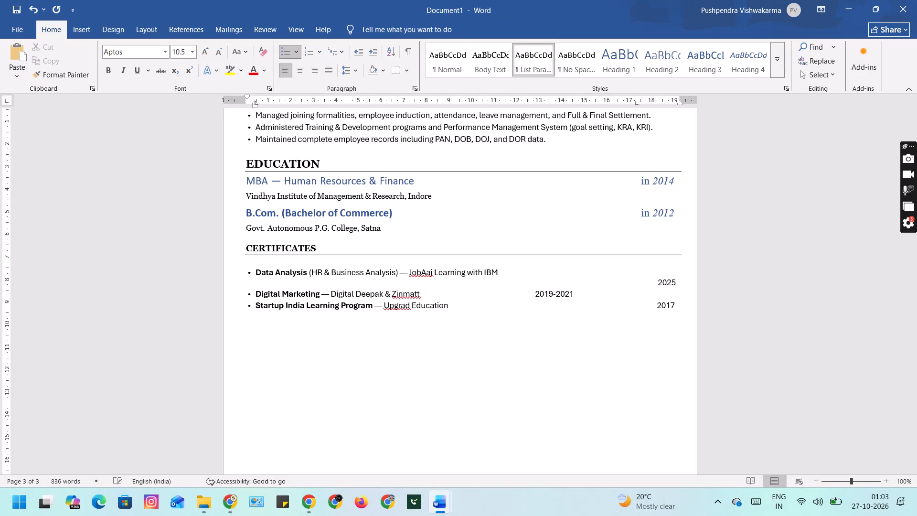
pyautogui.press('Tab')
# Bring 2025 back onto the Data Analysis title line by replacing the gap before it with two spaces and a tab.
pyautogui.click(658, 282)
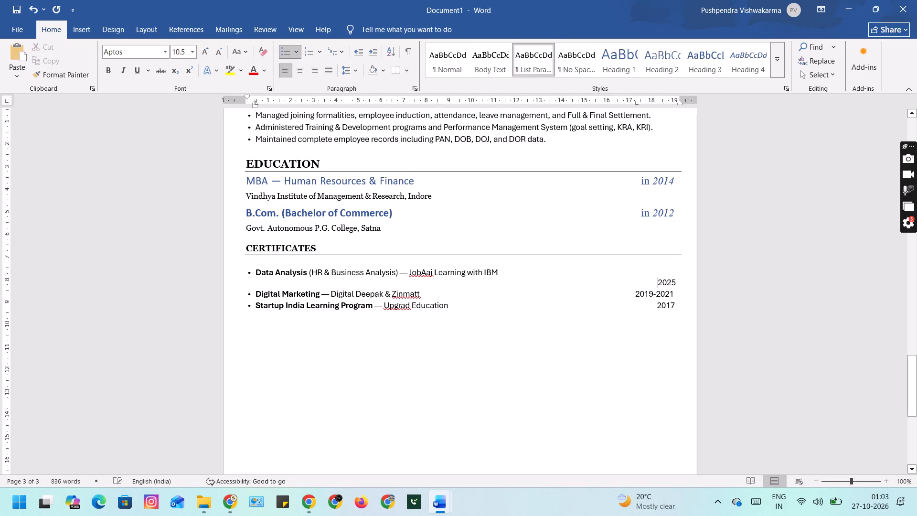
pyautogui.press('BackSpace')
pyautogui.press('BackSpace')
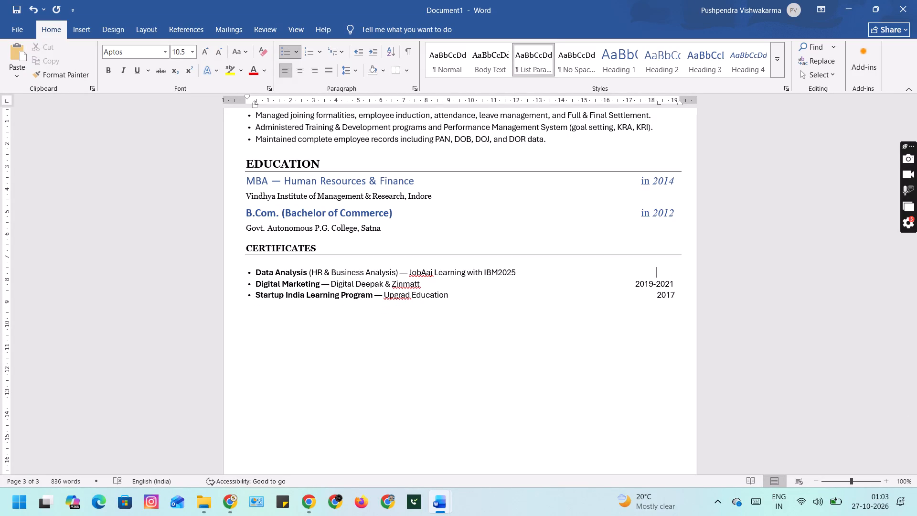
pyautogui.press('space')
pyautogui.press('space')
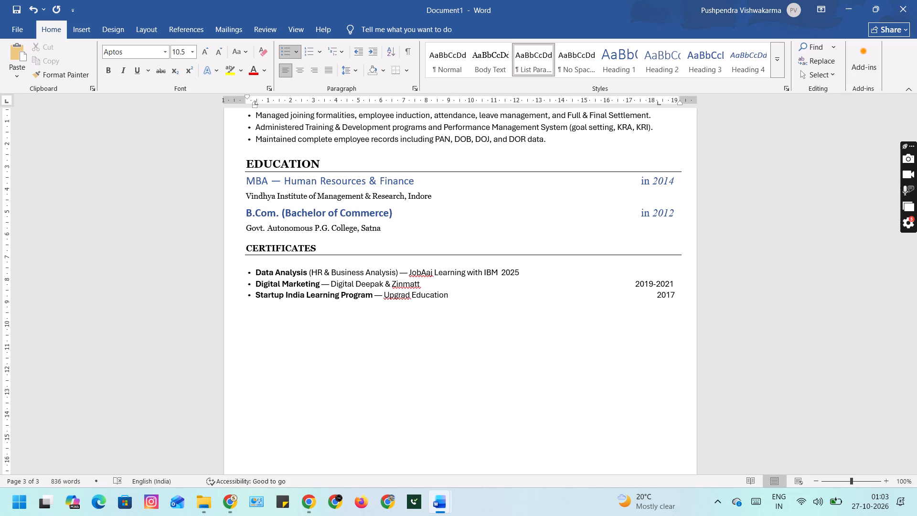
pyautogui.press('Tab')
# Replace the tab before 2025 in the Data Analysis entry with a long run of spaces, placing the year at about 18.1 cm.
pyautogui.press('BackSpace')
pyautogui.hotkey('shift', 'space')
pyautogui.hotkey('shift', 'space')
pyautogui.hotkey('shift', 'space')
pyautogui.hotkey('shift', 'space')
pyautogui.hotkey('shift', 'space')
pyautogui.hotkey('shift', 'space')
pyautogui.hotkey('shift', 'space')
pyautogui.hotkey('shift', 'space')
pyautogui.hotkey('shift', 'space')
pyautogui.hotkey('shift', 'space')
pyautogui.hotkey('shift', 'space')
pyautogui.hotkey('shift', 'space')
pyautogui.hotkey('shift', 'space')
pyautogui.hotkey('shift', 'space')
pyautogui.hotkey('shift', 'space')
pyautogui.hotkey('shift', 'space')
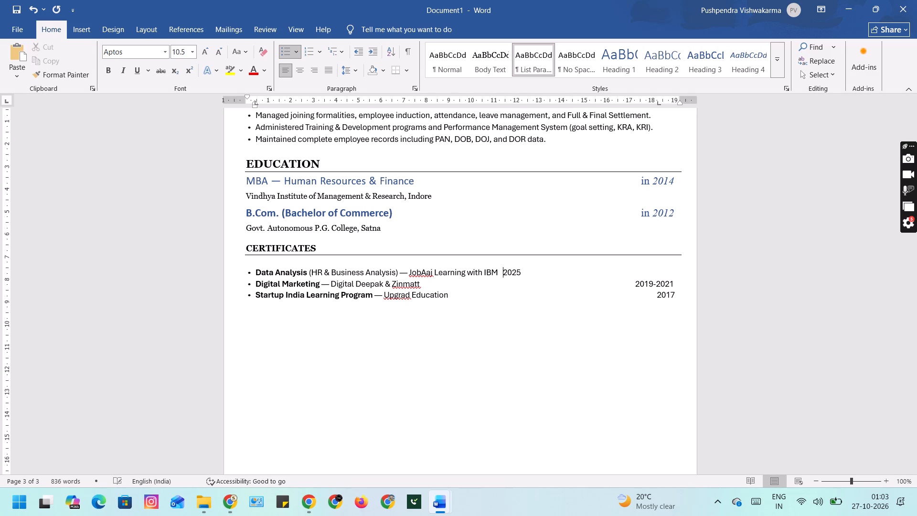
pyautogui.press('Tab')
pyautogui.press('BackSpace')
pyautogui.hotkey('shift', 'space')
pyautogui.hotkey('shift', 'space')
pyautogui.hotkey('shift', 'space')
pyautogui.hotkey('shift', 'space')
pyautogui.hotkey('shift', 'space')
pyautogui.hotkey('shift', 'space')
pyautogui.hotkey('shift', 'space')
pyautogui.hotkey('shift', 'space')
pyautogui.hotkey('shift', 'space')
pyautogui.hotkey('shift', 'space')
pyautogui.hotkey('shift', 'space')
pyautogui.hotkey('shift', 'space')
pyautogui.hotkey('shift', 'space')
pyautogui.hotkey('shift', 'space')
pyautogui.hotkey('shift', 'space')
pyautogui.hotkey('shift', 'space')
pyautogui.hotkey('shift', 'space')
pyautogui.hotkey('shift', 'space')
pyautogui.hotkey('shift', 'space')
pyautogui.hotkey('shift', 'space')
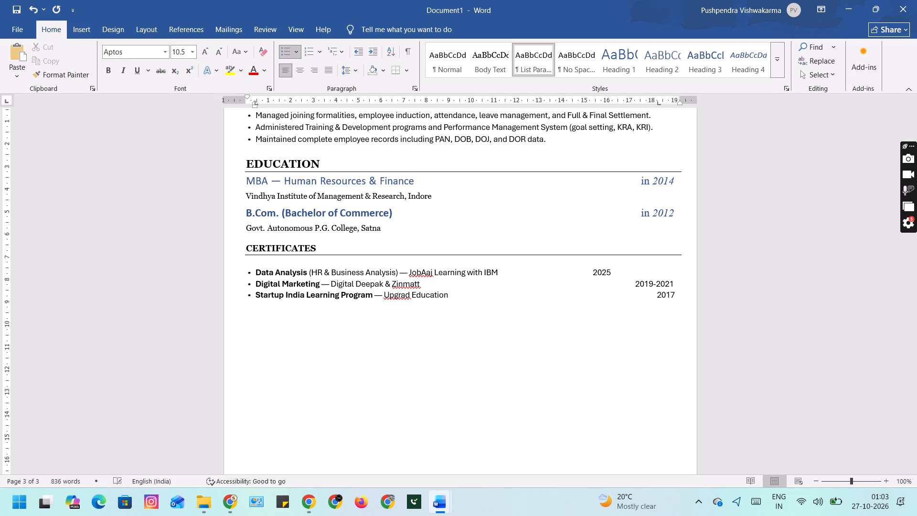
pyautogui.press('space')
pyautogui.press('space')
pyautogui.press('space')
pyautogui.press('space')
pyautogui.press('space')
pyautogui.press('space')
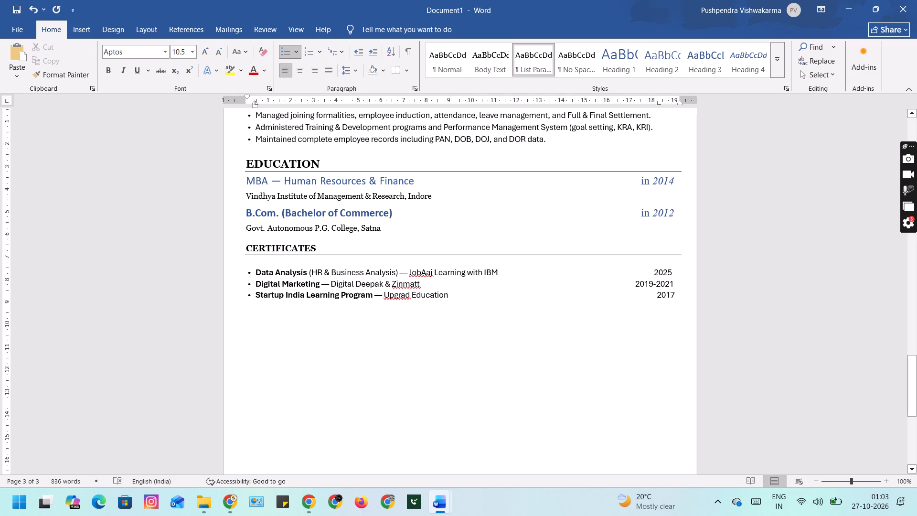
# Replace the tab before 2017 in the Startup India Learning Program entry with a short run of spaces.
pyautogui.click(656, 294)
pyautogui.press('BackSpace')
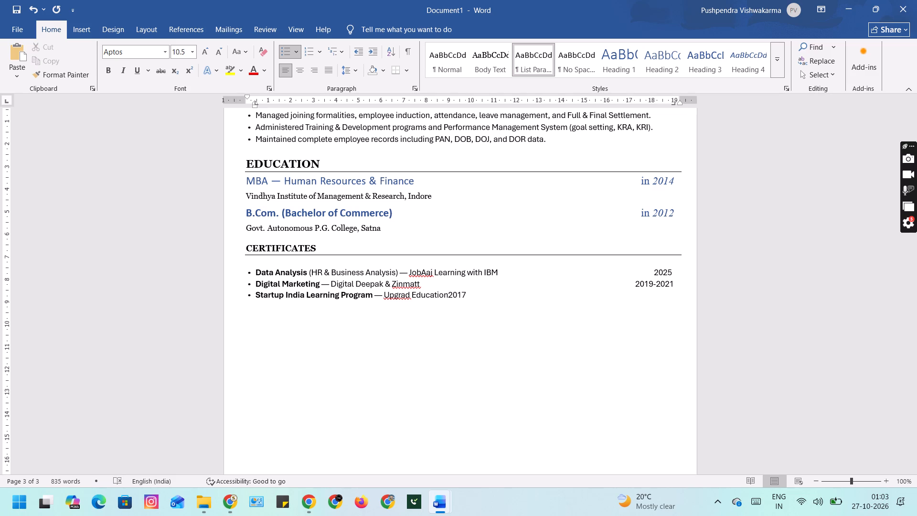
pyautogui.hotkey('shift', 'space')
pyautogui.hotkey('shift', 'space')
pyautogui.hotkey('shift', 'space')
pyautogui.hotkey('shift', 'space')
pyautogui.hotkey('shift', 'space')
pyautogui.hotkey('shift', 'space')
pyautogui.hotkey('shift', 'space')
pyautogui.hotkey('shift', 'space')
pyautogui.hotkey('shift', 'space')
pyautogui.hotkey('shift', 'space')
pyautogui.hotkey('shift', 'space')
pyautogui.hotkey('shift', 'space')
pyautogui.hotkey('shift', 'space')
pyautogui.press('Tab')
pyautogui.press('BackSpace')
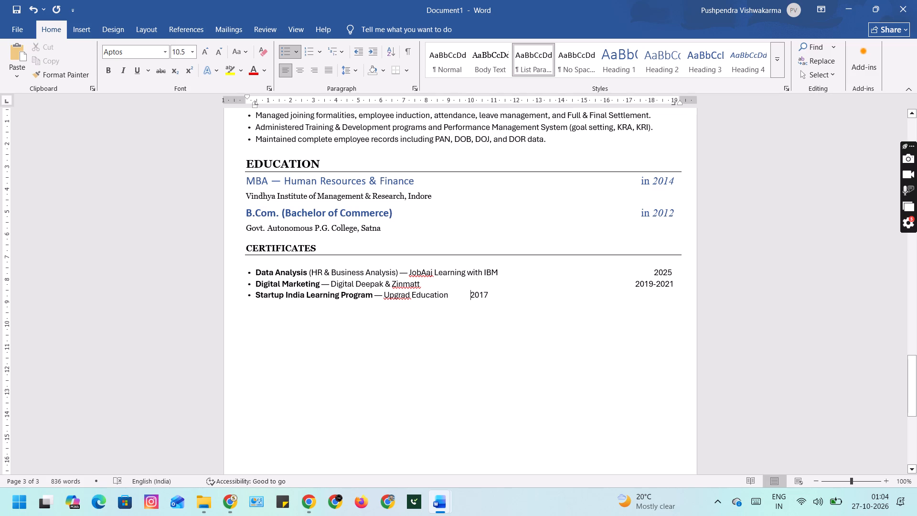
# Insert a tab directly before 2025 in the Data Analysis entry to align the year with its tab stop.
pyautogui.click(657, 271)
pyautogui.click(657, 271)
pyautogui.press('Left')
pyautogui.press('Tab')
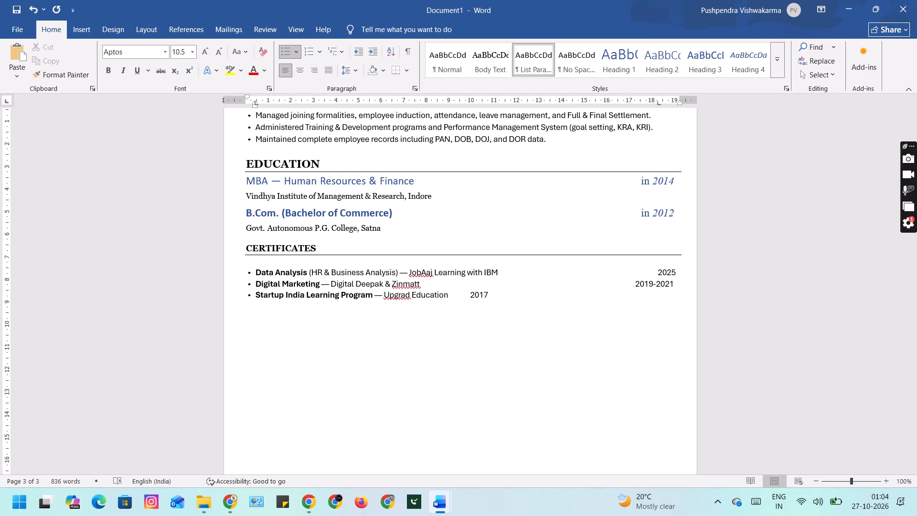
# Insert a tab directly before 2017 in the Startup India Learning Program entry to align the year with its tab stop.
pyautogui.click(473, 294)
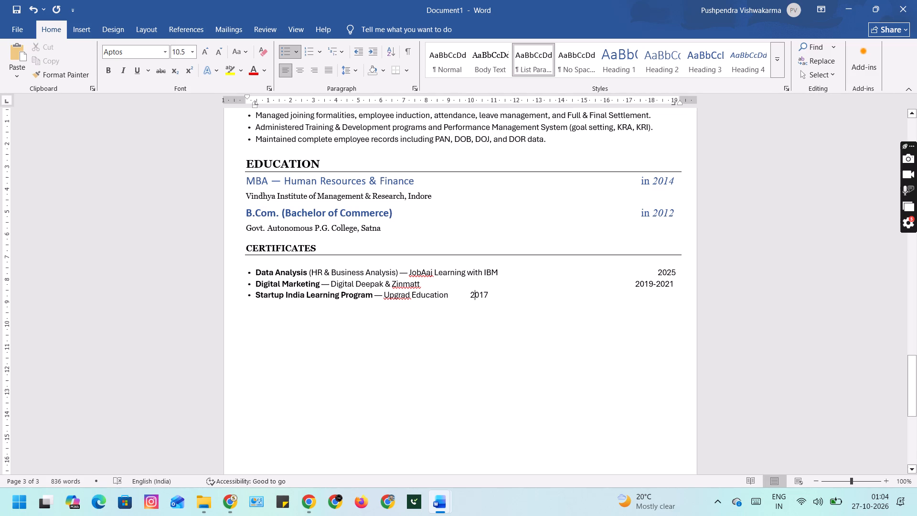
pyautogui.press('Left')
pyautogui.press('Tab')
# Insert one space before 2019-2021 in the Digital Marketing entry to align its end with the other certificate years.
pyautogui.click(631, 284)
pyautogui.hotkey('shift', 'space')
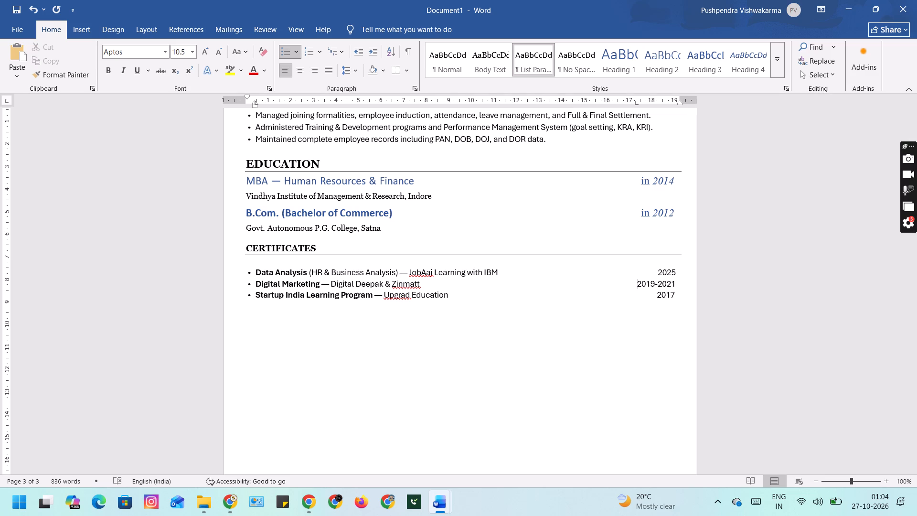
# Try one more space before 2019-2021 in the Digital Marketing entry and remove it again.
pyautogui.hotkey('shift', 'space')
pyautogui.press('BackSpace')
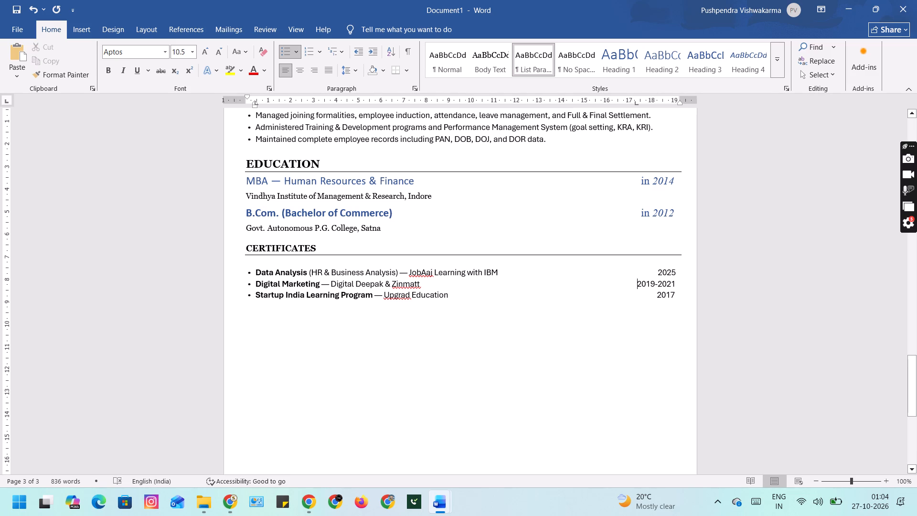
# Add the heading "Achievements" below the certificates list in the new résumé, following the wording of the original résumé.
pyautogui.click(382, 334)
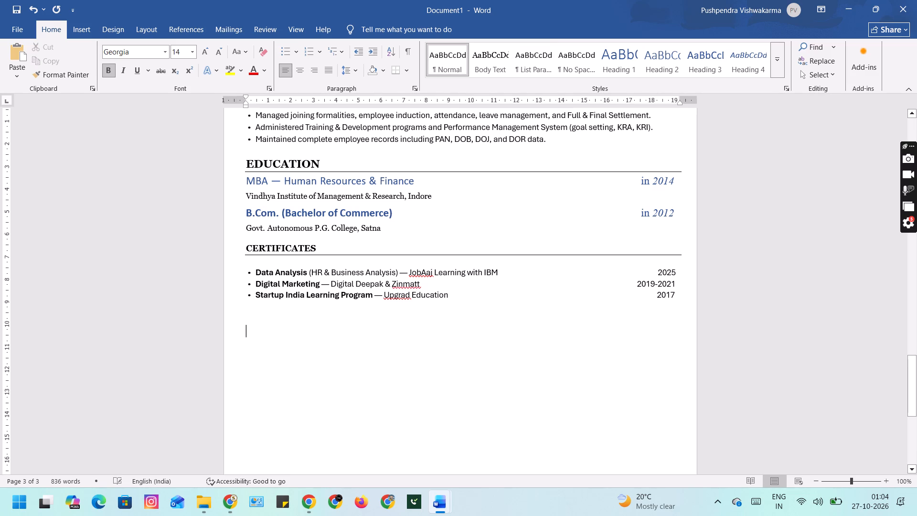
pyautogui.press('Up')
pyautogui.scroll(-2, 382, 334)
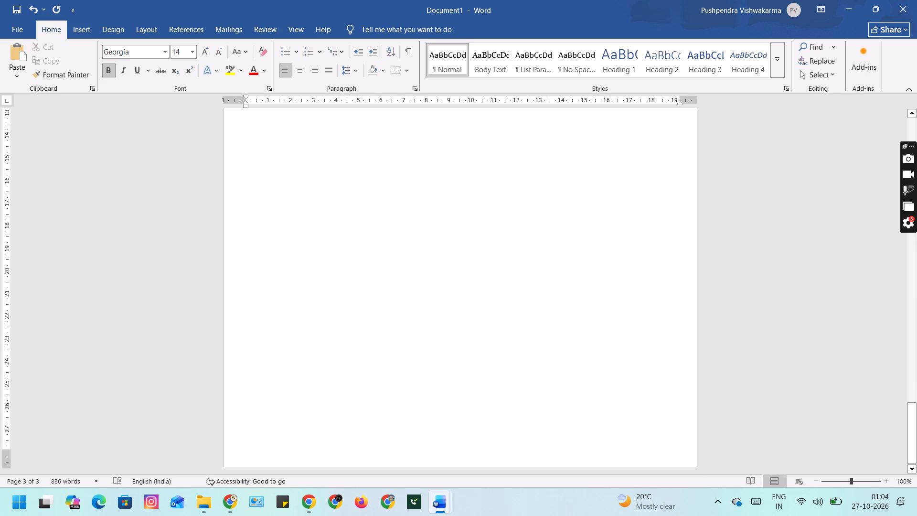
pyautogui.scroll(-2, 382, 334)
pyautogui.scroll(1, 382, 334)
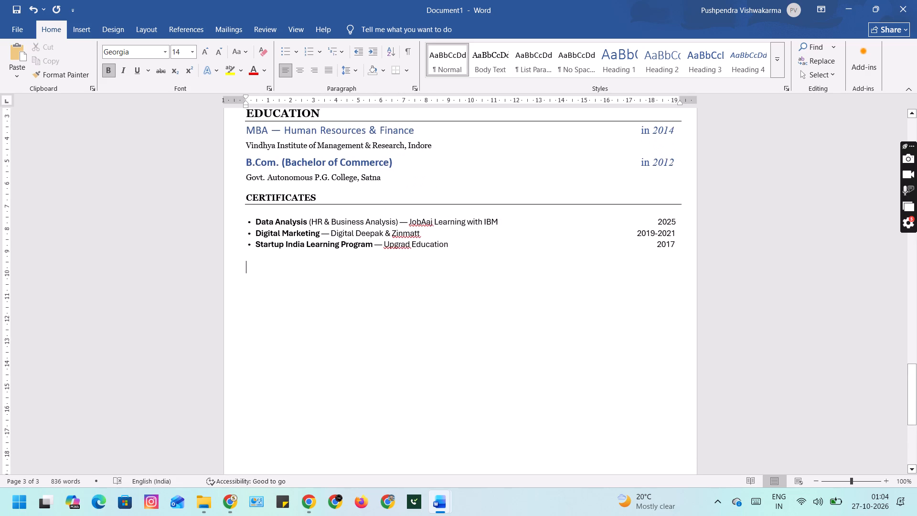
pyautogui.scroll(1, 382, 334)
pyautogui.hotkey('alt', 'Tab')
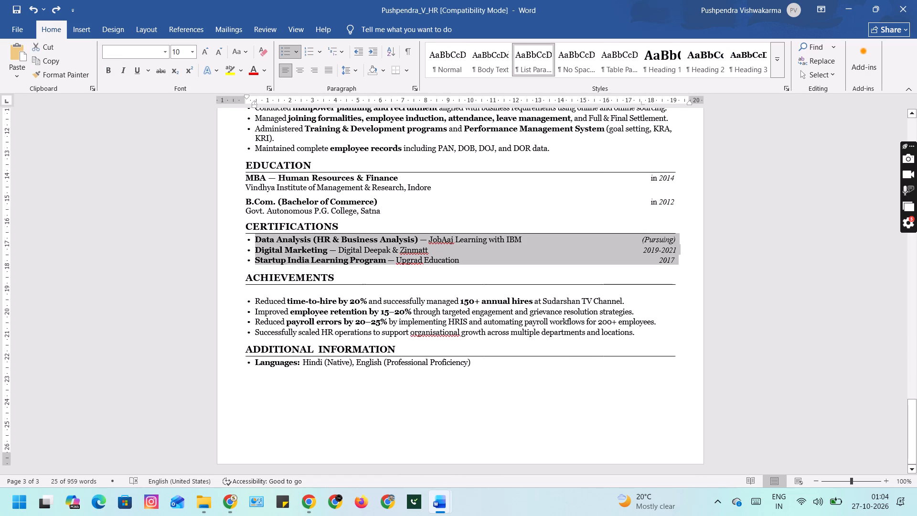
pyautogui.hotkey('alt', 'Tab')
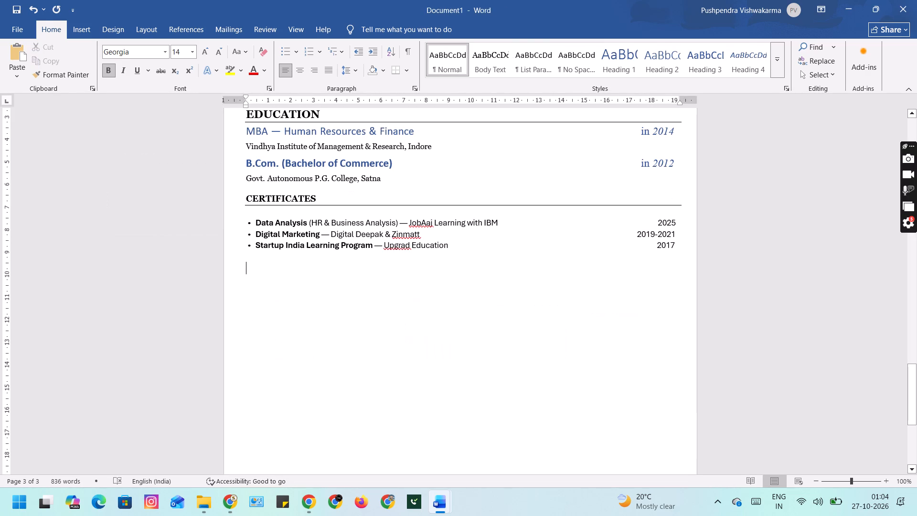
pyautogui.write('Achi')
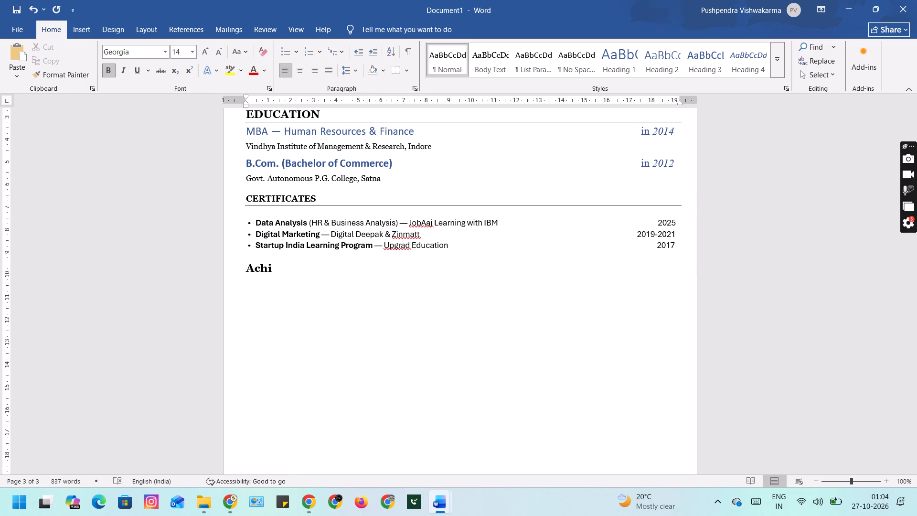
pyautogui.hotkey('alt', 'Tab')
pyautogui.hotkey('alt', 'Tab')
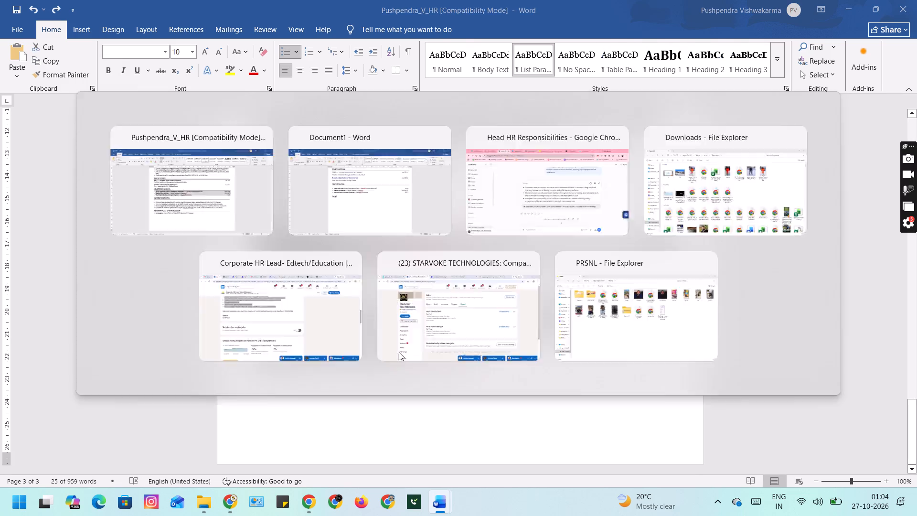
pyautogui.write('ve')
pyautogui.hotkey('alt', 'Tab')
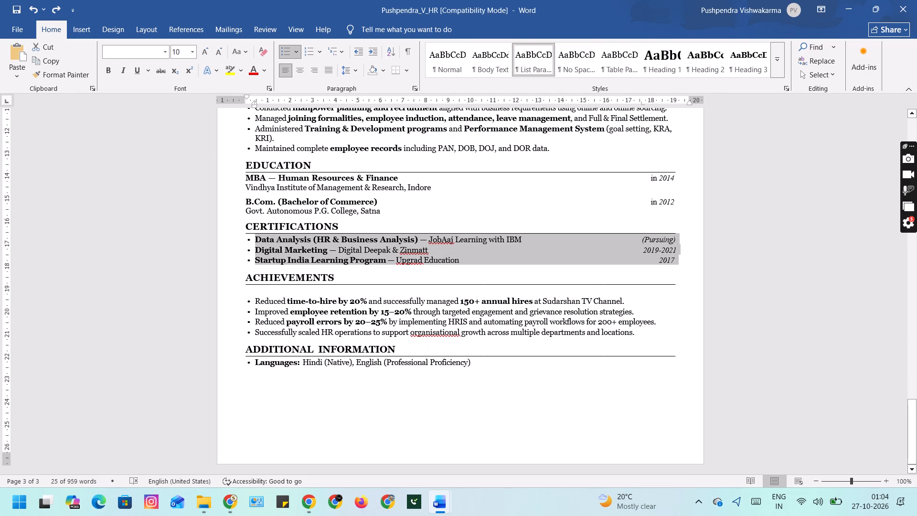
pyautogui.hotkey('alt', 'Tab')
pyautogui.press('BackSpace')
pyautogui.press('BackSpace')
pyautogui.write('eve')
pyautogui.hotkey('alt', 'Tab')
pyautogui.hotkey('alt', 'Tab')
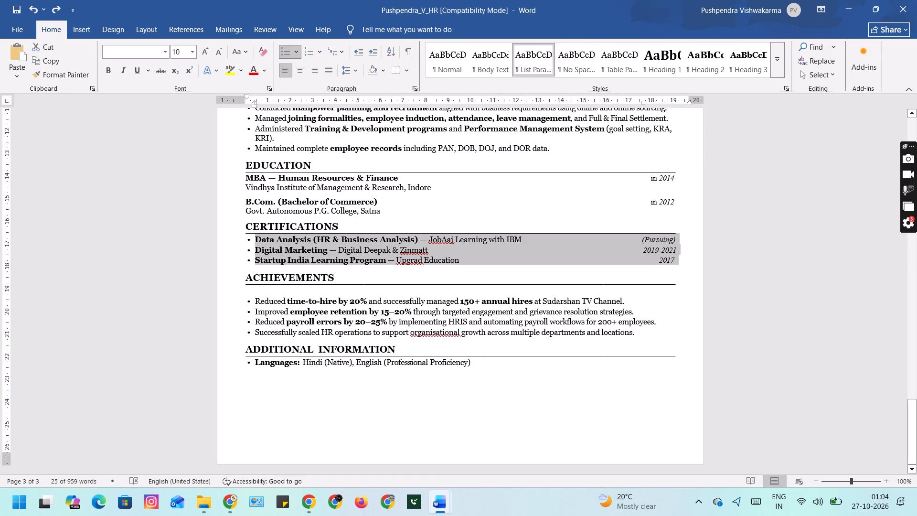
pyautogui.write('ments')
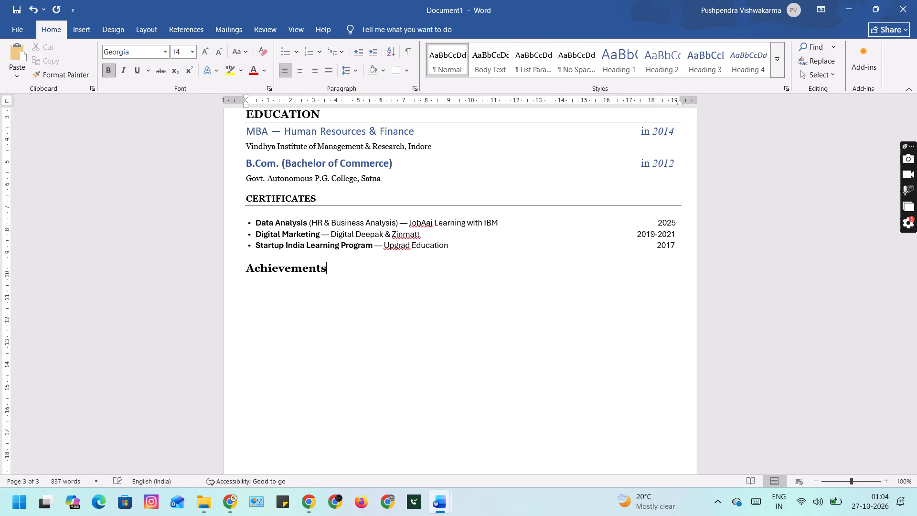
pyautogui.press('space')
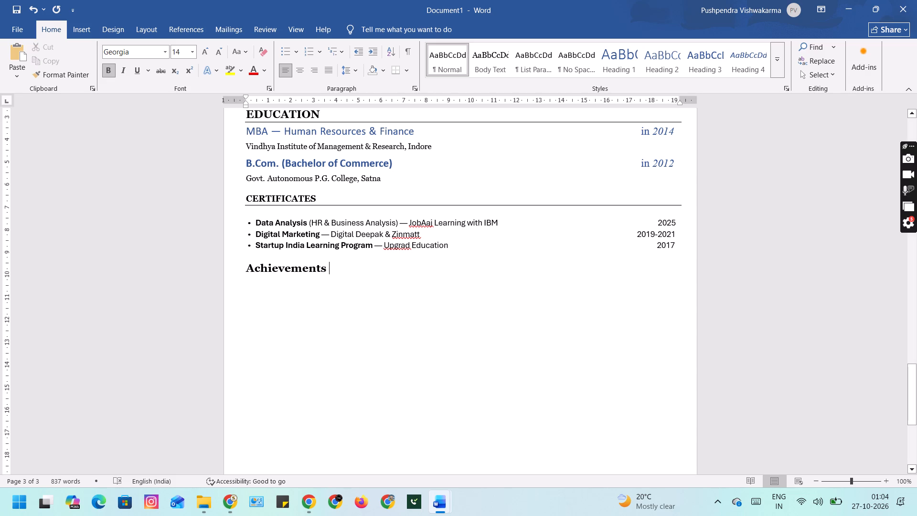
# Insert a full-width horizontal rule directly beneath the Achievements heading.
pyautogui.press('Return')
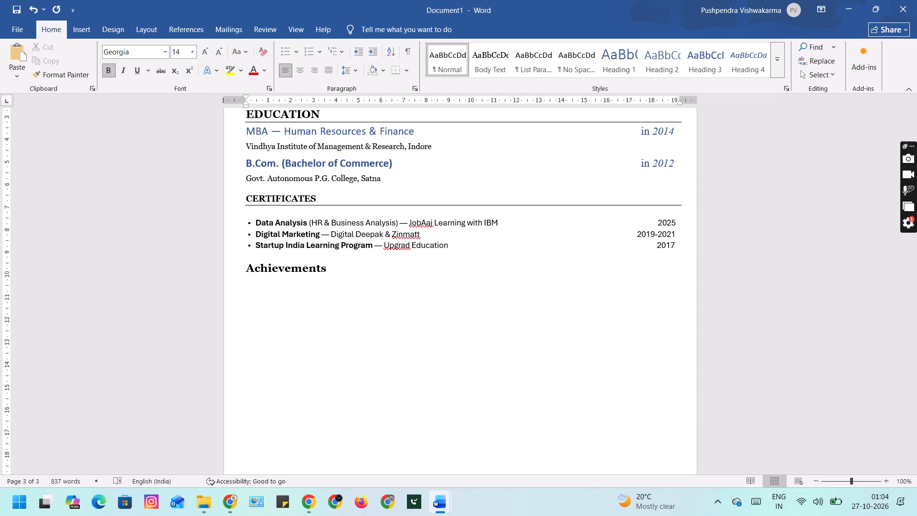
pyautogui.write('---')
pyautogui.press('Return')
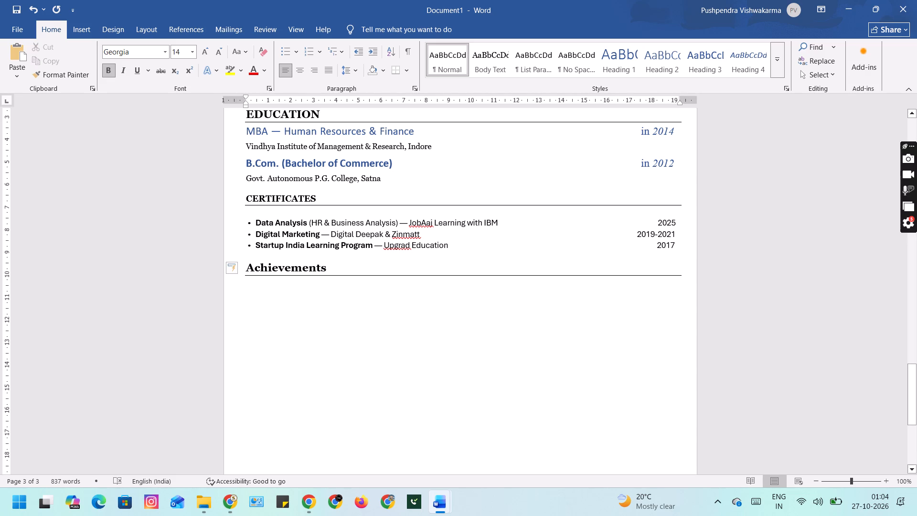
# Copy the four achievement bullets from the original résumé and paste them under the Achievements heading, leaving one blank line below the rule.
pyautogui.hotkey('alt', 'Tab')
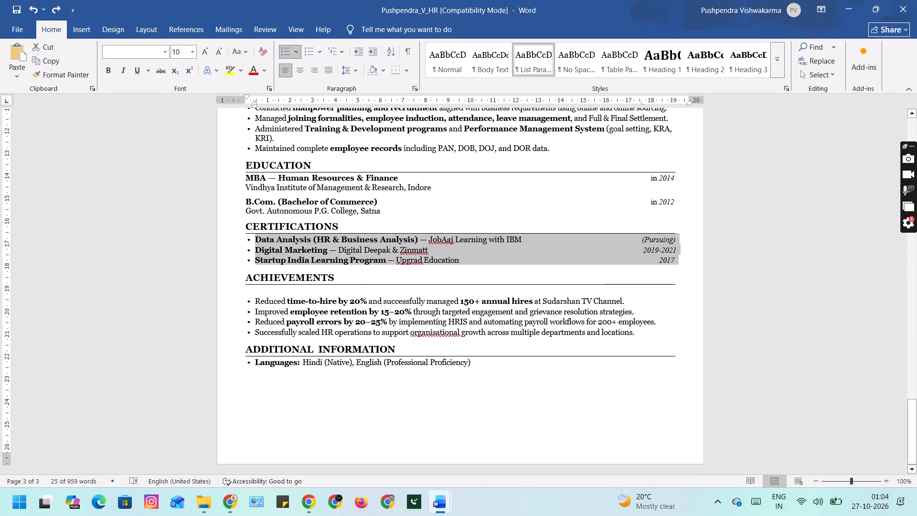
pyautogui.moveTo(640, 335); pyautogui.dragTo(238, 304)
pyautogui.hotkey('ctrl', 'c')
pyautogui.hotkey('alt', 'Tab')
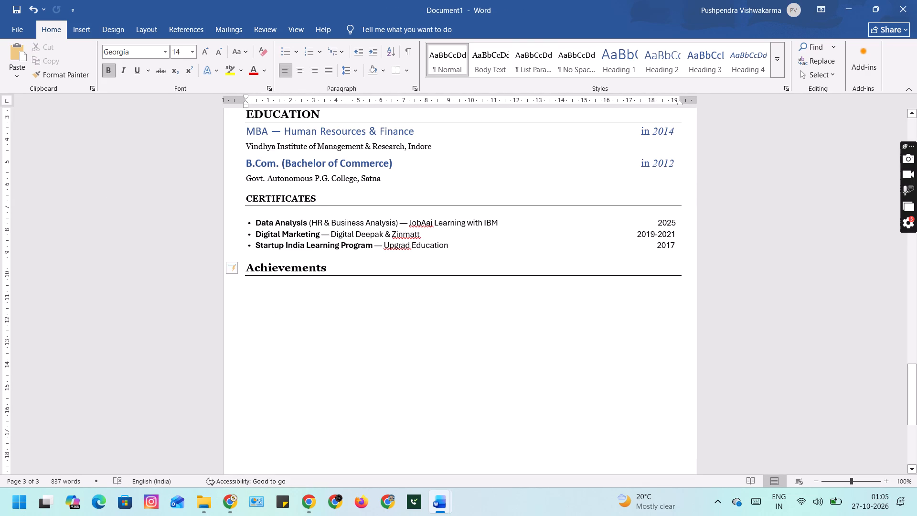
pyautogui.hotkey('ctrl', 'v')
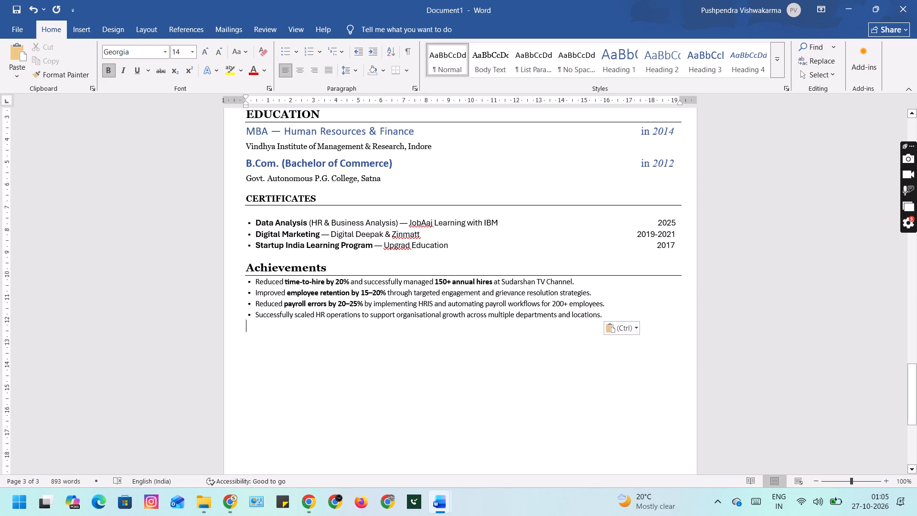
pyautogui.hotkey('ctrl', 'z')
pyautogui.press('\\')
pyautogui.press('Return')
pyautogui.hotkey('ctrl', 'c')
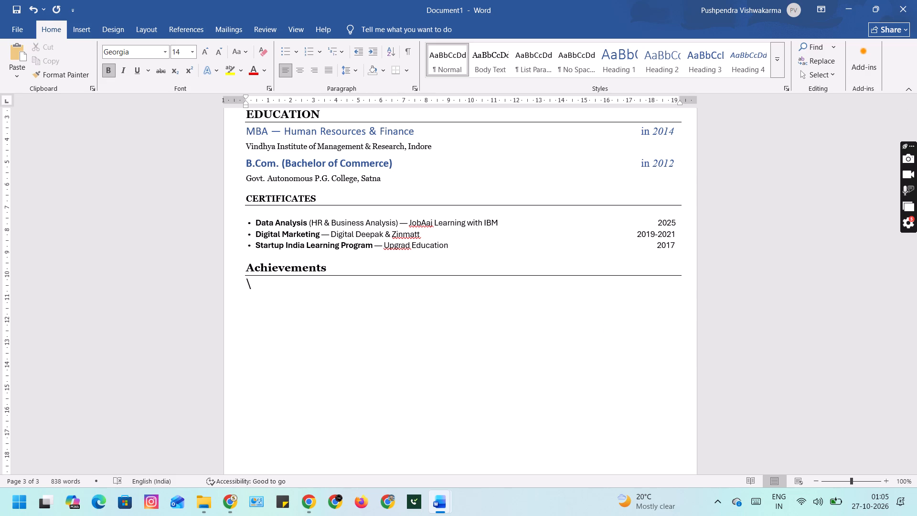
pyautogui.press('BackSpace')
pyautogui.press('BackSpace')
pyautogui.press('Return')
pyautogui.hotkey('ctrl', 'v')
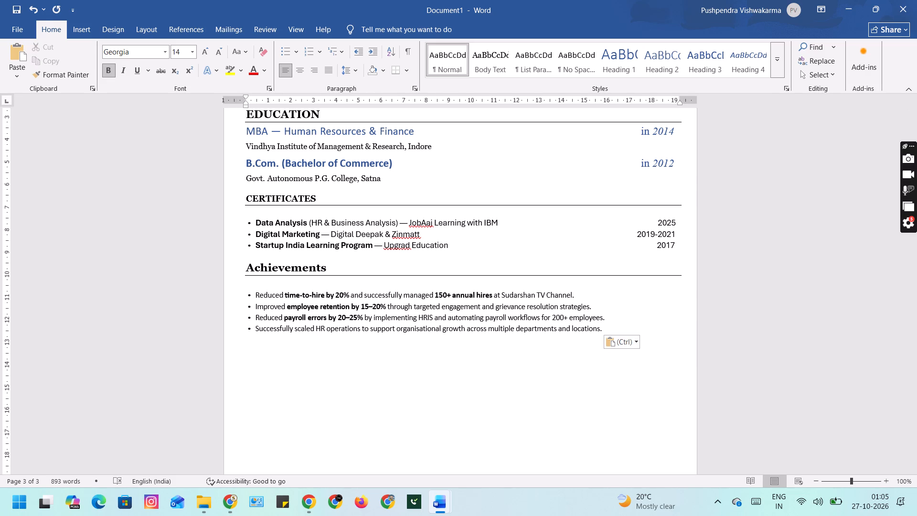
pyautogui.click(257, 285)
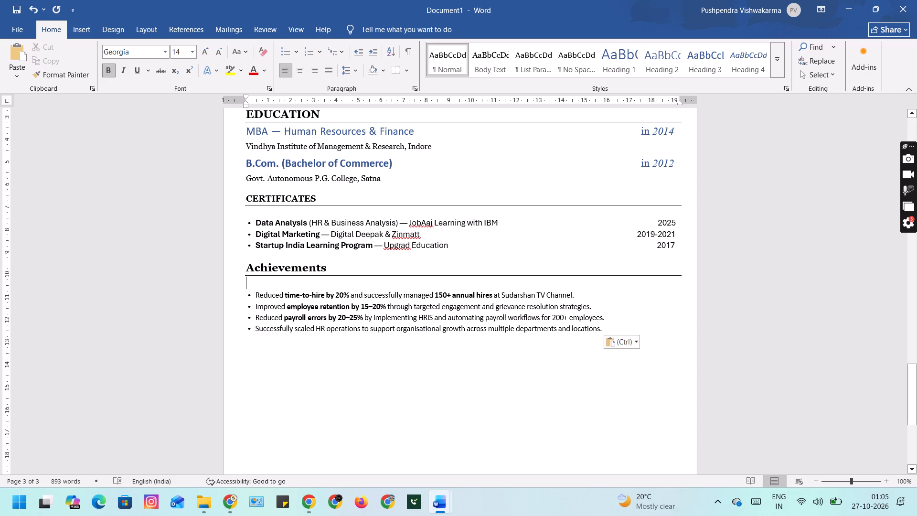
# Apply the regular-weight formatting of the Data Analysis entry's bracketed text to all four achievement bullets with Format Painter.
pyautogui.moveTo(353, 220); pyautogui.dragTo(370, 218)
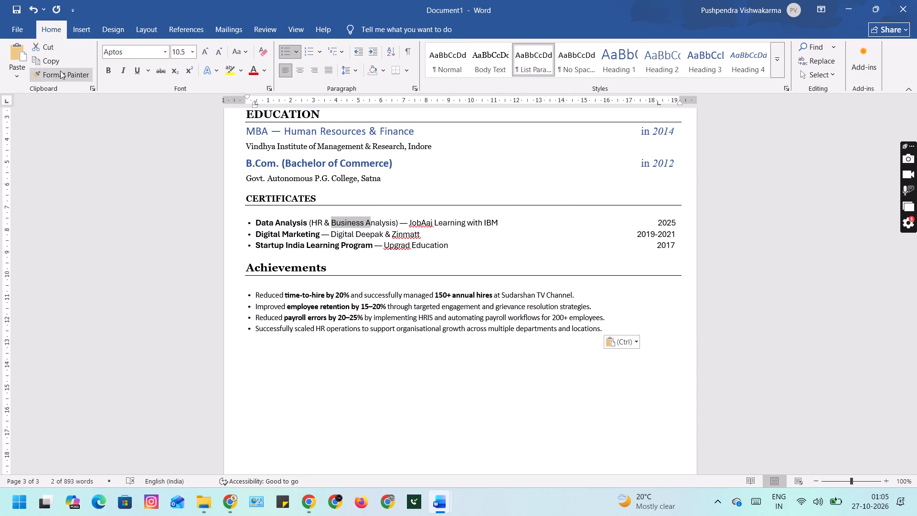
pyautogui.click(60, 71)
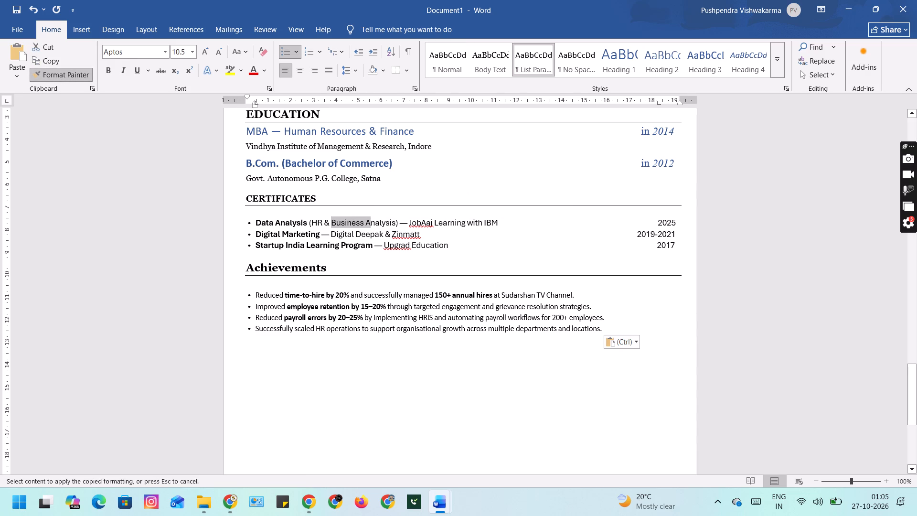
pyautogui.moveTo(610, 330); pyautogui.dragTo(255, 295)
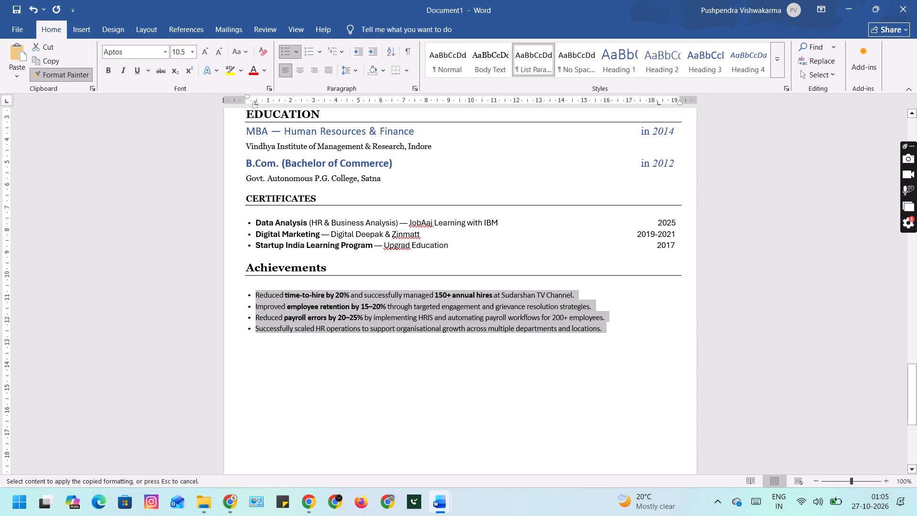
pyautogui.click(499, 358)
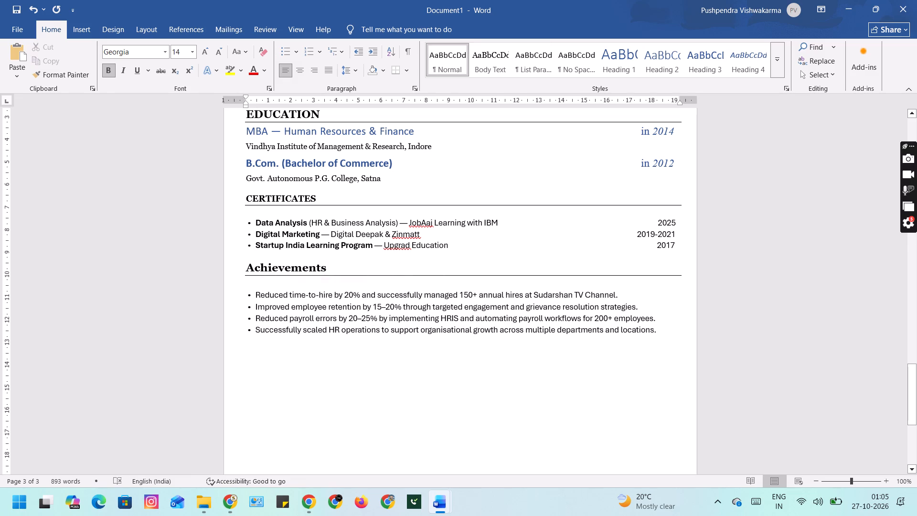
# Add a percent sign after 15 in the employee retention bullet and after 20 in the payroll errors bullet.
pyautogui.click(379, 306)
pyautogui.press('Right')
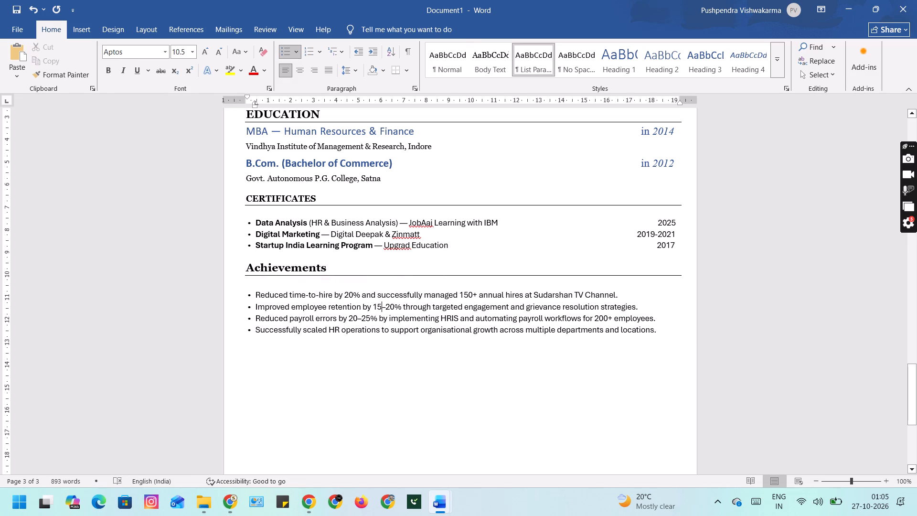
pyautogui.hotkey('shift', '%')
pyautogui.click(358, 321)
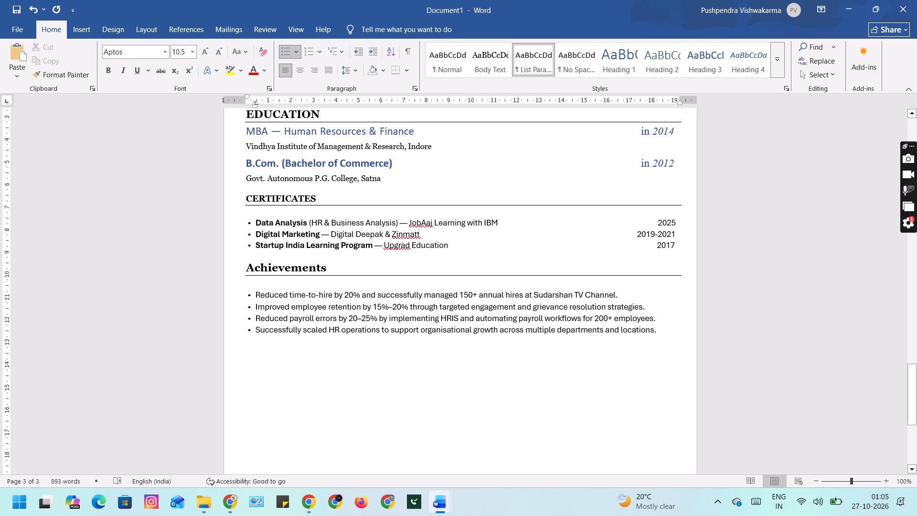
pyautogui.hotkey('shift', '%')
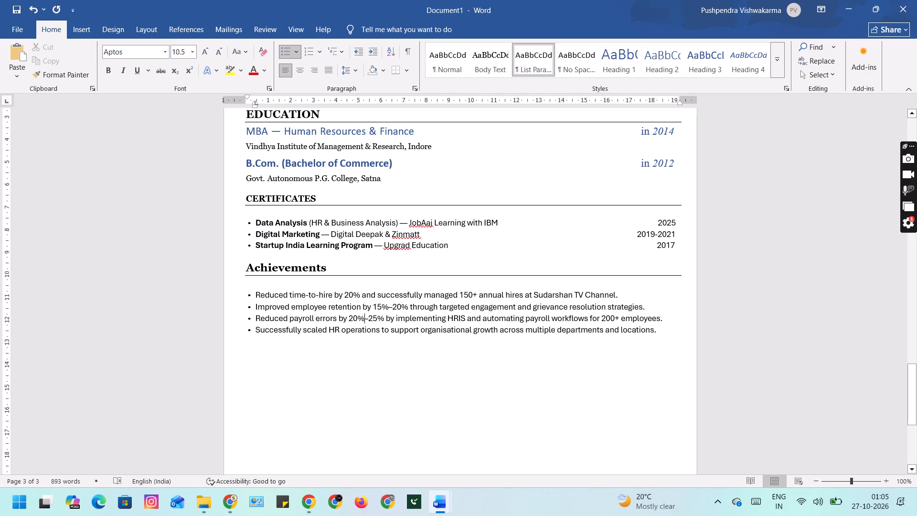
# Replace the dash in the employee retention bullet with "to" so the range reads "15% to 20%".
pyautogui.press('Right')
pyautogui.press('Up')
pyautogui.press('Right')
pyautogui.press('Right')
pyautogui.press('Right')
pyautogui.press('Right')
pyautogui.press('Right')
pyautogui.press('Right')
pyautogui.press('Right')
pyautogui.press('Right')
pyautogui.press('Left')
pyautogui.press('Left')
pyautogui.press('BackSpace')
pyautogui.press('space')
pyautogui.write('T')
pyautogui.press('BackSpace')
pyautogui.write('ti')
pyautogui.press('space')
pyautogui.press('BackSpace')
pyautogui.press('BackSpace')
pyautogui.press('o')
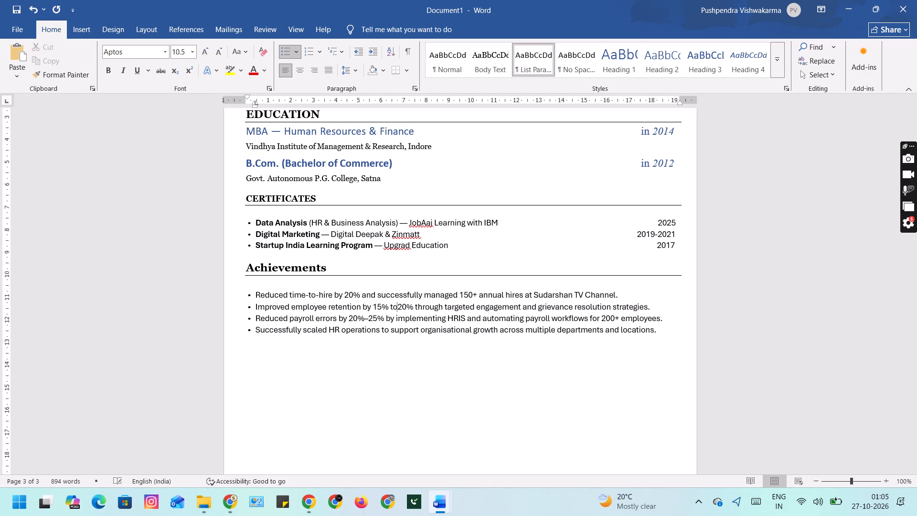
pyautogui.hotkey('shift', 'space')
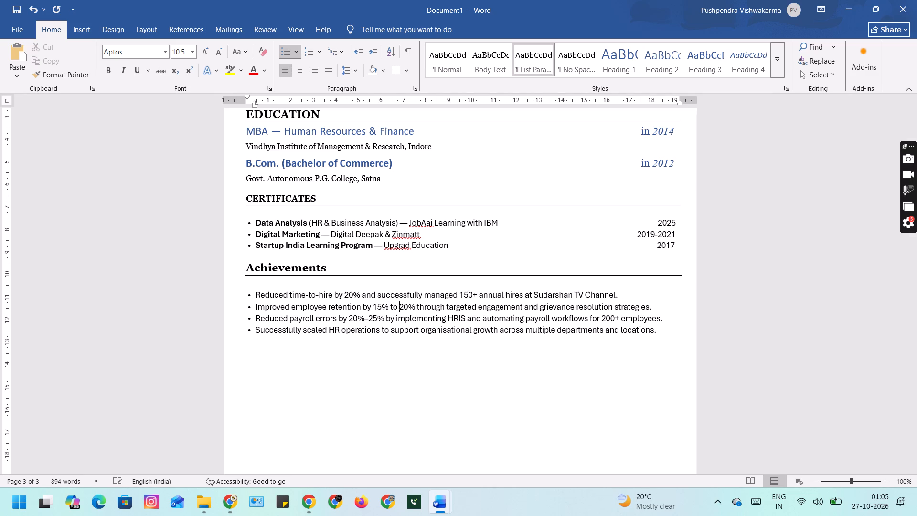
# Replace the dash in the payroll errors bullet with "to" so the range reads "20% to 25%".
pyautogui.click(369, 320)
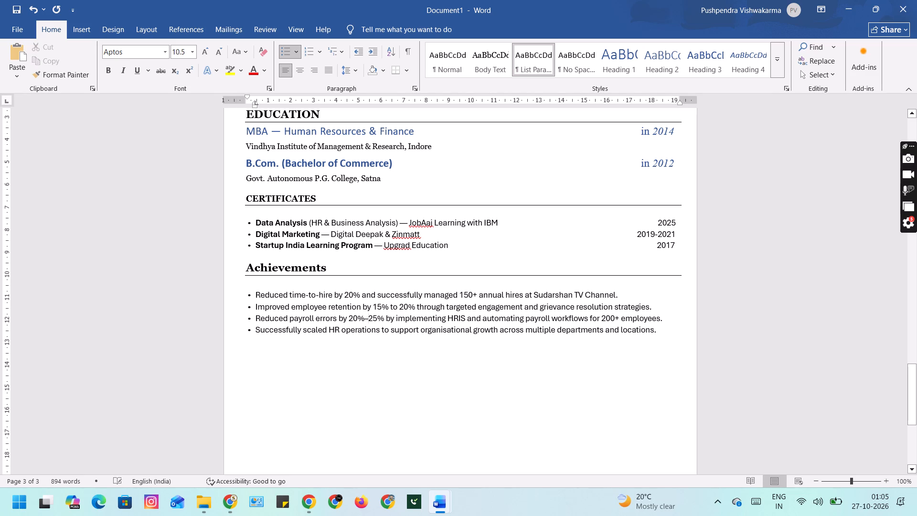
pyautogui.press('BackSpace')
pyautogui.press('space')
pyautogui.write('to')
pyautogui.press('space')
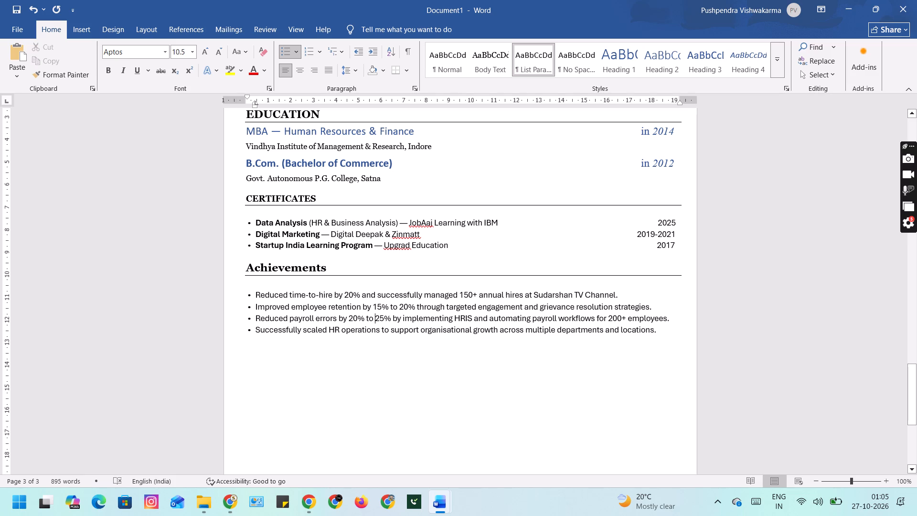
pyautogui.click(665, 338)
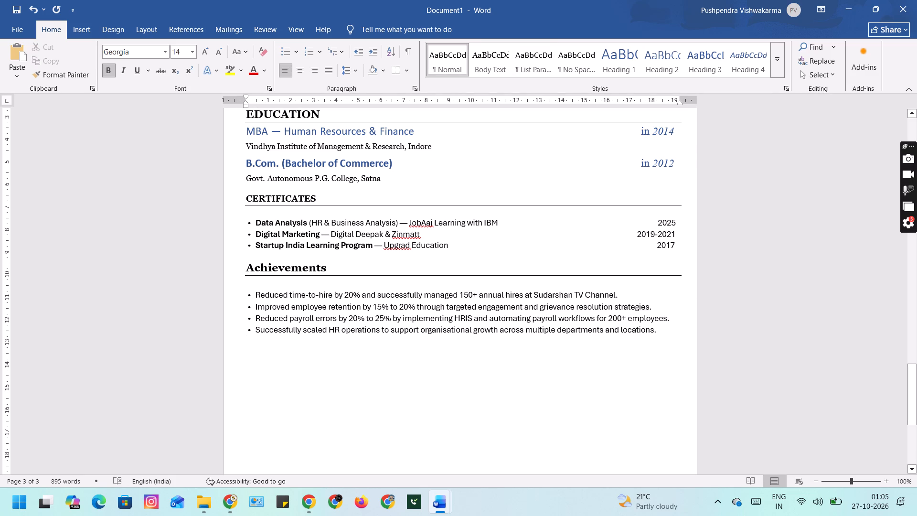
# Change the number of annual hires in the time-to-hire bullet to 300+.
pyautogui.click(473, 296)
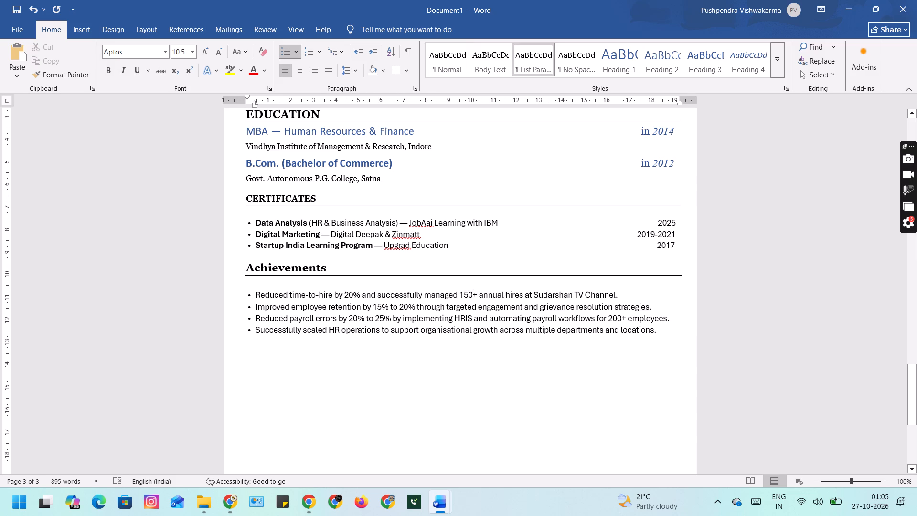
pyautogui.press('BackSpace')
pyautogui.press('BackSpace')
pyautogui.press('BackSpace')
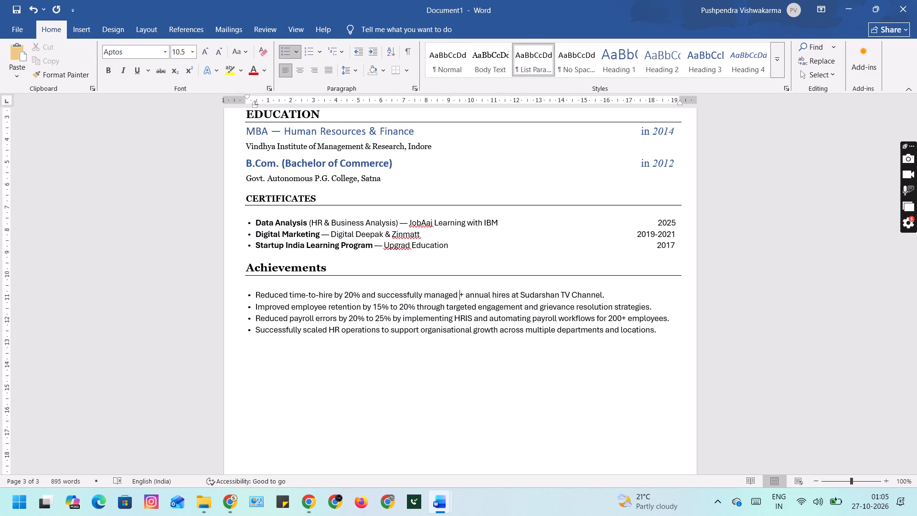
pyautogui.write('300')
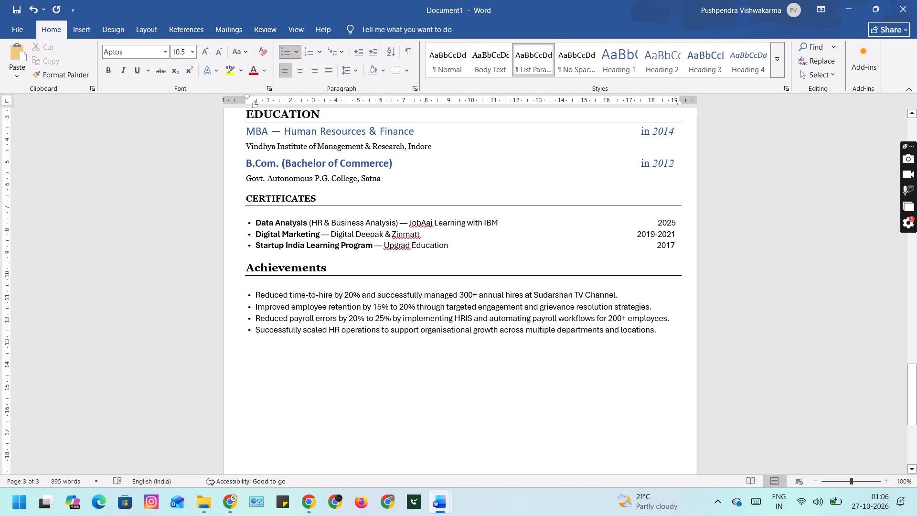
pyautogui.click(659, 338)
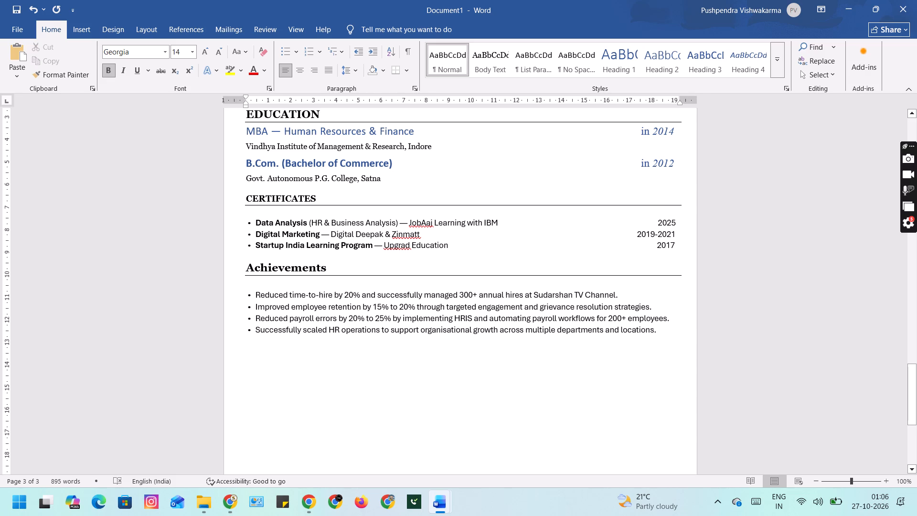
# Check the original résumé's last section and add an "Additional Information" heading one blank line below the achievement bullets.
pyautogui.hotkey('alt', 'Tab')
pyautogui.scroll(-2, 485, 385)
pyautogui.click(476, 365)
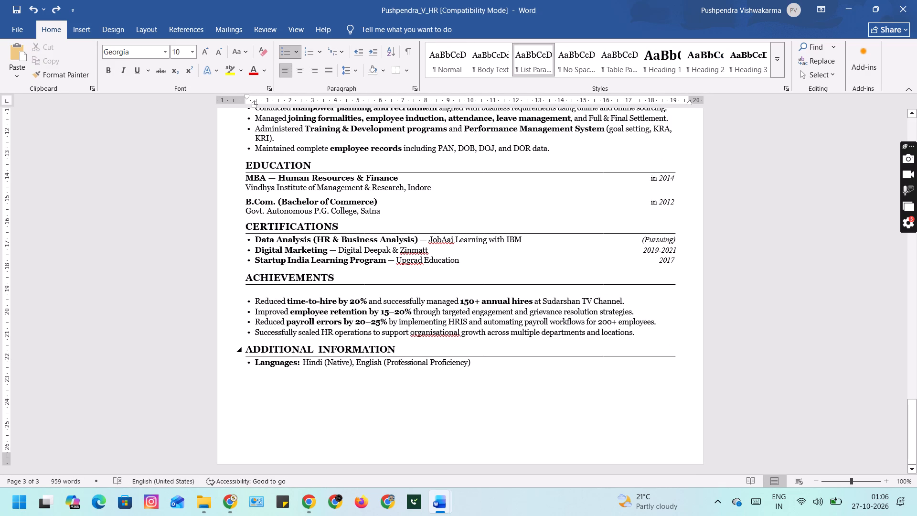
pyautogui.hotkey('alt', 'Tab')
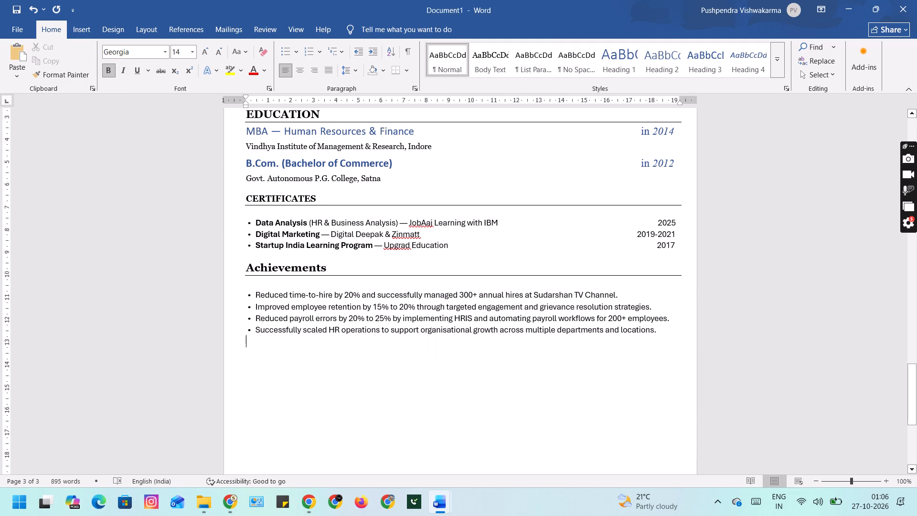
pyautogui.press('Return')
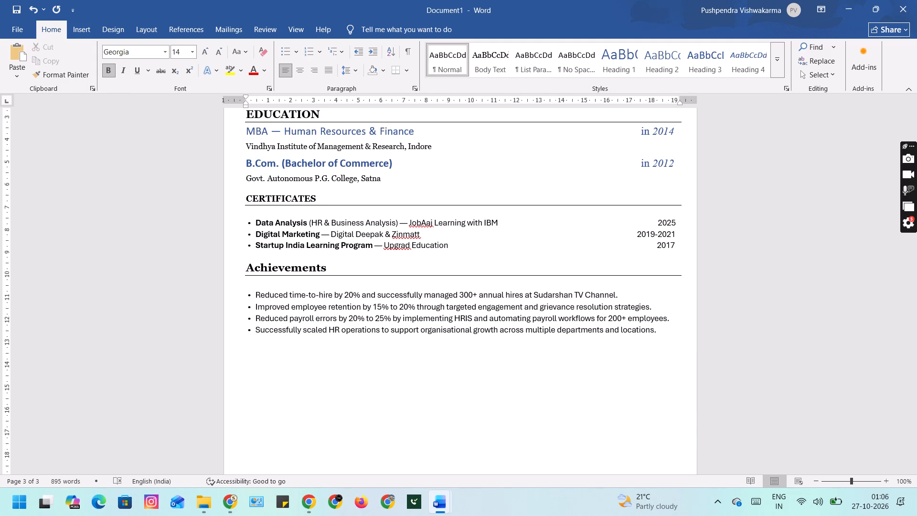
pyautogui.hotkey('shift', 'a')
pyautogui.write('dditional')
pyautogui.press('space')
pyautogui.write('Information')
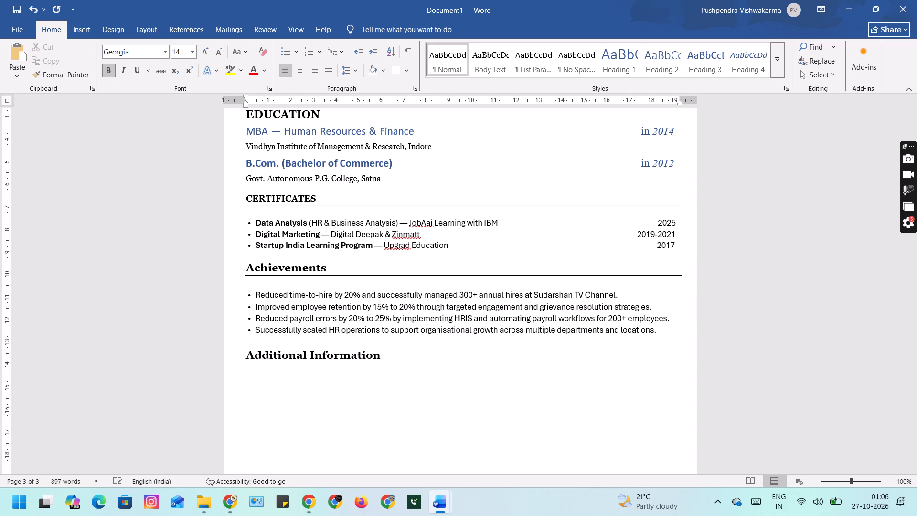
# Convert the Achievements and Additional Information headings to uppercase, keeping the latter at 14 pt.
pyautogui.doubleClick(296, 268)
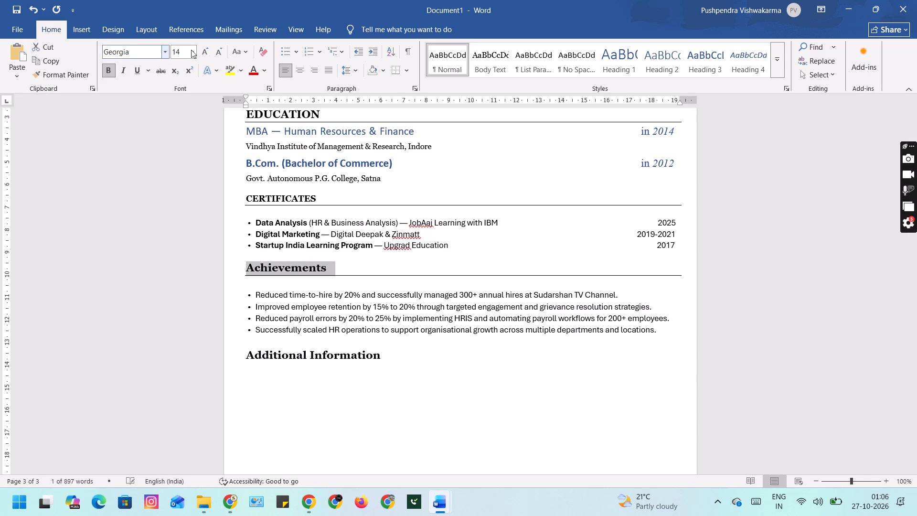
pyautogui.click(239, 52)
pyautogui.click(269, 93)
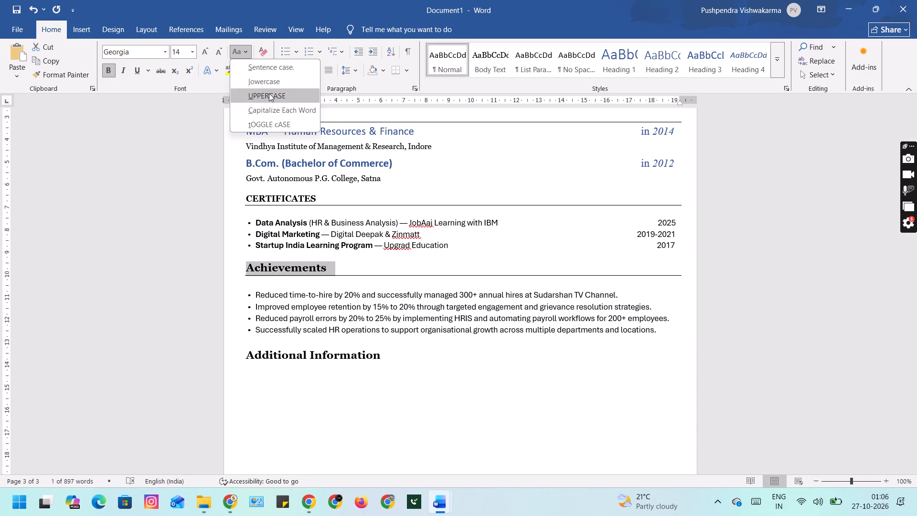
pyautogui.tripleClick(332, 354)
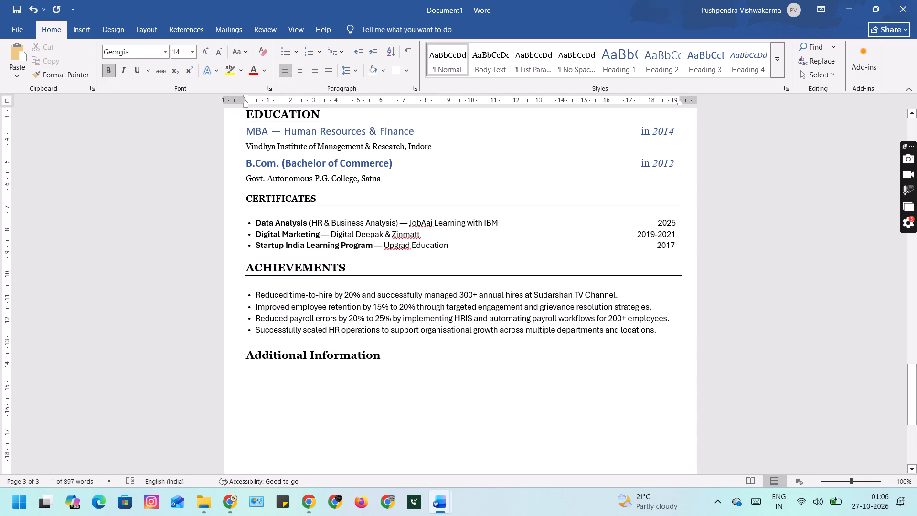
pyautogui.click(222, 52)
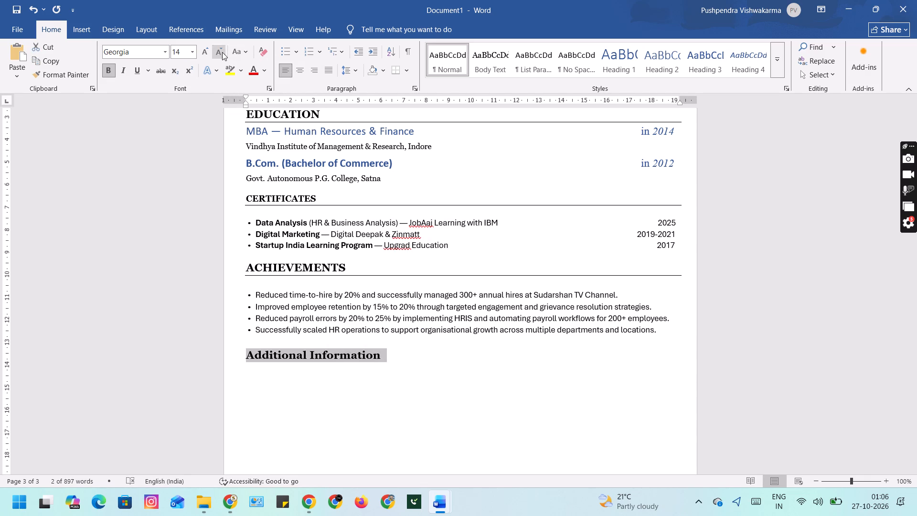
pyautogui.click(203, 54)
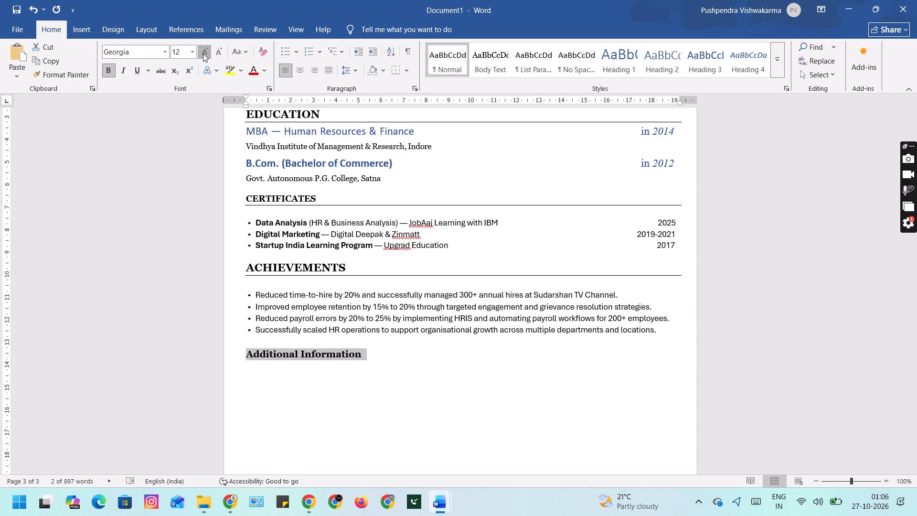
pyautogui.click(235, 54)
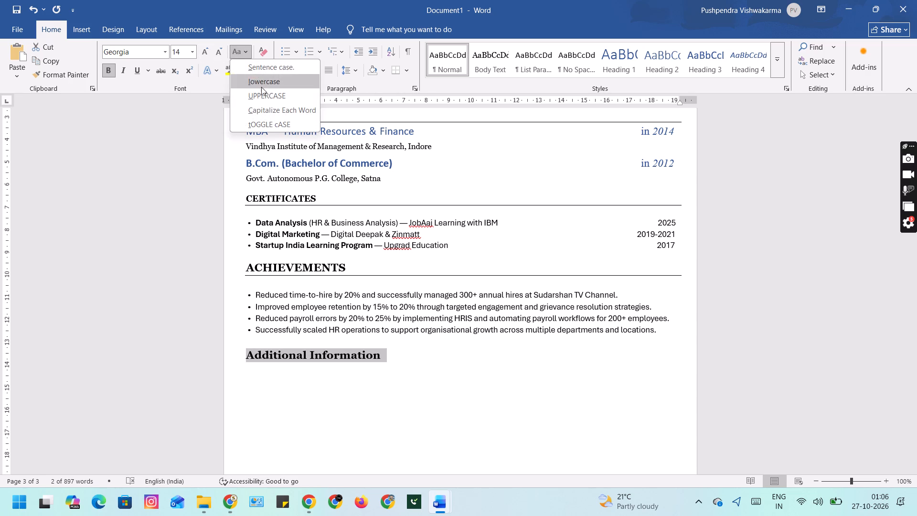
pyautogui.click(270, 93)
# Insert a horizontal rule below the Additional Information heading.
pyautogui.click(451, 365)
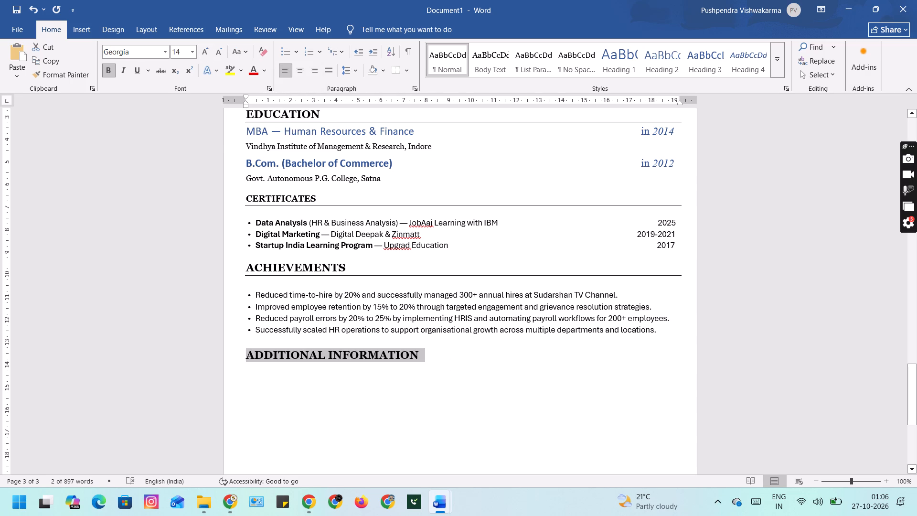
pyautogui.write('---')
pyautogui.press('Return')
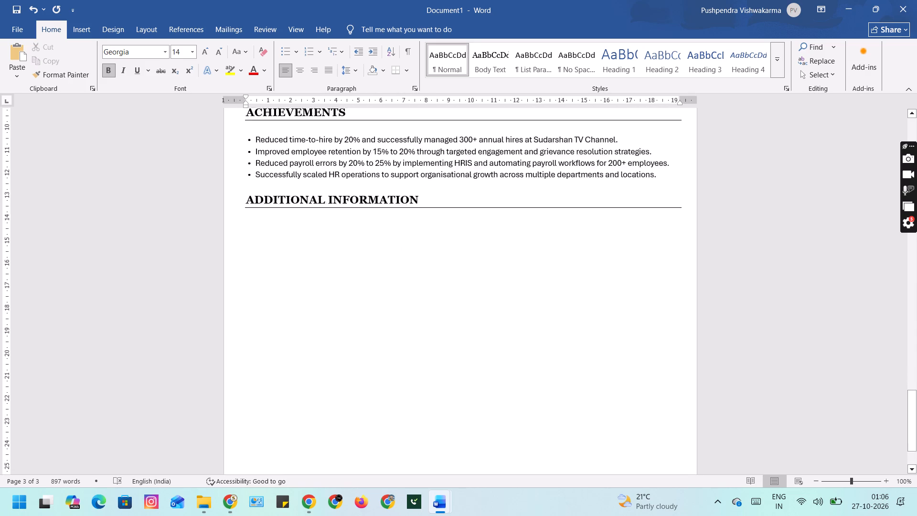
# Copy the Languages bullet from the original résumé and paste it under the Additional Information rule.
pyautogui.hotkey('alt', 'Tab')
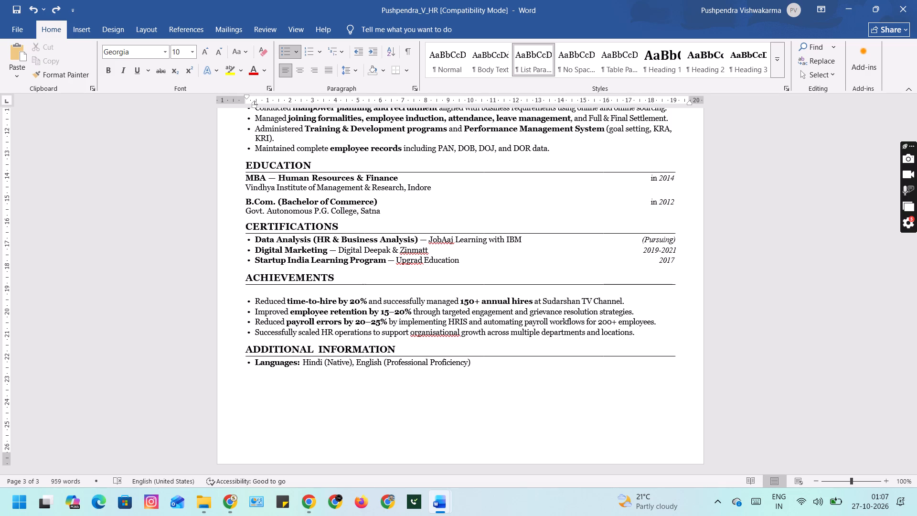
pyautogui.moveTo(490, 358); pyautogui.dragTo(346, 375)
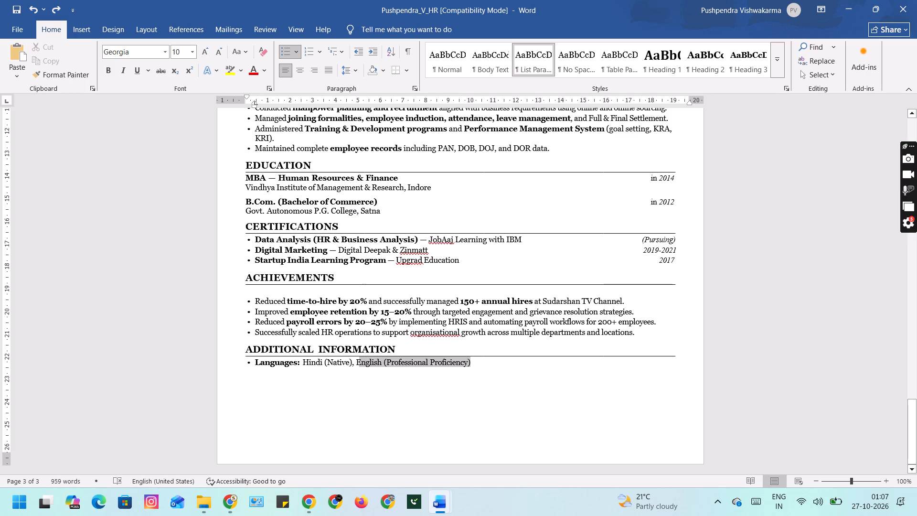
pyautogui.moveTo(346, 375); pyautogui.dragTo(258, 367)
pyautogui.hotkey('ctrl', 'c')
pyautogui.hotkey('alt', 'Tab')
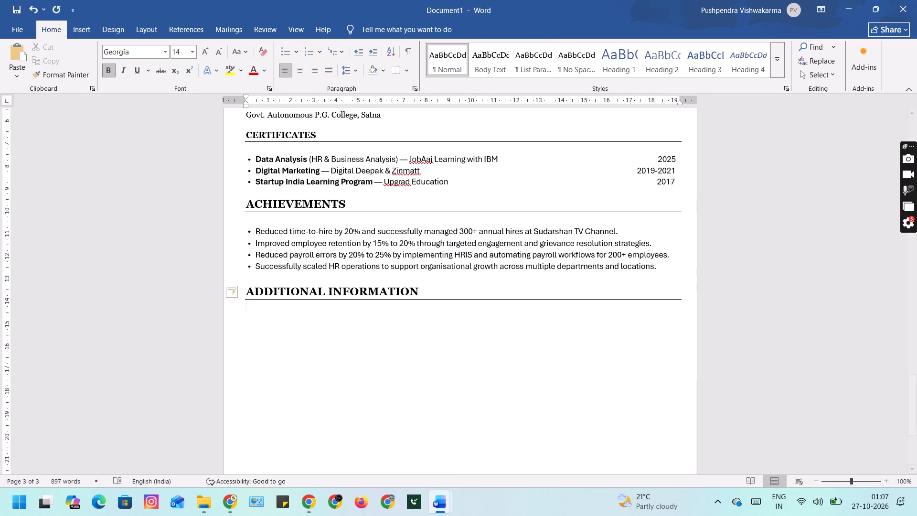
pyautogui.hotkey('ctrl', 'v')
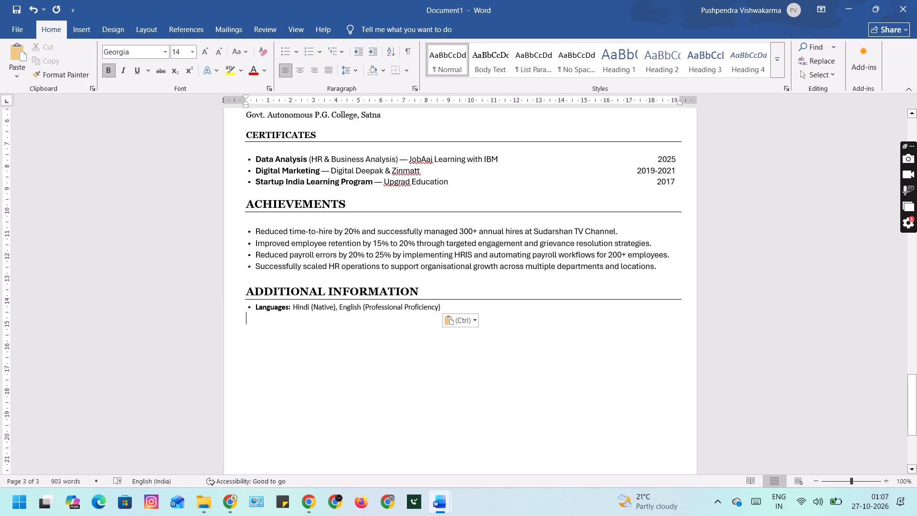
# Apply the last achievement bullet's formatting to the Languages bullet with Format Painter.
pyautogui.moveTo(443, 262); pyautogui.dragTo(459, 262)
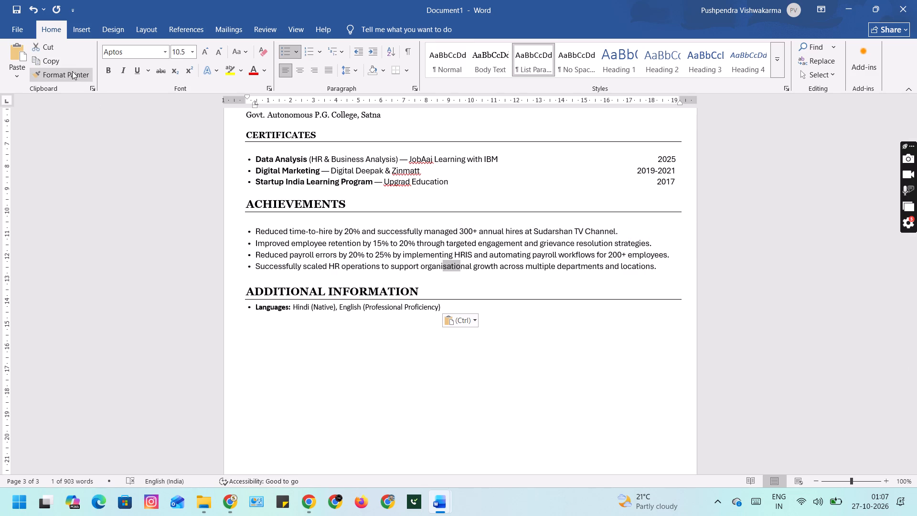
pyautogui.click(72, 71)
pyautogui.moveTo(458, 311); pyautogui.dragTo(246, 309)
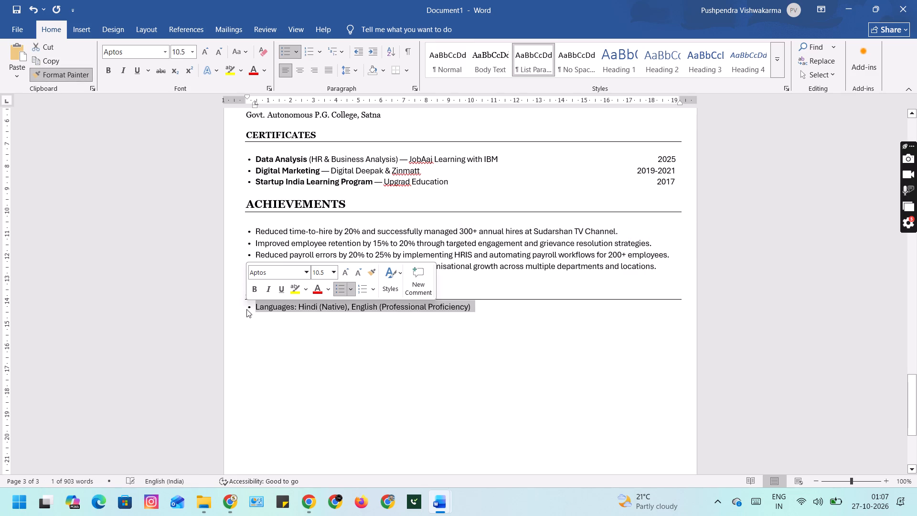
# Make the "Languages:" label bold.
pyautogui.click(296, 306)
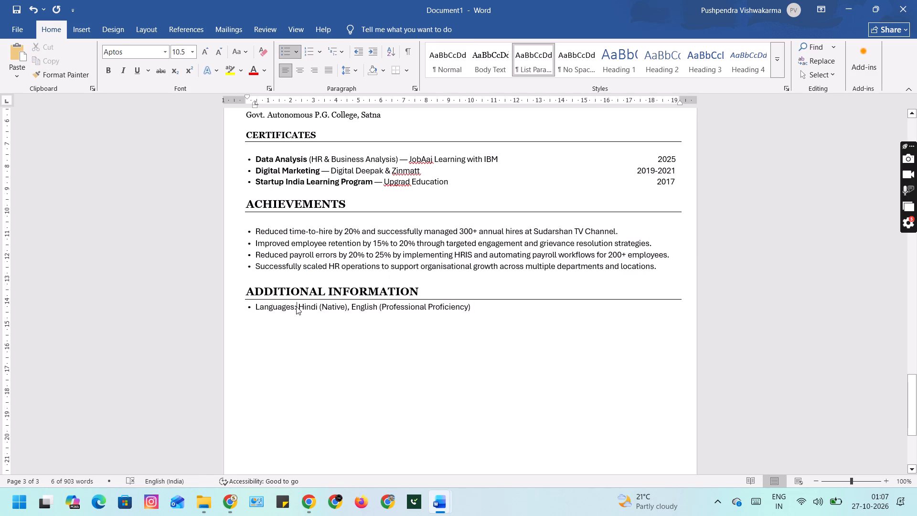
pyautogui.moveTo(297, 307); pyautogui.dragTo(260, 310)
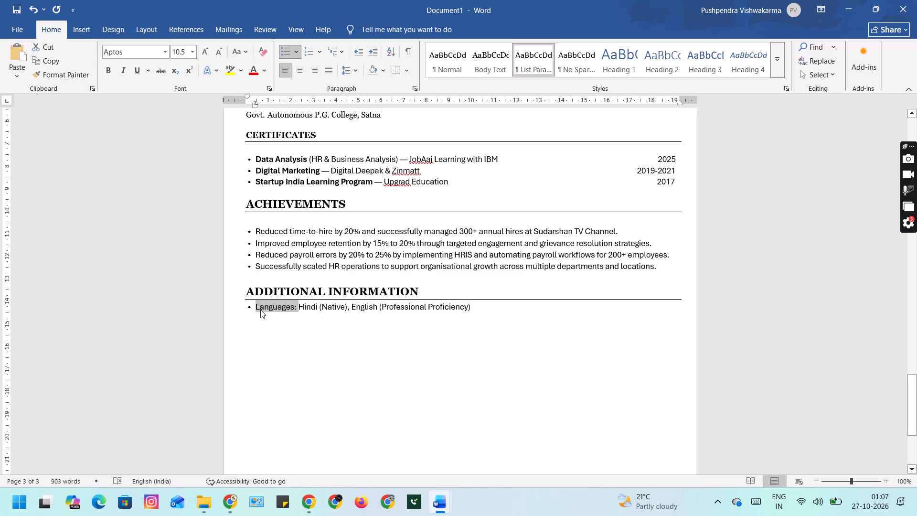
pyautogui.hotkey('ctrl', 'b')
# Add a bullet below Languages with the bold label "Permanent Address", without a colon.
pyautogui.click(492, 308)
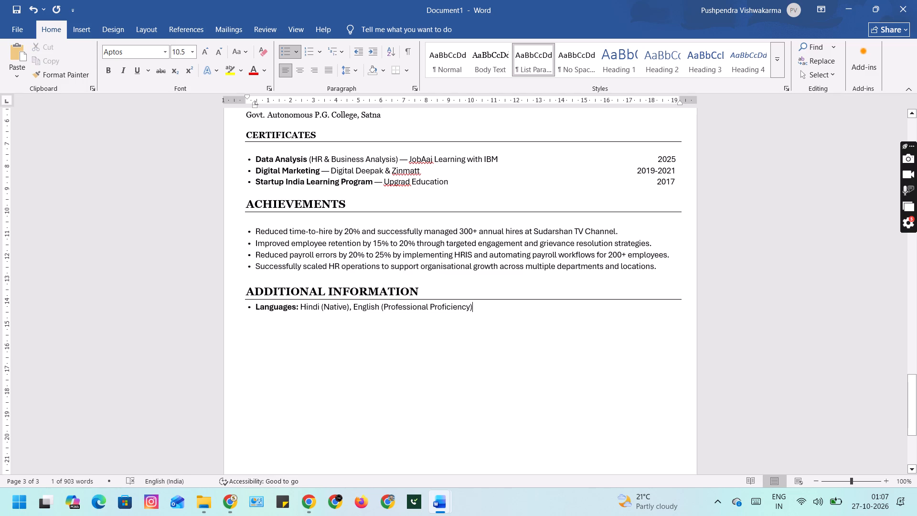
pyautogui.press('Return')
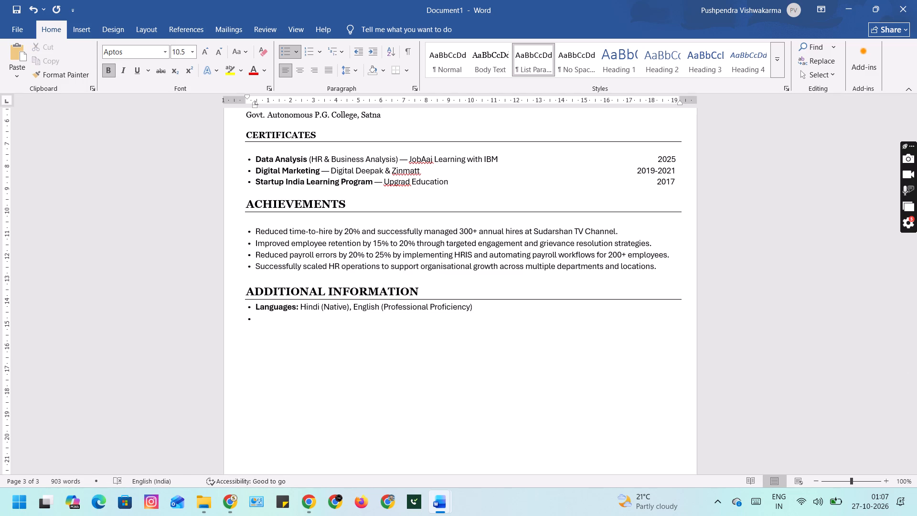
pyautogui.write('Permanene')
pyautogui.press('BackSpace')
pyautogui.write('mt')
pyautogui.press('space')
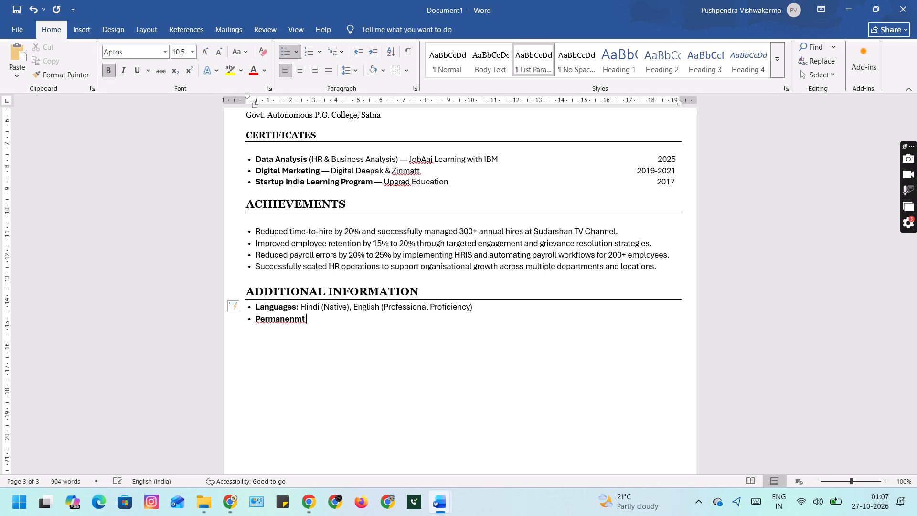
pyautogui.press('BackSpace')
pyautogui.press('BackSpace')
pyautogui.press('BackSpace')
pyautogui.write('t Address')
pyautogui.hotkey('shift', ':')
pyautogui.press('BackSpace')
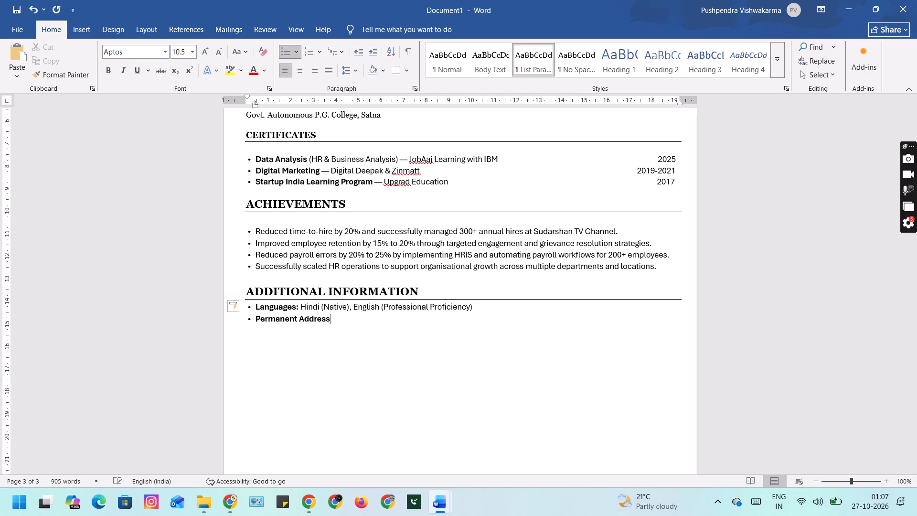
# Change the "Permanent Address" label to "Permanent Location:" and enter "Satna MP" after it in regular weight.
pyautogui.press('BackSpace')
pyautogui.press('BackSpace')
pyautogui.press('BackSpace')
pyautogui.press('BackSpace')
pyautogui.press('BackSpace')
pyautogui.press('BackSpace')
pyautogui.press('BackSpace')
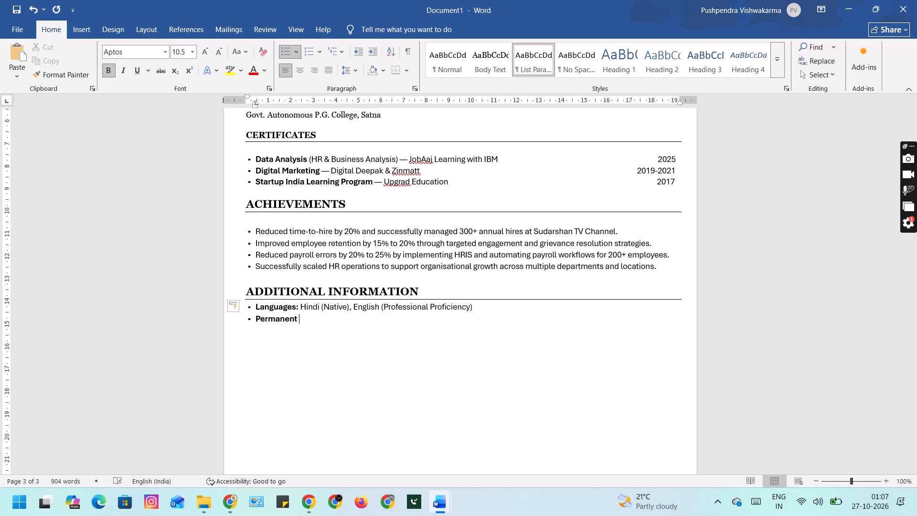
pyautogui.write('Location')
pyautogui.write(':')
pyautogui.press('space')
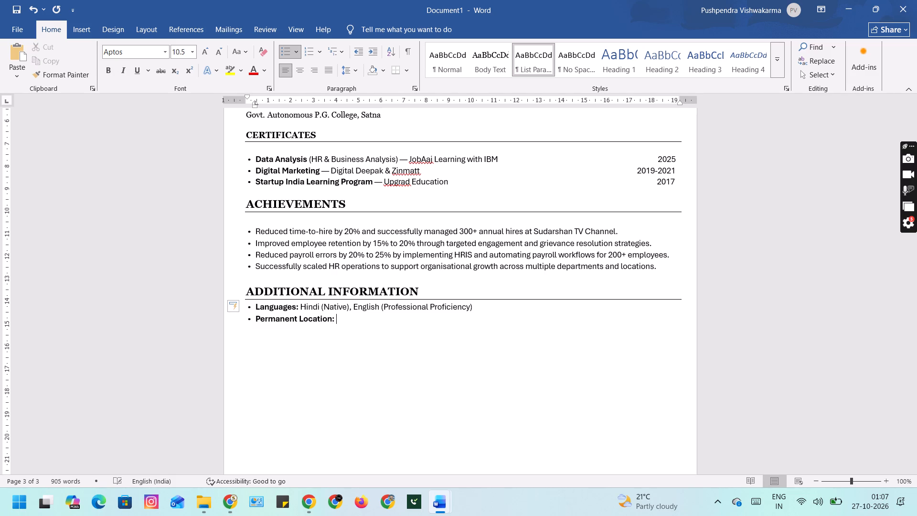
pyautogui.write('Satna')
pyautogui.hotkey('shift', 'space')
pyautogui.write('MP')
# Add a bullet below Permanent Location with the bold label "Hobbies:", correcting its spelling.
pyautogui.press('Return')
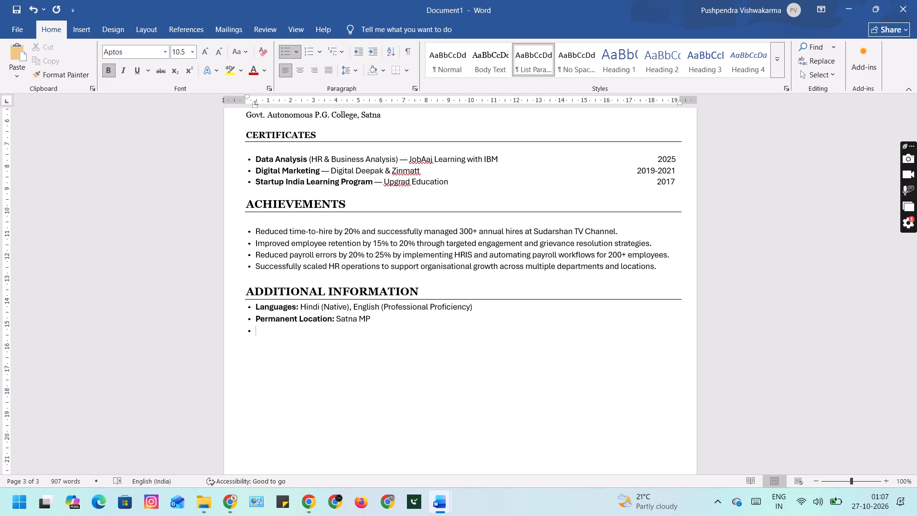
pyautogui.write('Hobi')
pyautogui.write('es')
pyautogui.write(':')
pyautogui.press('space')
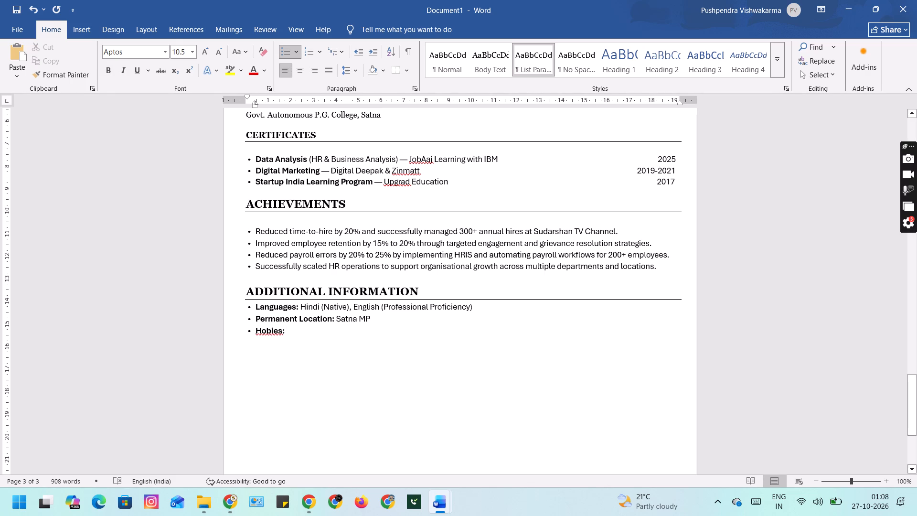
pyautogui.click(263, 333)
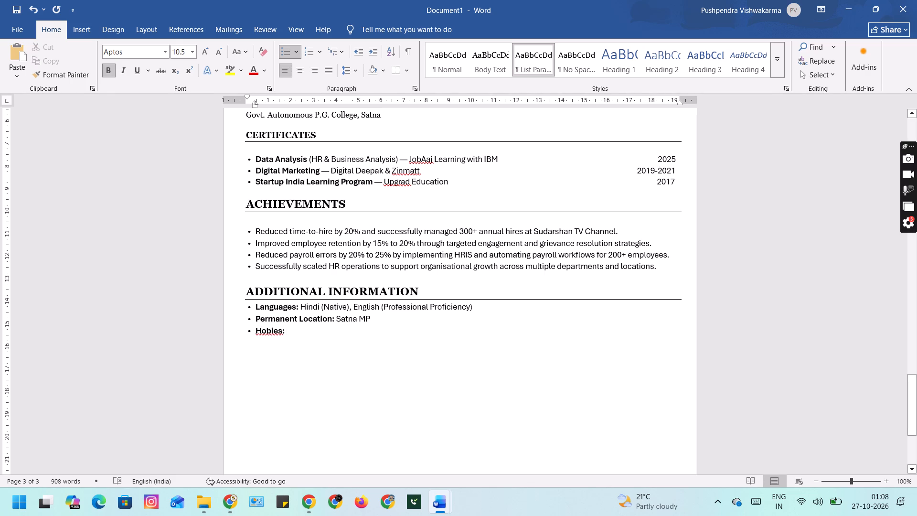
pyautogui.rightClick(263, 333)
pyautogui.click(233, 86)
# Enter "Solo Travel, Badminton, Movies" after the "Hobbies:" label in regular weight.
pyautogui.click(342, 330)
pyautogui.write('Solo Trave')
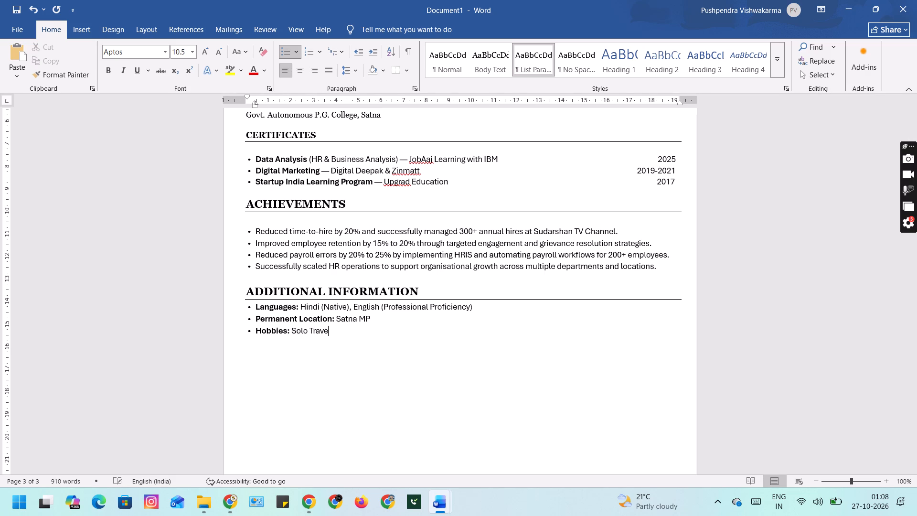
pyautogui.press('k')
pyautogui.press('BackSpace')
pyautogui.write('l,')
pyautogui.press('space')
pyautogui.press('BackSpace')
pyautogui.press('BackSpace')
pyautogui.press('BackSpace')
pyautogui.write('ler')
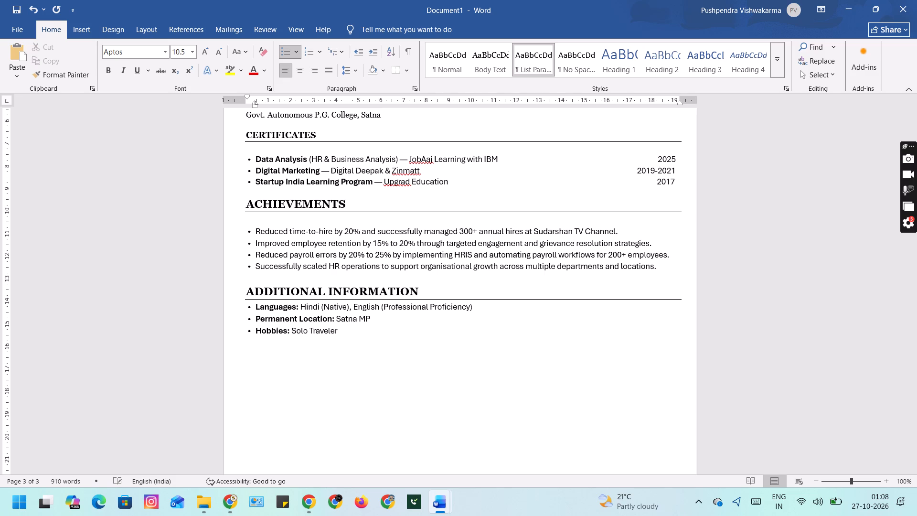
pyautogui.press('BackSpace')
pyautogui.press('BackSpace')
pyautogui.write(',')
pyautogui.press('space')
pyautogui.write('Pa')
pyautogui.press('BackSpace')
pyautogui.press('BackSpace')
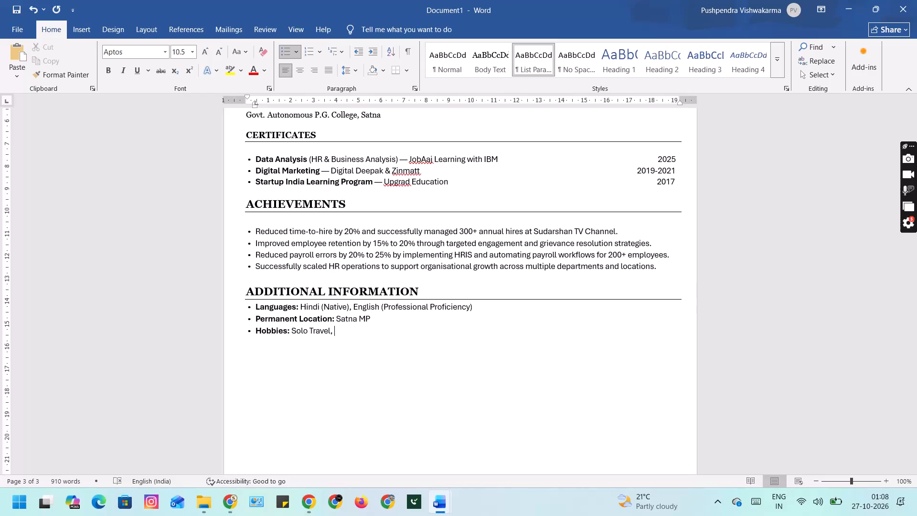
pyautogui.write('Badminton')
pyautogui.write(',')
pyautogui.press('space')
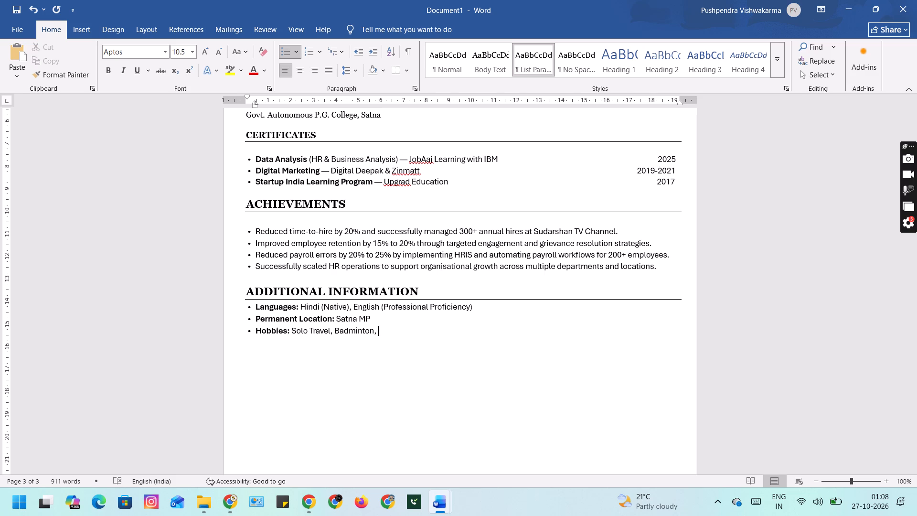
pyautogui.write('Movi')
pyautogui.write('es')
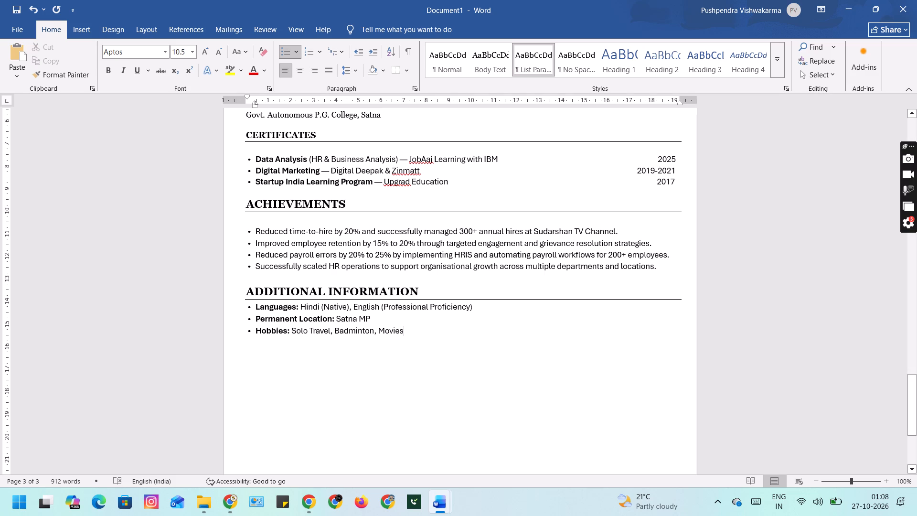
# Increase the document's bottom page margin slightly, working from the end of page 1.
pyautogui.hscroll(2, 436, 337)
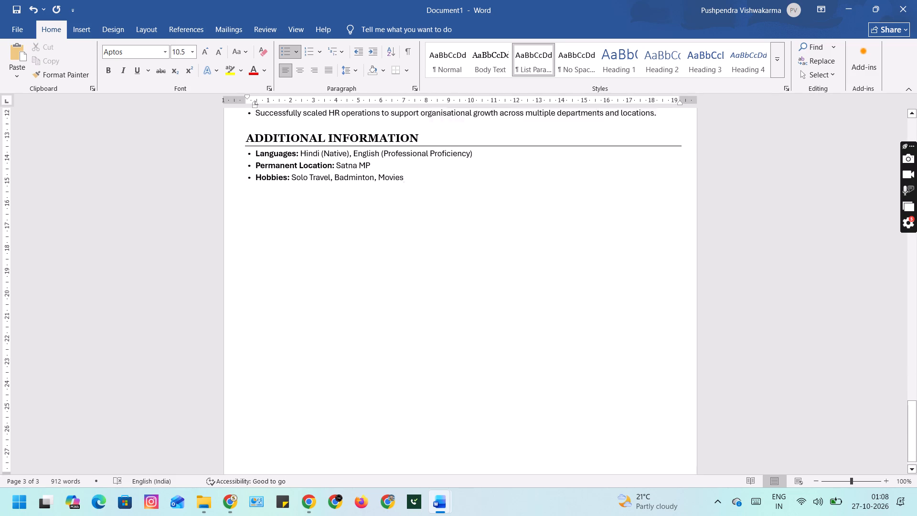
pyautogui.hscroll(1, 436, 337)
pyautogui.scroll(6, 436, 337)
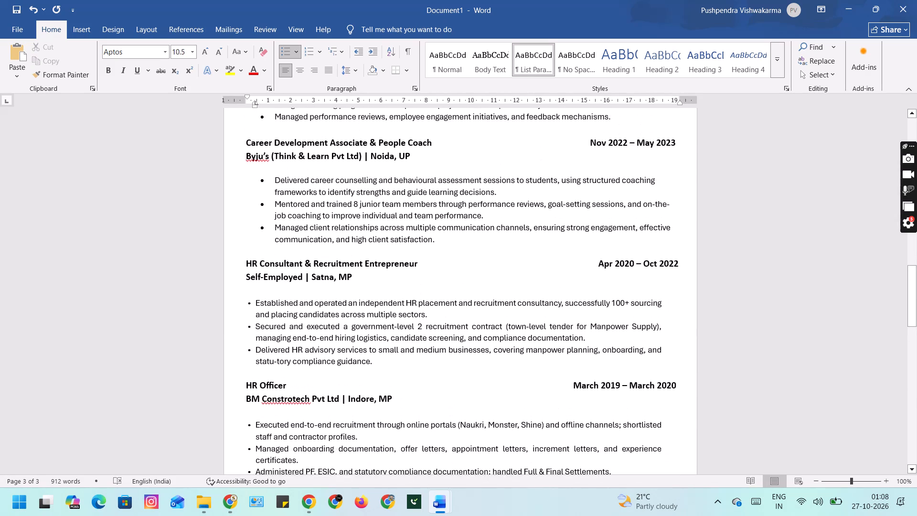
pyautogui.scroll(3, 436, 337)
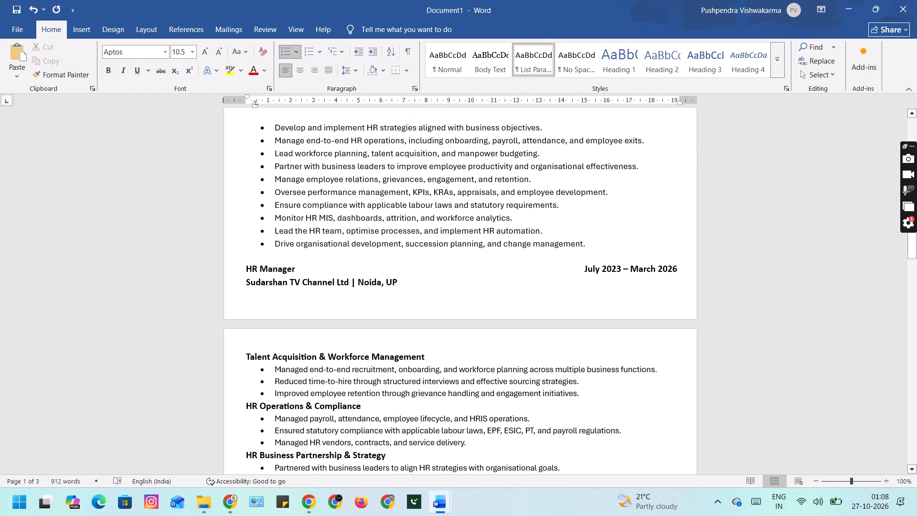
pyautogui.click(433, 273)
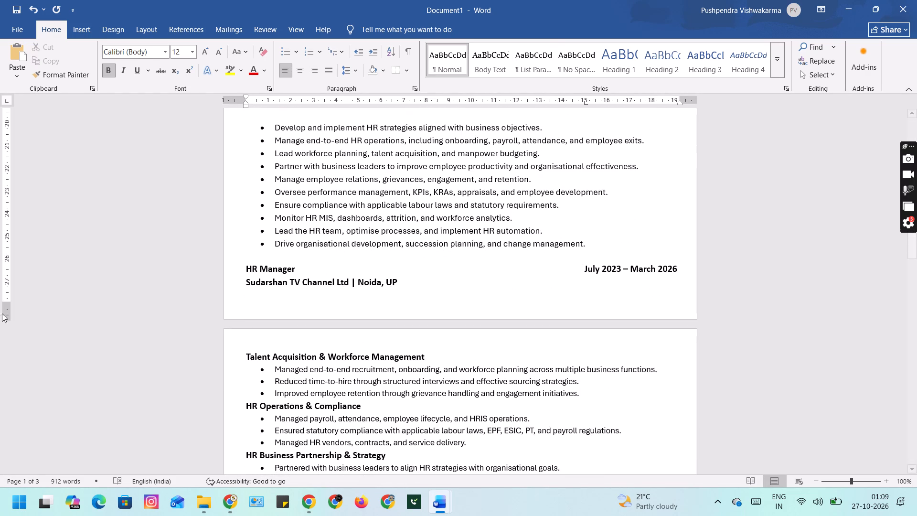
pyautogui.moveTo(7, 302); pyautogui.dragTo(11, 292)
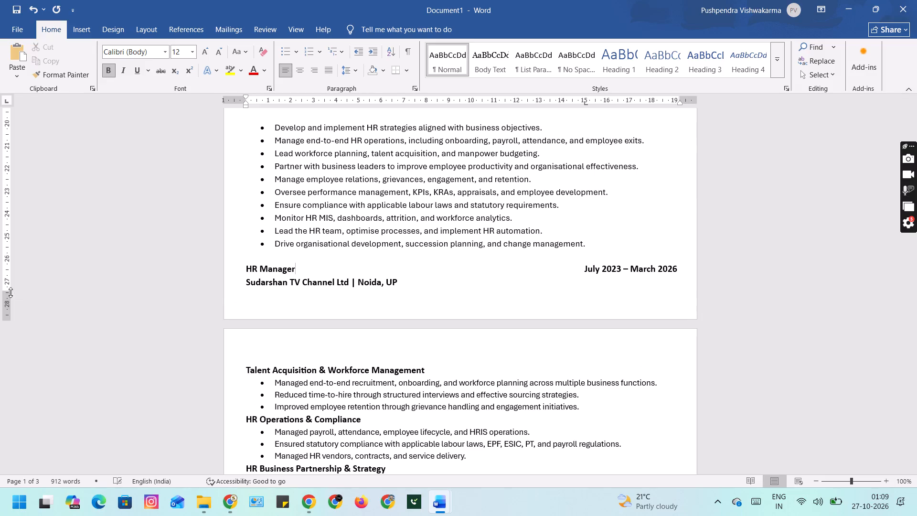
# Increase the document's top page margin slightly, working from the start of page 1.
pyautogui.scroll(7, 323, 272)
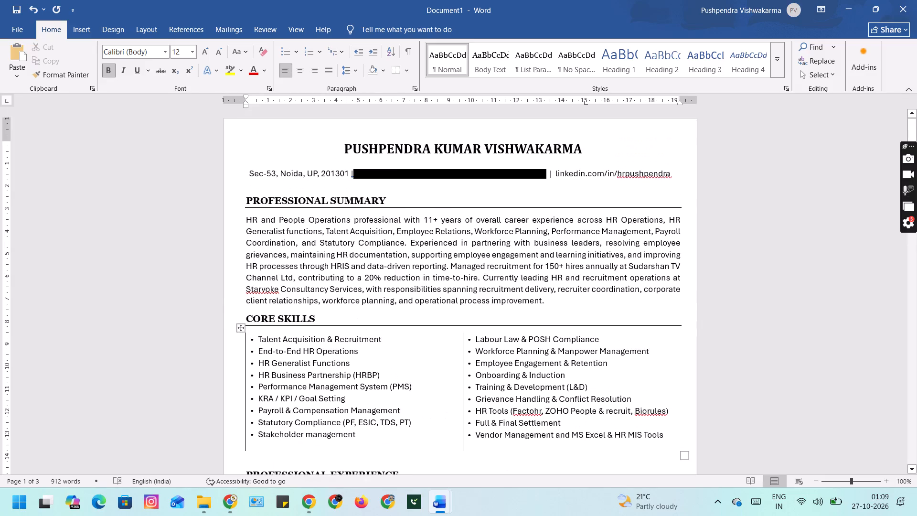
pyautogui.moveTo(7, 141); pyautogui.dragTo(8, 146)
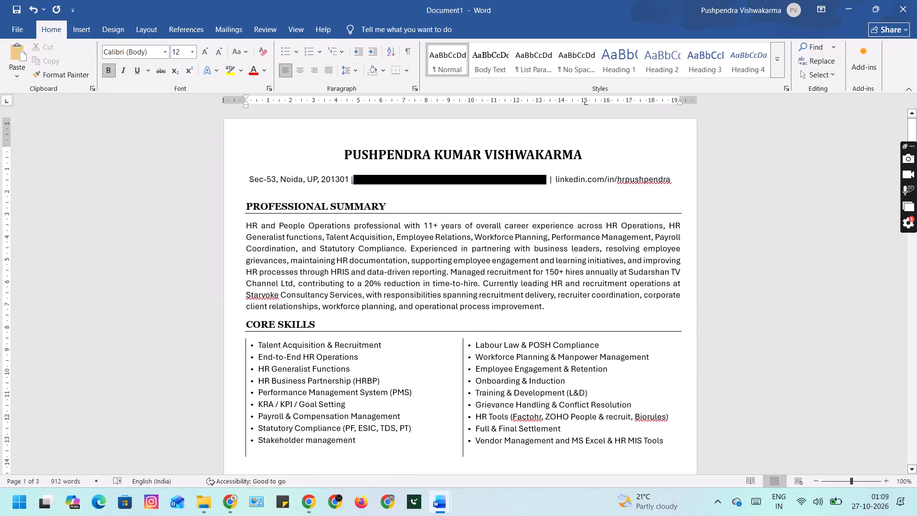
# Insert an unbulleted blank line after the "Drive organisational development" bullet to move the HR Manager heading onto page 2.
pyautogui.scroll(-3, 336, 289)
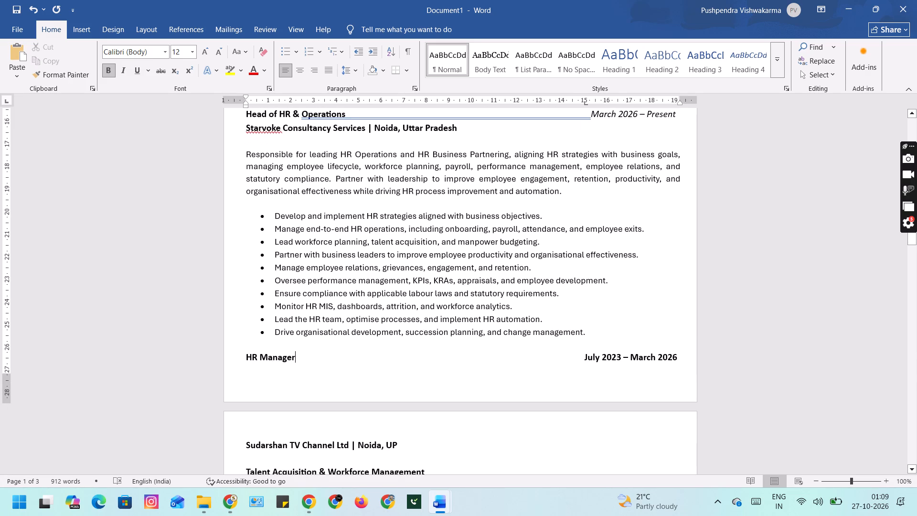
pyautogui.scroll(-2, 336, 289)
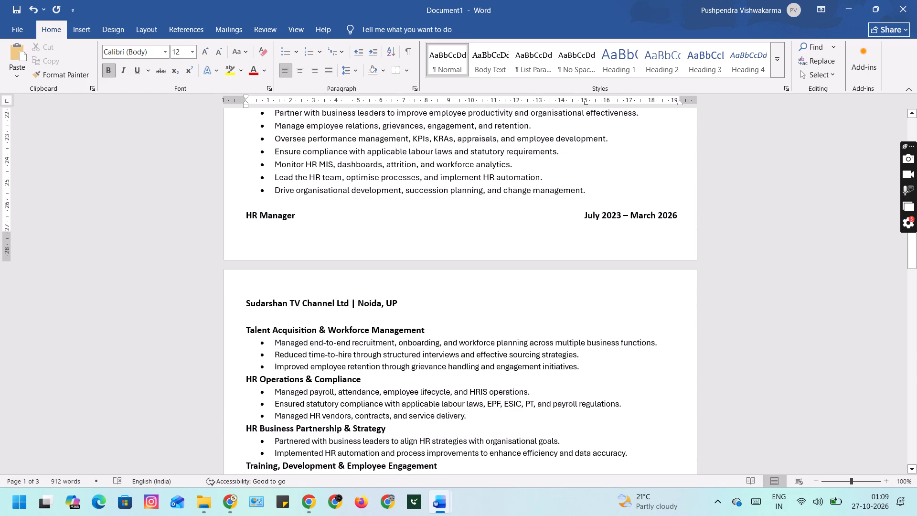
pyautogui.click(603, 190)
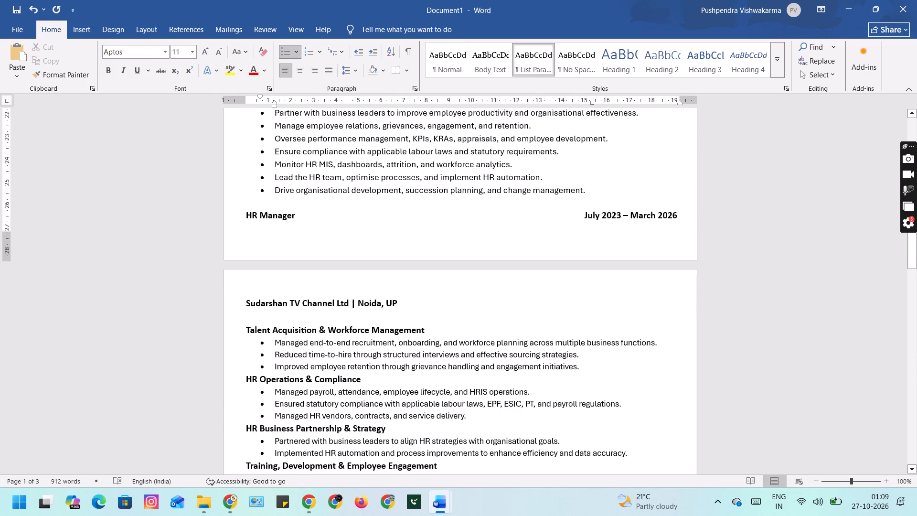
pyautogui.press('Return')
pyautogui.press('BackSpace')
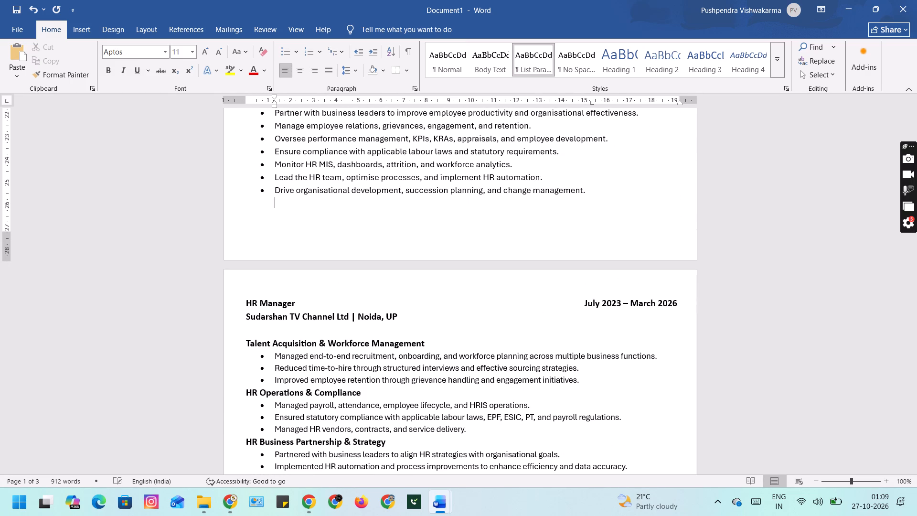
# Add six blank lines below the "Hobbies:" bullet at the end of page 3.
pyautogui.scroll(-9, 390, 329)
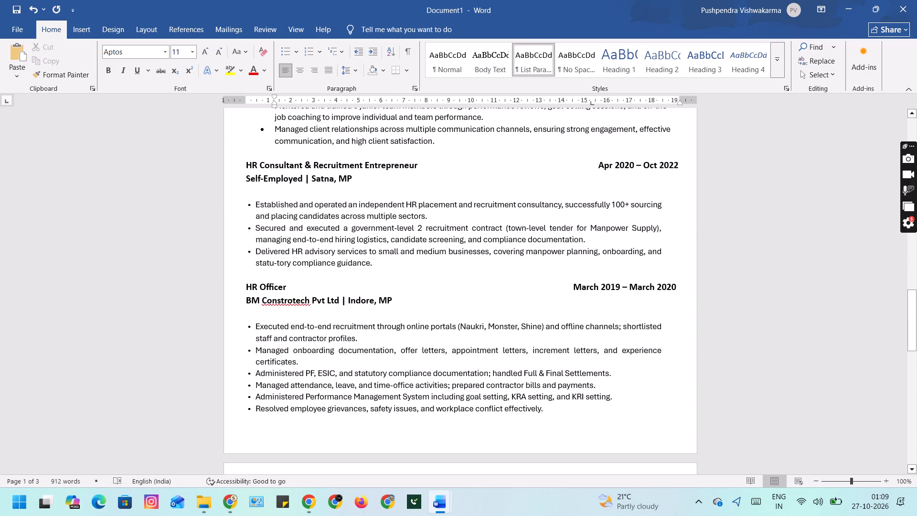
pyautogui.scroll(-3, 390, 329)
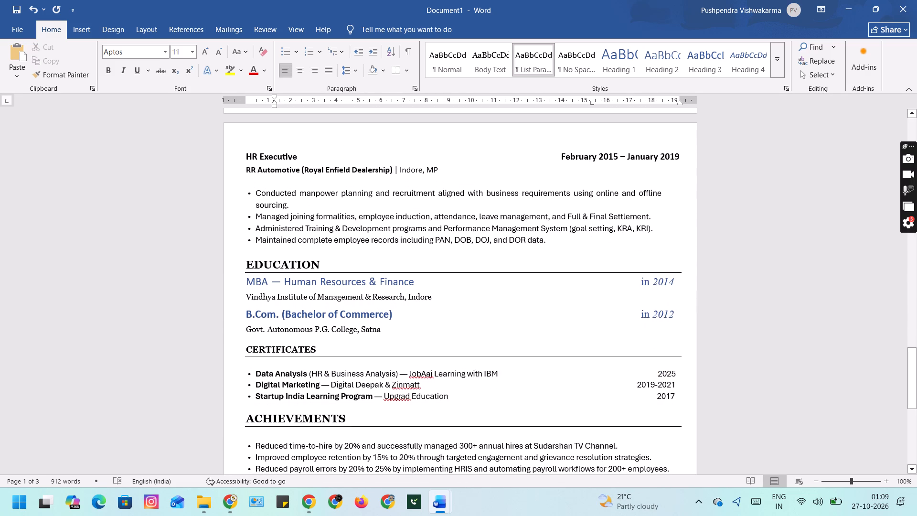
pyautogui.scroll(2, 390, 329)
pyautogui.scroll(-3, 390, 329)
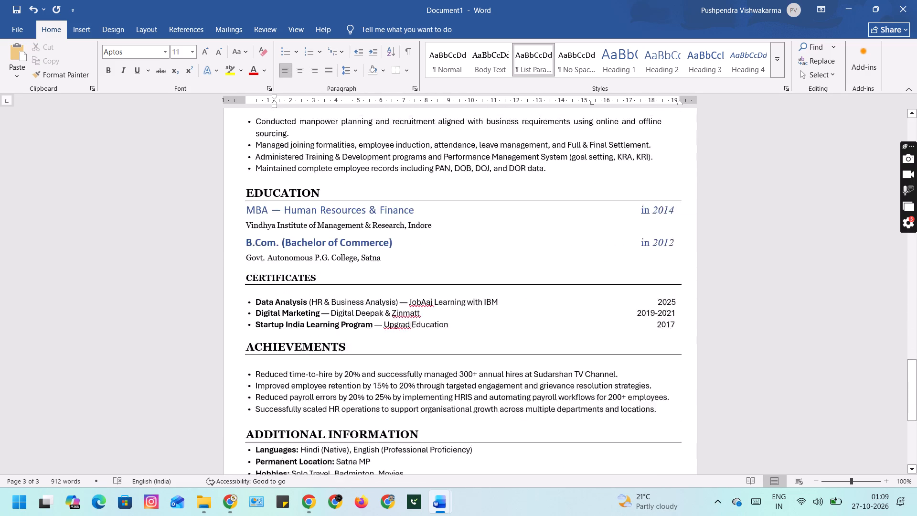
pyautogui.scroll(-7, 390, 329)
pyautogui.click(390, 329)
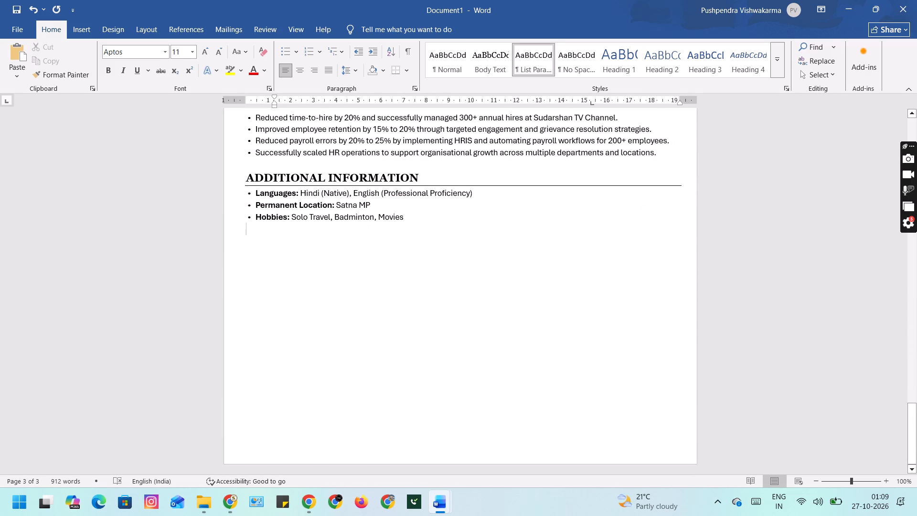
pyautogui.press('Return')
pyautogui.press('Return')
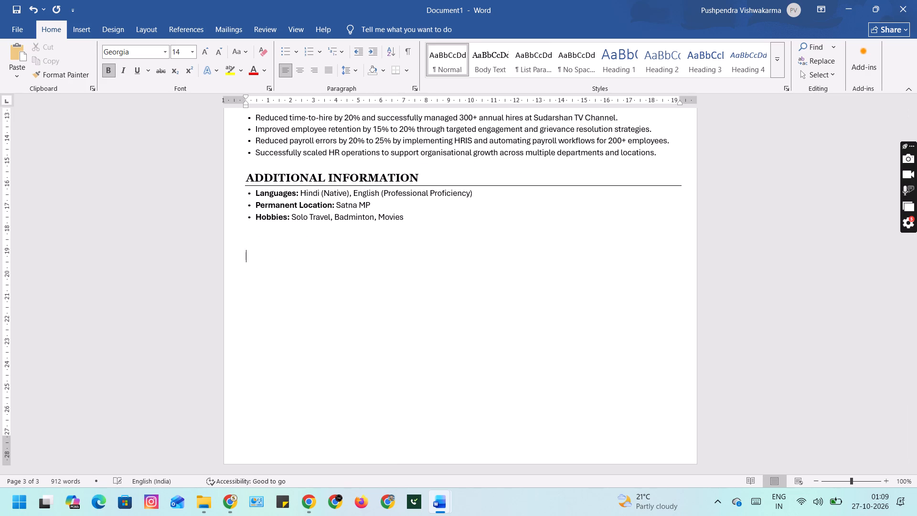
pyautogui.press('Return')
pyautogui.press('Return')
pyautogui.press('Return')
pyautogui.press('Return')
pyautogui.hotkey('alt', 'Tab')
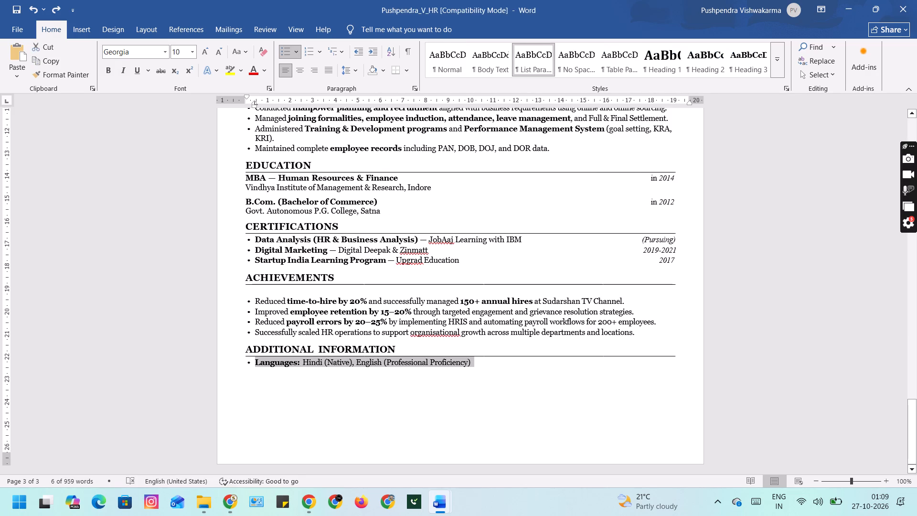
pyautogui.hotkey('alt', 'Tab')
pyautogui.hotkey('alt', 'Tab')
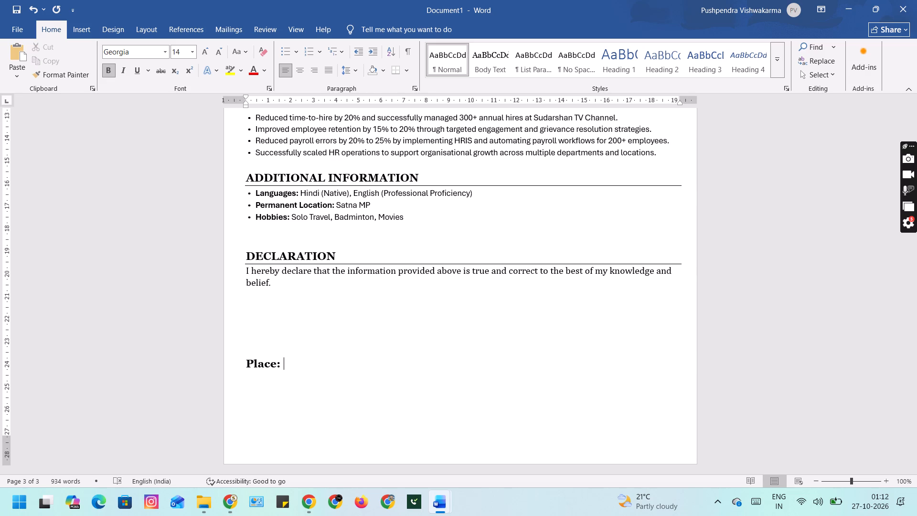
# Enter the candidate's full name on the "Place:" line, spaced seven tabs away from the label.
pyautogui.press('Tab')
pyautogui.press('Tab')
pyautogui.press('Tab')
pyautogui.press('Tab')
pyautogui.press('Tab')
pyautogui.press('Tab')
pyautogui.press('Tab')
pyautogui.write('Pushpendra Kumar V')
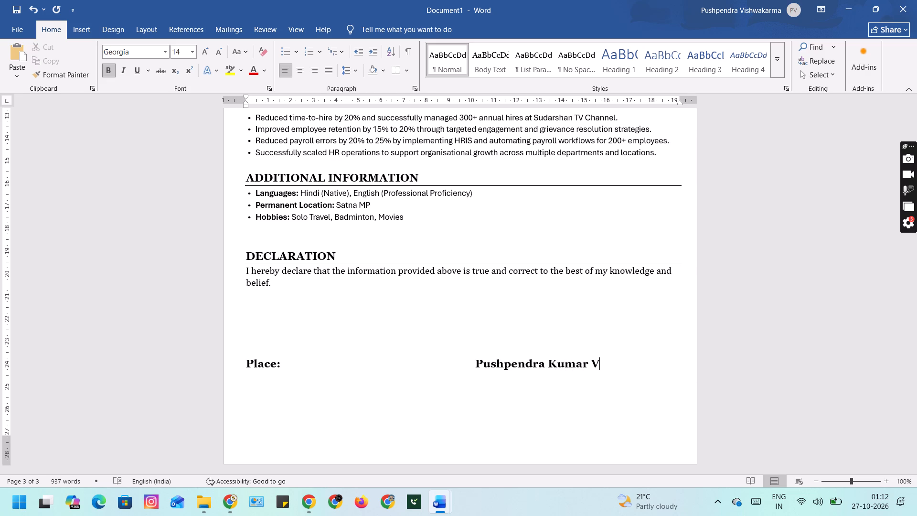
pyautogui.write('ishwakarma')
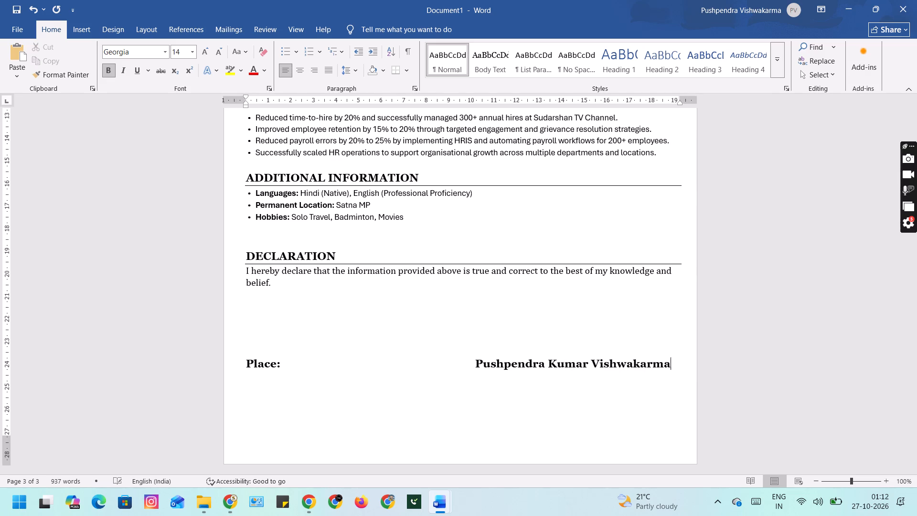
# Reduce the whole line with "Place:" and the candidate's name to 12 pt.
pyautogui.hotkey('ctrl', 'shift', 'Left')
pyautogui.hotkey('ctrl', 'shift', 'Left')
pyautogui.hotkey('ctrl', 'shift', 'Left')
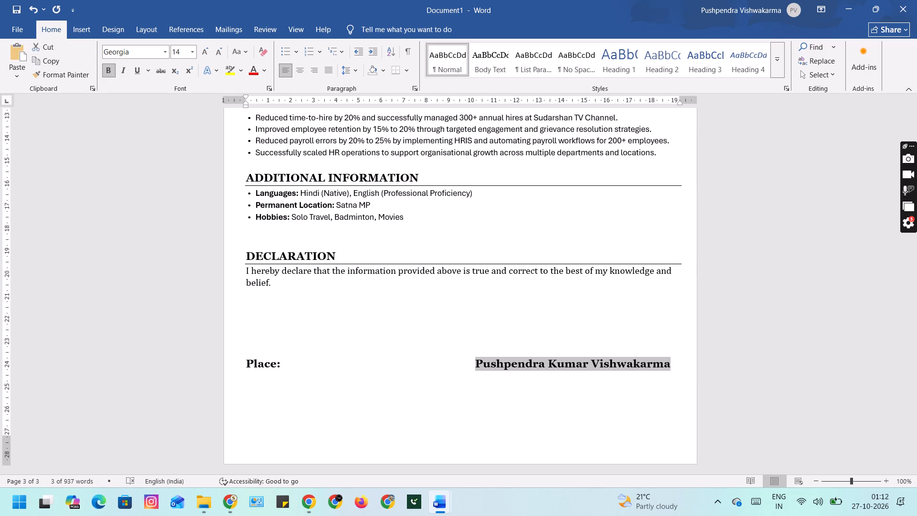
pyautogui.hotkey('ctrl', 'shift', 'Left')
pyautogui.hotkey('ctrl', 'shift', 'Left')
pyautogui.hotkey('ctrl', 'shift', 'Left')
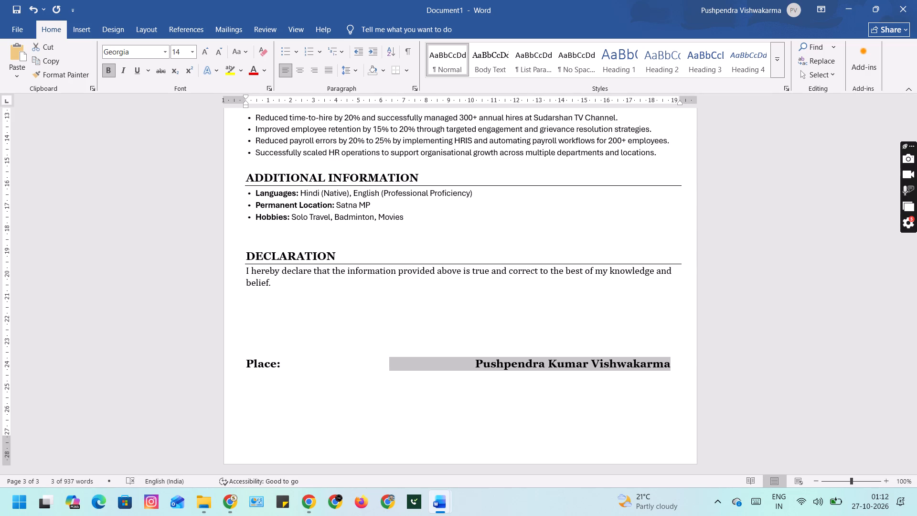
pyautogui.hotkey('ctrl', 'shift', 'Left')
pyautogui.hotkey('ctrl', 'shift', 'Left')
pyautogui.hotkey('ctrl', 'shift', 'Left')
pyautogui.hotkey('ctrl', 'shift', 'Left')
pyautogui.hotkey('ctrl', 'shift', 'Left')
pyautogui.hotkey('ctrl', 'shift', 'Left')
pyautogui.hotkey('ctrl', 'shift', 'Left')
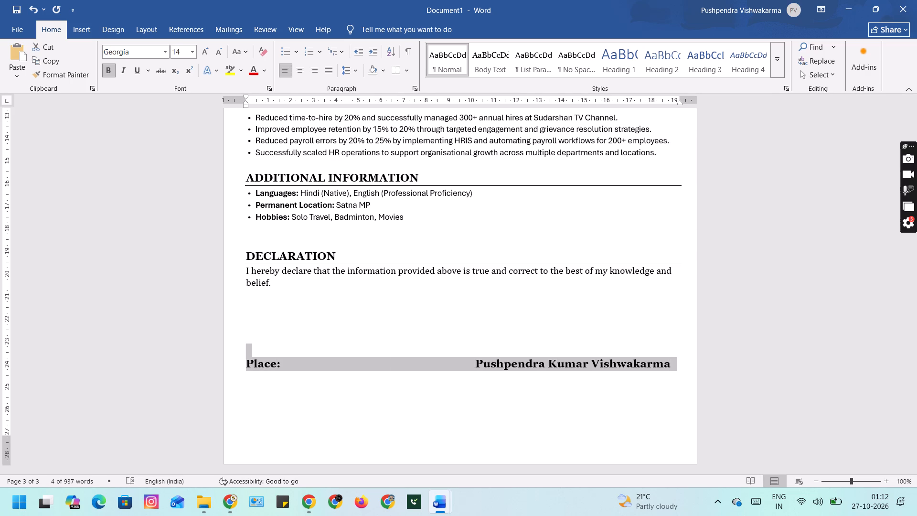
pyautogui.click(218, 53)
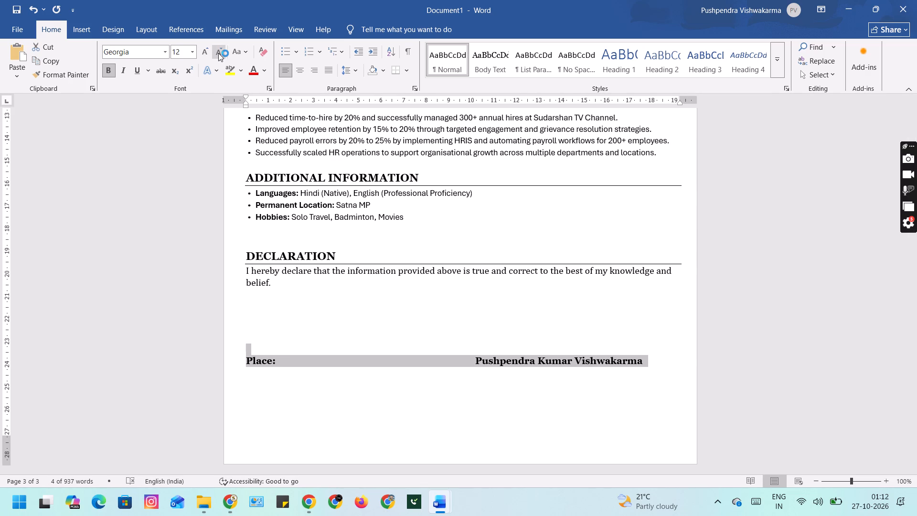
# Shift the candidate's name on the "Place:" line one more tab toward the page's right margin.
pyautogui.click(474, 363)
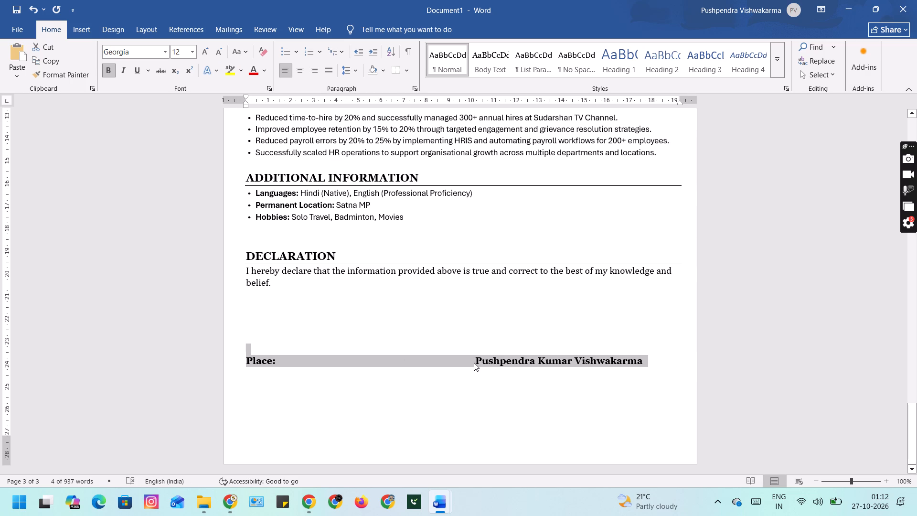
pyautogui.press('Tab')
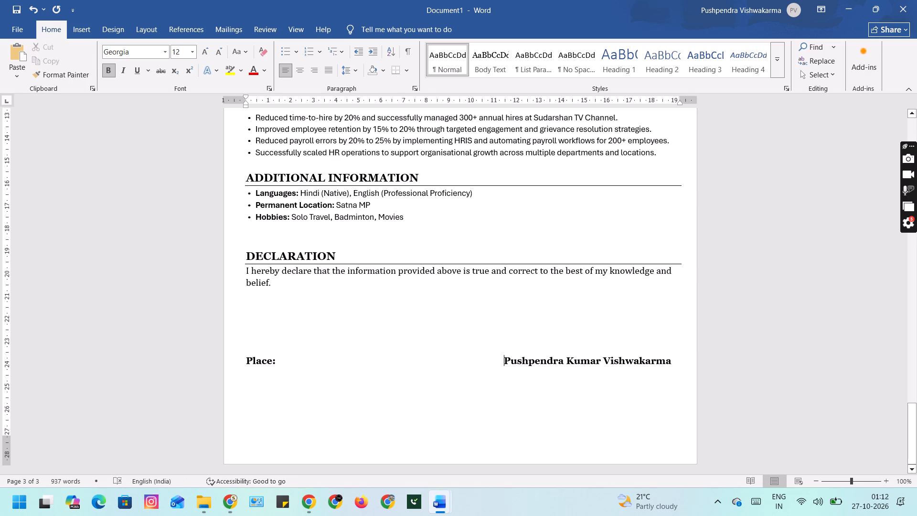
# Copy the formatting of the "B.Com. (Bachelor of Commerce)" title onto "MBA — Human Resources & Finance" in the Education section.
pyautogui.scroll(5, 425, 332)
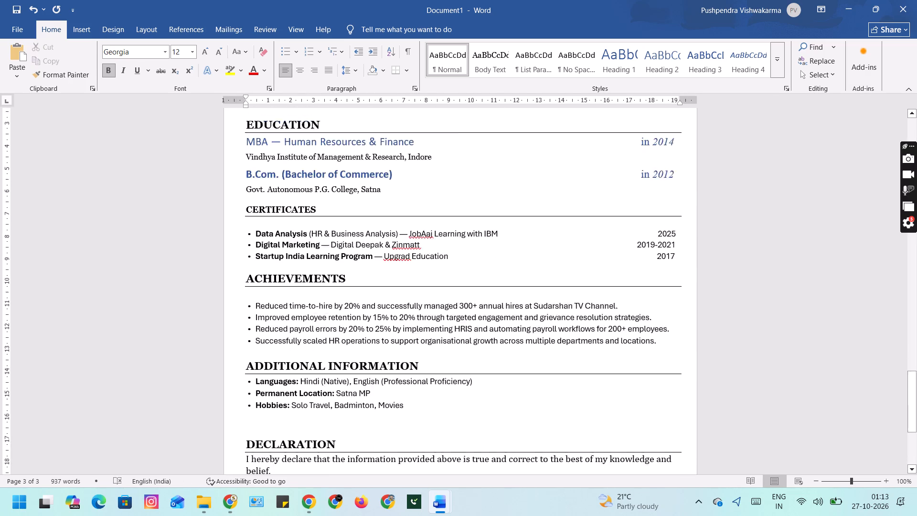
pyautogui.scroll(3, 425, 332)
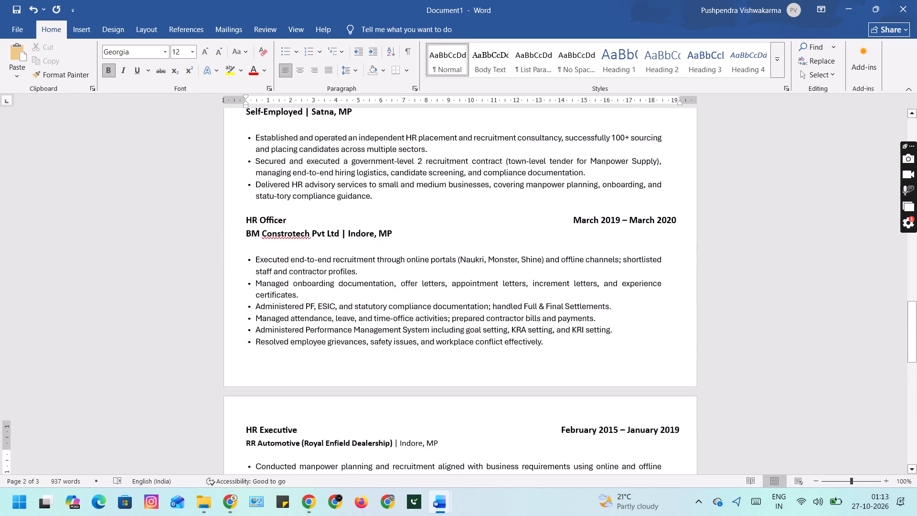
pyautogui.scroll(1, 425, 332)
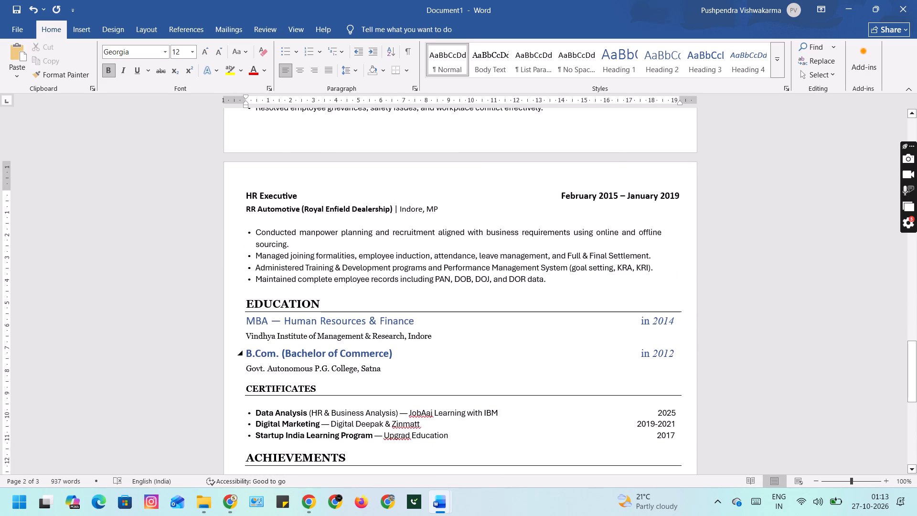
pyautogui.moveTo(305, 355); pyautogui.dragTo(324, 350)
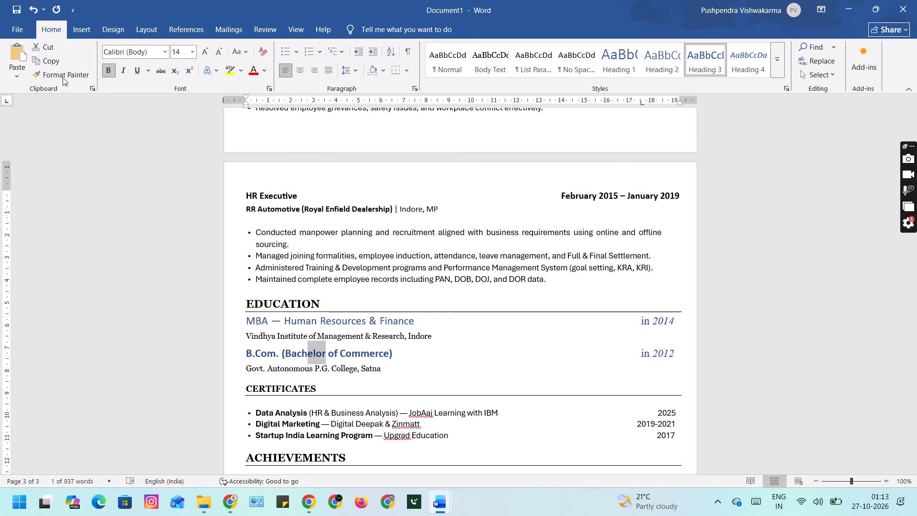
pyautogui.click(63, 78)
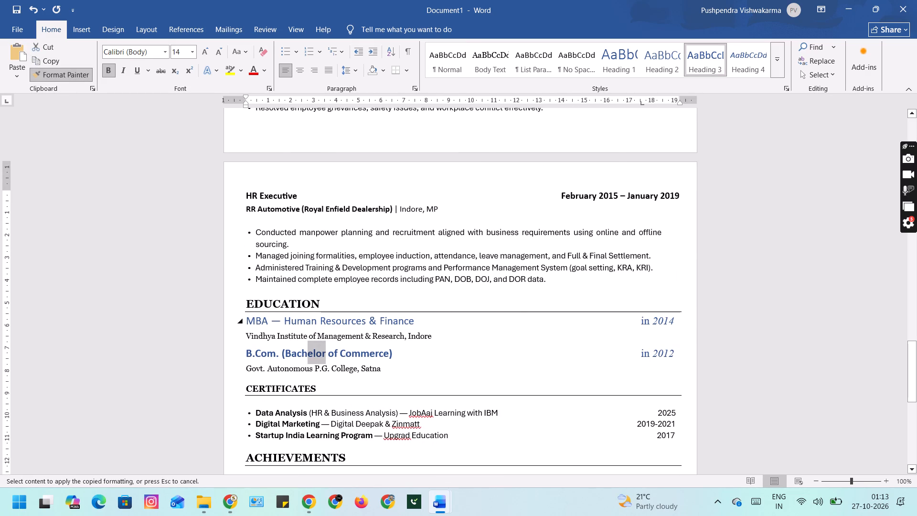
pyautogui.moveTo(419, 322); pyautogui.dragTo(253, 320)
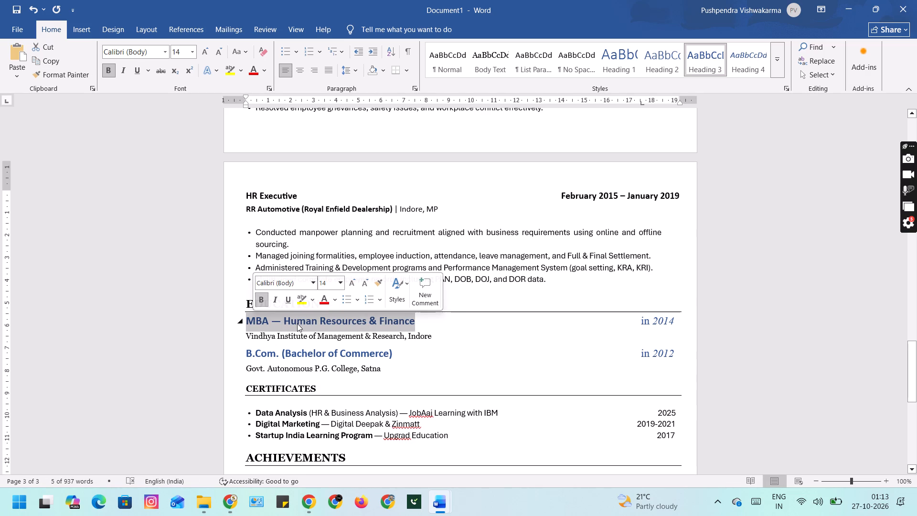
# Review the whole résumé, from the Education section to the header and the closing Declaration, checking content and formatting.
pyautogui.click(544, 358)
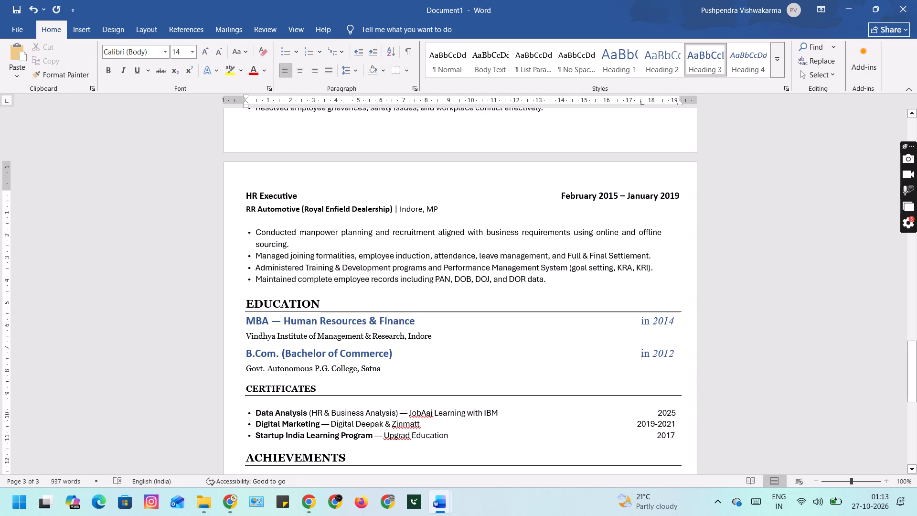
pyautogui.scroll(2, 468, 252)
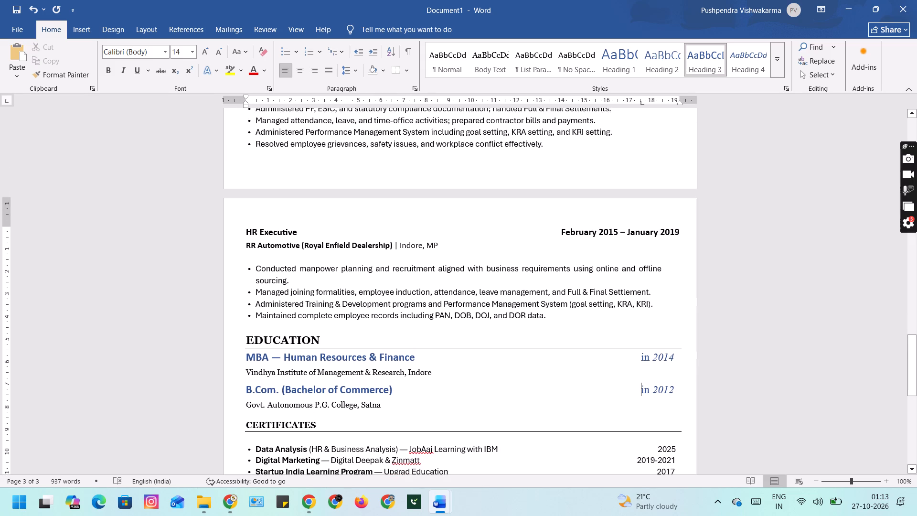
pyautogui.scroll(8, 468, 252)
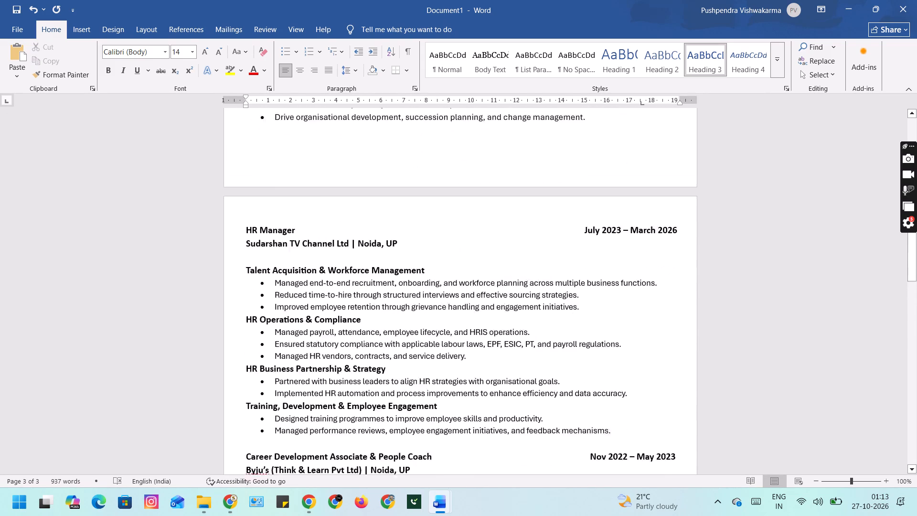
pyautogui.scroll(2, 468, 252)
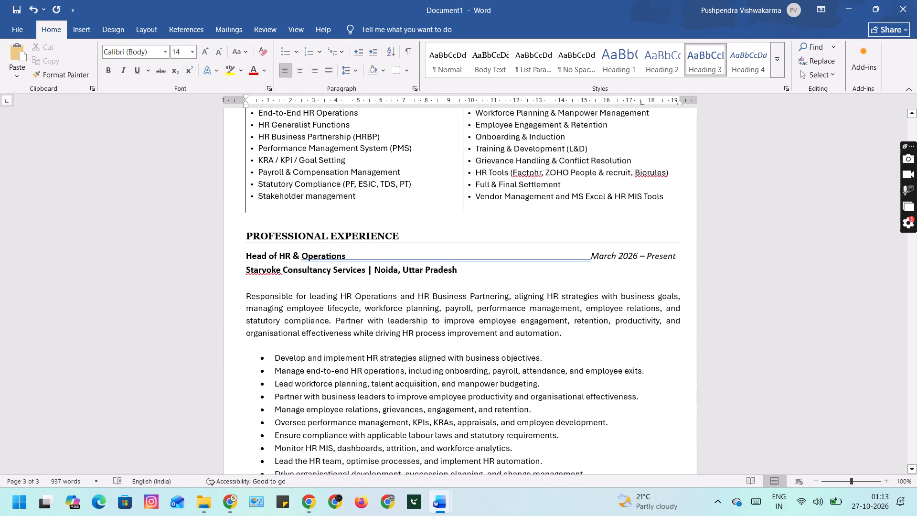
pyautogui.scroll(1, 468, 252)
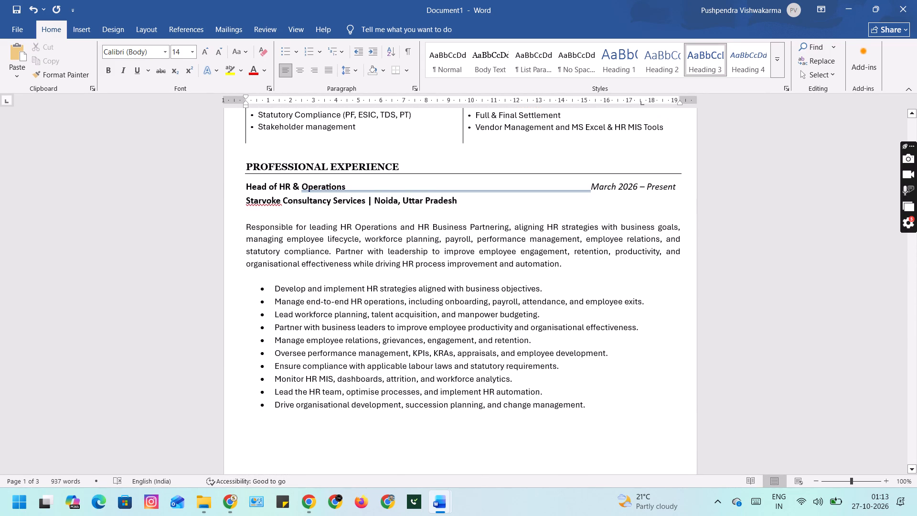
pyautogui.scroll(3, 468, 252)
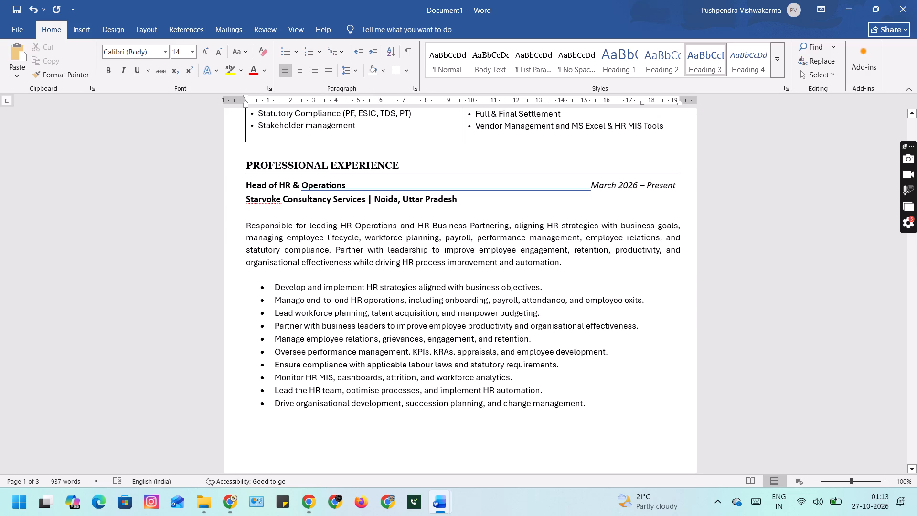
pyautogui.scroll(1, 468, 252)
pyautogui.scroll(-4, 468, 252)
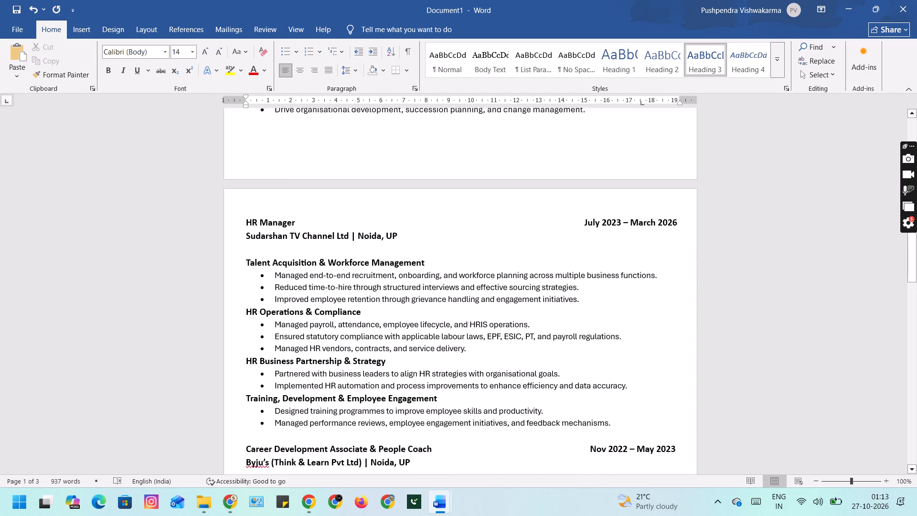
pyautogui.scroll(-11, 468, 252)
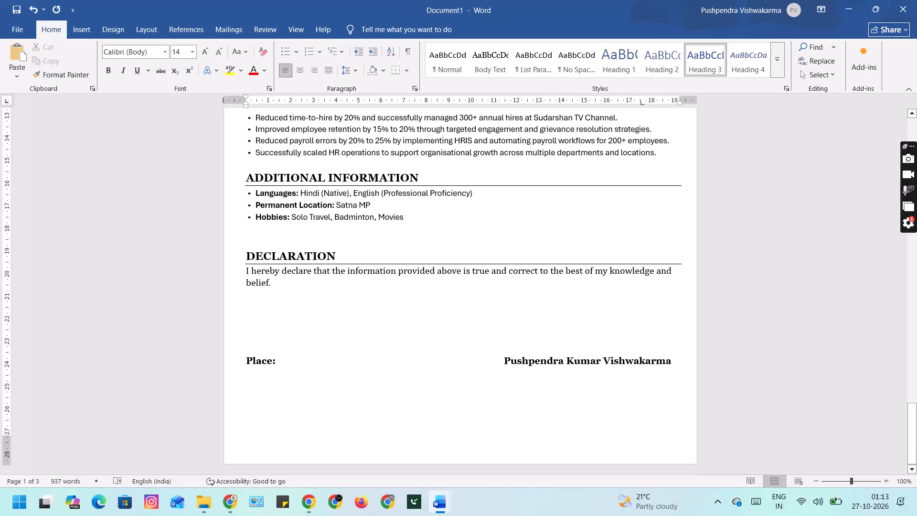
pyautogui.scroll(-1, 468, 252)
pyautogui.scroll(20, 468, 252)
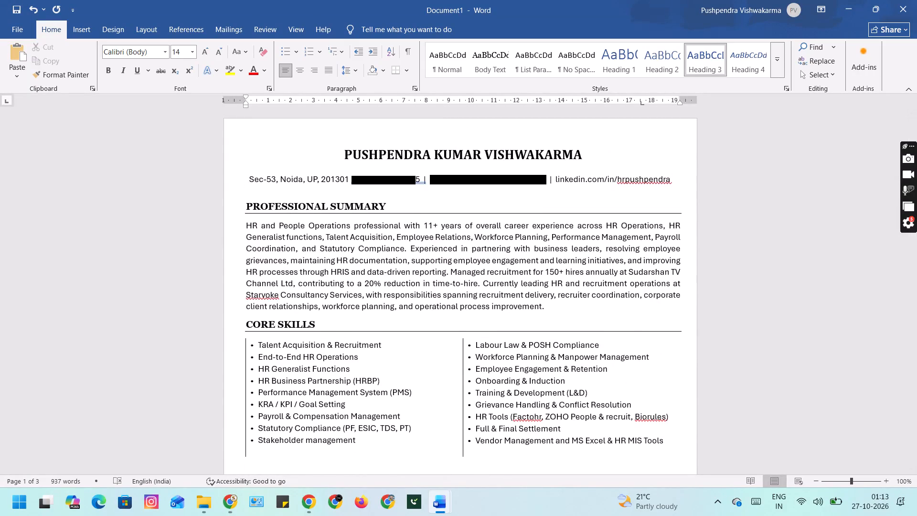
pyautogui.click(435, 6)
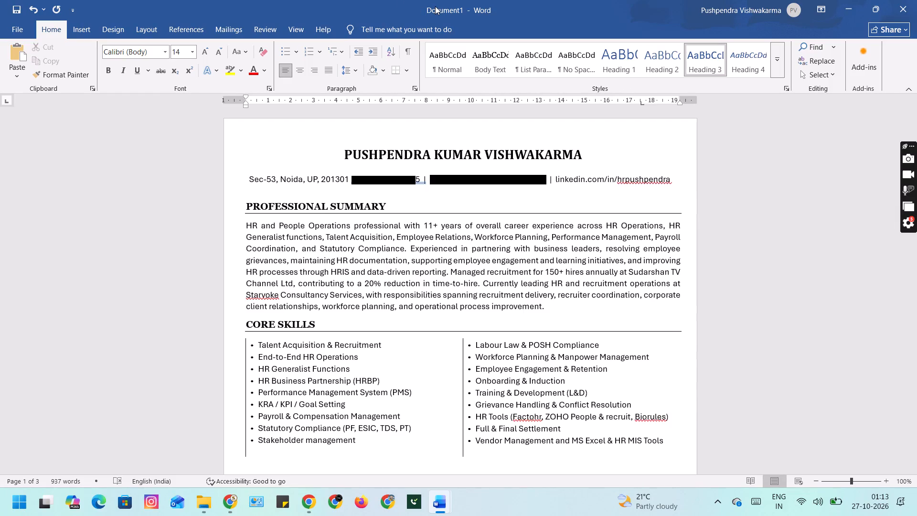
pyautogui.hotkey('ctrl', 's')
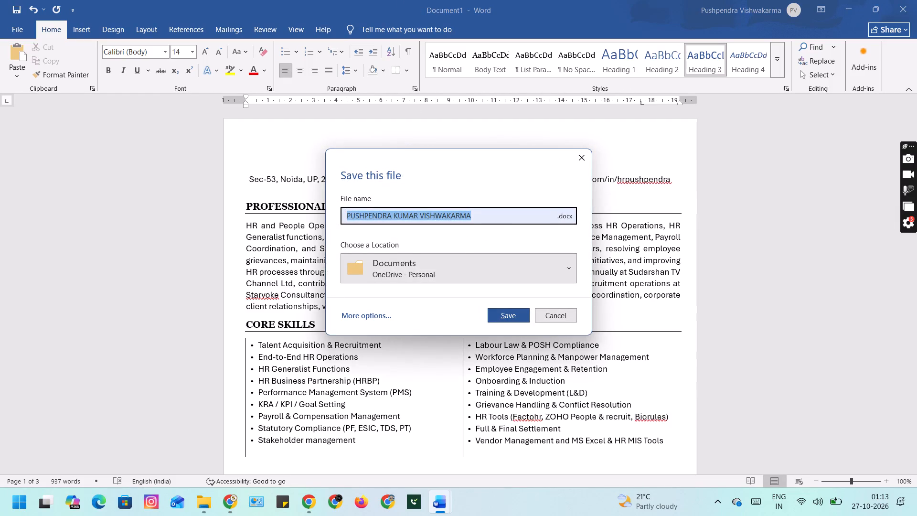
pyautogui.press('BackSpace')
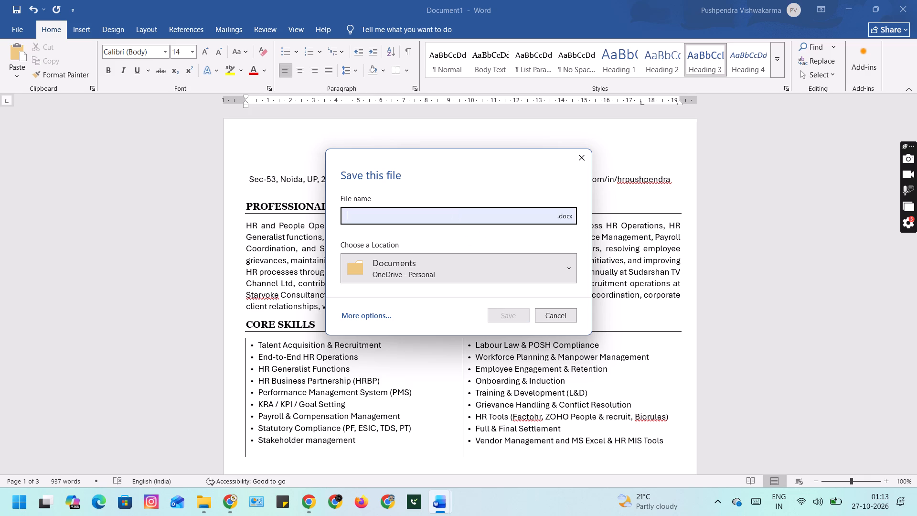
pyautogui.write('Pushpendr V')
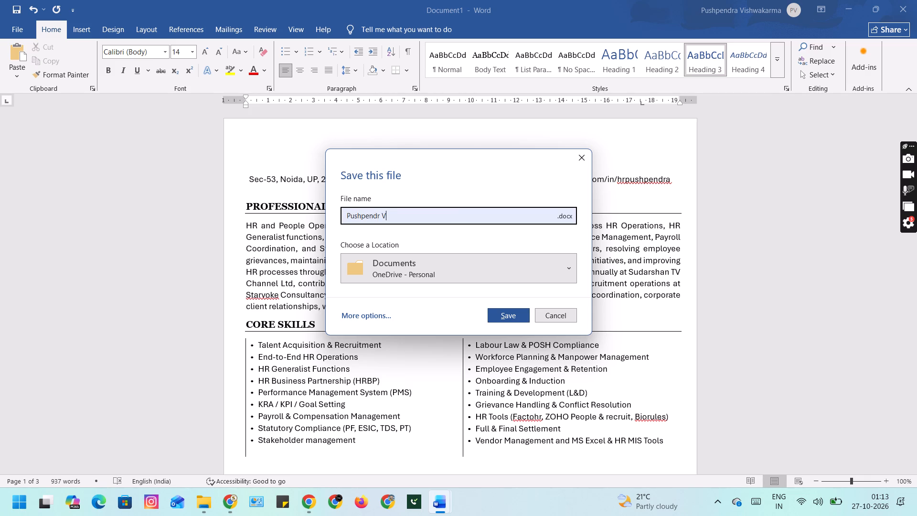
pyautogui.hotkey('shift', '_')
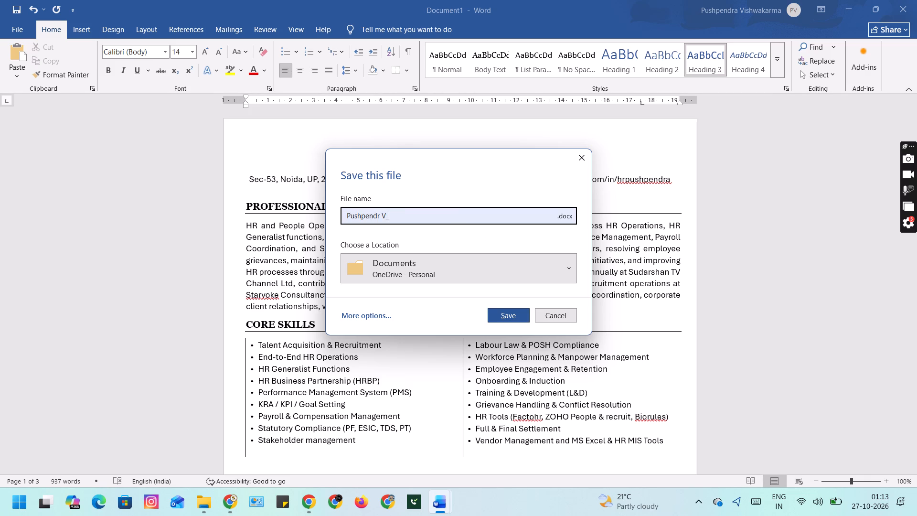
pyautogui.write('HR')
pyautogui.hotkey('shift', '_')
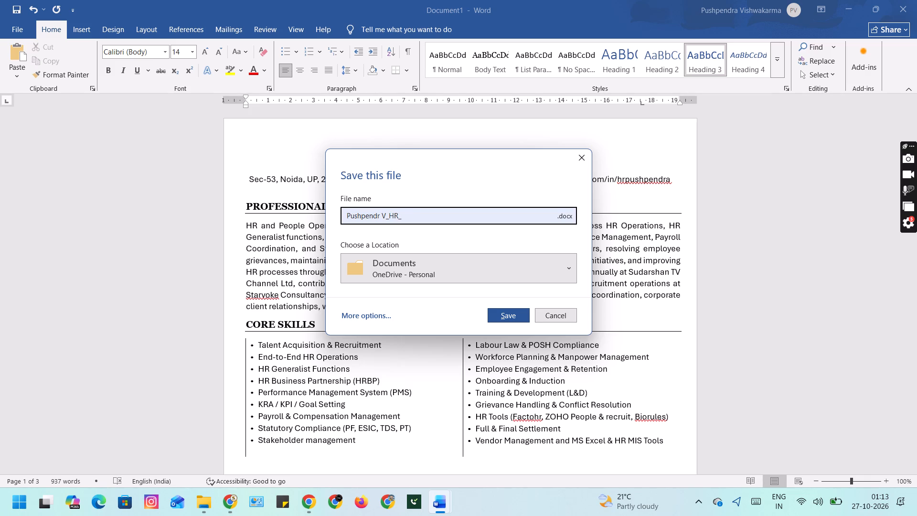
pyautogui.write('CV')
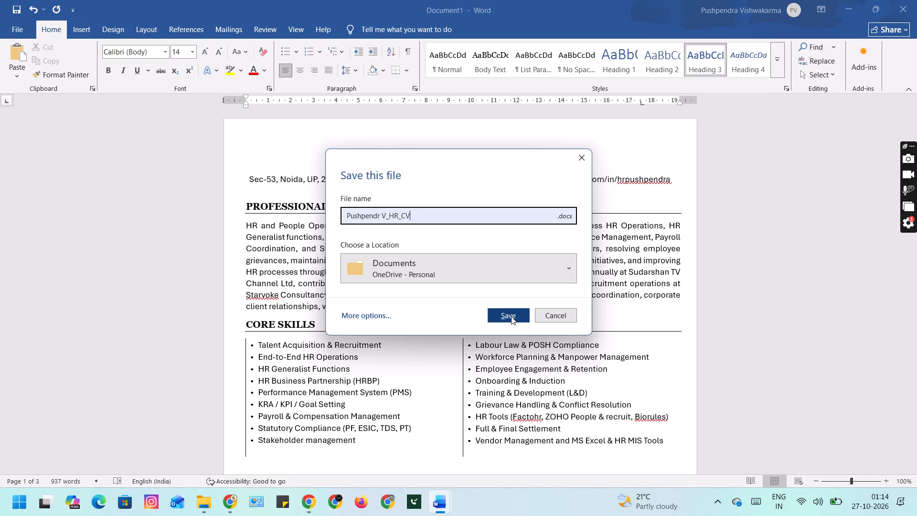
pyautogui.click(557, 270)
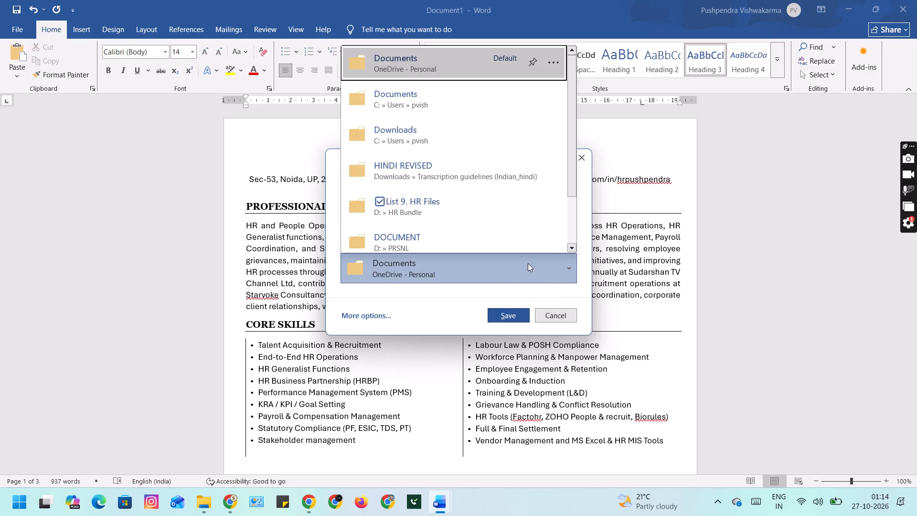
pyautogui.click(452, 136)
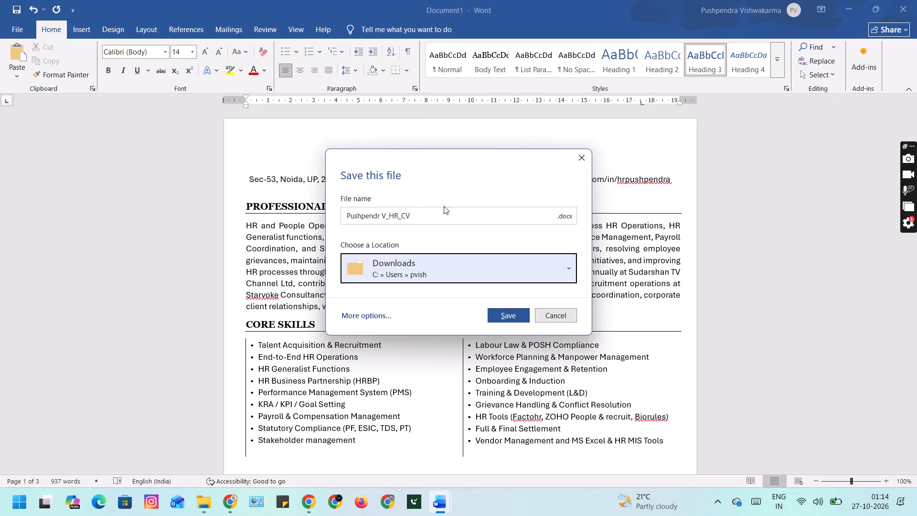
pyautogui.click(507, 313)
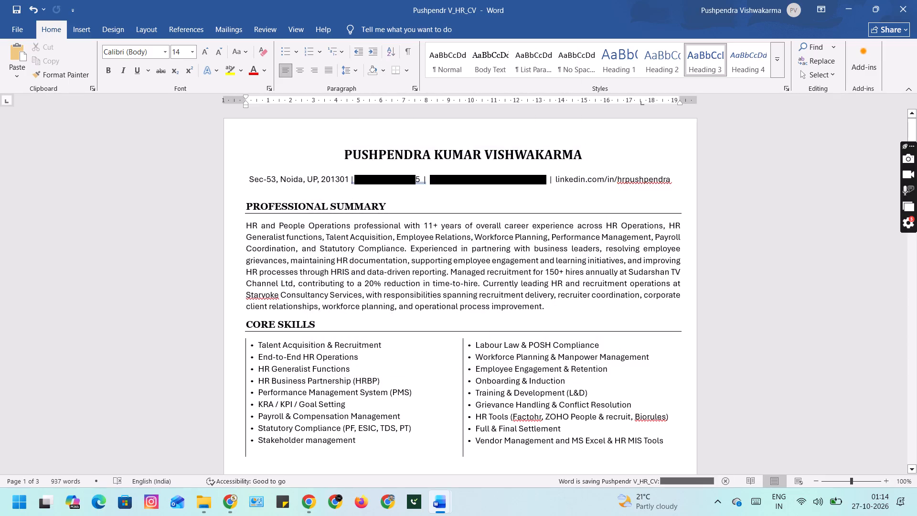
# Check the print preview of the résumé's pages and print the whole document with Microsoft Print to PDF.
pyautogui.hotkey('ctrl', 'p')
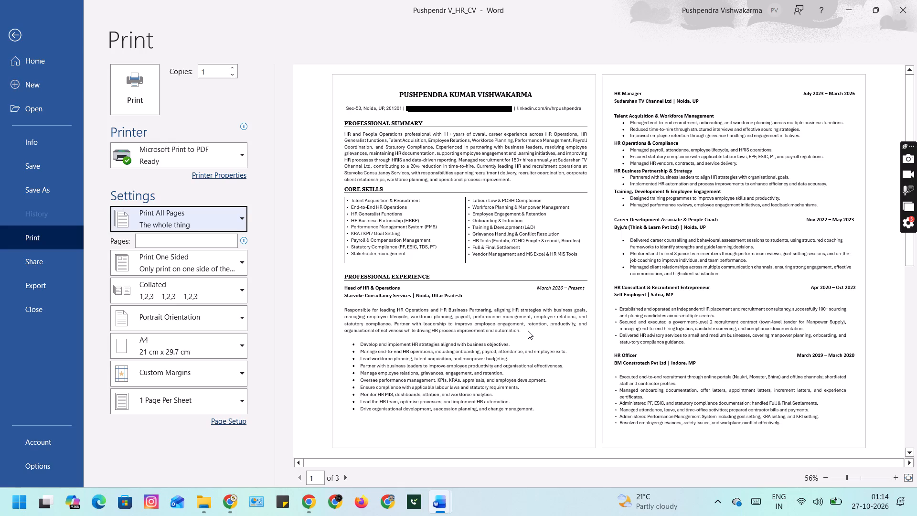
pyautogui.scroll(-1, 528, 331)
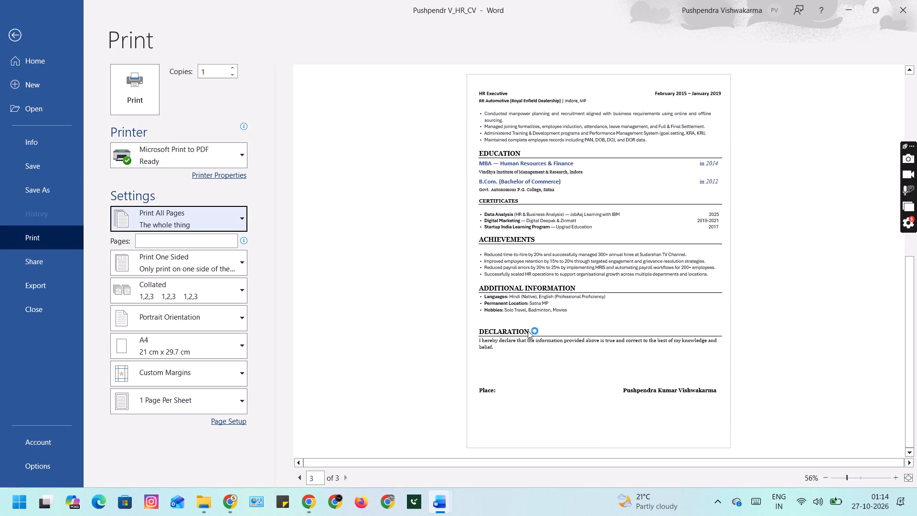
pyautogui.scroll(-4, 528, 331)
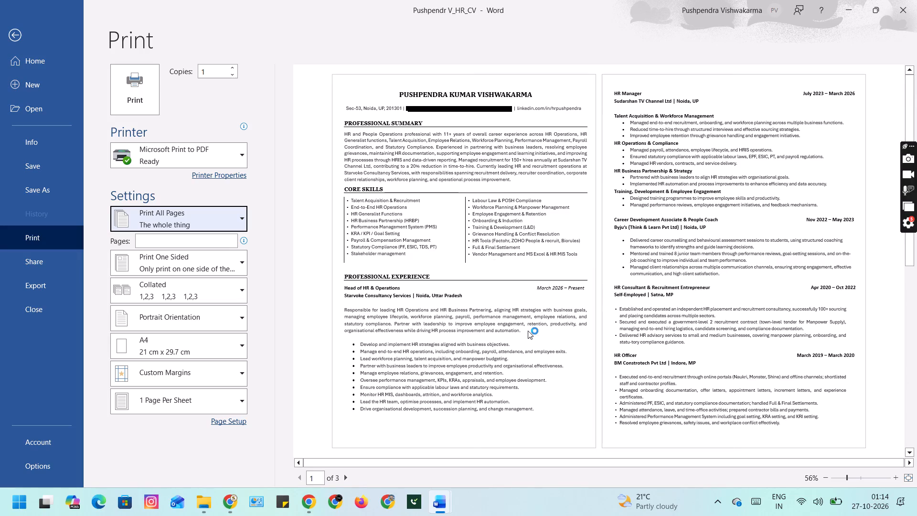
pyautogui.scroll(-1, 528, 331)
pyautogui.click(145, 103)
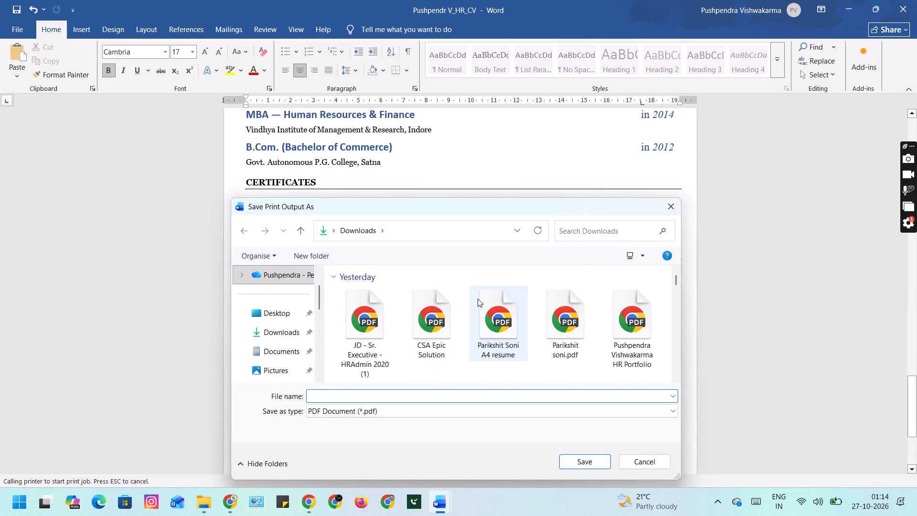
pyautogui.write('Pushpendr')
pyautogui.click(377, 213)
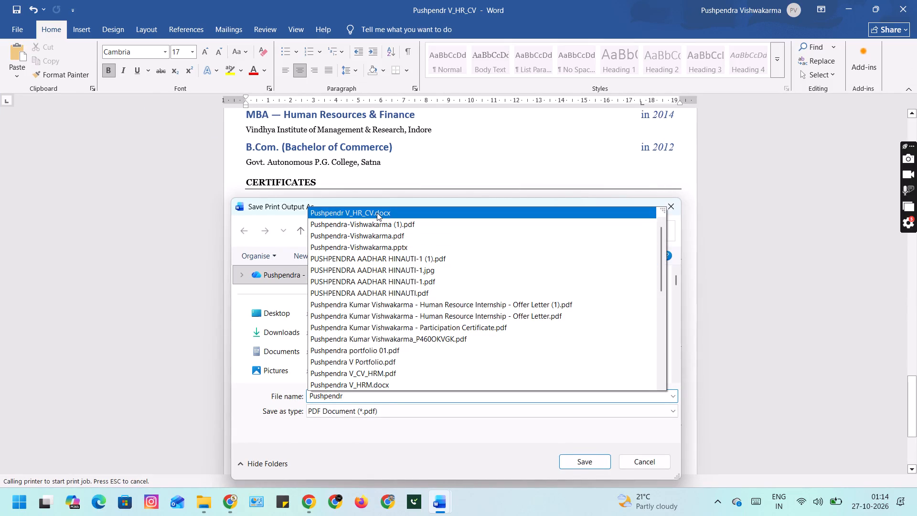
pyautogui.press('Right')
pyautogui.press('BackSpace')
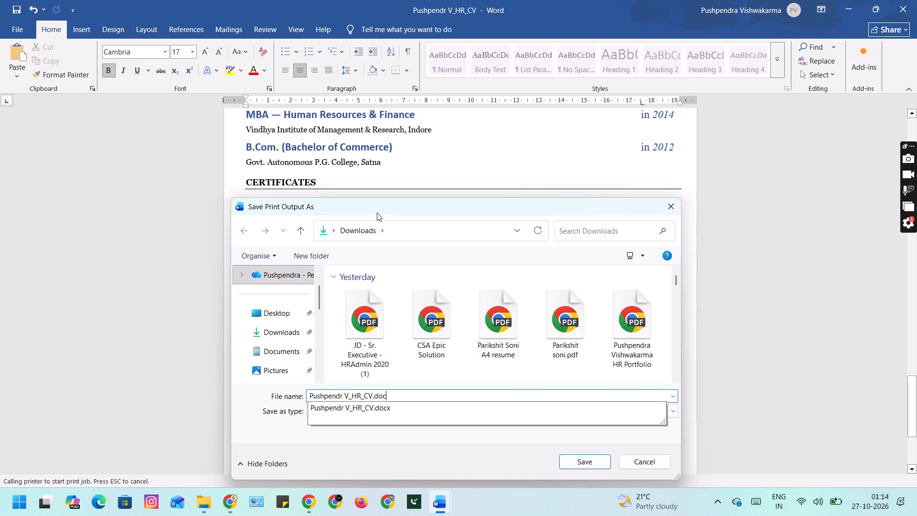
pyautogui.press('BackSpace')
pyautogui.press('BackSpace')
pyautogui.press('BackSpace')
pyautogui.press('BackSpace')
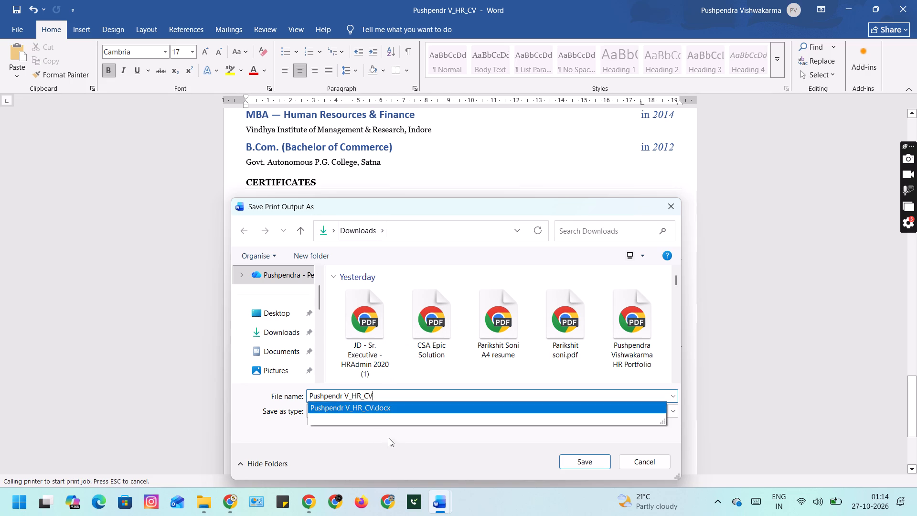
pyautogui.click(421, 455)
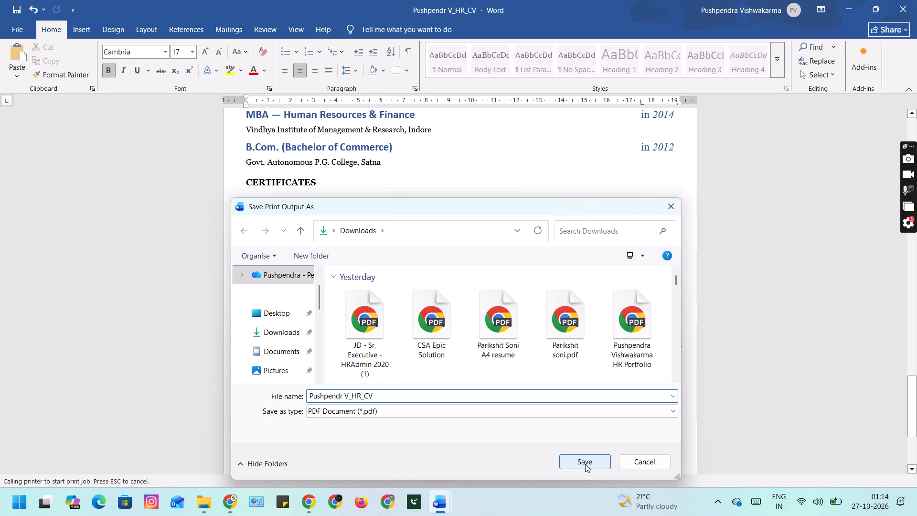
# Save the PDF output on the New Volume (D:) drive.
pyautogui.scroll(-1, 275, 346)
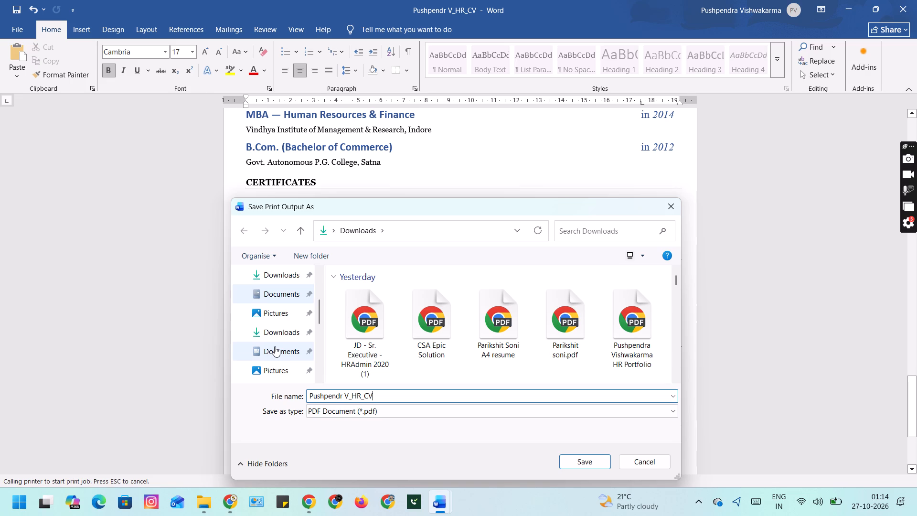
pyautogui.scroll(-2, 275, 346)
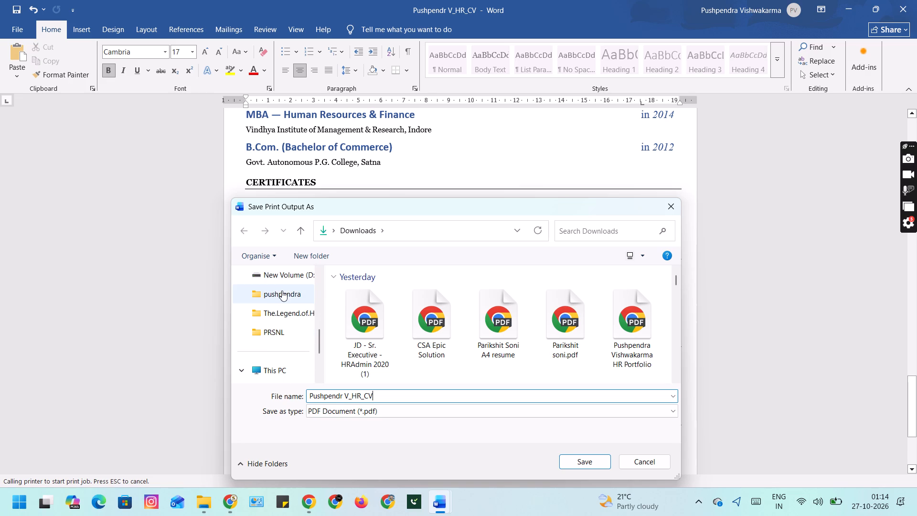
pyautogui.click(285, 281)
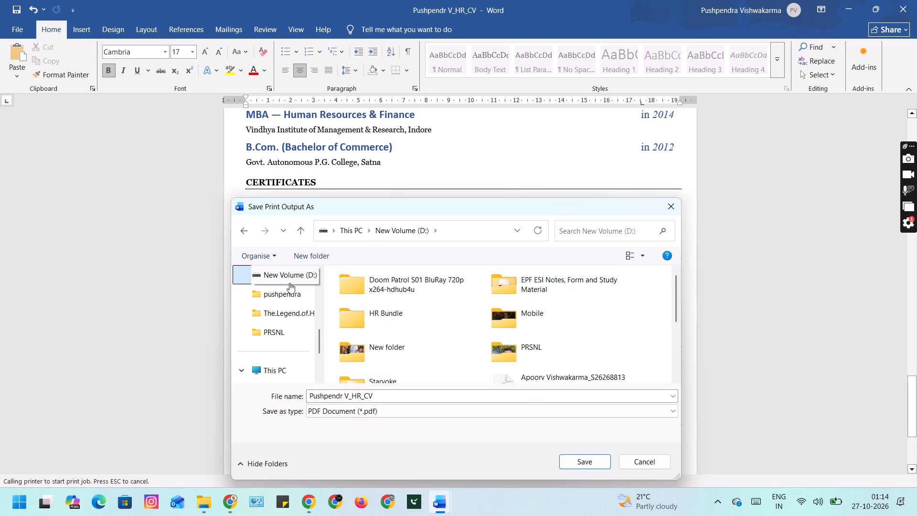
pyautogui.click(588, 462)
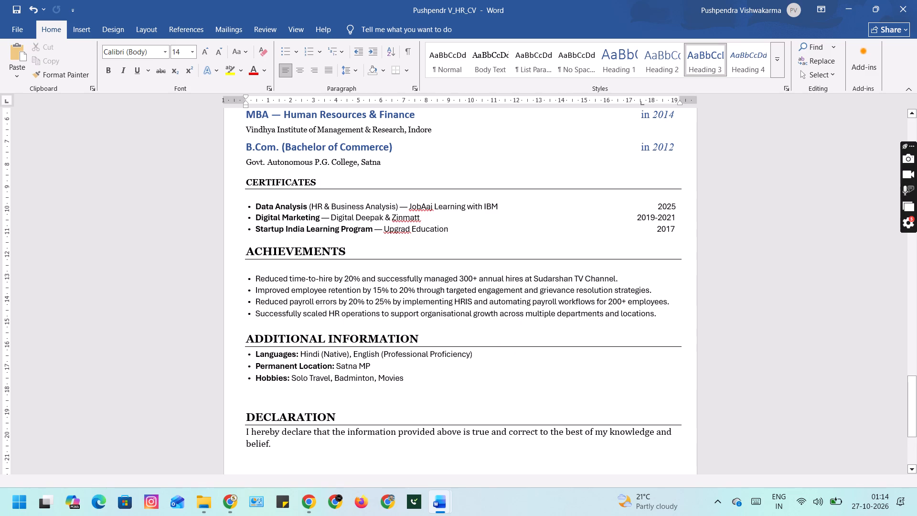
# Review the résumé from its final sections back up to the professional summary and contact line.
pyautogui.scroll(4, 456, 299)
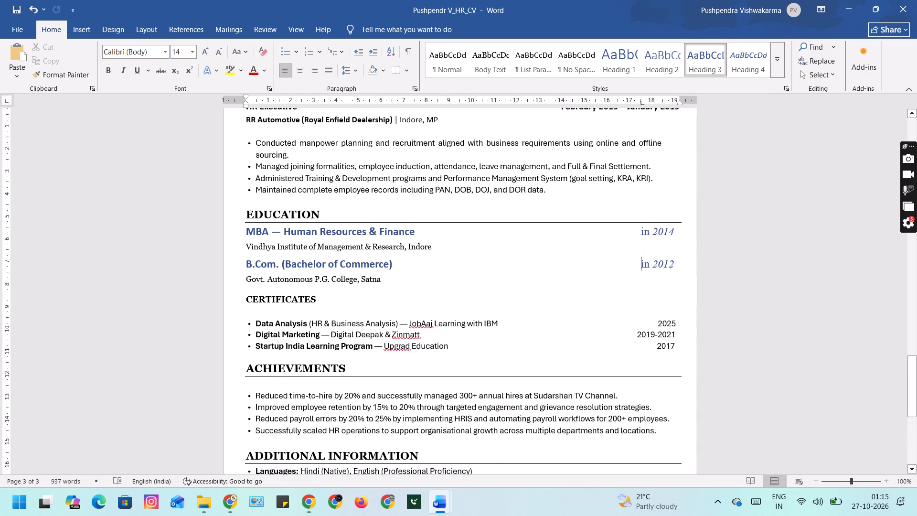
pyautogui.scroll(6, 456, 299)
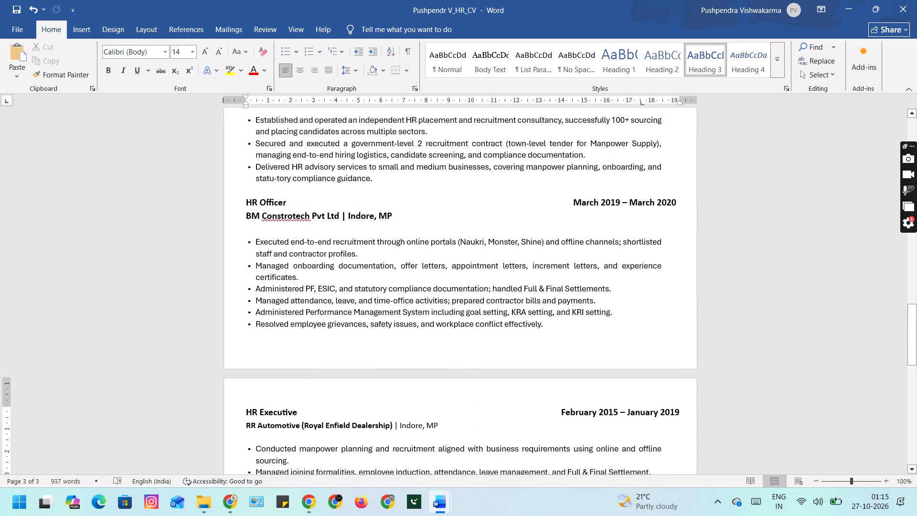
pyautogui.scroll(9, 456, 299)
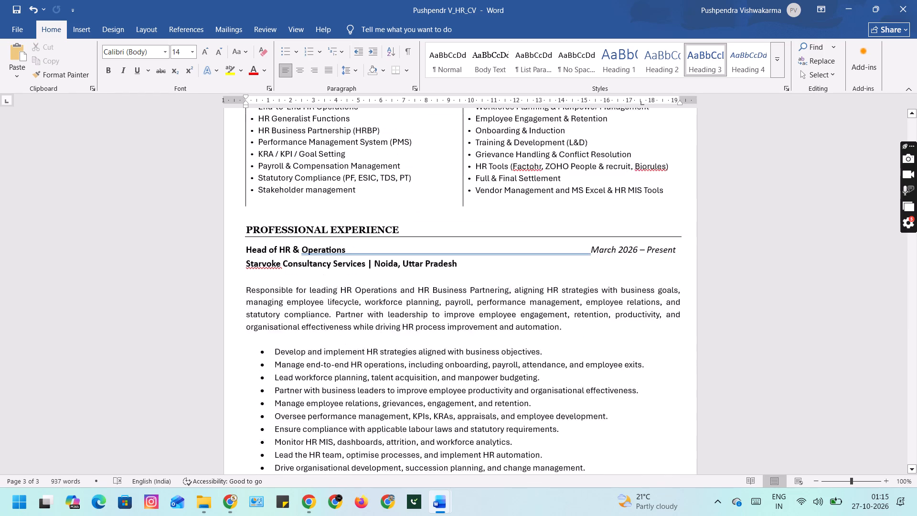
pyautogui.scroll(1, 456, 299)
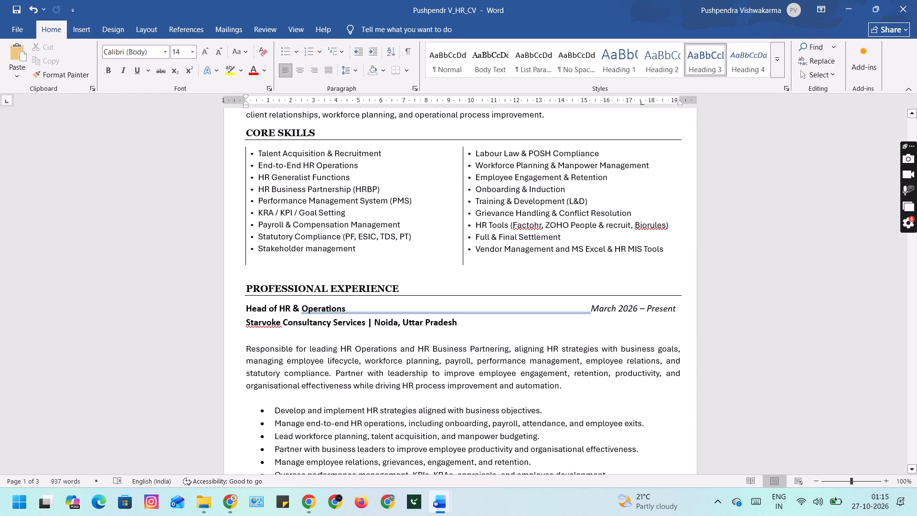
pyautogui.click(409, 391)
pyautogui.scroll(-4, 409, 391)
pyautogui.scroll(7, 409, 391)
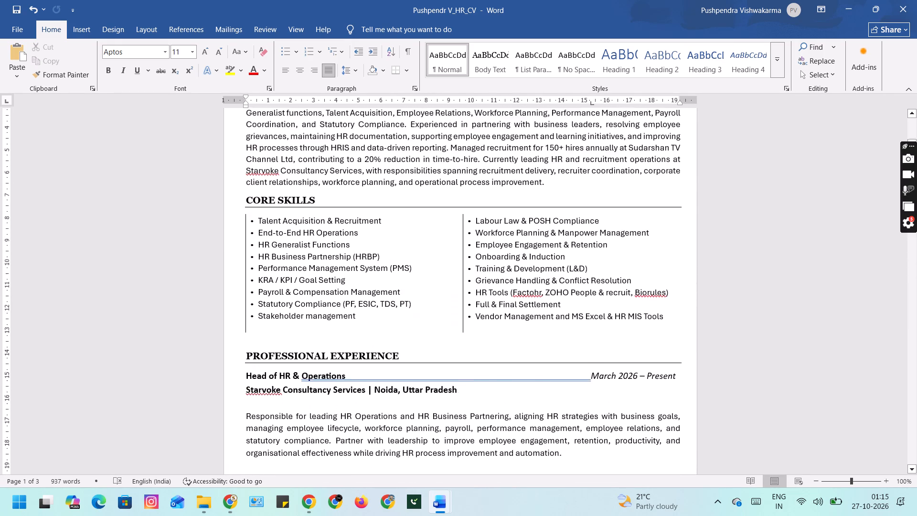
pyautogui.scroll(6, 409, 391)
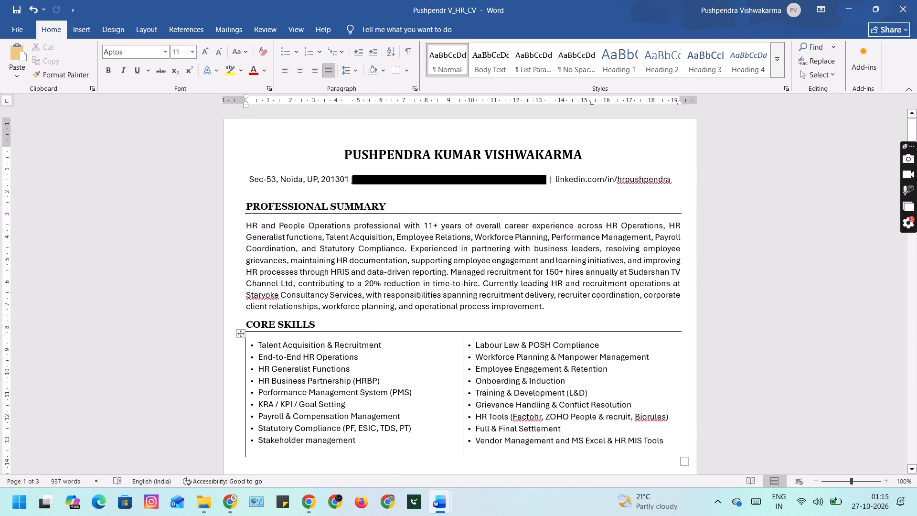
pyautogui.click(916, 0)
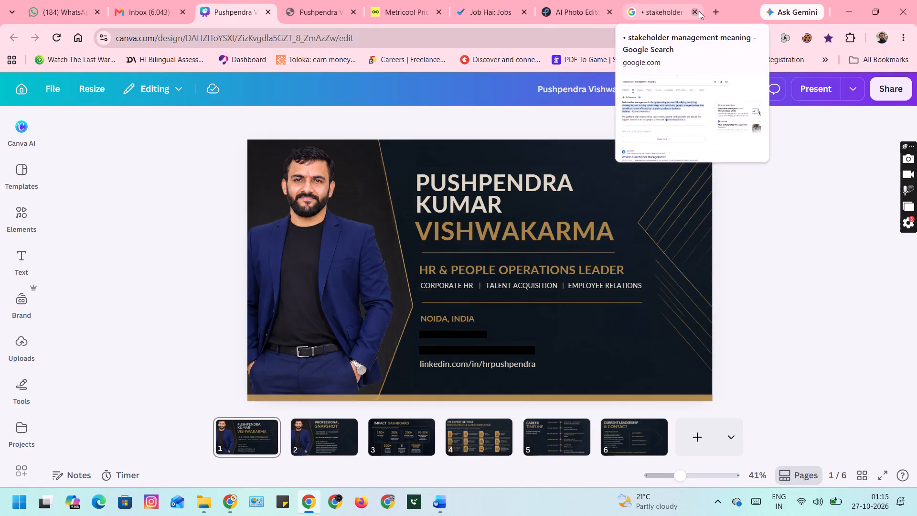
# Search the web for "pdf merge", reusing the stakeholder management search page, and open iLovePDF's Merge PDF tool.
pyautogui.click(657, 15)
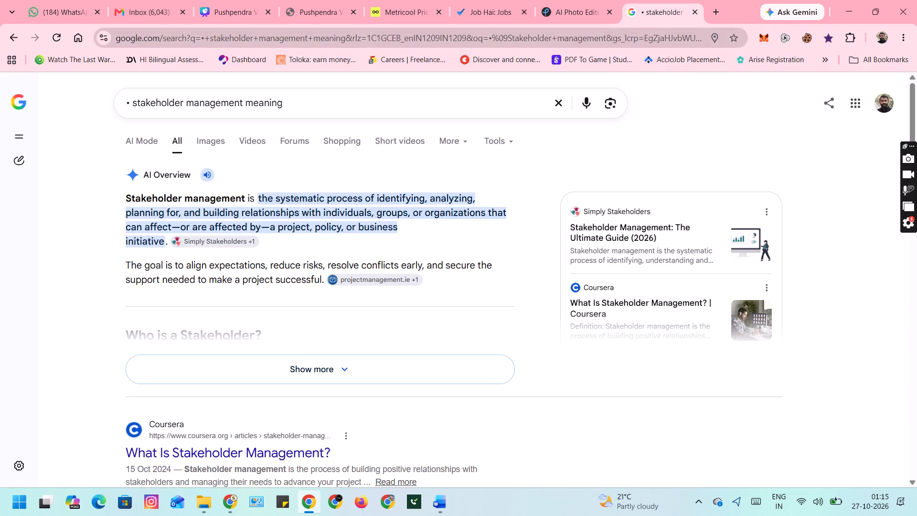
pyautogui.click(388, 43)
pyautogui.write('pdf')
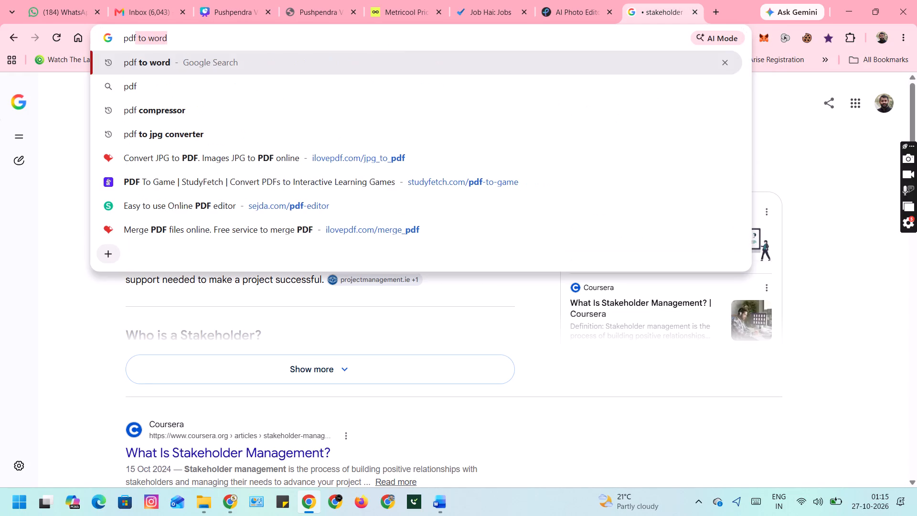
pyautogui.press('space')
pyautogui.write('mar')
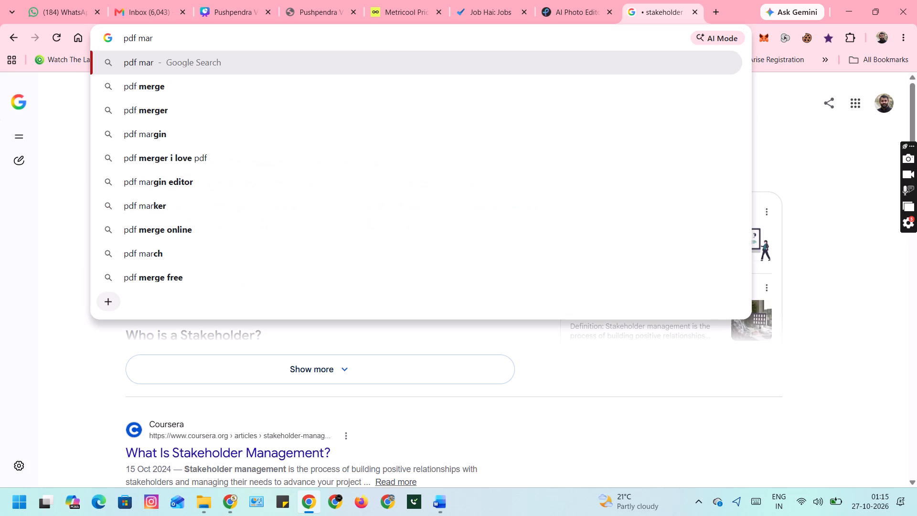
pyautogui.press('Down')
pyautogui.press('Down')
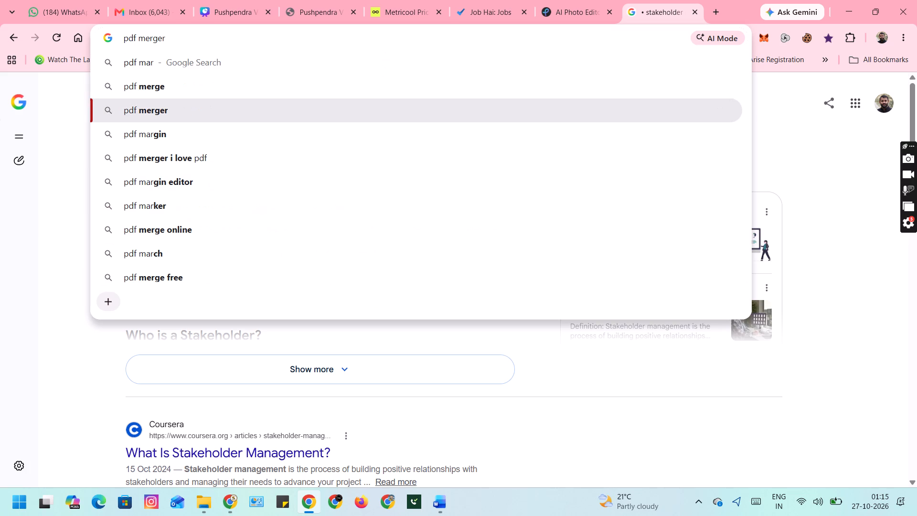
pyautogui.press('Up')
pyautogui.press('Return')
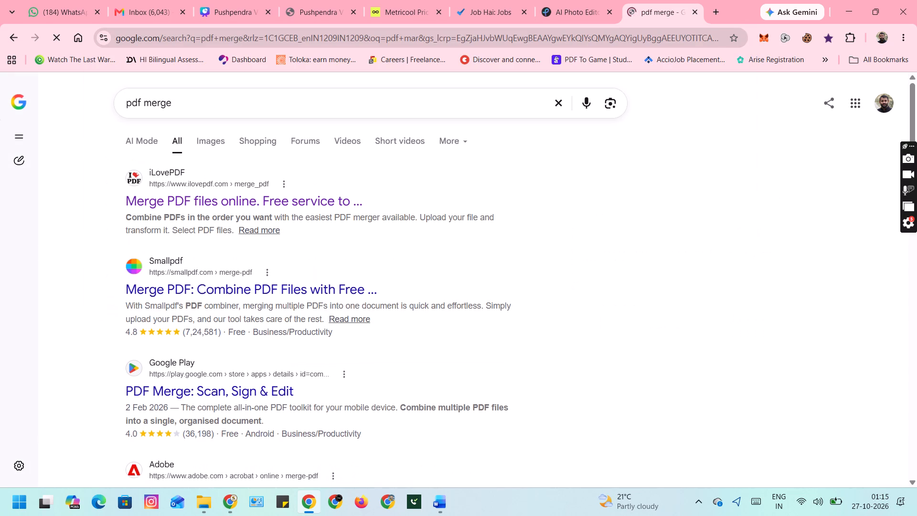
pyautogui.click(276, 198)
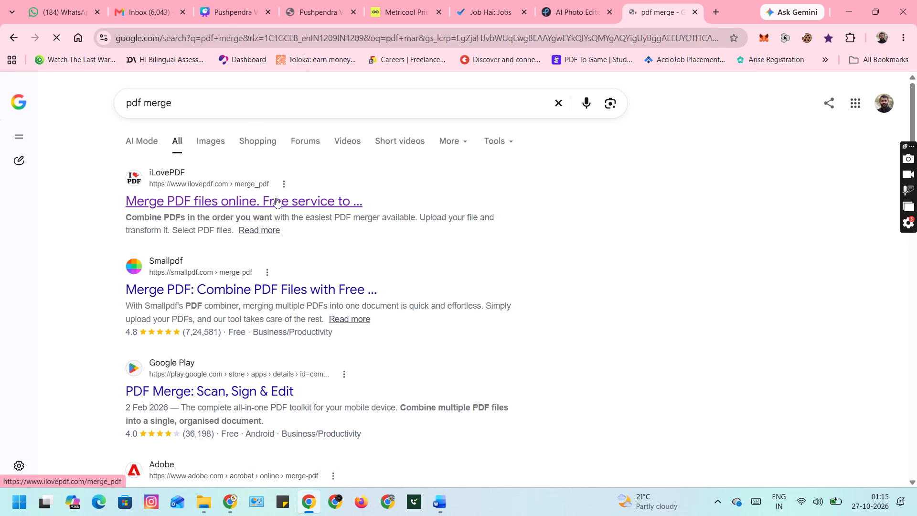
pyautogui.click(482, 229)
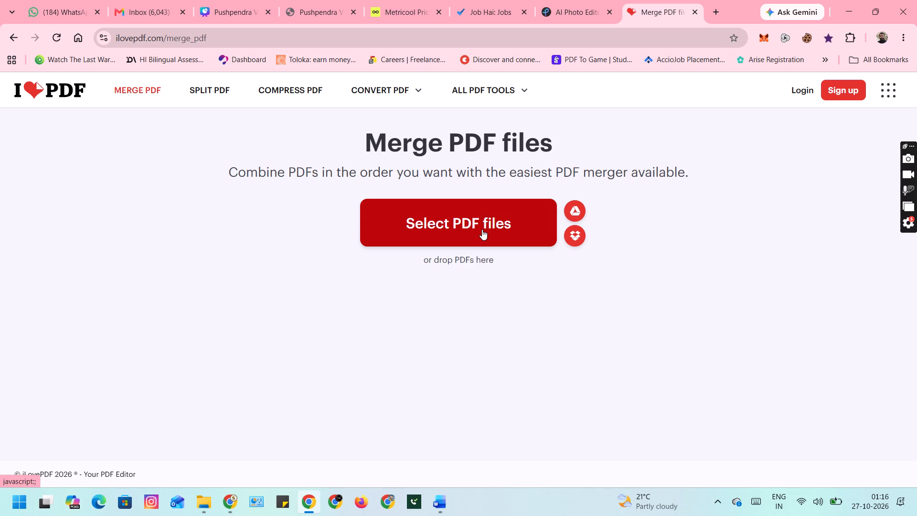
pyautogui.click(482, 229)
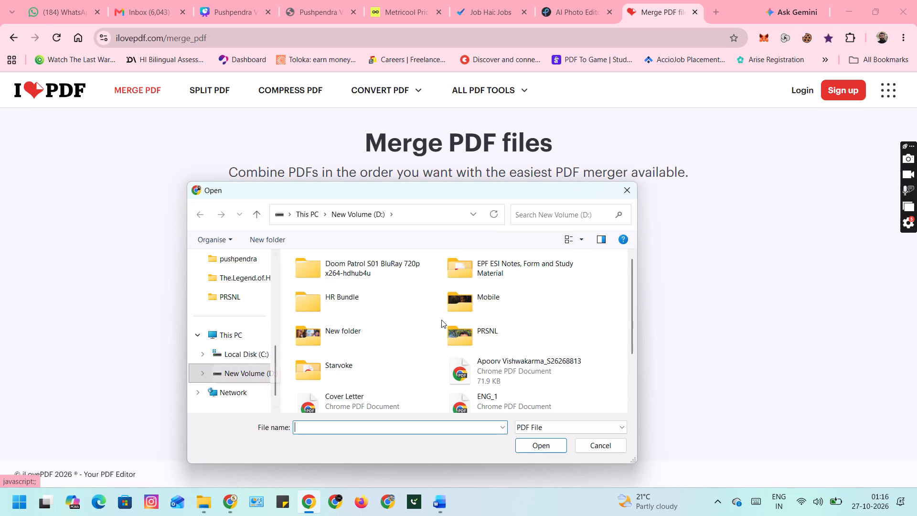
pyautogui.scroll(-1, 442, 320)
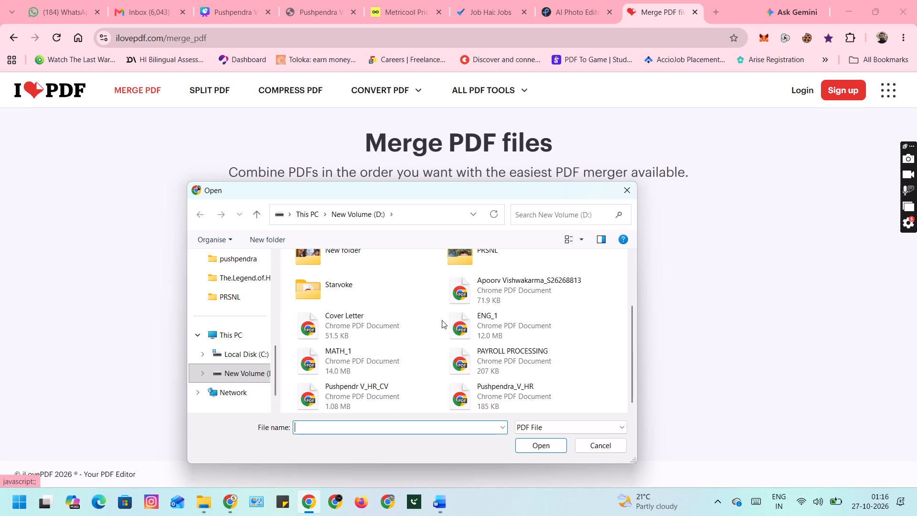
pyautogui.click(384, 394)
pyautogui.doubleClick(384, 394)
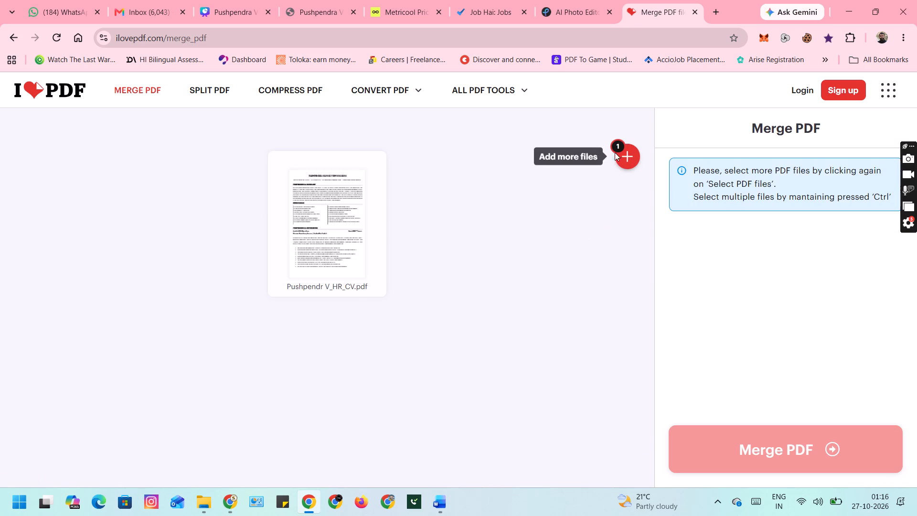
# Add the HR Portfolio PDF from the Downloads folder to the files for merging.
pyautogui.click(627, 157)
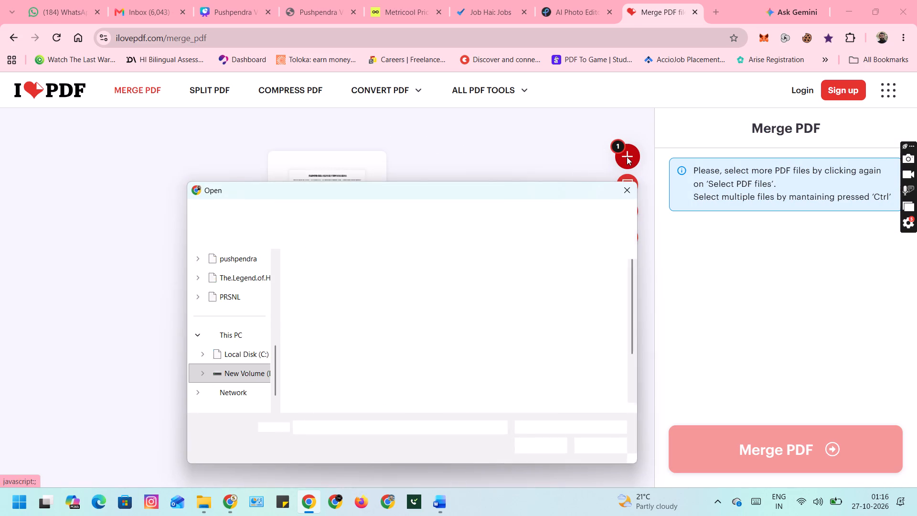
pyautogui.scroll(1, 219, 333)
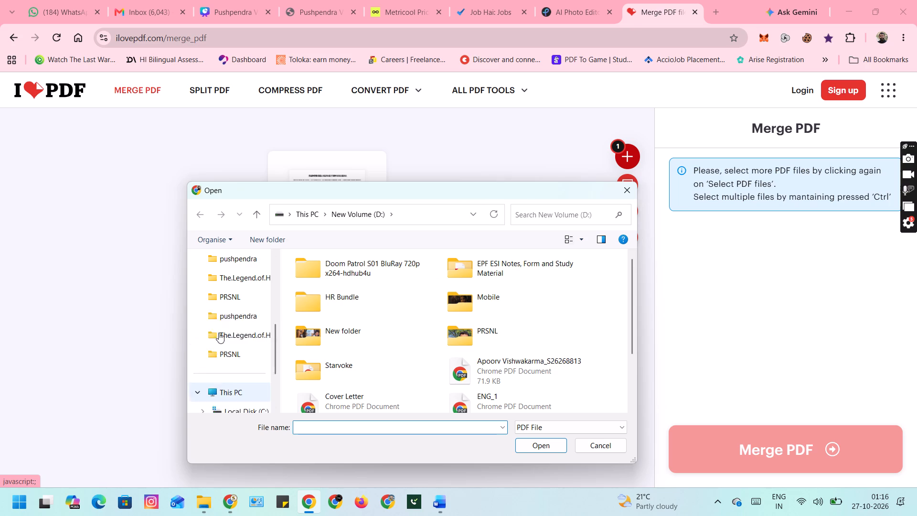
pyautogui.scroll(1, 219, 333)
pyautogui.click(233, 357)
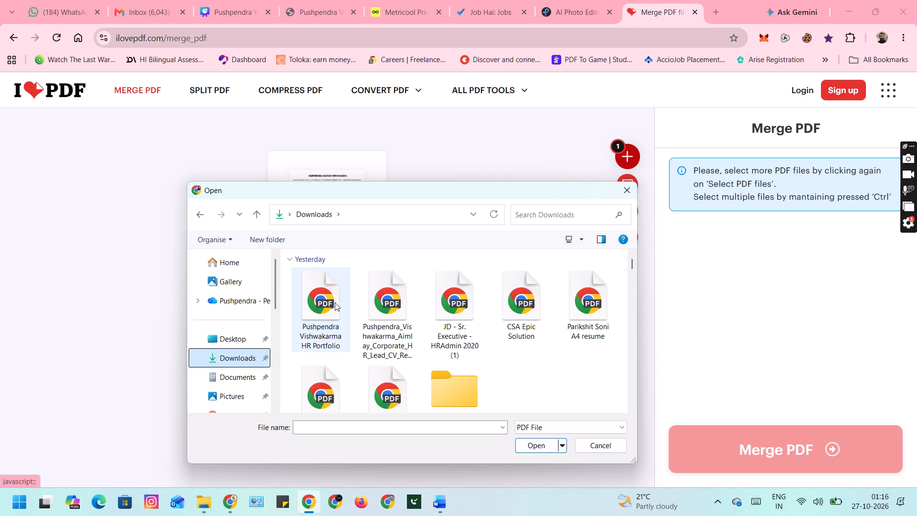
pyautogui.doubleClick(335, 302)
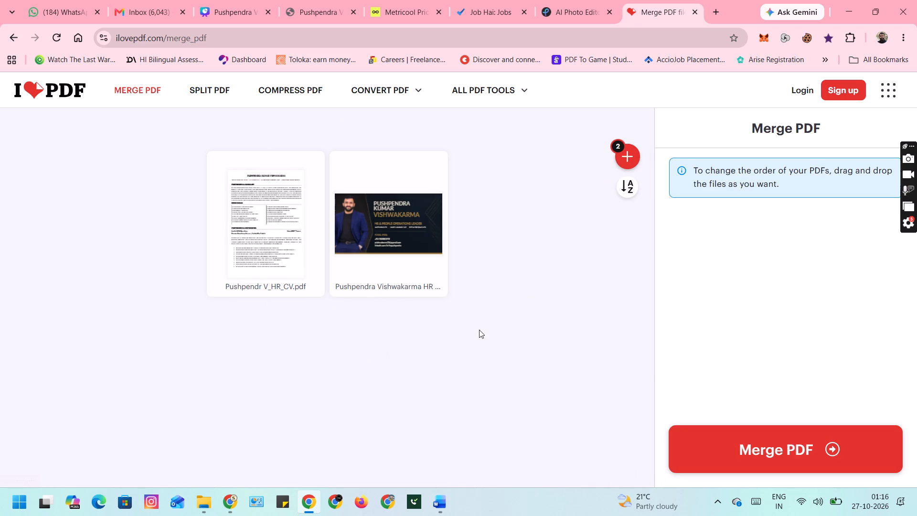
# Merge the two PDFs with the HR portfolio placed ahead of the CV and download the merged PDF.
pyautogui.moveTo(395, 228); pyautogui.dragTo(299, 234)
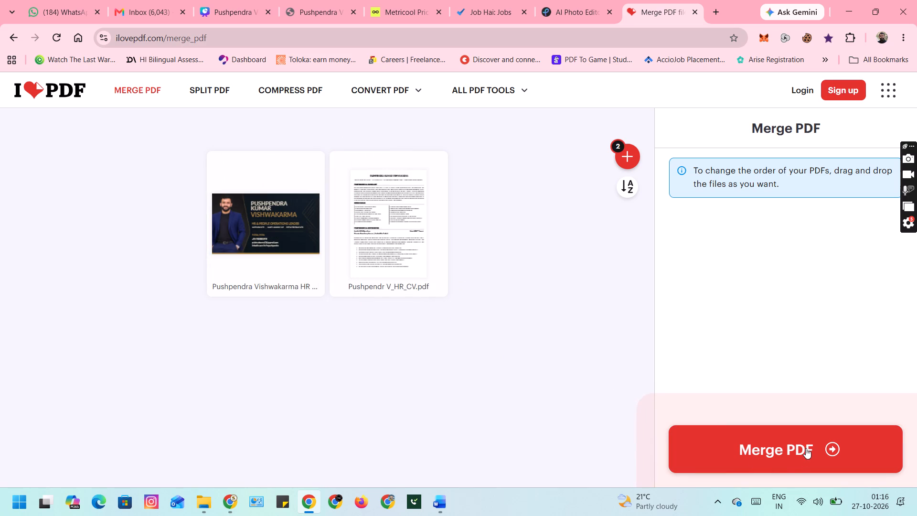
pyautogui.click(806, 448)
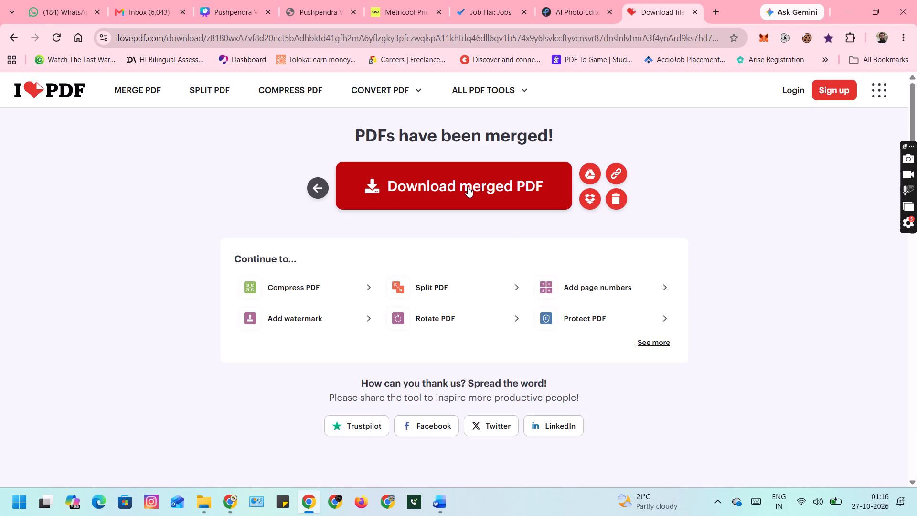
pyautogui.click(468, 187)
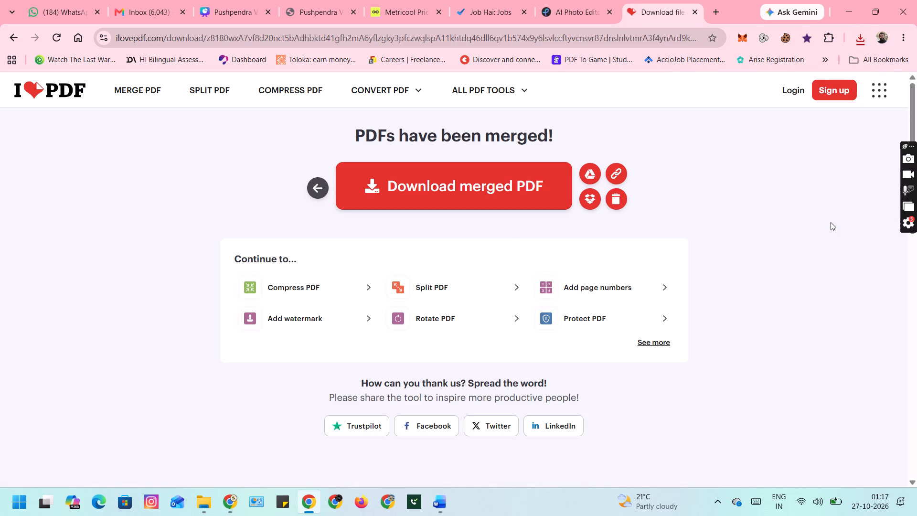
# Open the downloaded merged PDF and examine the portfolio pages and the first résumé page after them.
pyautogui.click(761, 79)
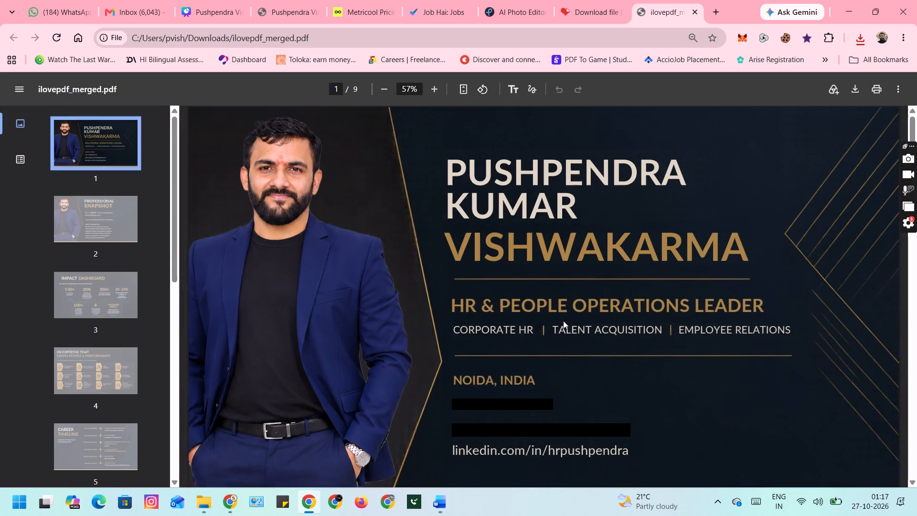
pyautogui.scroll(1, 563, 321)
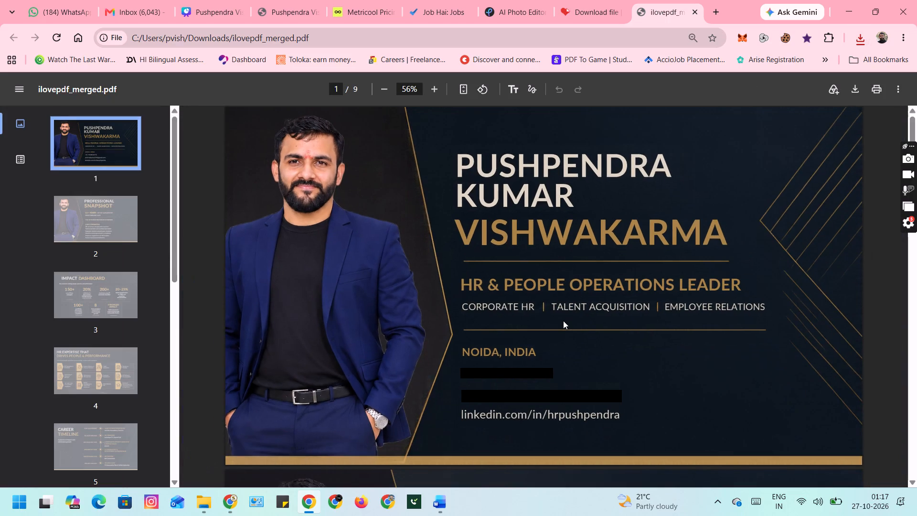
pyautogui.scroll(1, 563, 321)
pyautogui.scroll(-7, 563, 321)
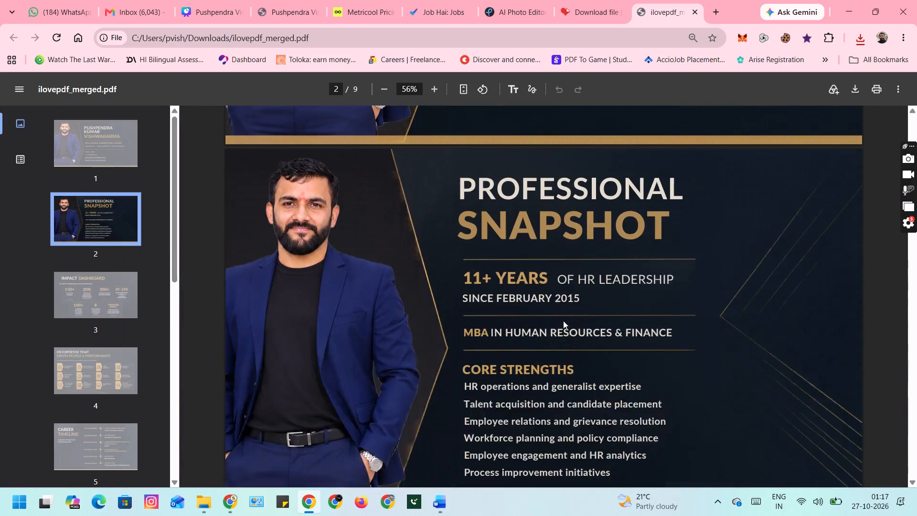
pyautogui.scroll(-7, 563, 321)
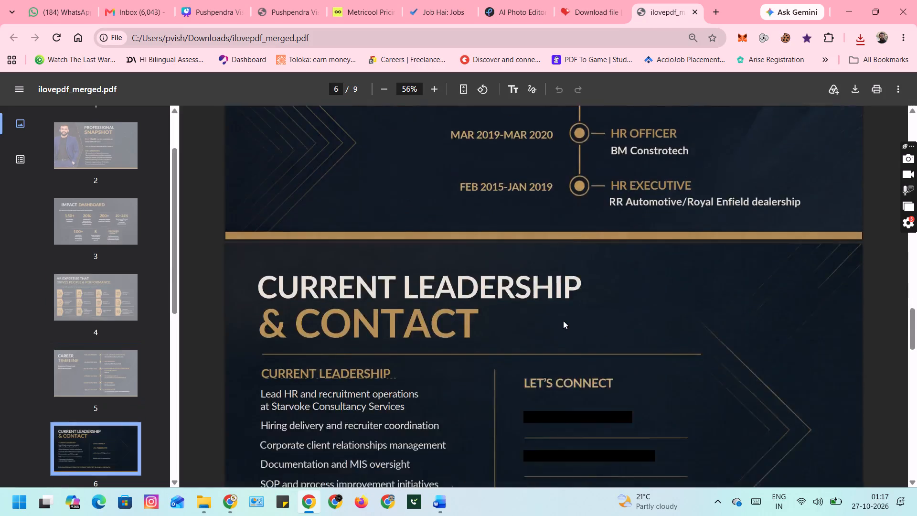
pyautogui.scroll(-3, 563, 321)
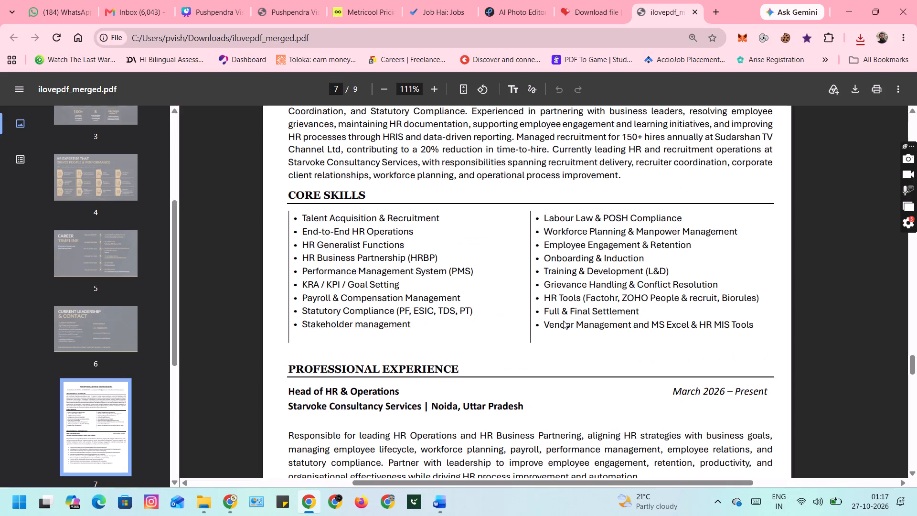
pyautogui.scroll(5, 563, 321)
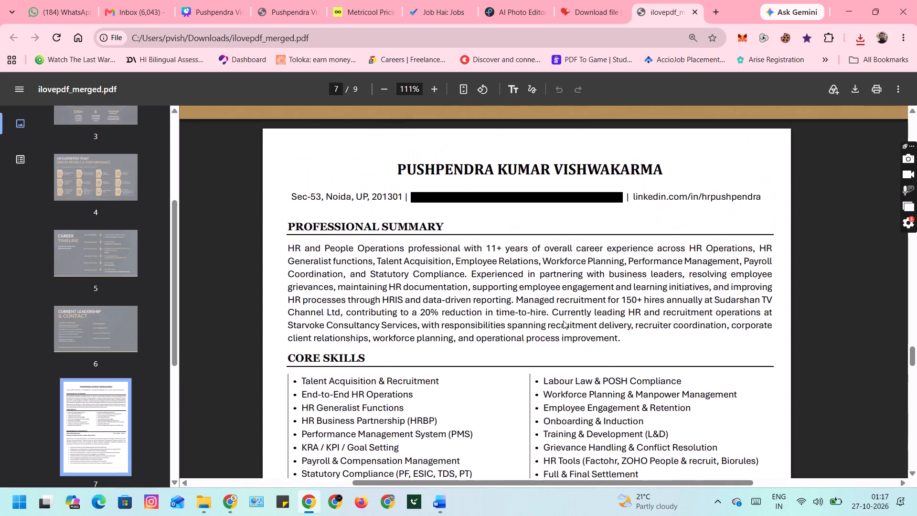
pyautogui.scroll(2, 563, 321)
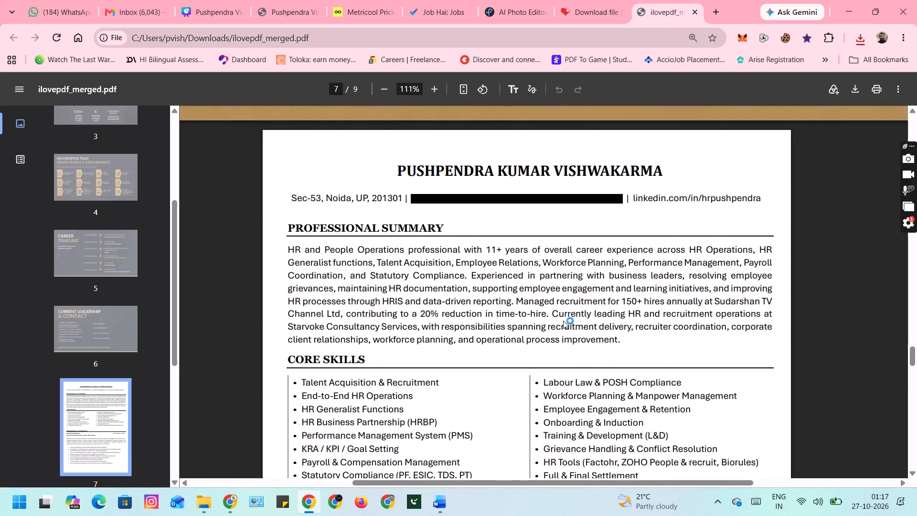
pyautogui.scroll(-3, 563, 321)
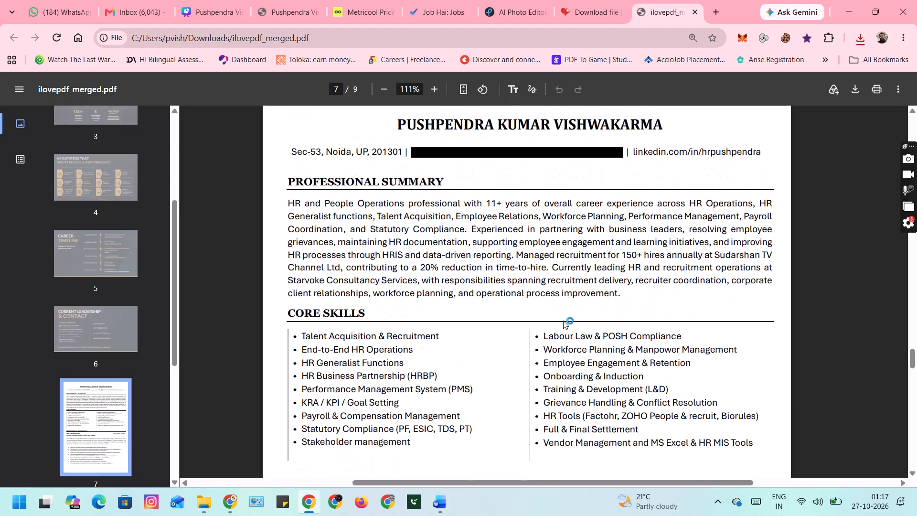
pyautogui.scroll(-1, 563, 321)
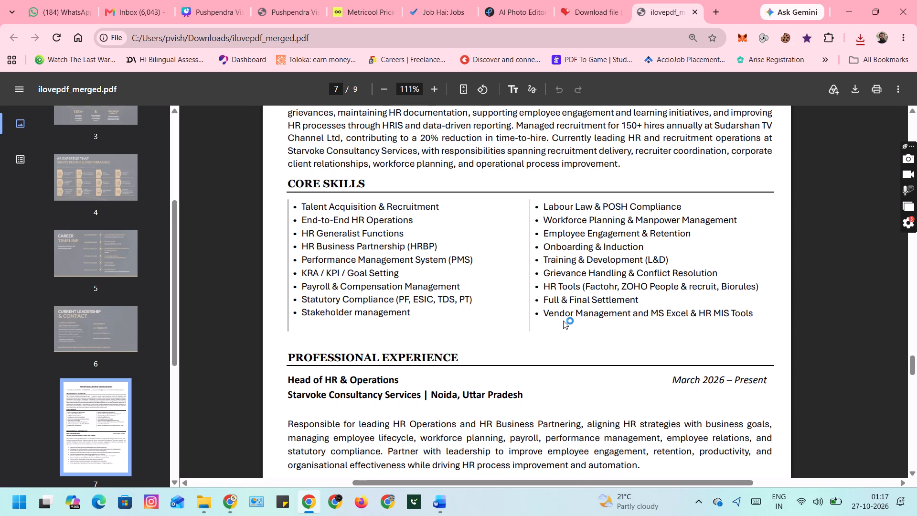
pyautogui.scroll(-2, 563, 321)
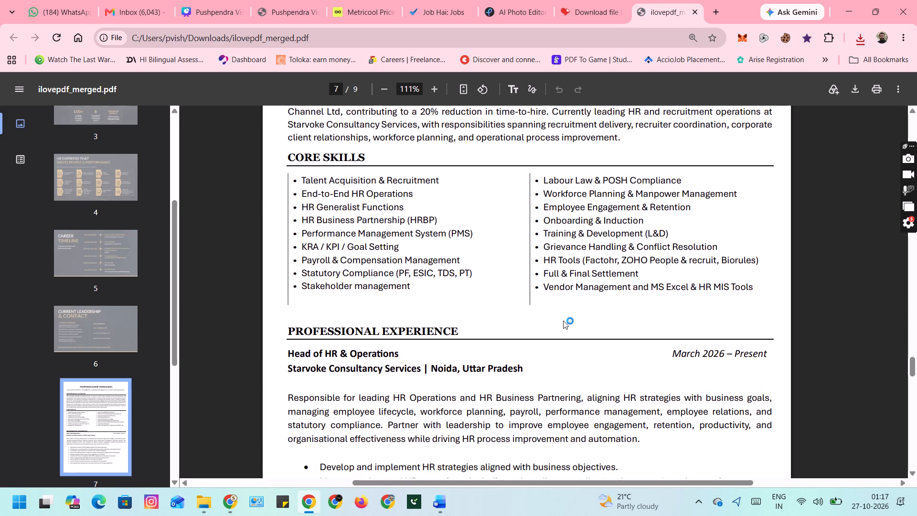
# Examine the résumé pages of the merged PDF, from core skills and professional experience through education, achievements and the declaration.
pyautogui.scroll(-3, 563, 321)
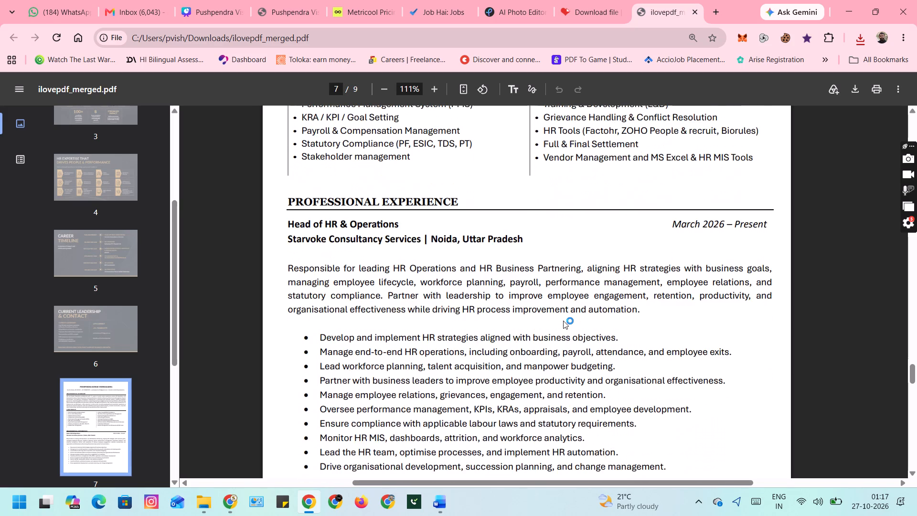
pyautogui.scroll(-7, 563, 321)
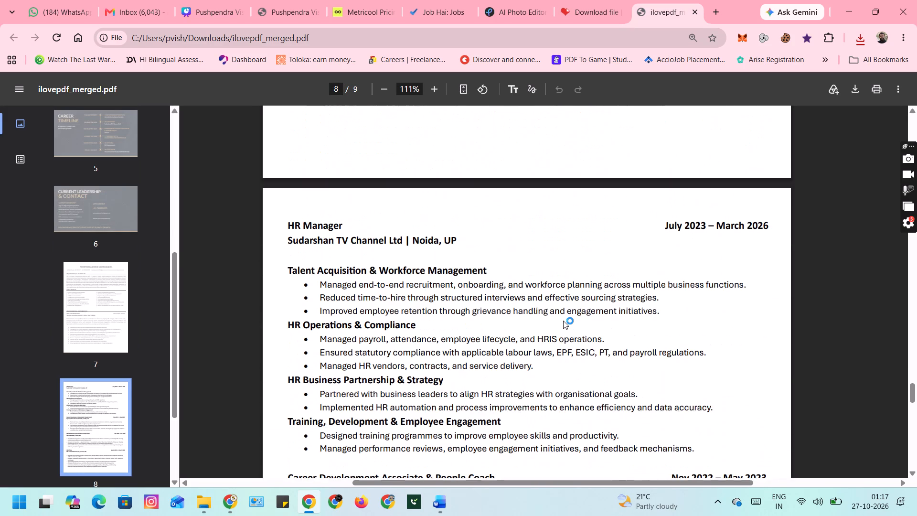
pyautogui.scroll(-4, 563, 321)
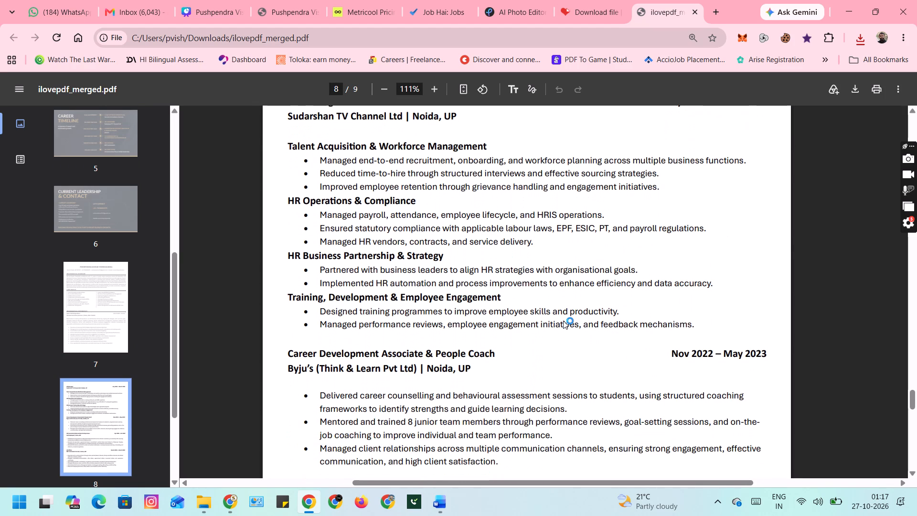
pyautogui.scroll(-5, 563, 321)
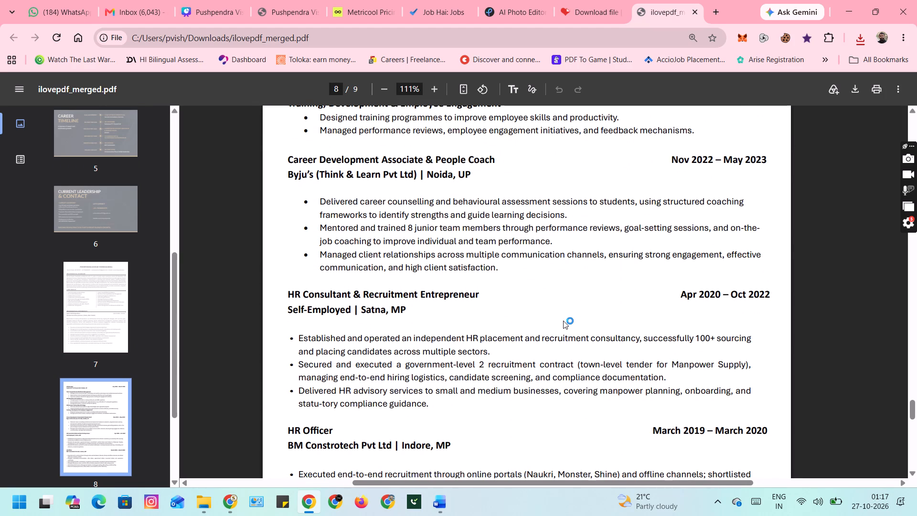
pyautogui.scroll(1, 563, 321)
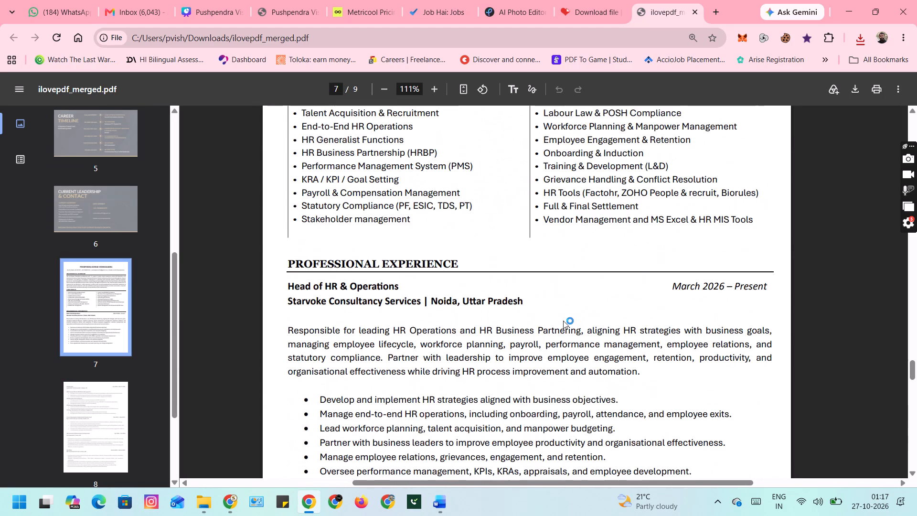
pyautogui.scroll(1, 563, 321)
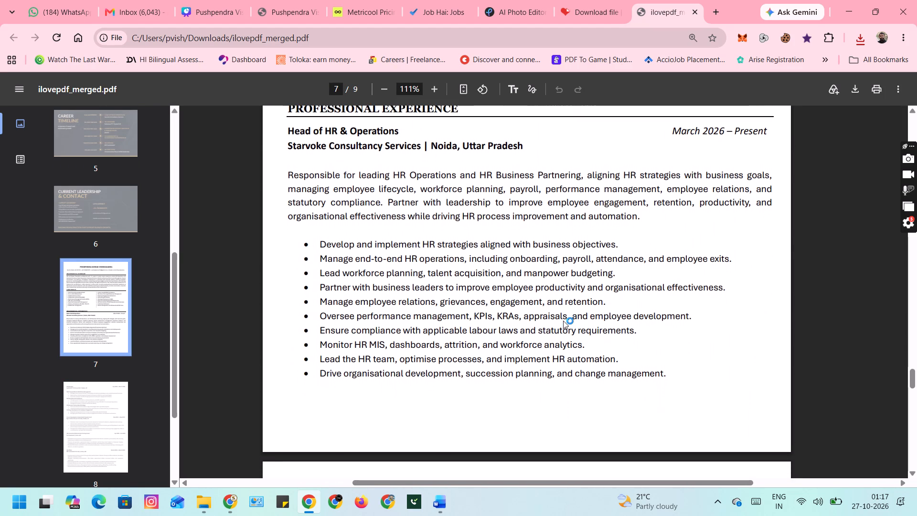
pyautogui.scroll(1, 563, 321)
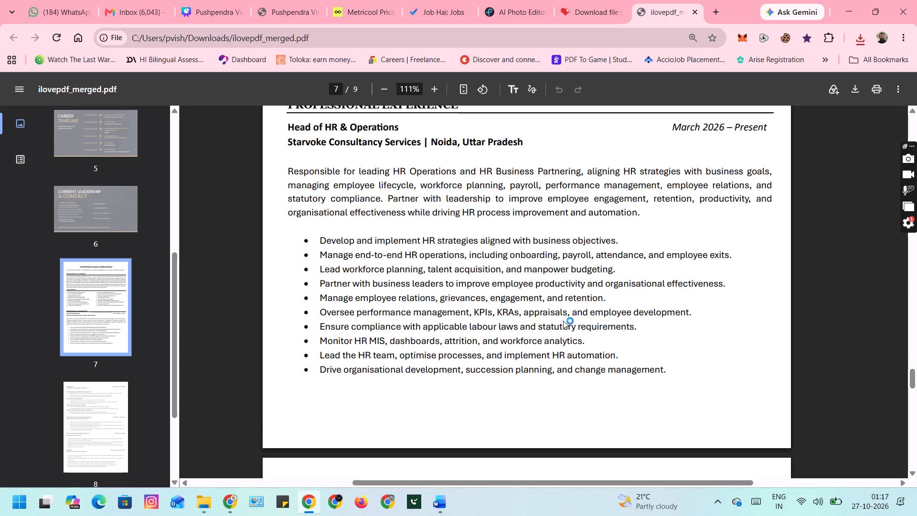
pyautogui.scroll(-10, 563, 321)
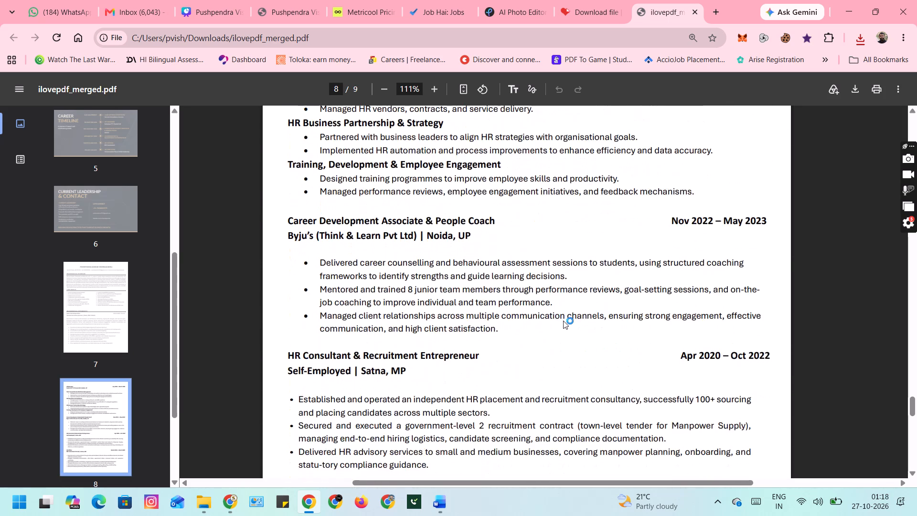
pyautogui.scroll(-6, 563, 321)
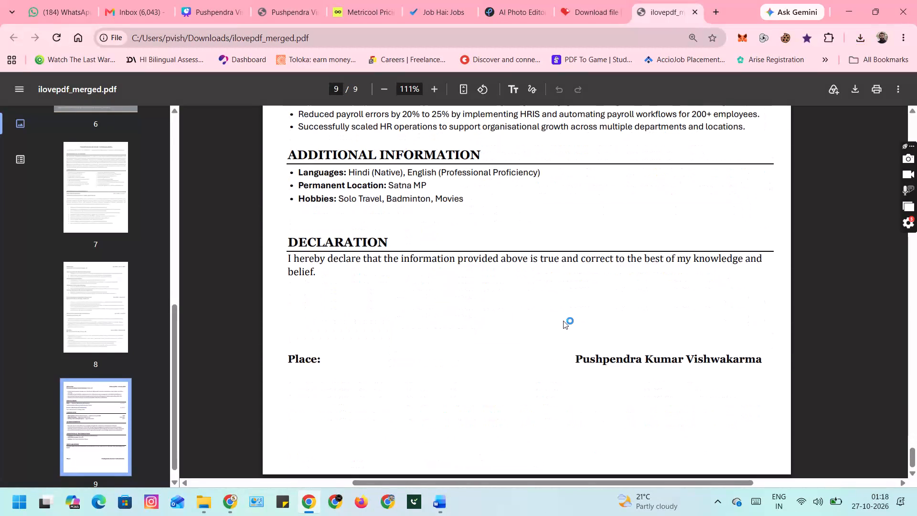
pyautogui.scroll(-1, 563, 321)
pyautogui.scroll(8, 563, 321)
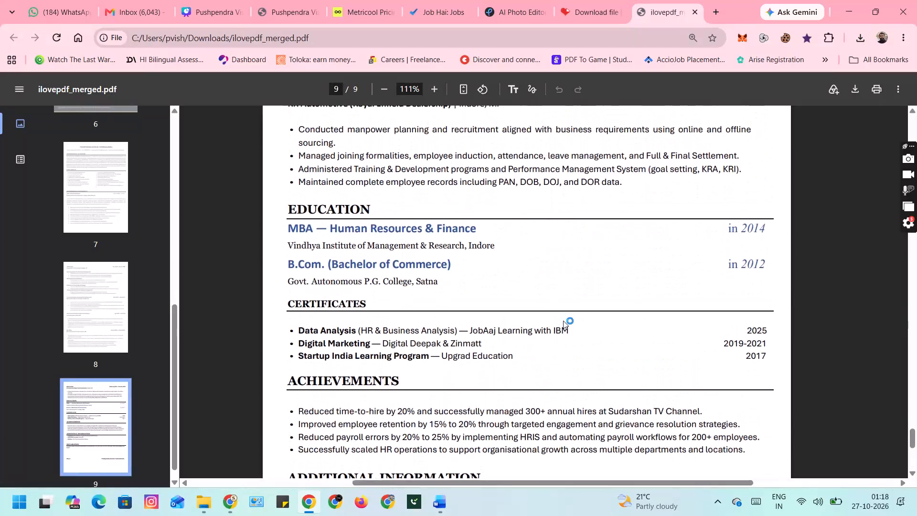
# Return to the portfolio part of the merged PDF and review its pages from the cover through the HR expertise page.
pyautogui.scroll(10, 563, 321)
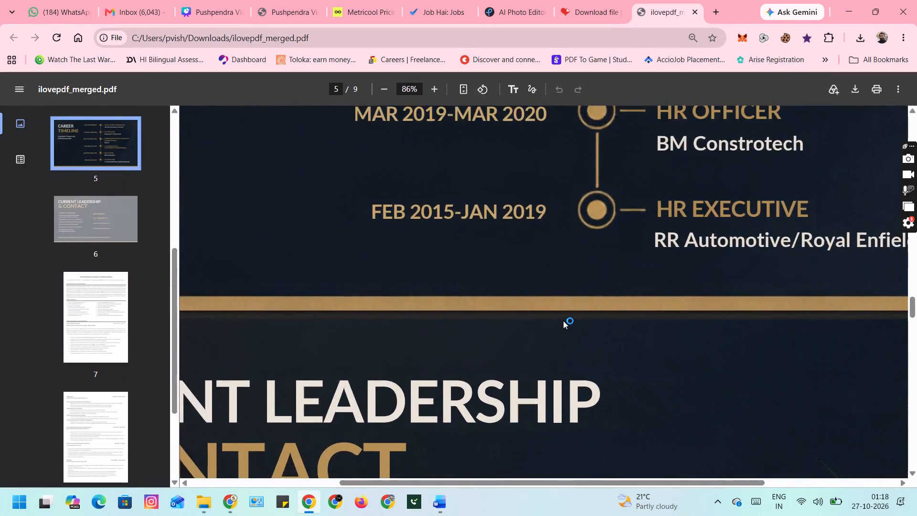
pyautogui.scroll(7, 563, 321)
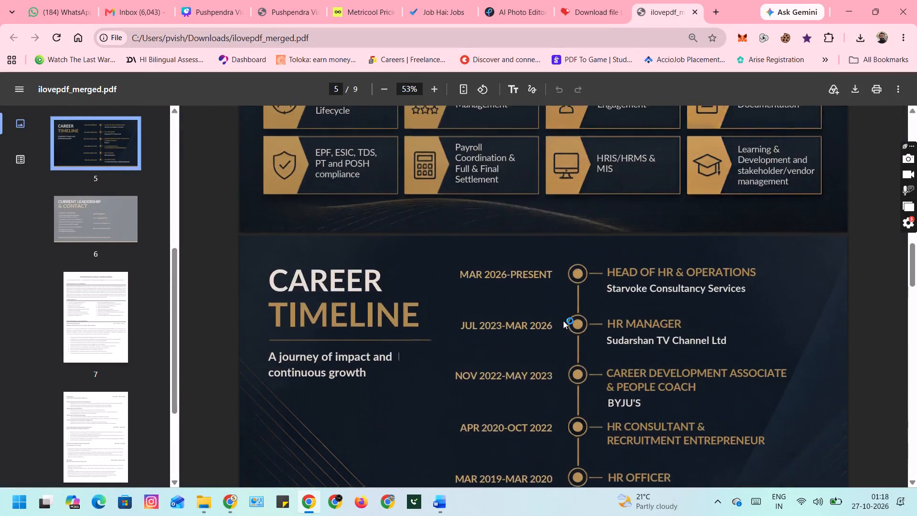
pyautogui.scroll(9, 563, 321)
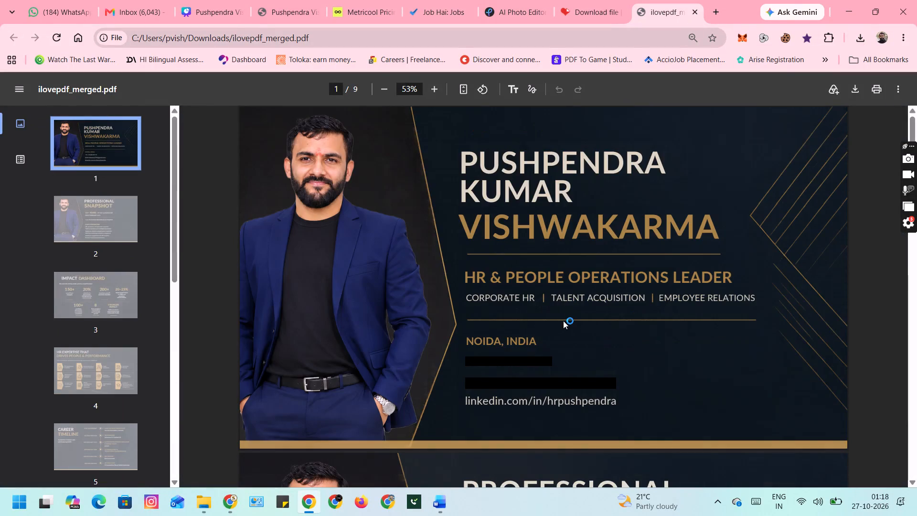
pyautogui.scroll(2, 563, 321)
pyautogui.scroll(-1, 510, 326)
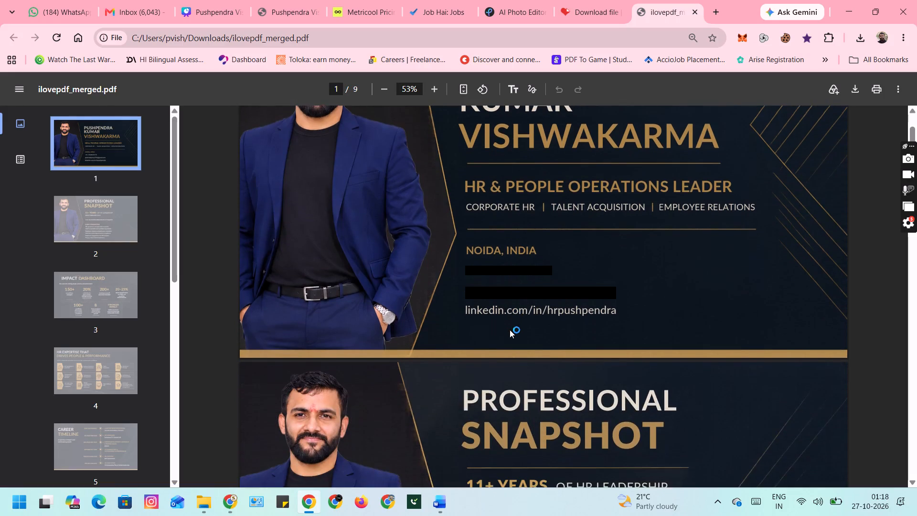
pyautogui.scroll(-5, 510, 330)
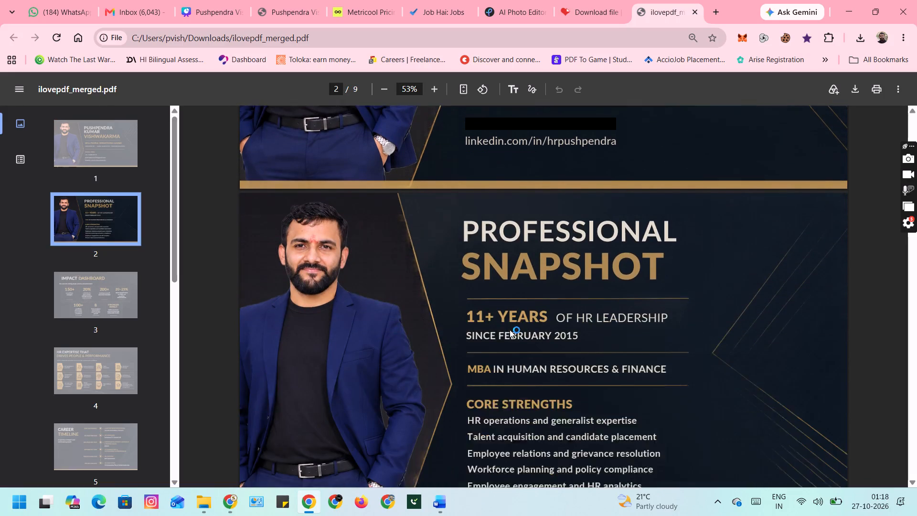
pyautogui.scroll(-3, 510, 326)
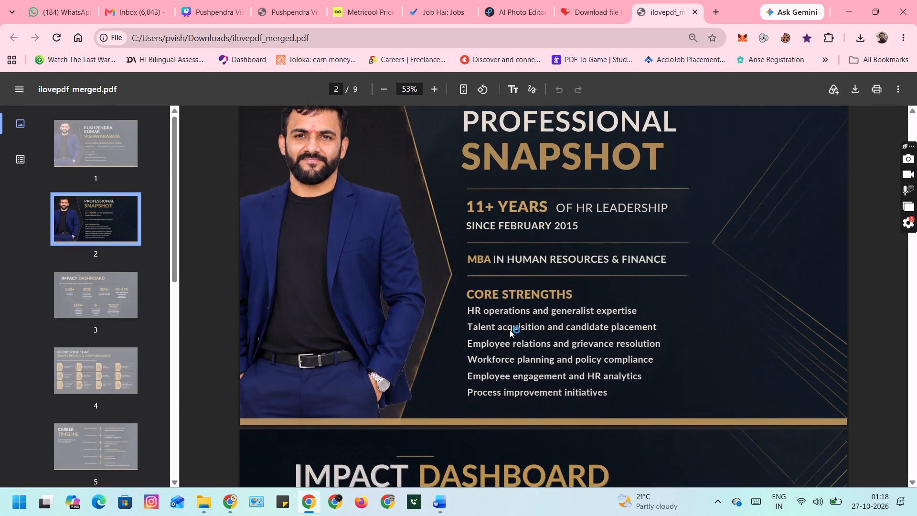
pyautogui.scroll(-14, 510, 330)
pyautogui.scroll(13, 510, 326)
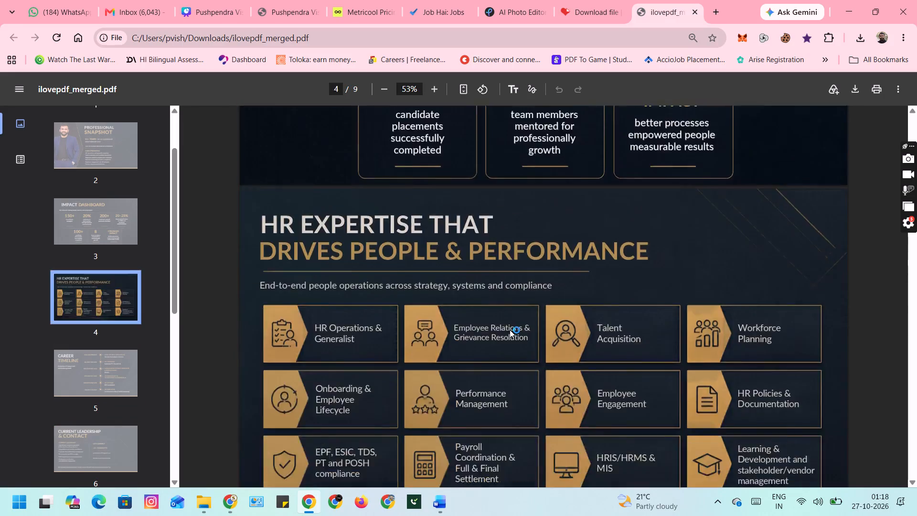
pyautogui.scroll(5, 510, 330)
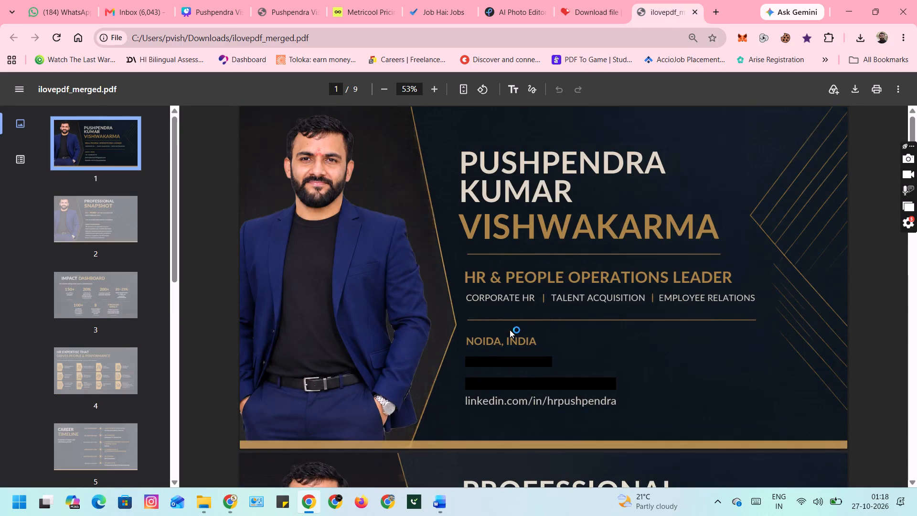
pyautogui.scroll(2, 510, 326)
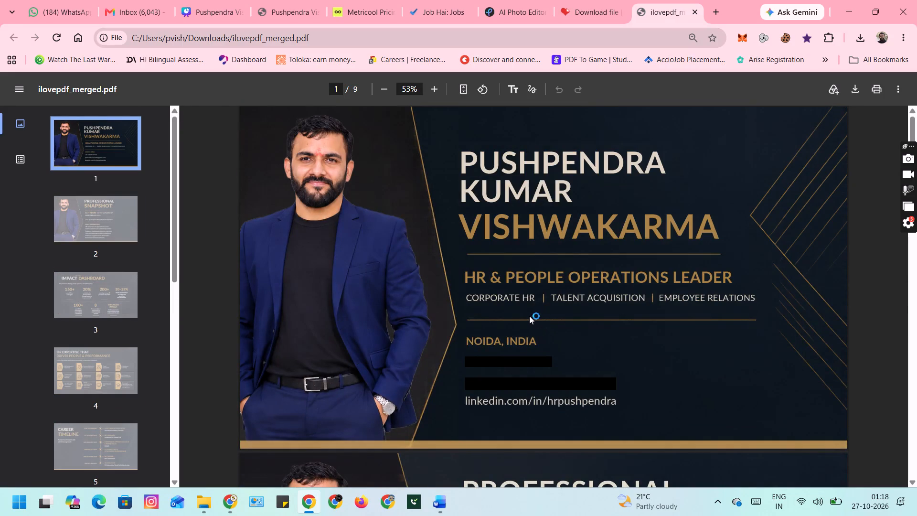
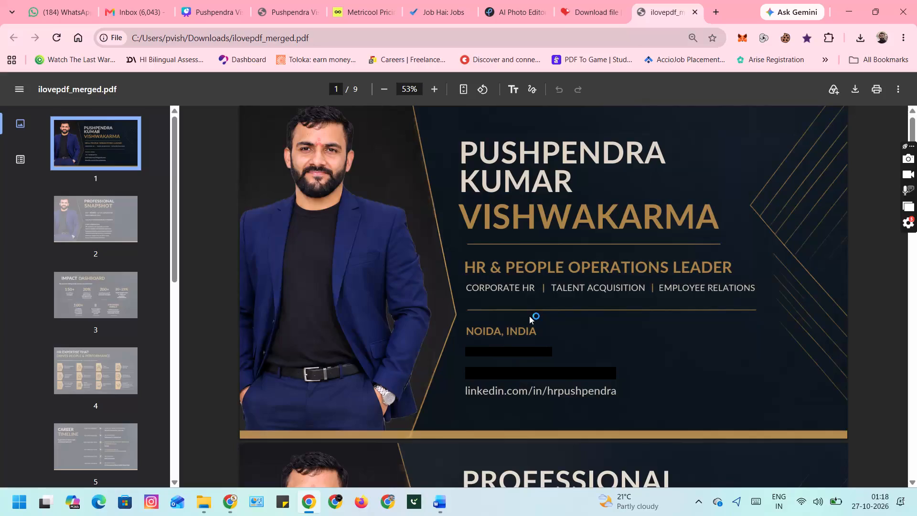
# Examine the cover and Professional Snapshot pages of the merged PDF.
pyautogui.scroll(-1, 529, 312)
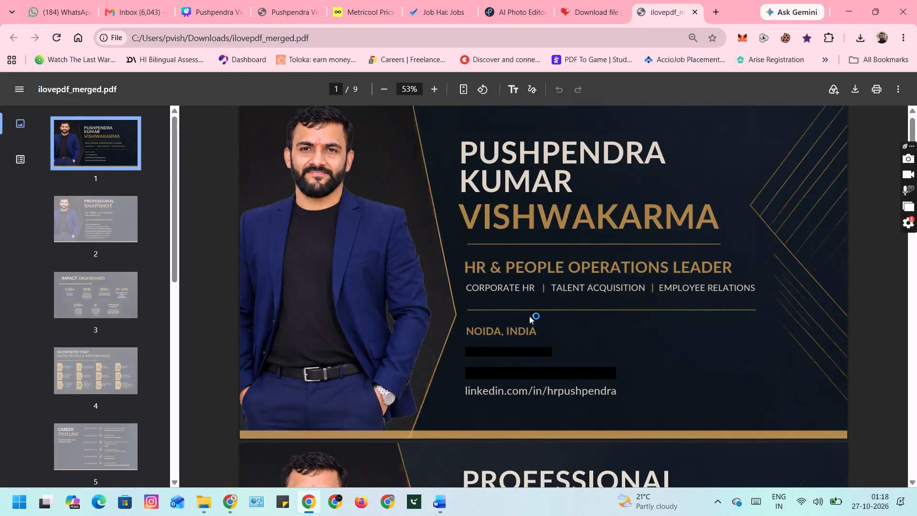
pyautogui.scroll(-1, 529, 316)
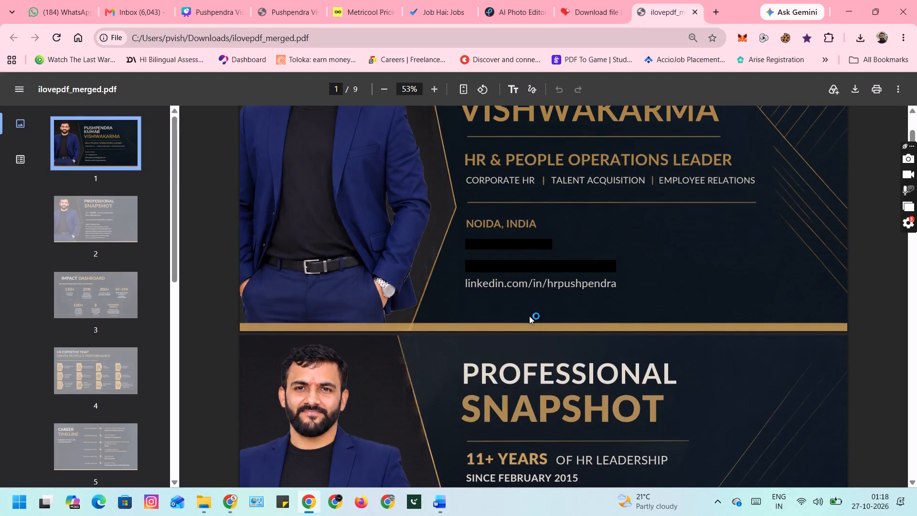
pyautogui.scroll(-2, 529, 312)
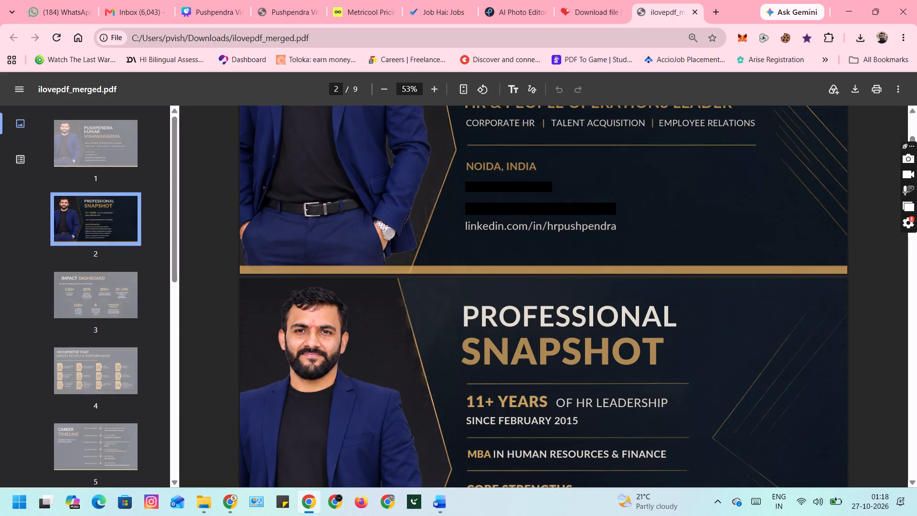
pyautogui.scroll(-2, 548, 359)
pyautogui.scroll(5, 548, 359)
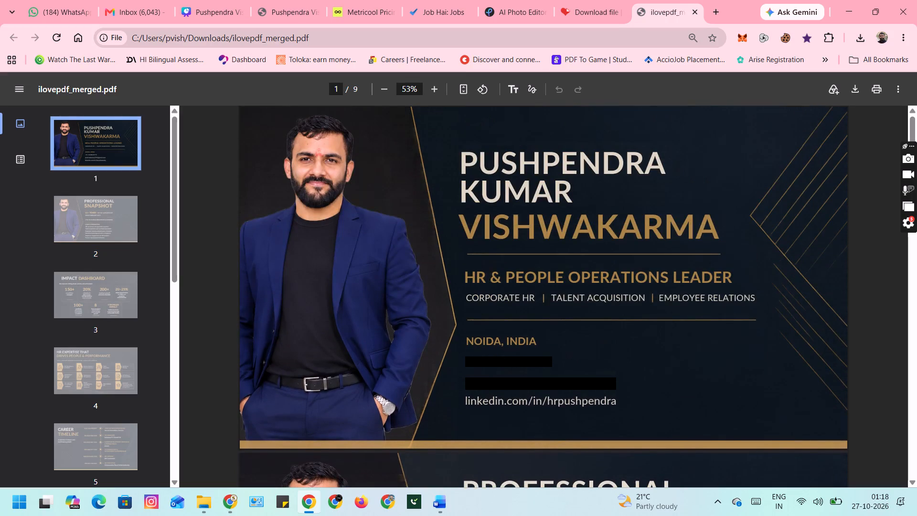
pyautogui.scroll(-1, 548, 359)
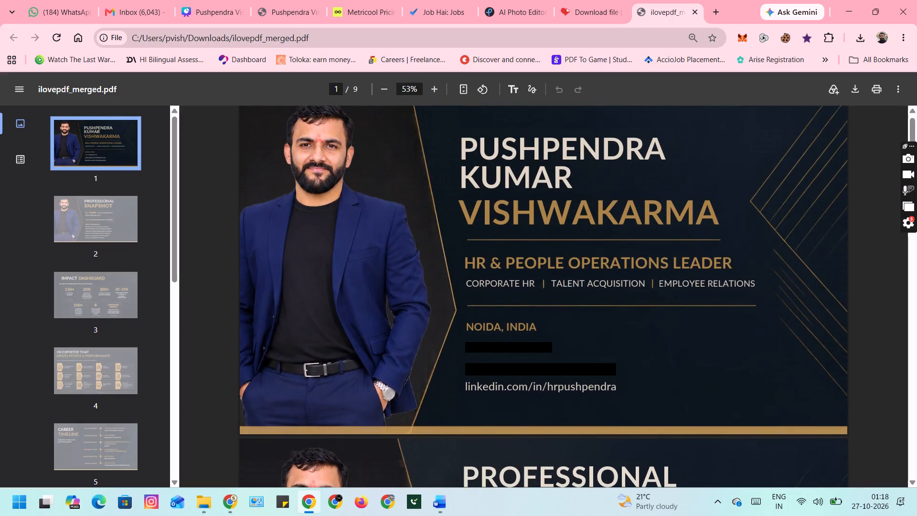
pyautogui.scroll(-5, 548, 359)
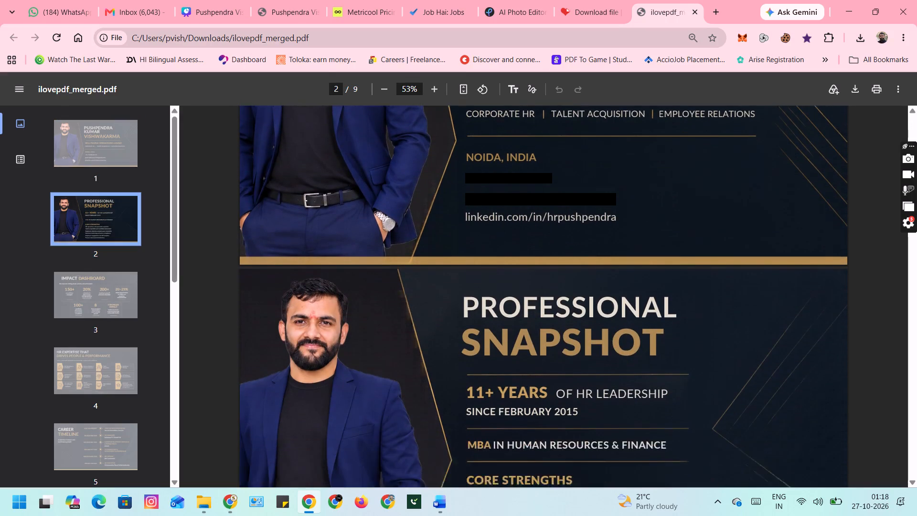
pyautogui.scroll(-3, 548, 359)
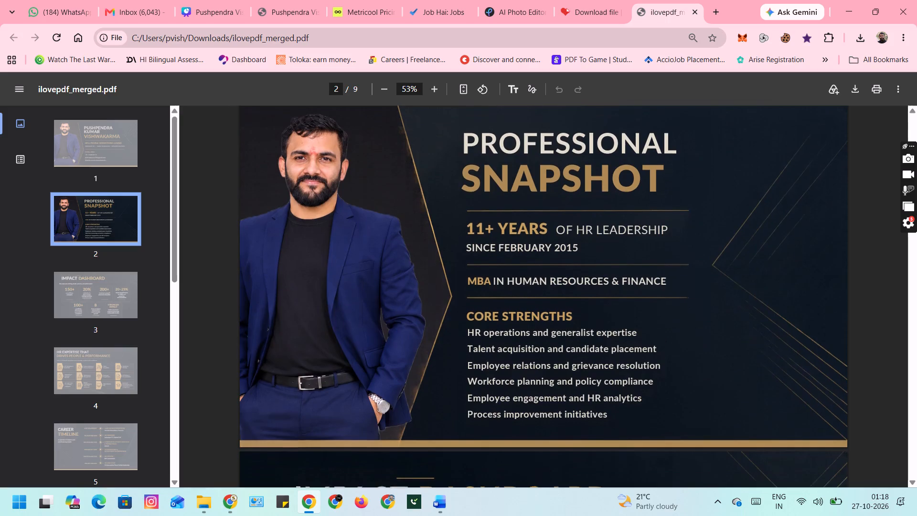
pyautogui.scroll(-1, 548, 359)
pyautogui.scroll(9, 548, 359)
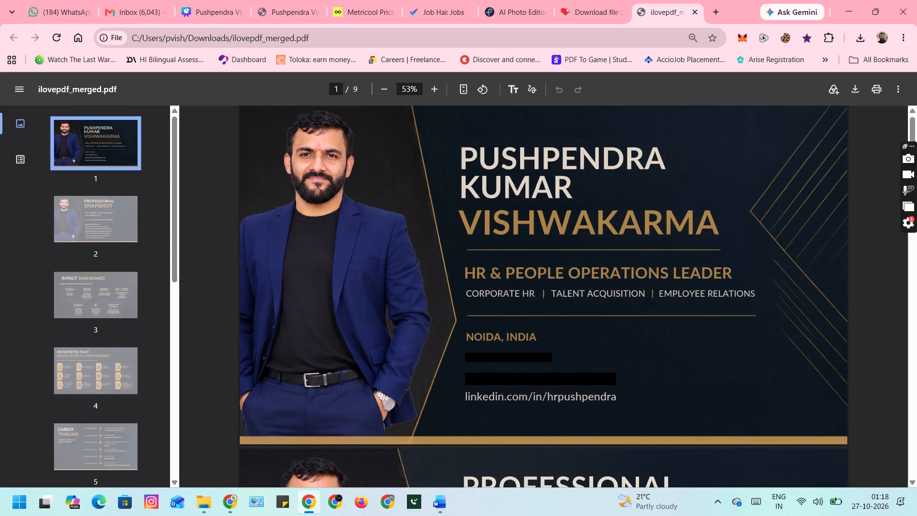
# Review the portfolio pages of the merged PDF from the cover through Career Timeline to Current Leadership & Contact.
pyautogui.scroll(-1, 548, 359)
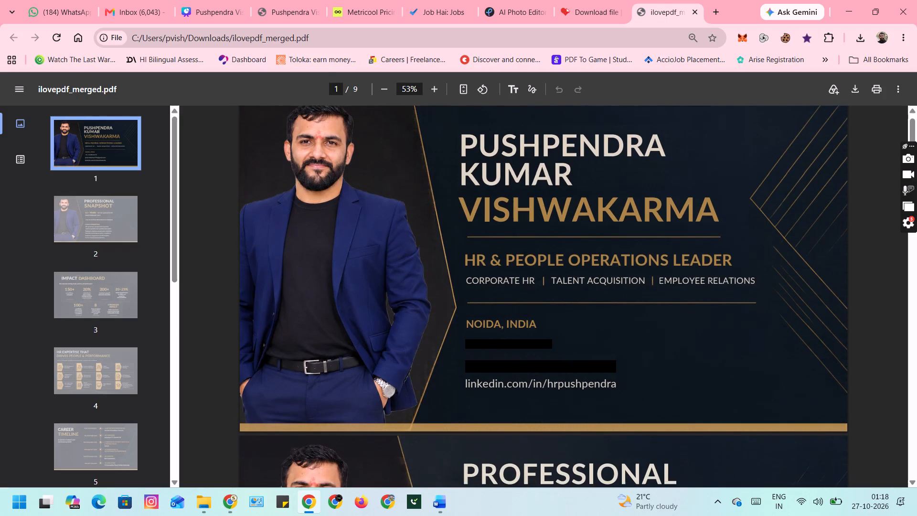
pyautogui.scroll(-6, 548, 359)
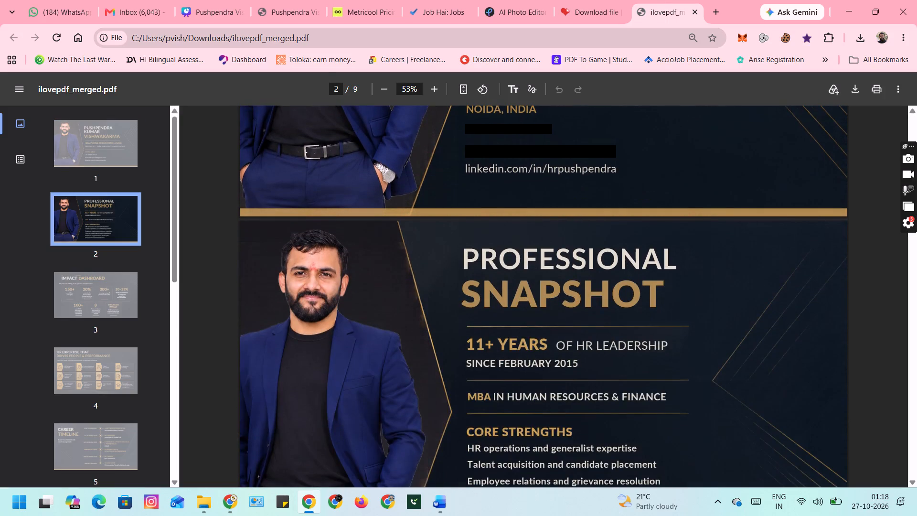
pyautogui.scroll(-4, 548, 359)
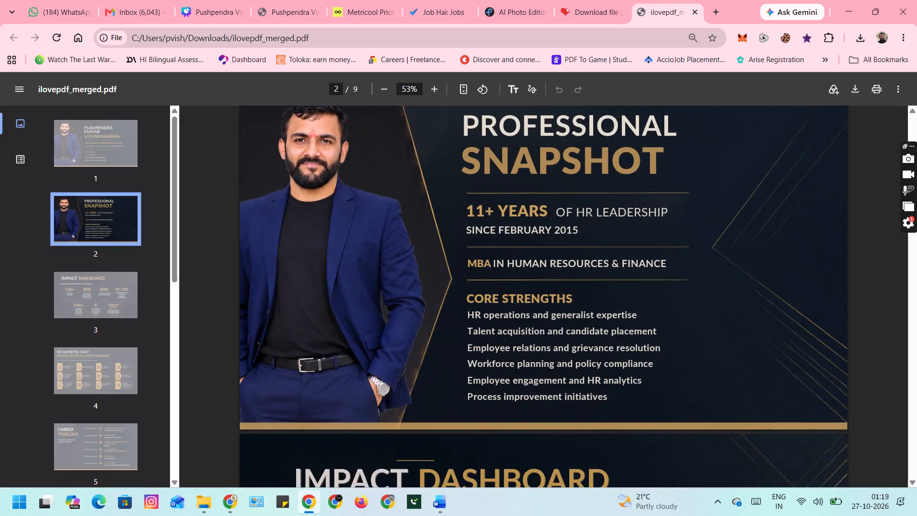
pyautogui.scroll(-15, 548, 359)
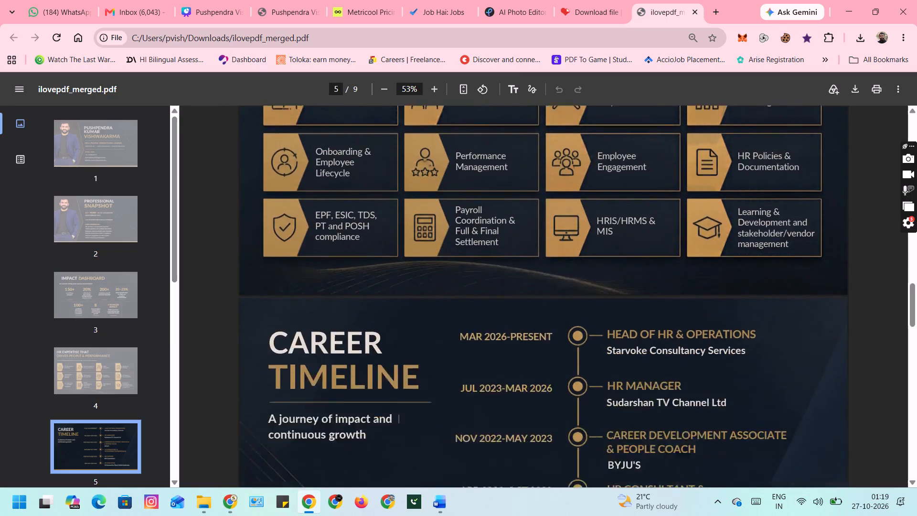
pyautogui.scroll(-4, 548, 359)
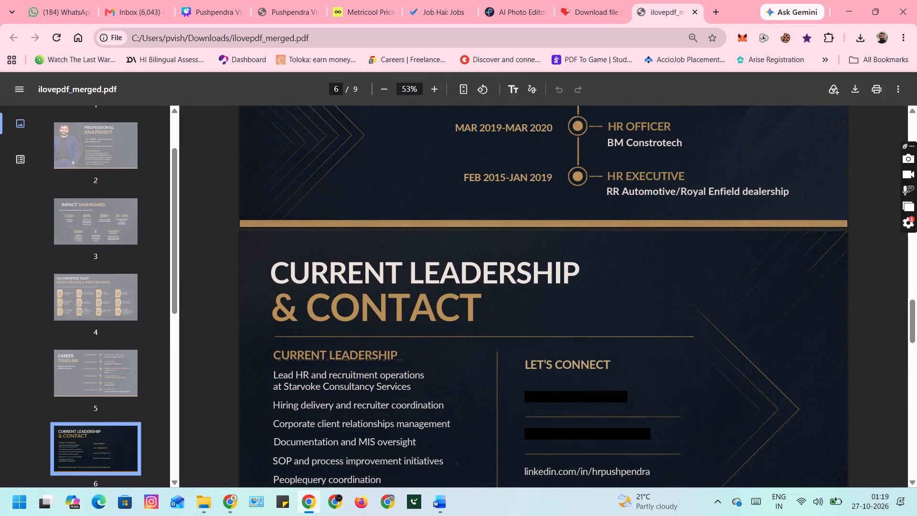
# Recheck the portfolio pages in reverse, from Current Leadership & Contact through Impact Dashboard and Professional Snapshot to the cover.
pyautogui.scroll(13, 548, 359)
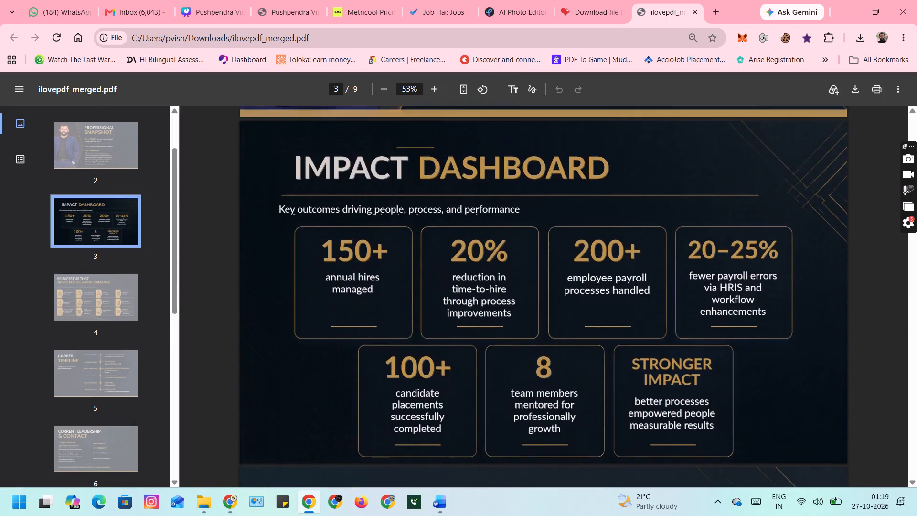
pyautogui.scroll(2, 548, 359)
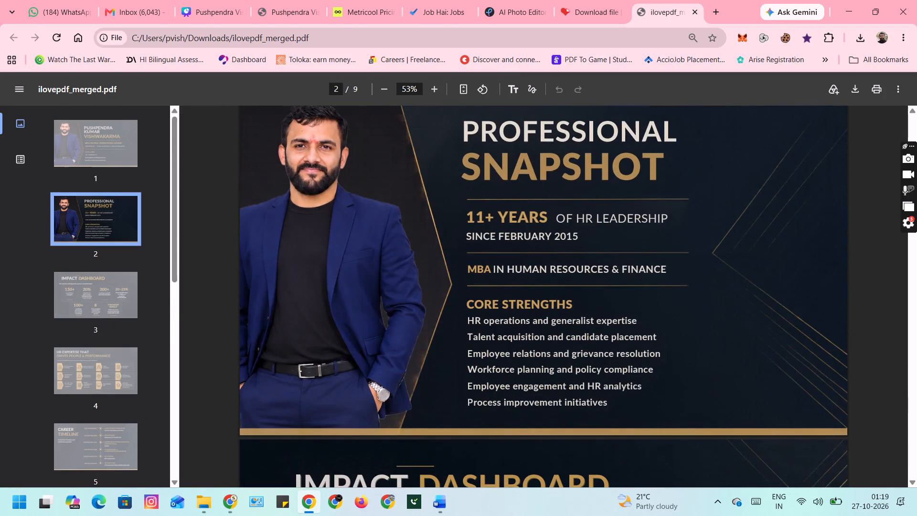
pyautogui.scroll(4, 548, 359)
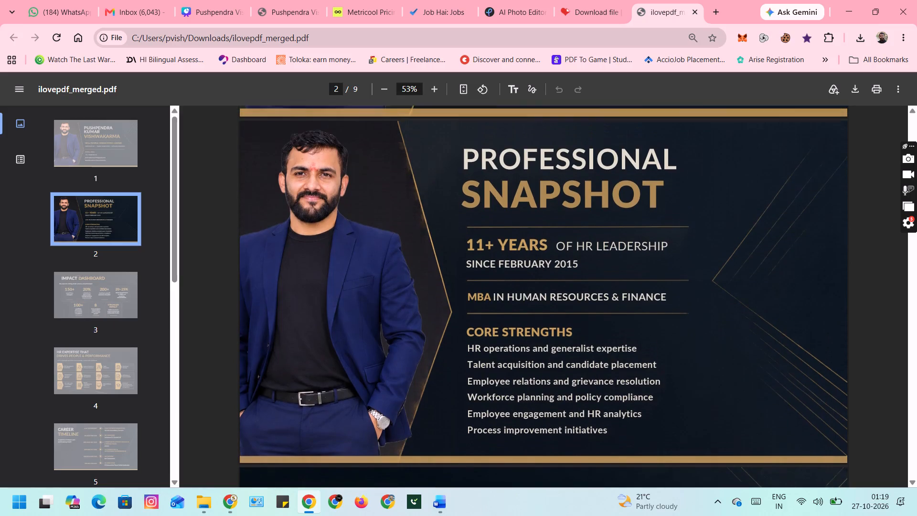
pyautogui.scroll(4, 548, 359)
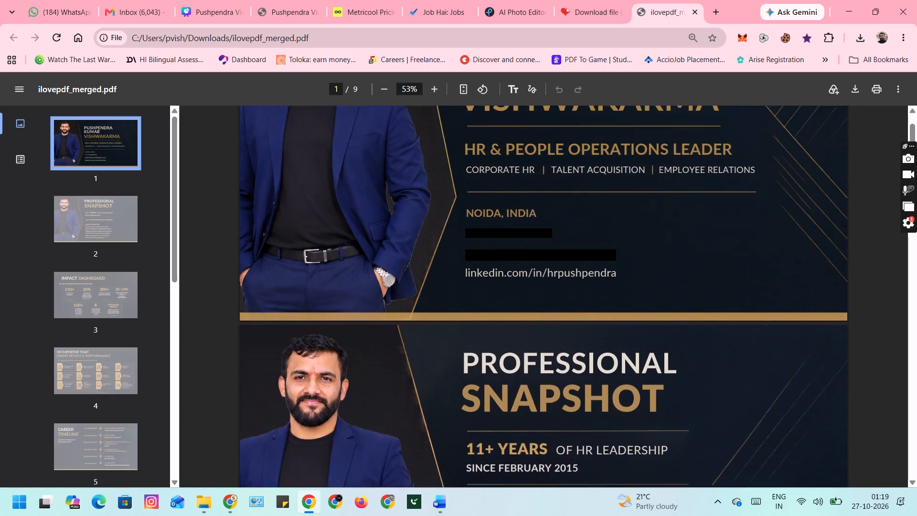
pyautogui.scroll(2, 548, 359)
# Look through the whole merged PDF from the portfolio pages to the résumé's education, achievements and declaration on page 9.
pyautogui.scroll(-7, 548, 359)
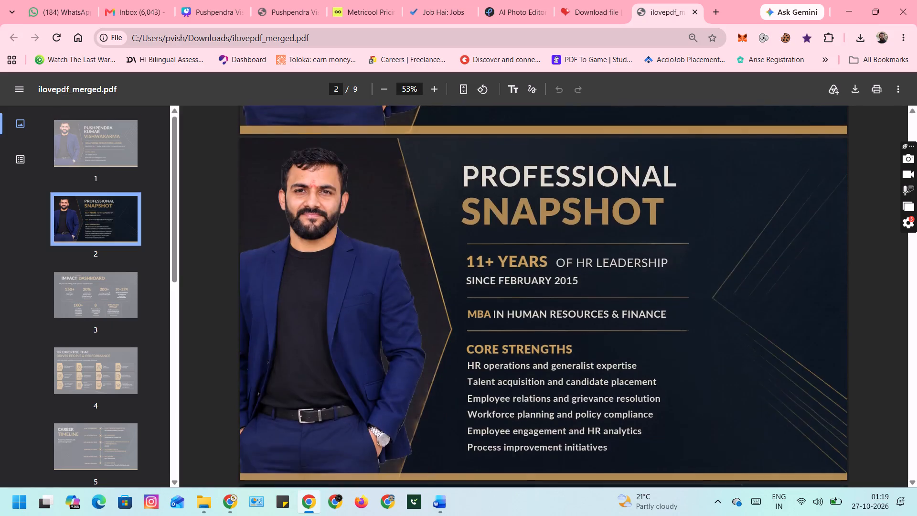
pyautogui.scroll(-10, 548, 359)
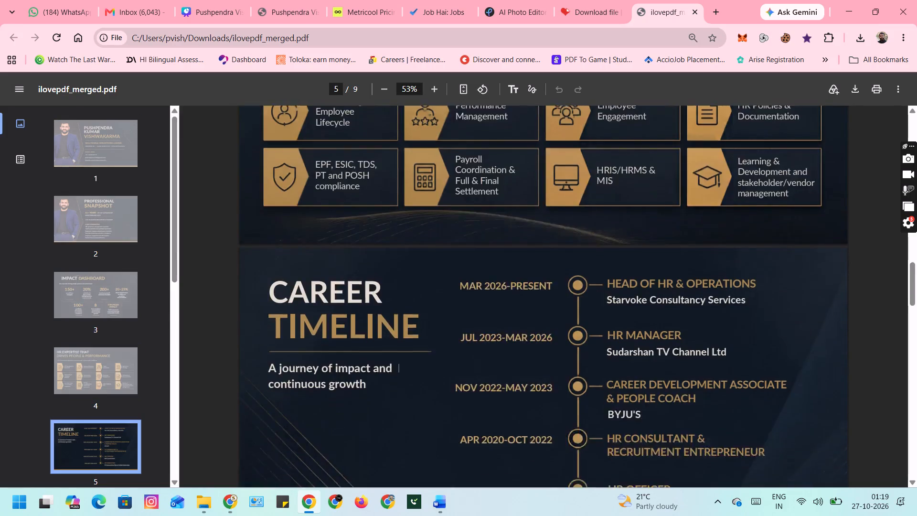
pyautogui.scroll(-7, 548, 359)
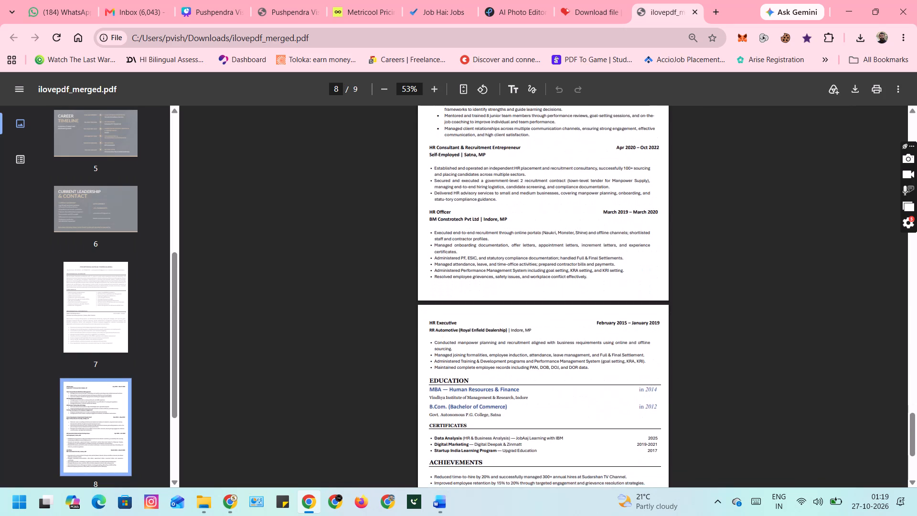
pyautogui.scroll(-5, 548, 359)
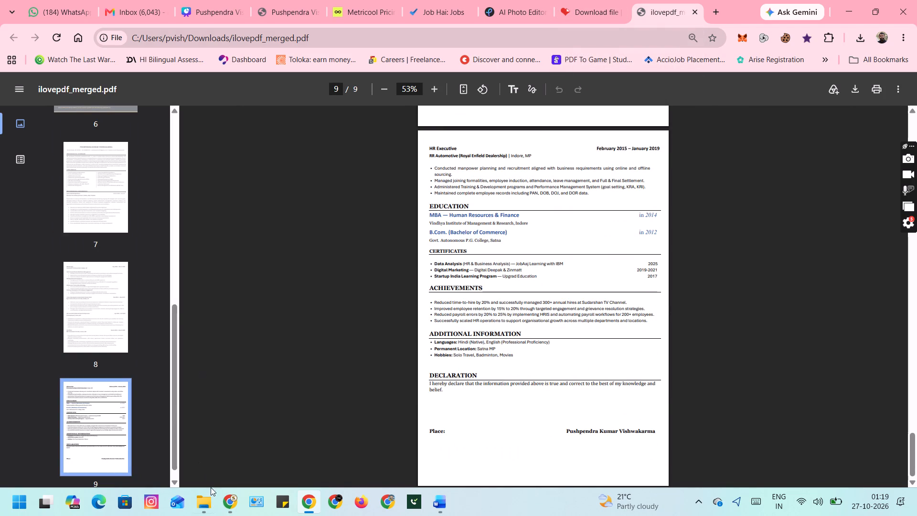
# Copy the HR Portfolio PDF from the Downloads folder to New Volume (D:).
pyautogui.click(202, 498)
pyautogui.click(260, 447)
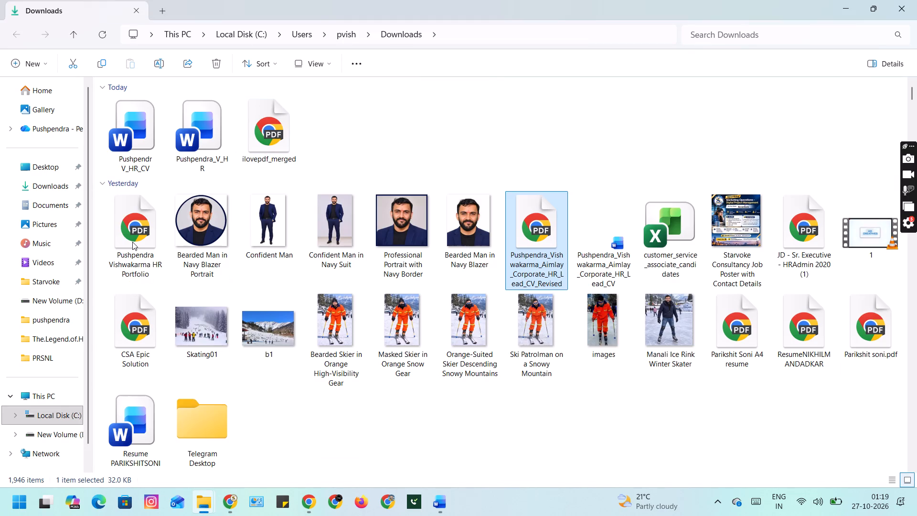
pyautogui.click(132, 242)
pyautogui.hotkey('ctrl', 'c')
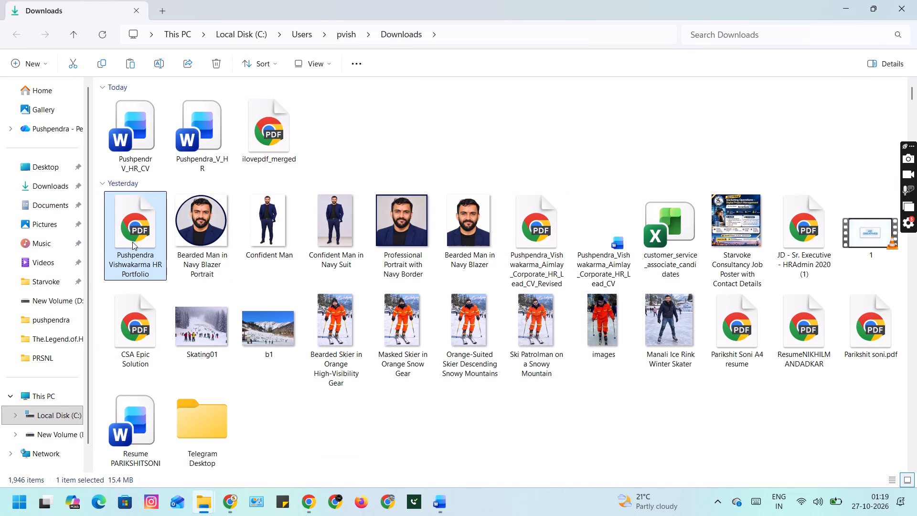
pyautogui.click(58, 301)
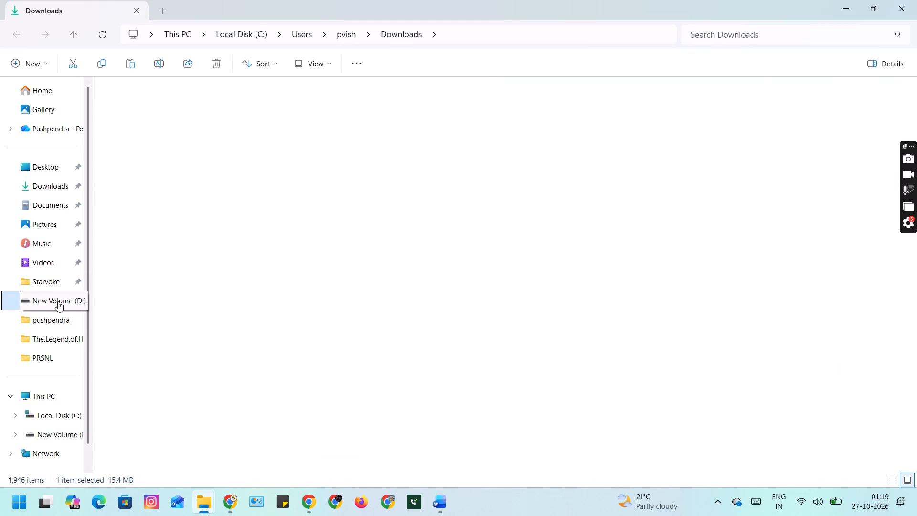
pyautogui.hotkey('ctrl', 'v')
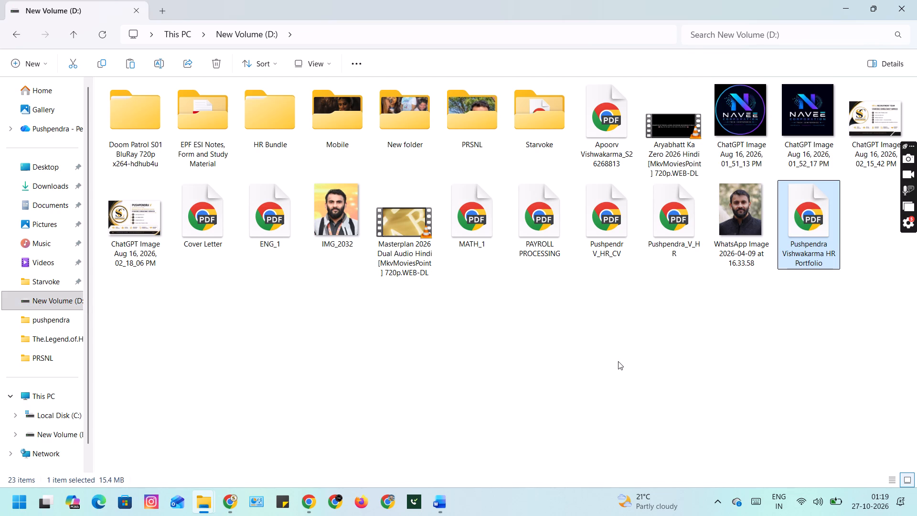
# Move the résumé PDF whose name ends in _V_HR from New Volume (D:) into the PRSNL > DOCUMENT folder.
pyautogui.click(607, 215)
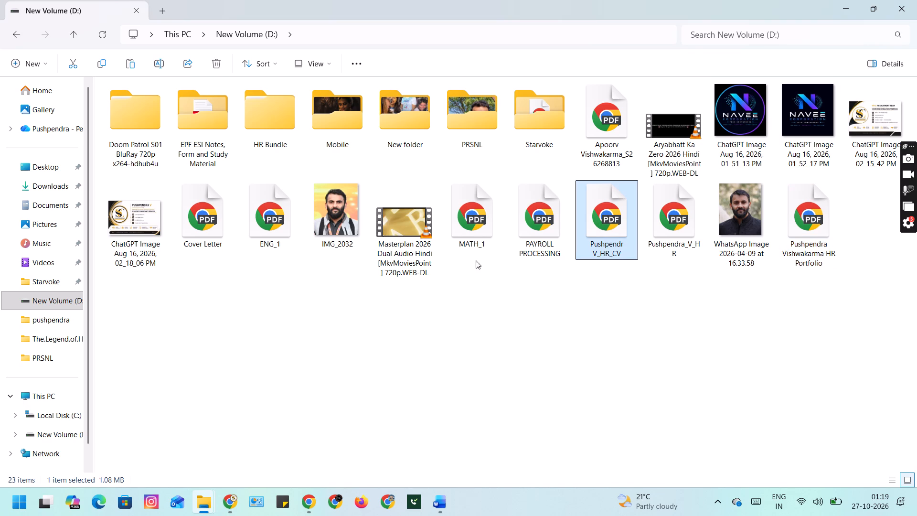
pyautogui.click(664, 213)
pyautogui.hotkey('ctrl', 'x')
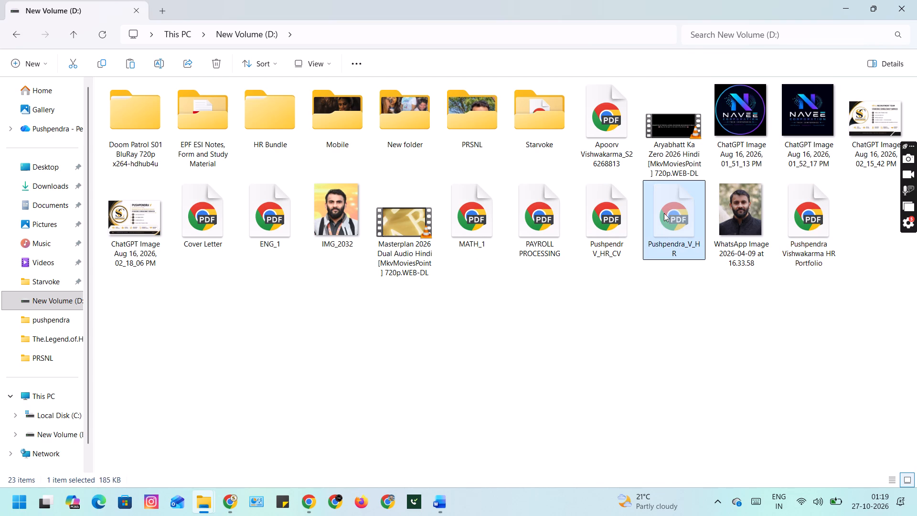
pyautogui.doubleClick(473, 116)
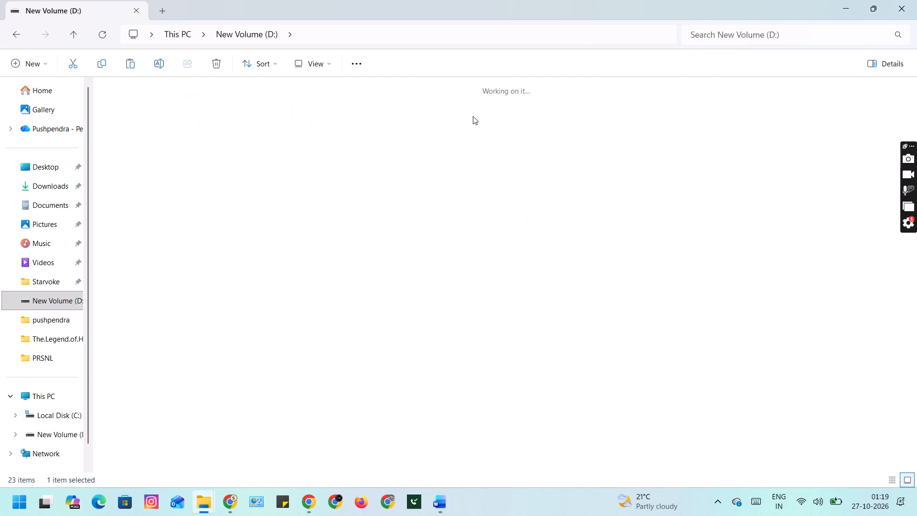
pyautogui.doubleClick(197, 119)
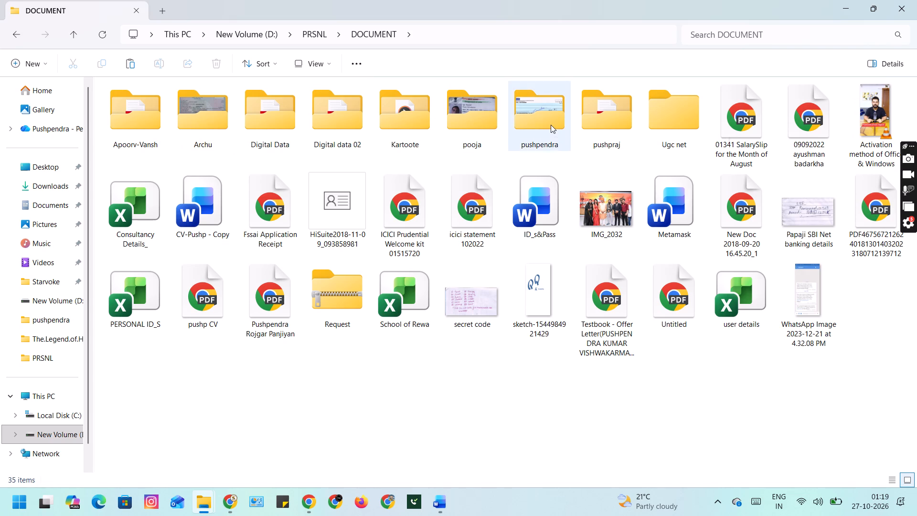
pyautogui.doubleClick(551, 125)
pyautogui.press('BackSpace')
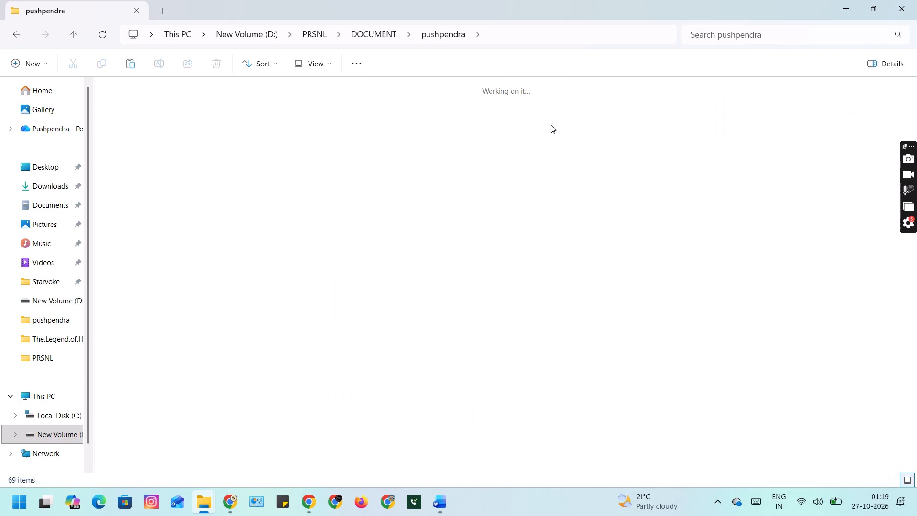
pyautogui.click(476, 443)
pyautogui.hotkey('ctrl', 'v')
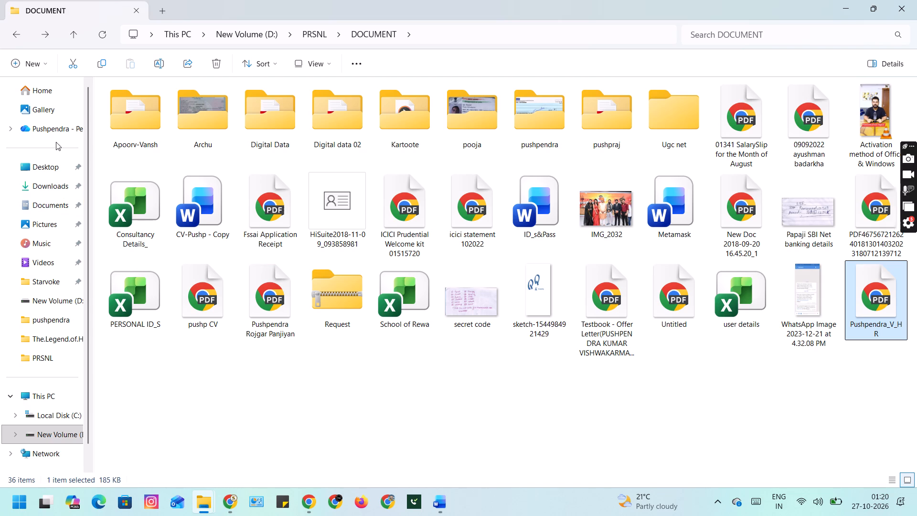
pyautogui.click(53, 301)
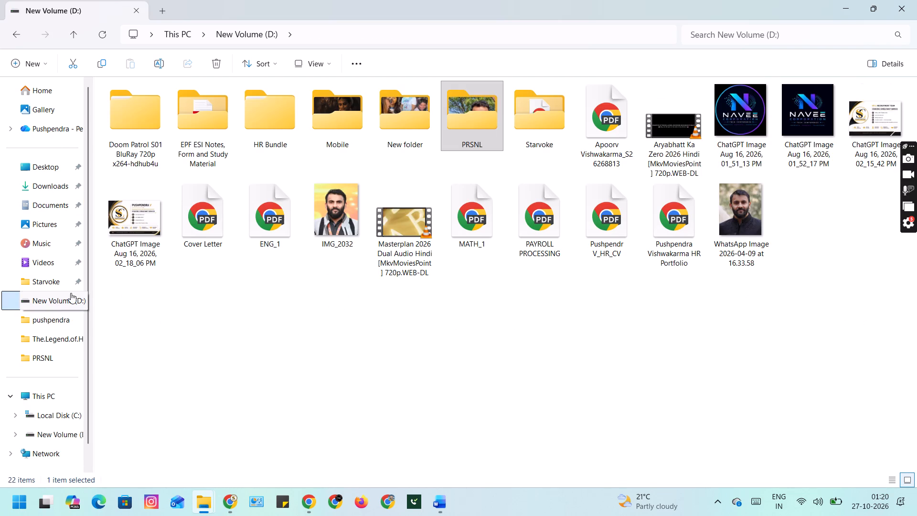
pyautogui.click(743, 120)
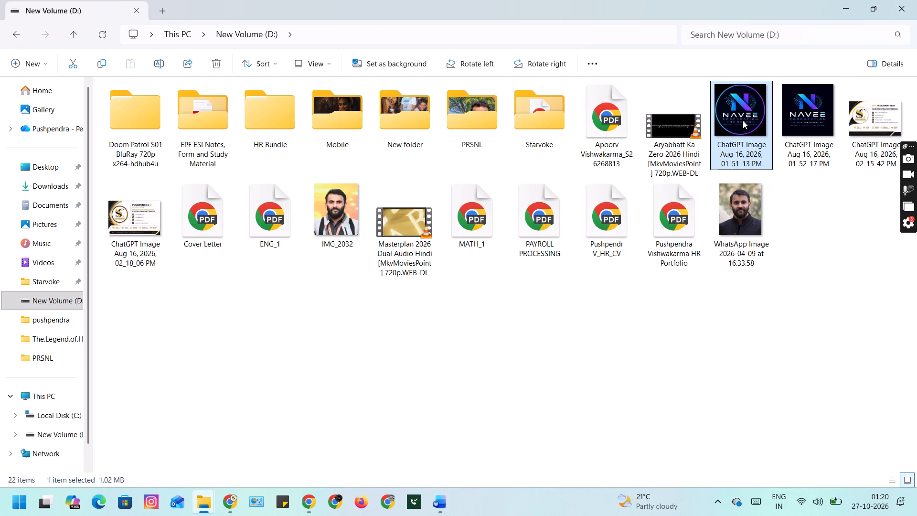
pyautogui.click(743, 120)
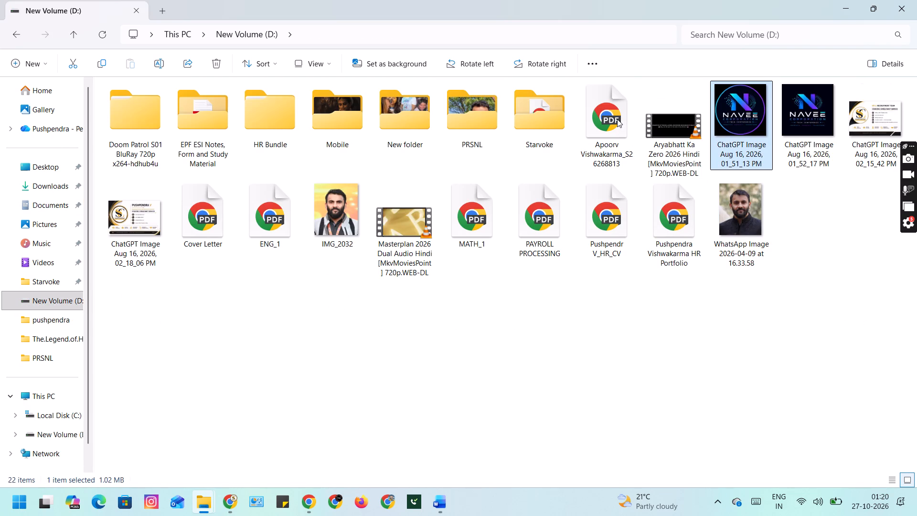
pyautogui.click(617, 119)
pyautogui.doubleClick(617, 119)
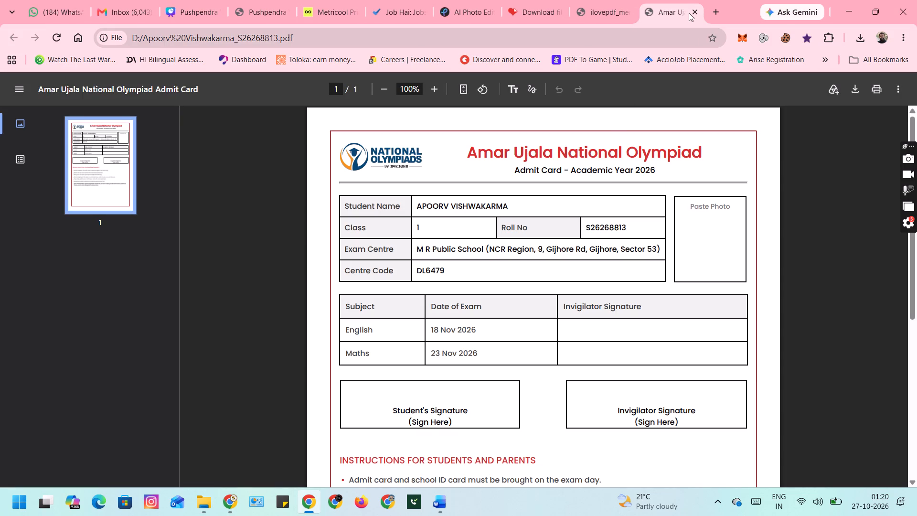
# Close the Olympiad admit card PDF and the merged PDF ilovepdf_merged.
pyautogui.click(693, 14)
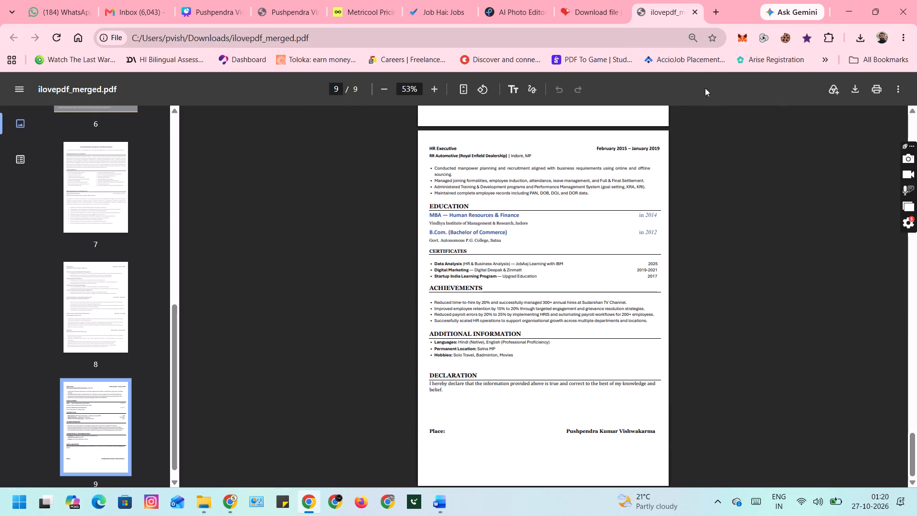
pyautogui.hotkey('alt', 'Tab')
pyautogui.click(538, 324)
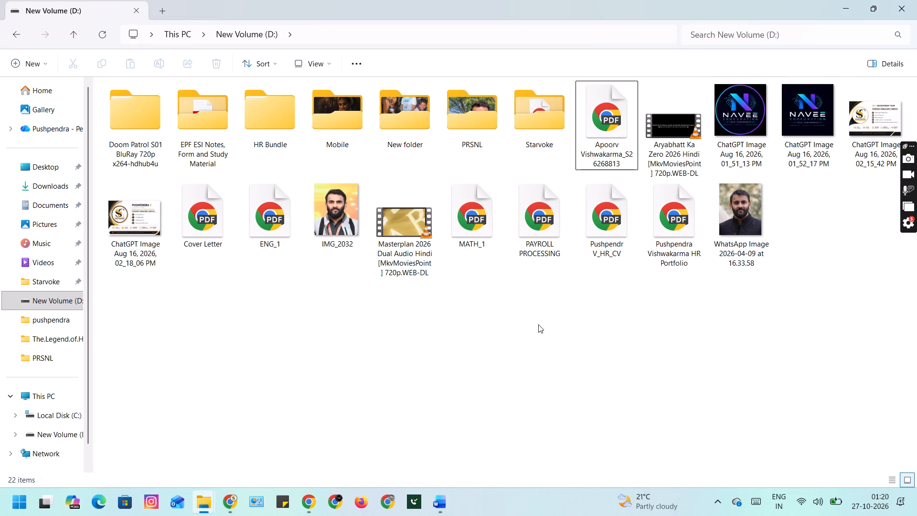
pyautogui.hotkey('alt', 'Tab')
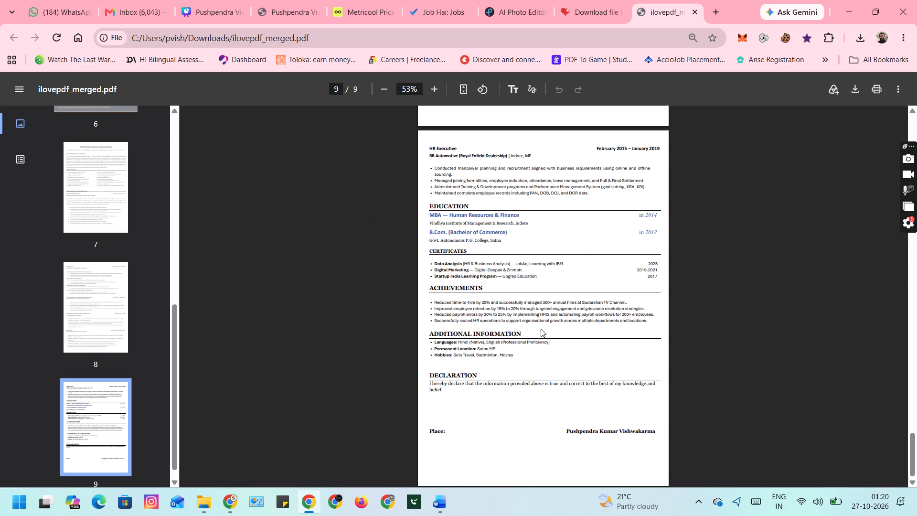
pyautogui.click(697, 11)
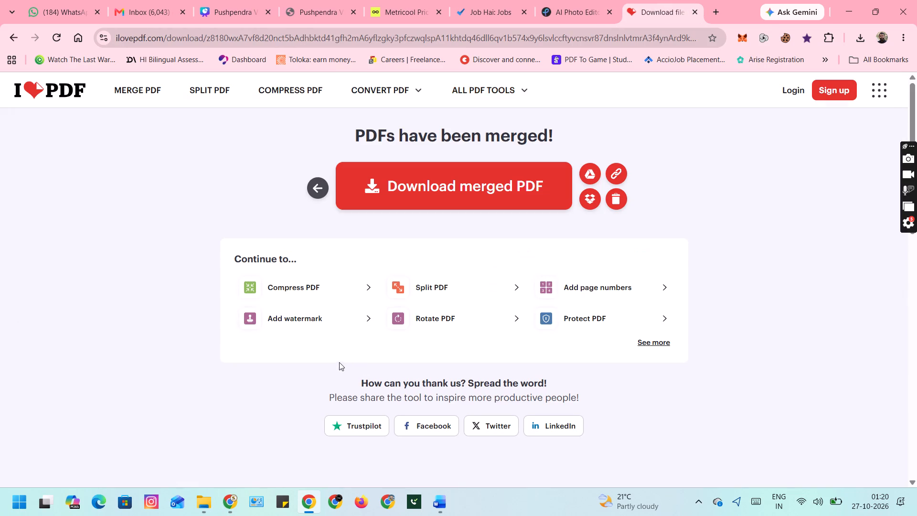
# Switch to Word and close the résumé document whose name ends in _V_HR without saving its changes.
pyautogui.hotkey('alt', 'Tab')
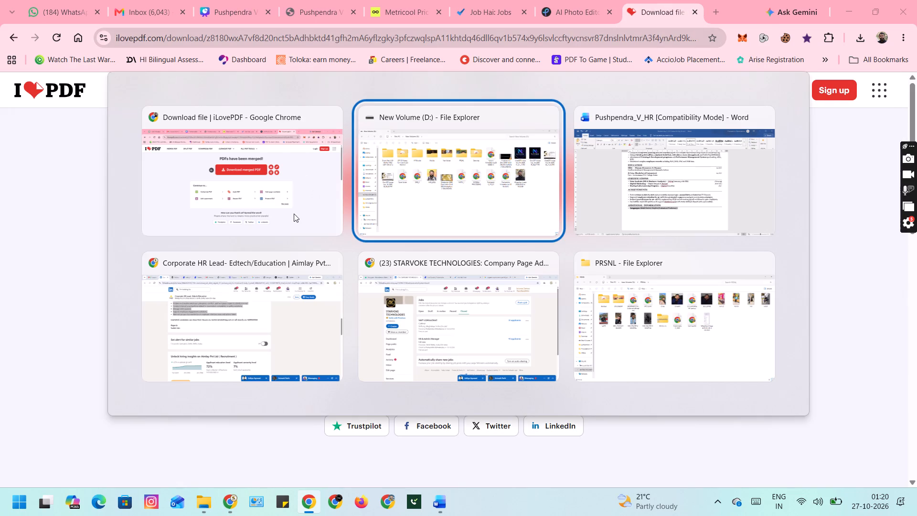
pyautogui.hotkey('alt', 'Tab')
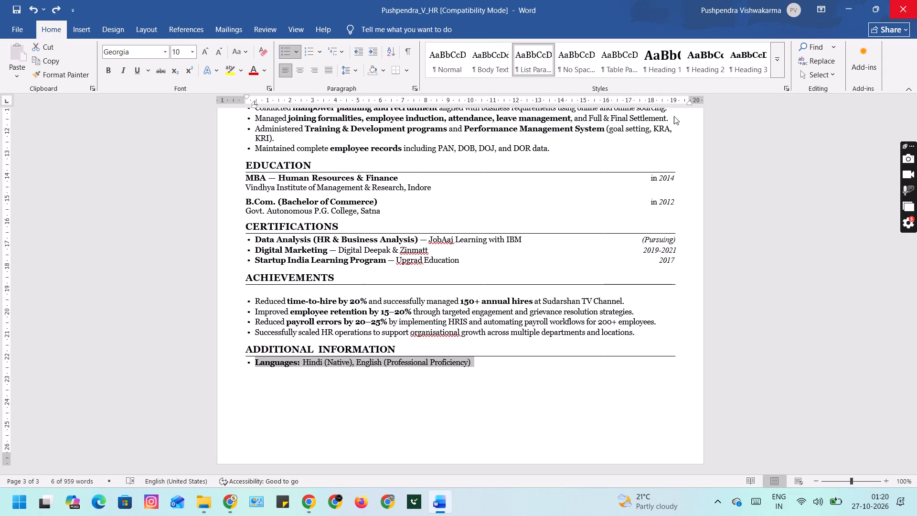
pyautogui.click(500, 204)
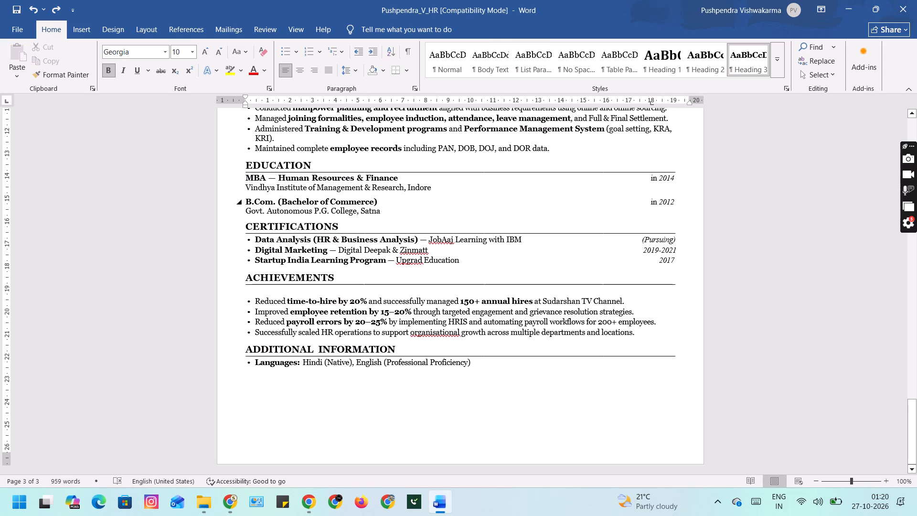
pyautogui.scroll(-9, 525, 202)
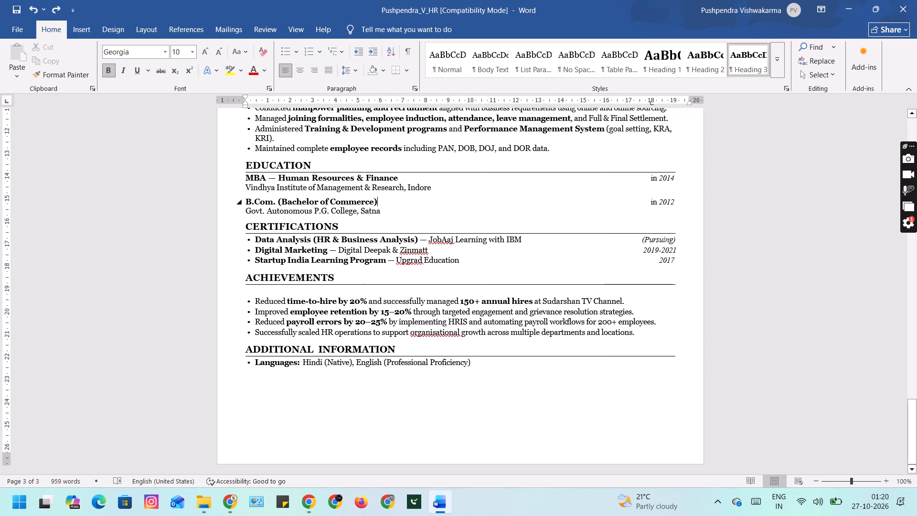
pyautogui.click(916, 0)
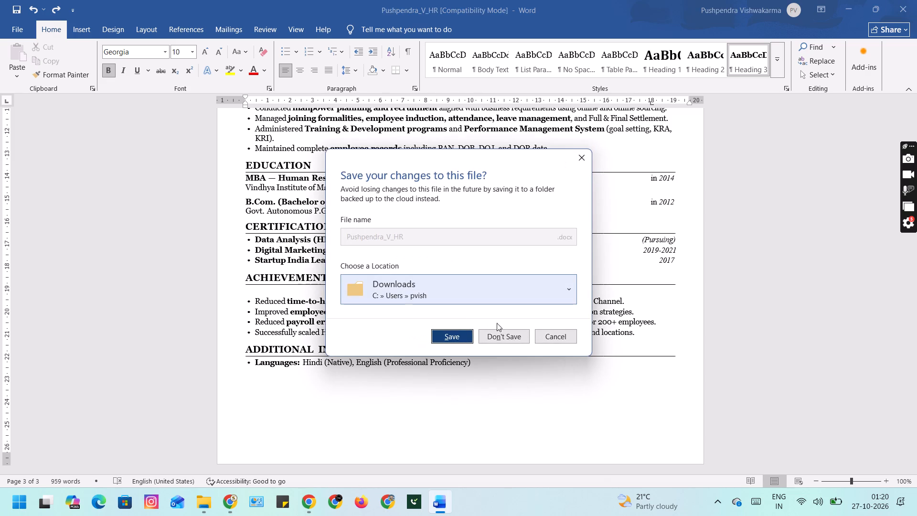
pyautogui.click(512, 330)
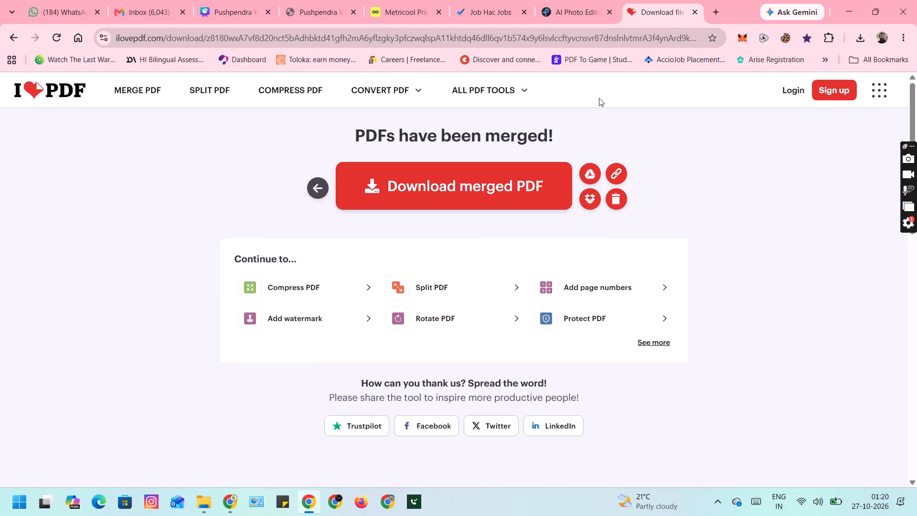
# Switch to the browser, open Google Docs in a new tab and create a blank document.
pyautogui.click(713, 10)
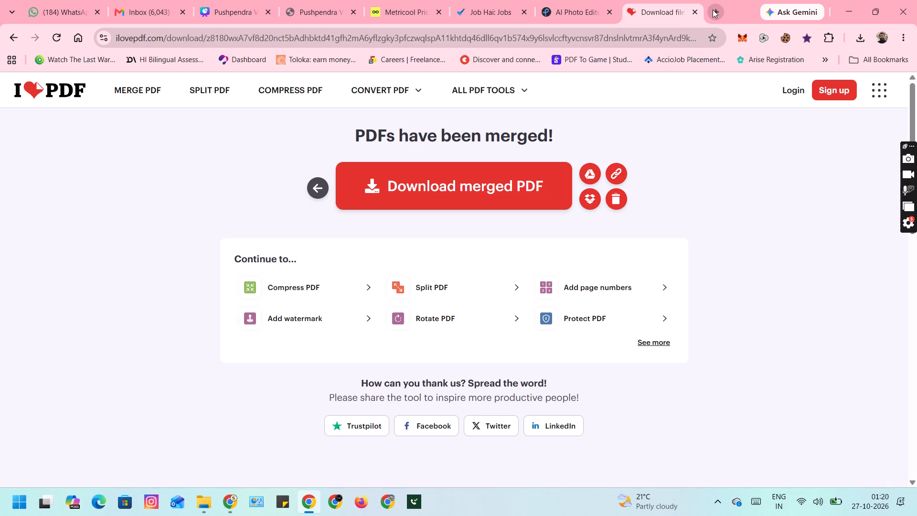
pyautogui.click(871, 88)
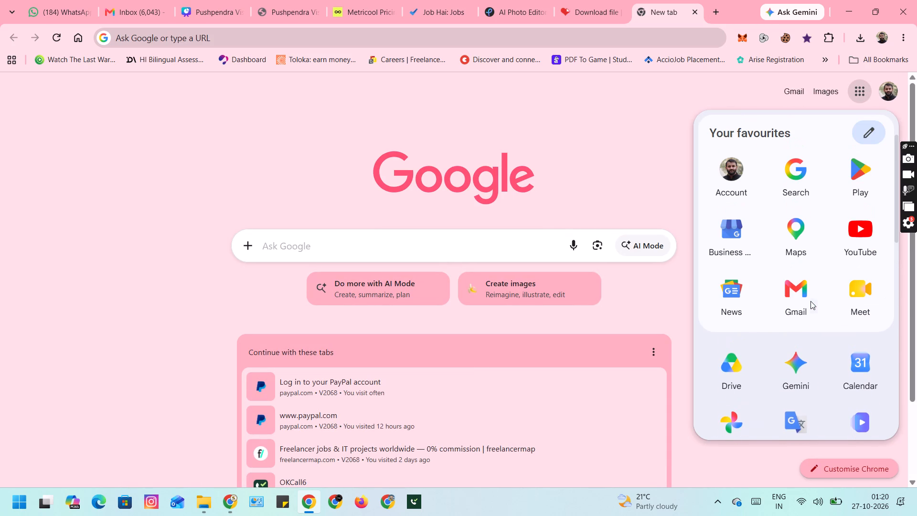
pyautogui.scroll(-3, 810, 301)
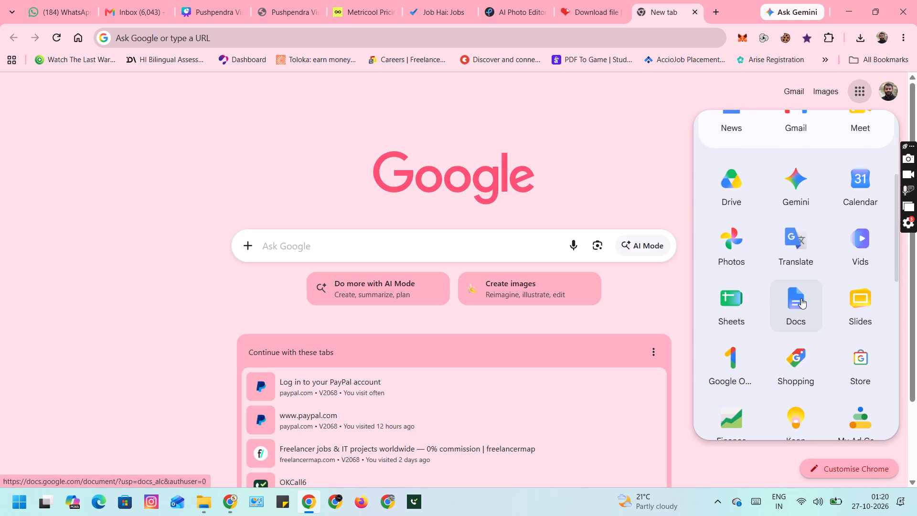
pyautogui.click(796, 303)
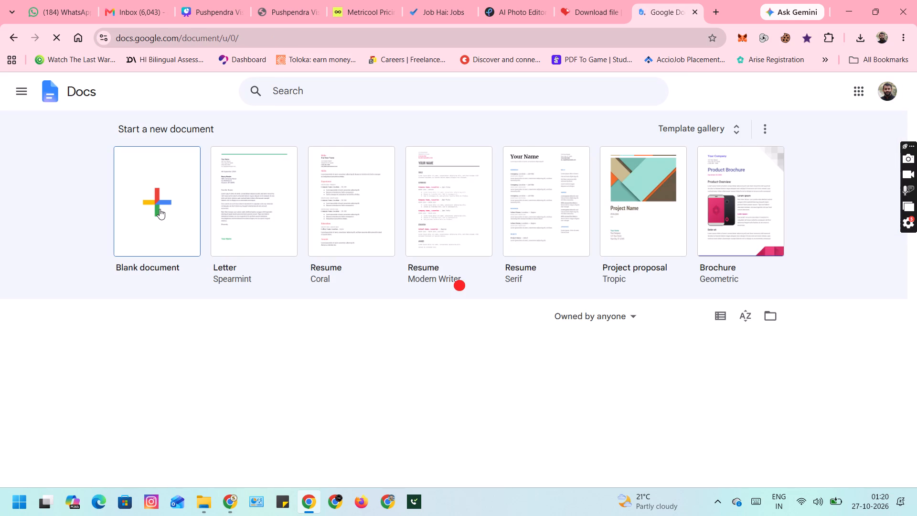
pyautogui.click(24, 89)
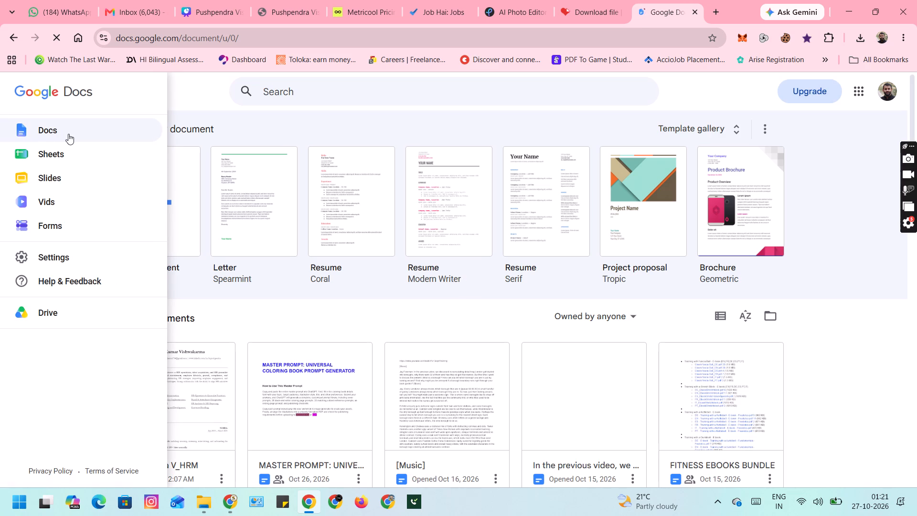
pyautogui.click(298, 291)
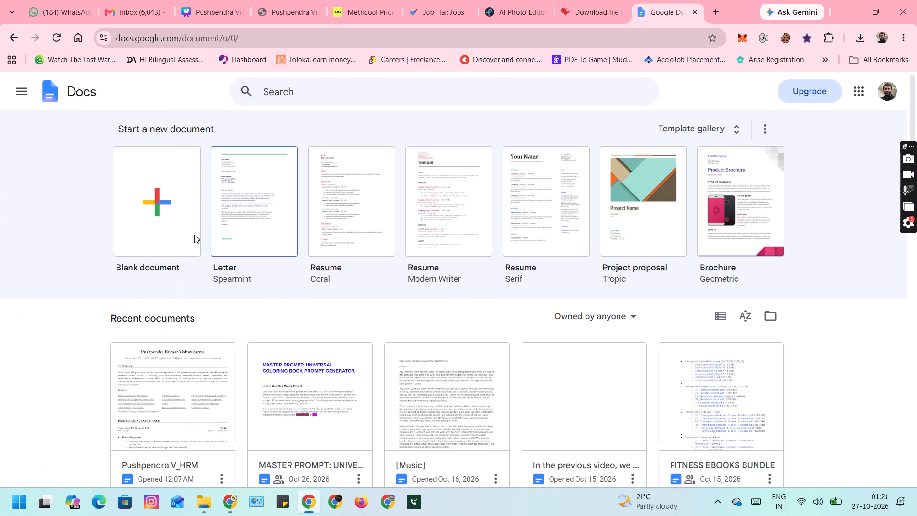
pyautogui.click(166, 206)
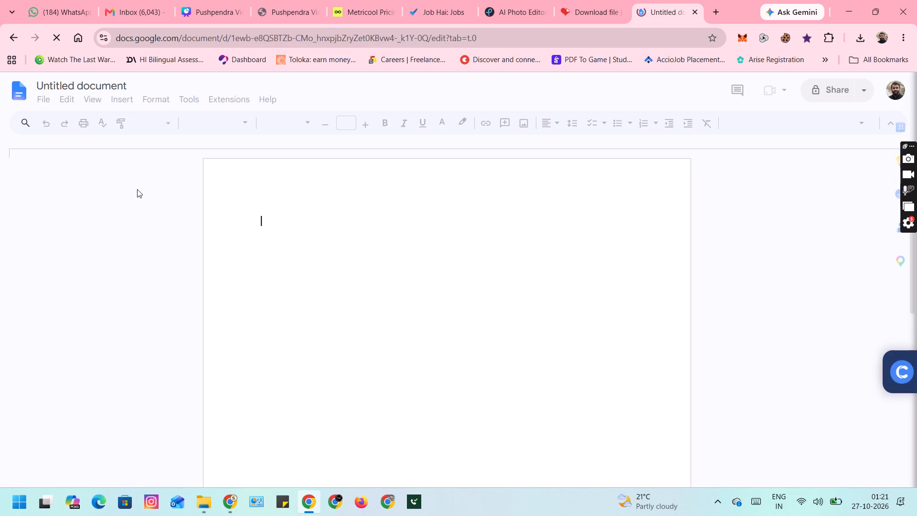
# Upload the PDF whose name ends in V_HR_CV from New Volume (D:) and open it in Google Docs.
pyautogui.click(42, 99)
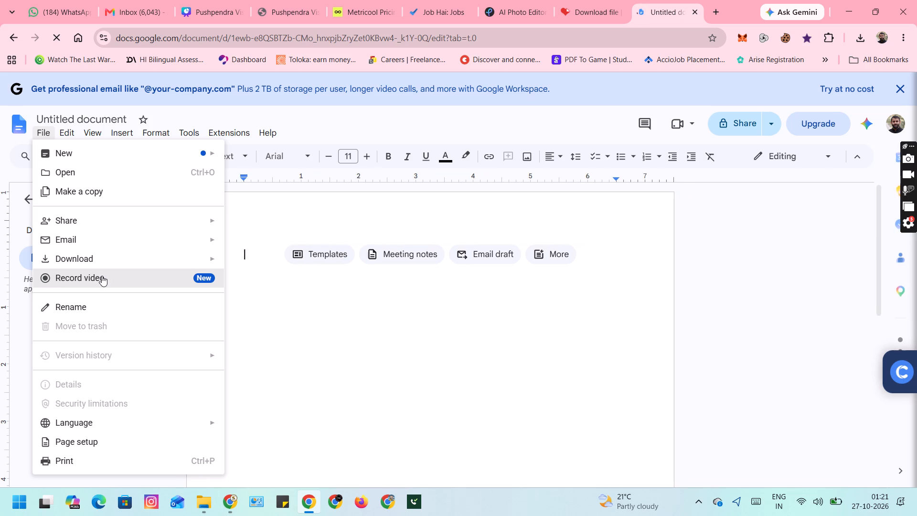
pyautogui.click(120, 175)
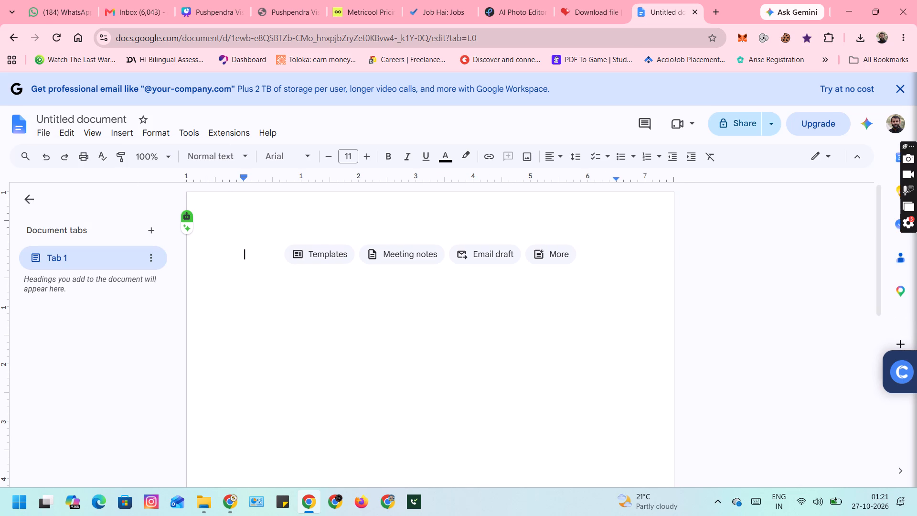
pyautogui.click(45, 133)
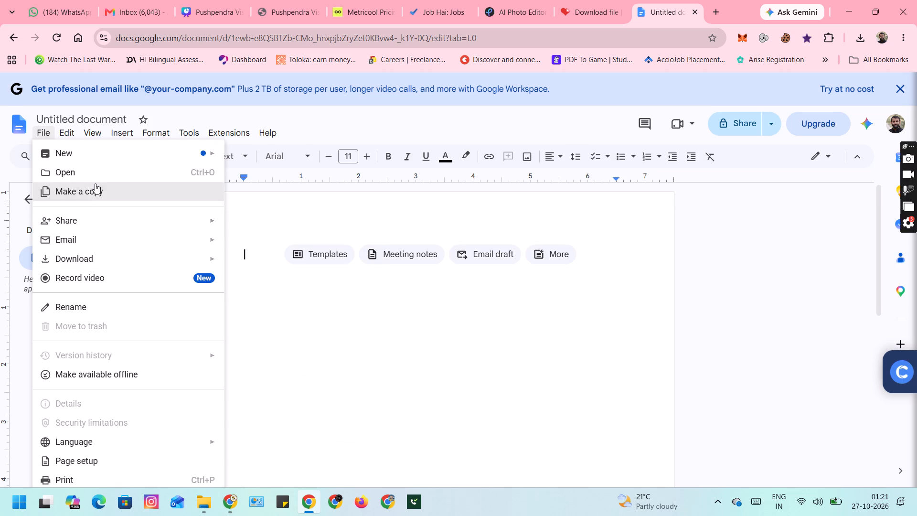
pyautogui.click(82, 169)
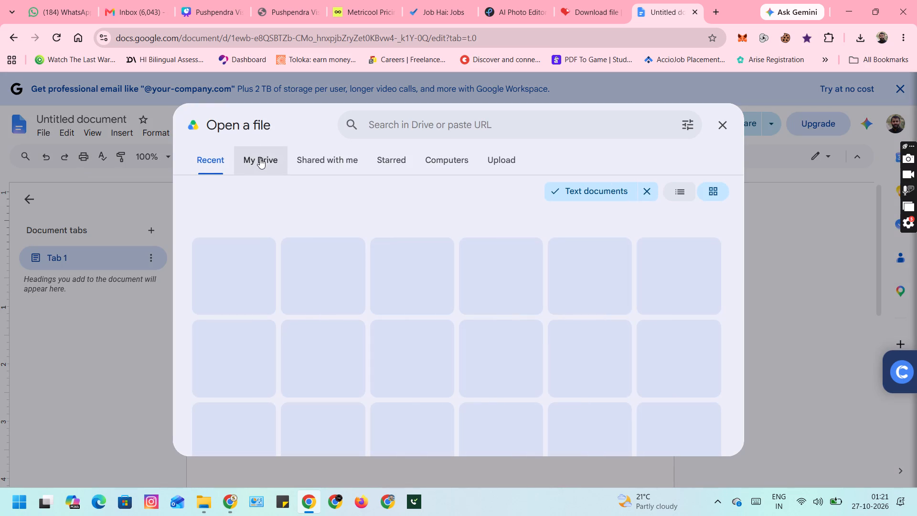
pyautogui.click(496, 162)
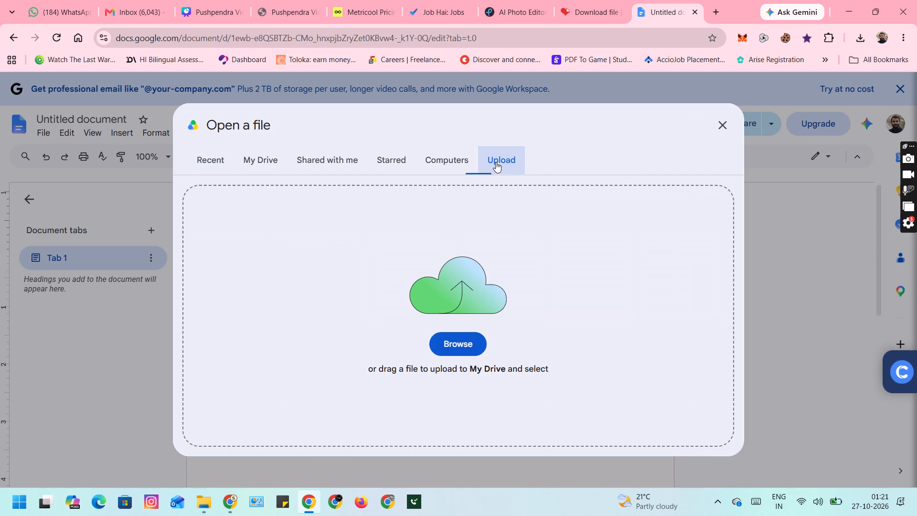
pyautogui.click(452, 348)
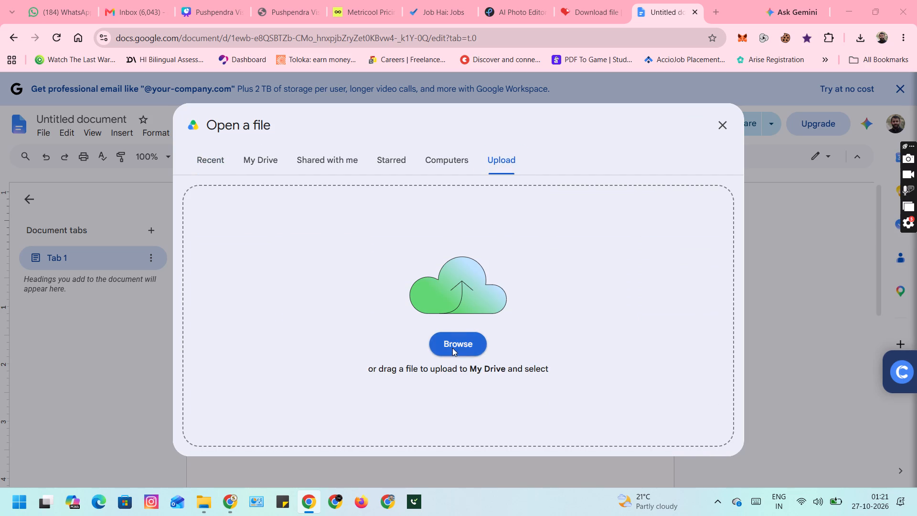
pyautogui.scroll(-1, 228, 354)
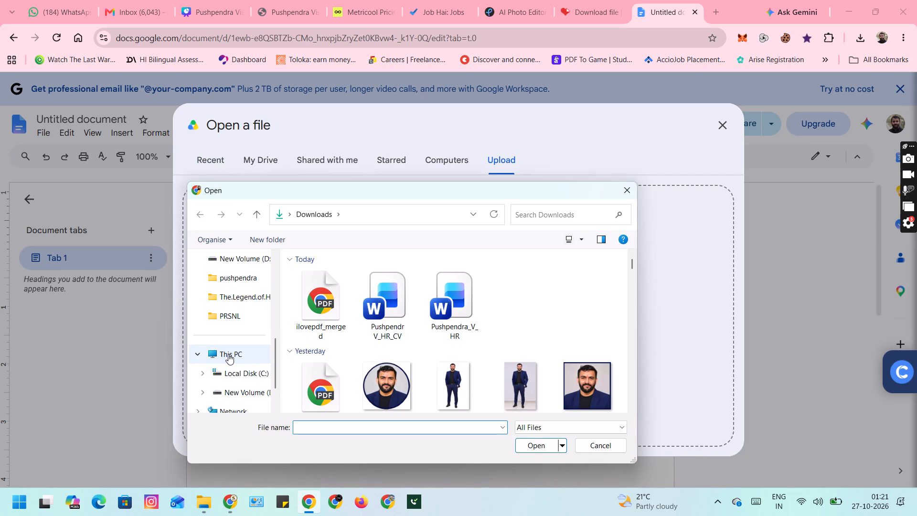
pyautogui.scroll(-1, 228, 354)
pyautogui.click(245, 388)
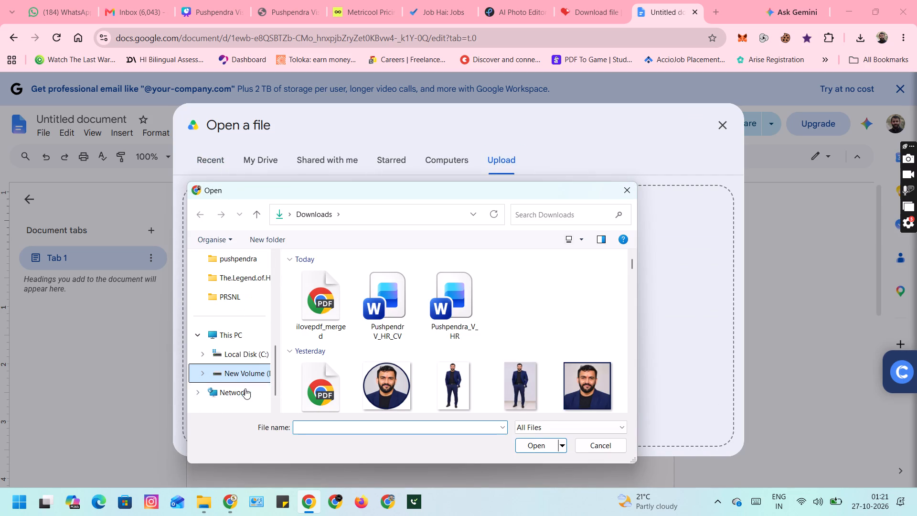
pyautogui.scroll(-1, 503, 359)
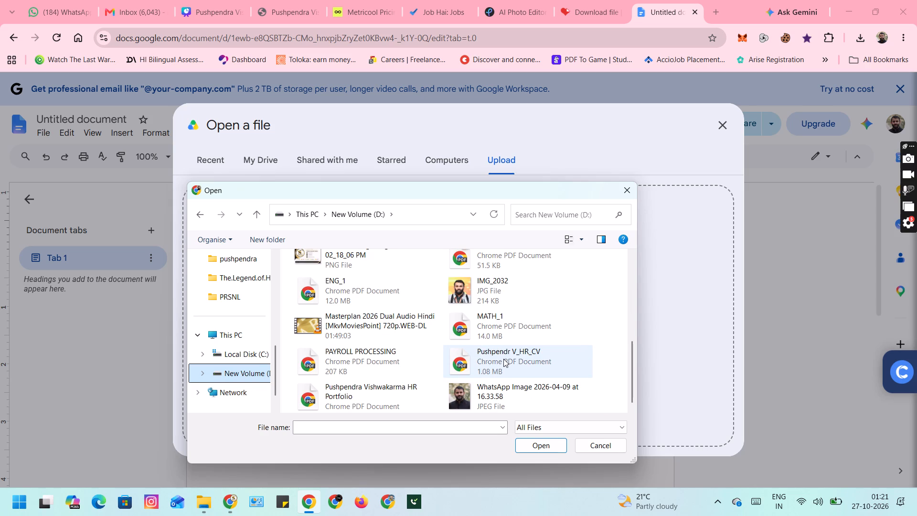
pyautogui.scroll(-1, 503, 359)
pyautogui.doubleClick(557, 361)
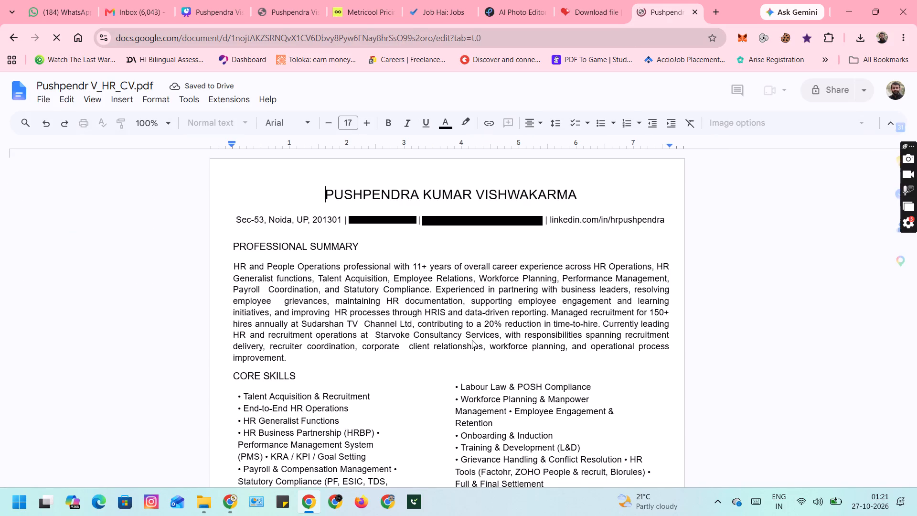
# Examine the converted résumé's summary, core skills and professional experience for layout and text accuracy, and close it.
pyautogui.click(414, 291)
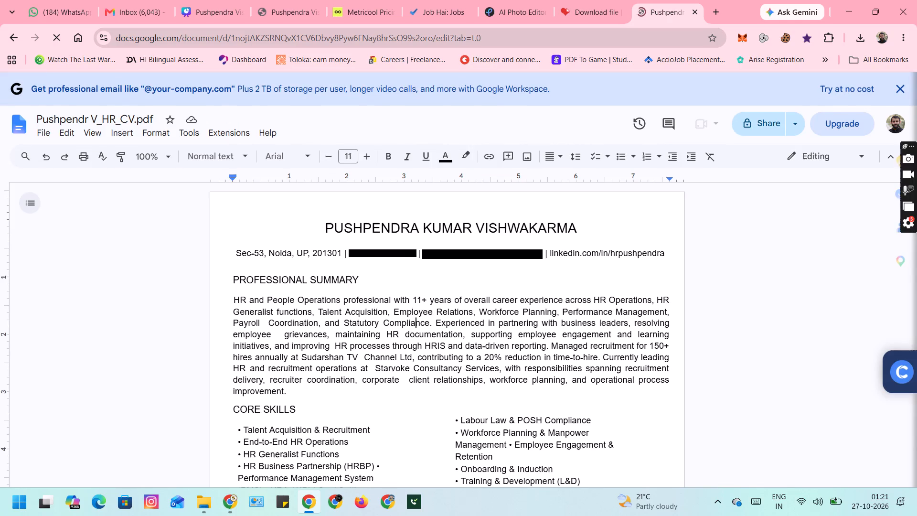
pyautogui.scroll(-6, 426, 346)
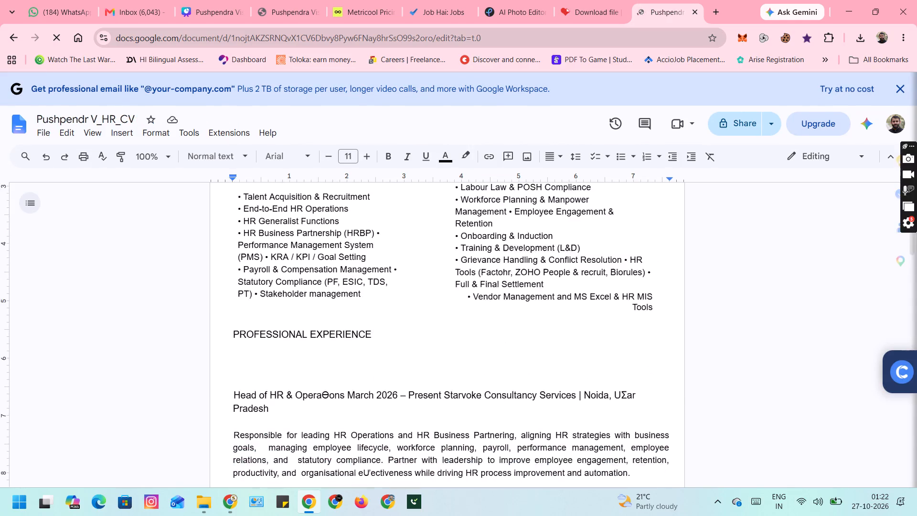
pyautogui.scroll(-2, 426, 346)
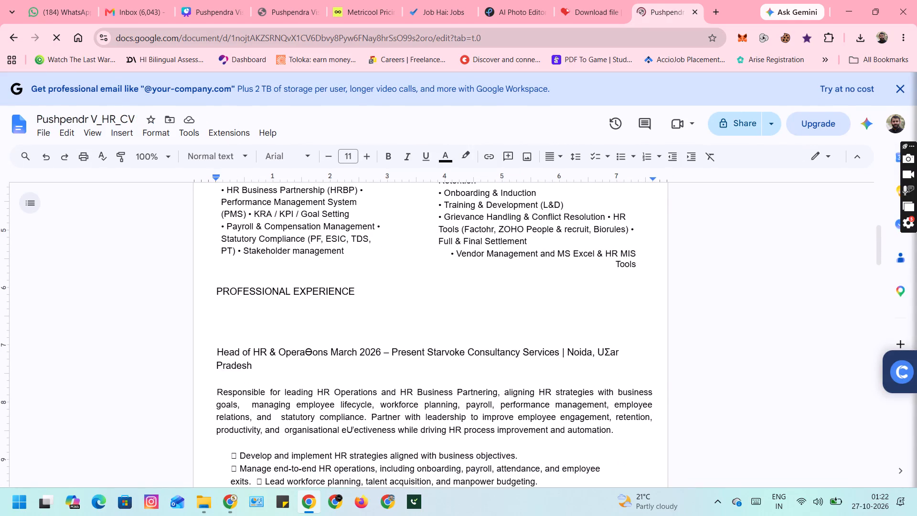
pyautogui.scroll(9, 426, 346)
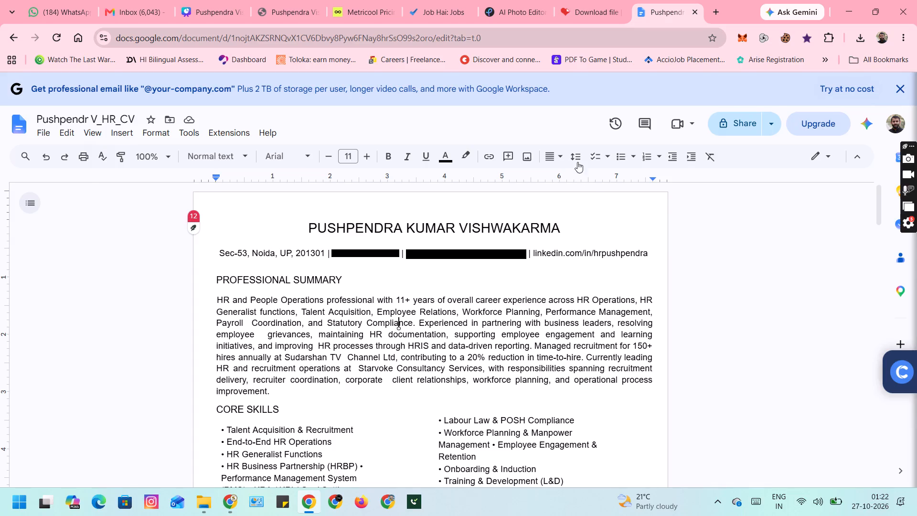
pyautogui.click(695, 11)
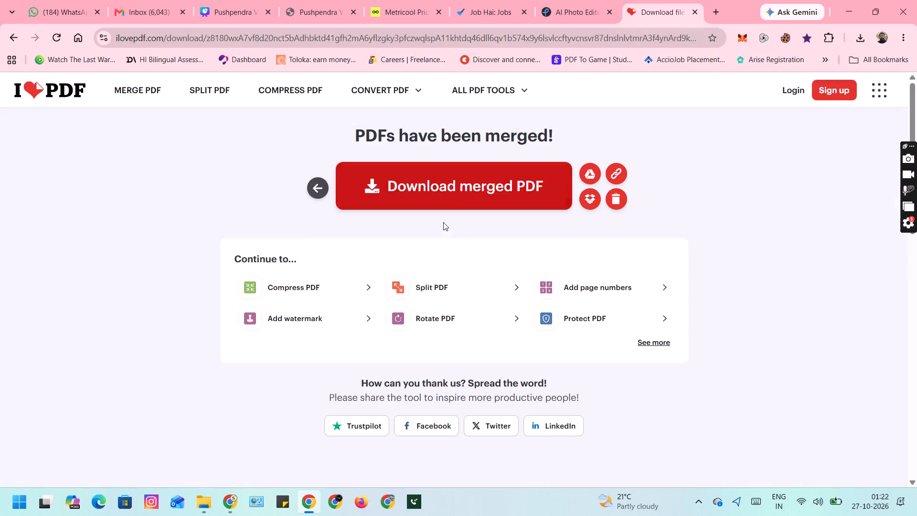
# Reopen the closed V_HR_CV résumé document in Google Docs.
pyautogui.click(717, 11)
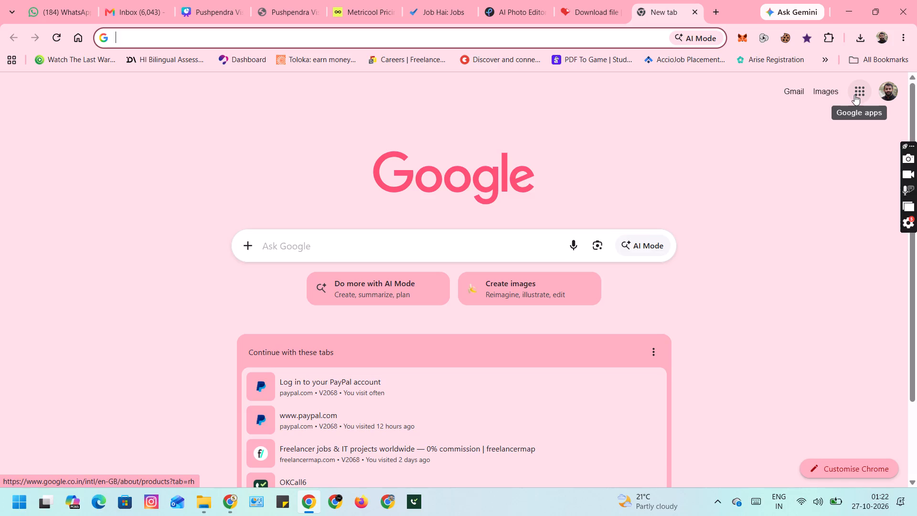
pyautogui.hotkey('ctrl', 'shift', 't')
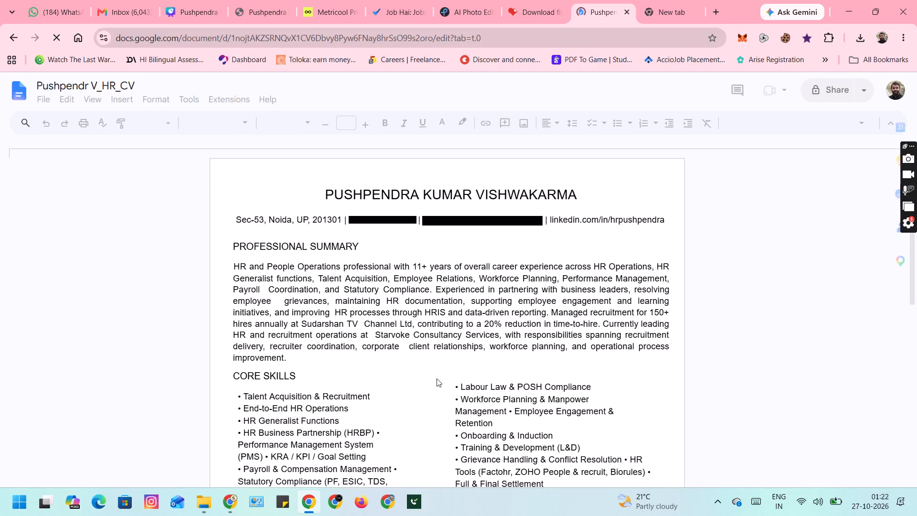
pyautogui.click(437, 378)
# Clear the entire contents of the converted V_HR_CV document and close it.
pyautogui.hotkey('ctrl', 'a')
pyautogui.press('Delete')
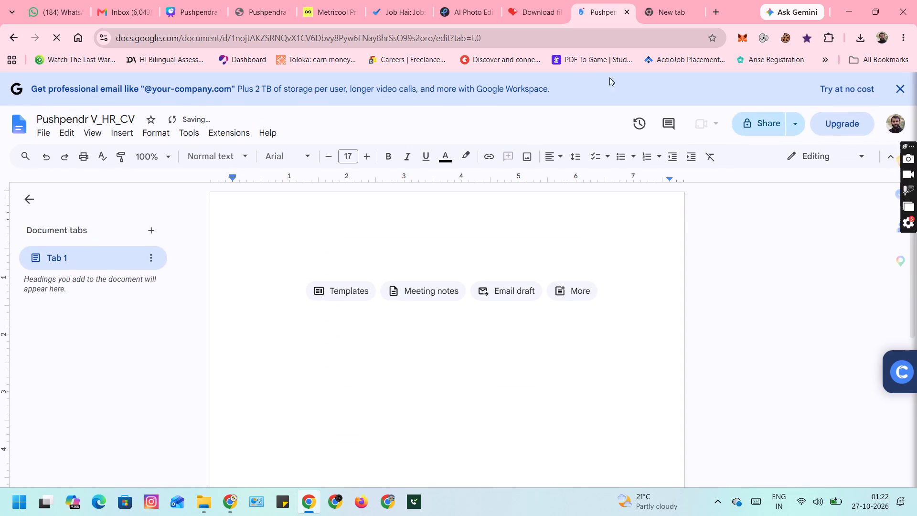
pyautogui.click(627, 11)
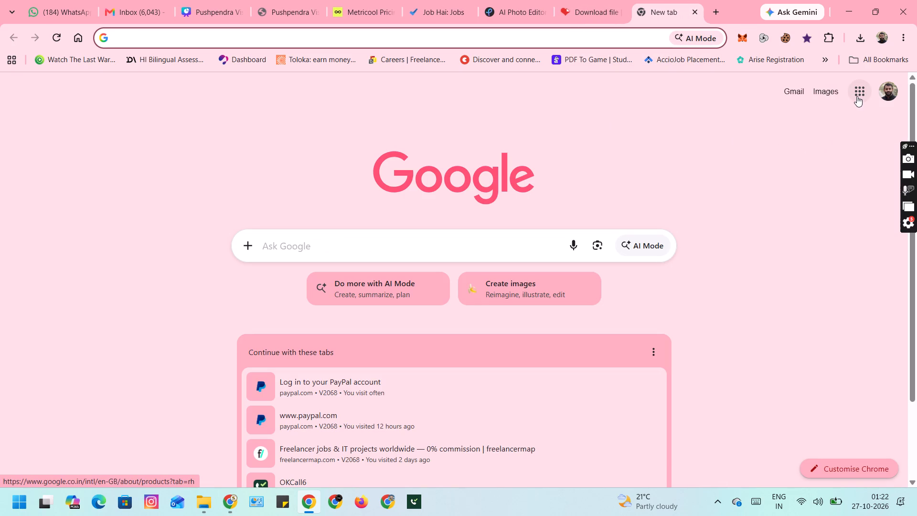
# Go to Google Drive and open the DOCUMENT folder in My Drive.
pyautogui.click(857, 96)
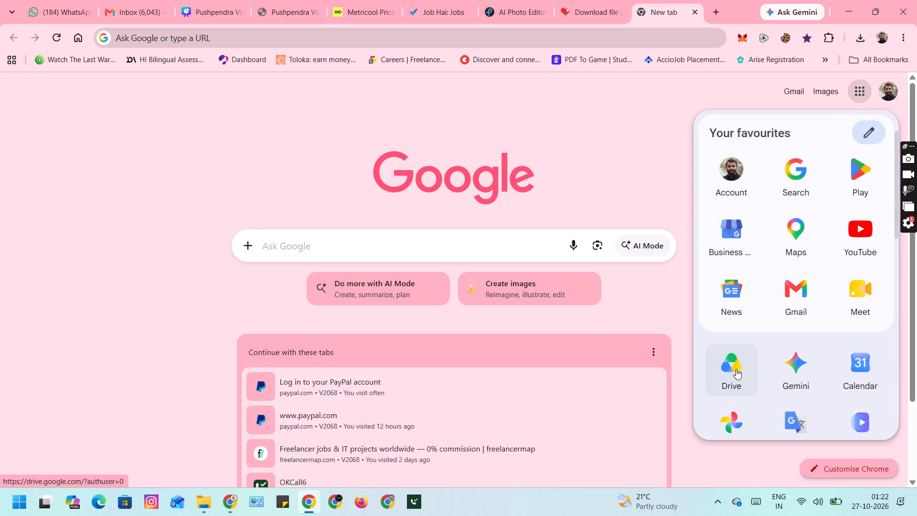
pyautogui.click(736, 369)
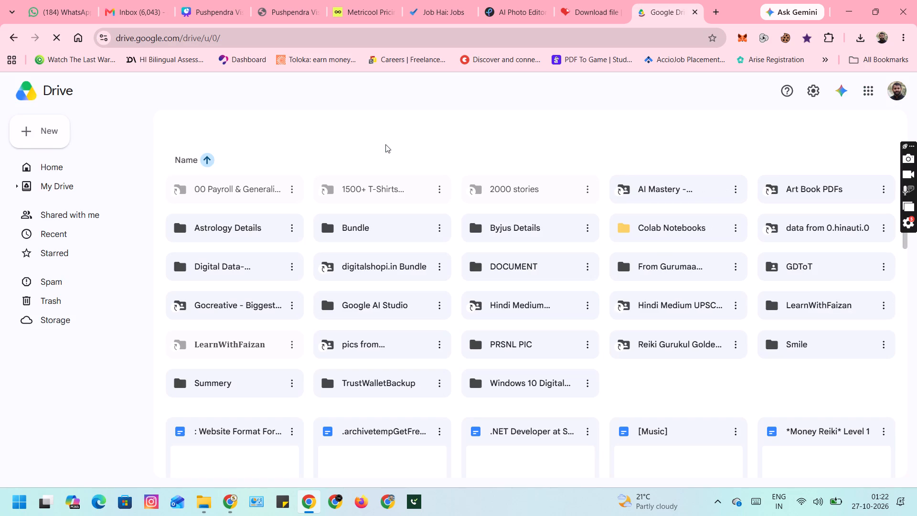
pyautogui.doubleClick(525, 273)
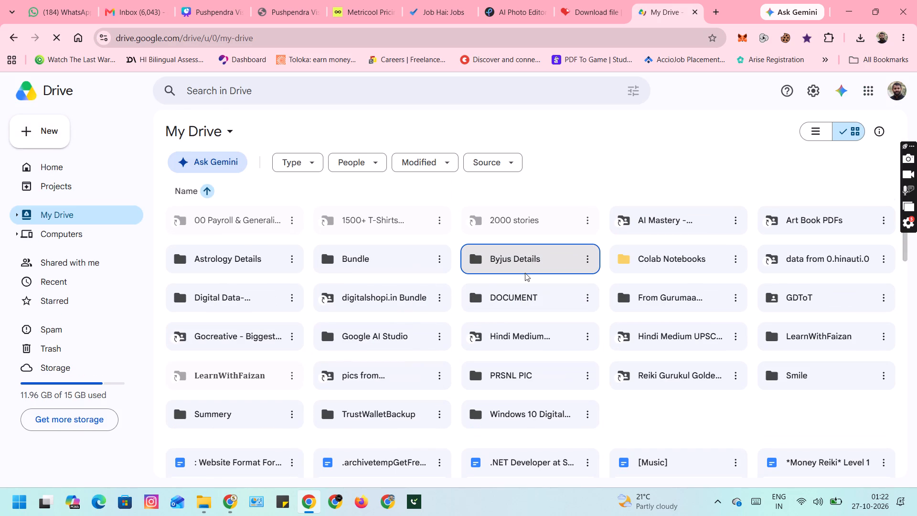
pyautogui.doubleClick(538, 301)
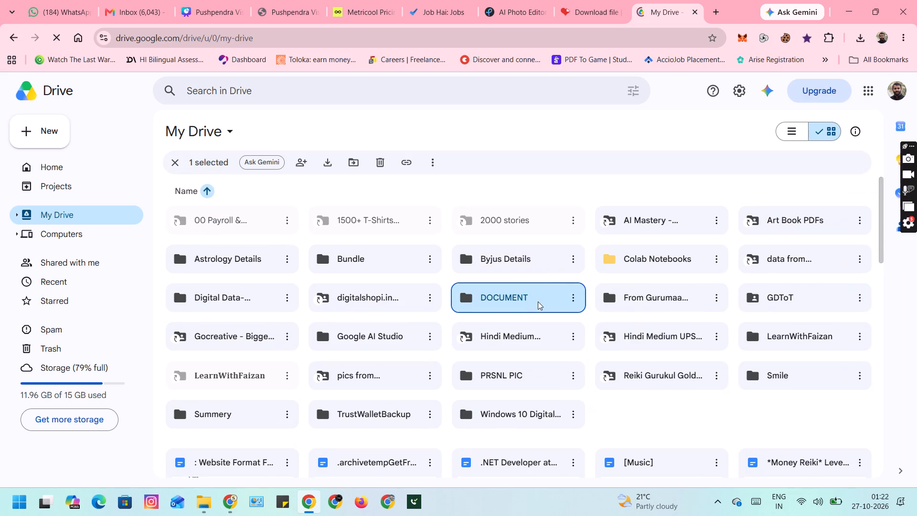
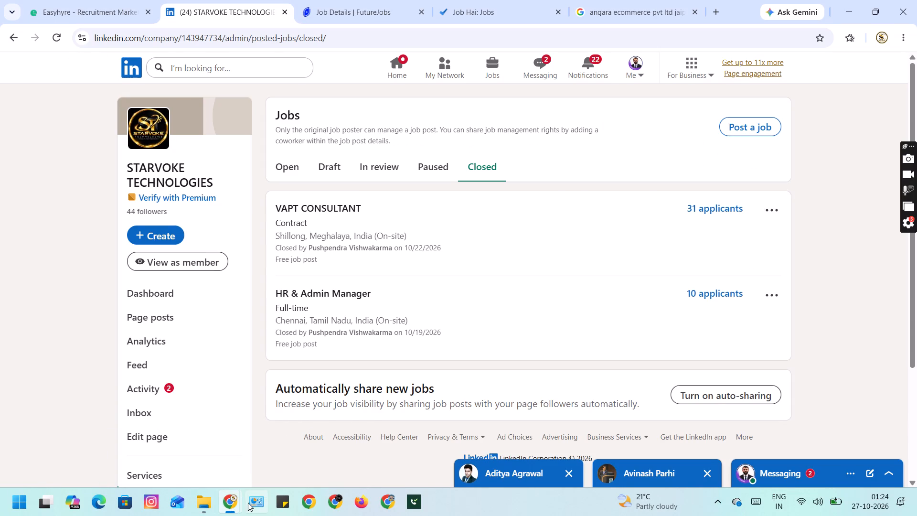
pyautogui.click(178, 439)
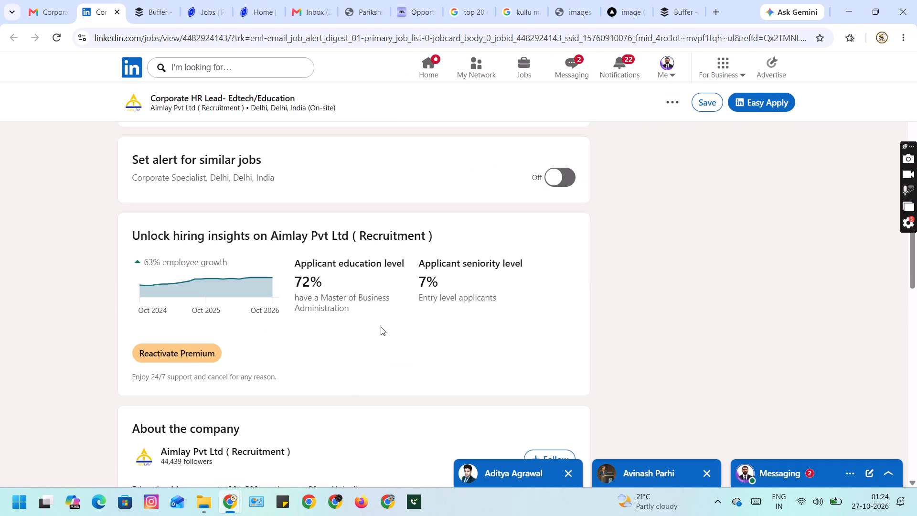
pyautogui.scroll(12, 381, 327)
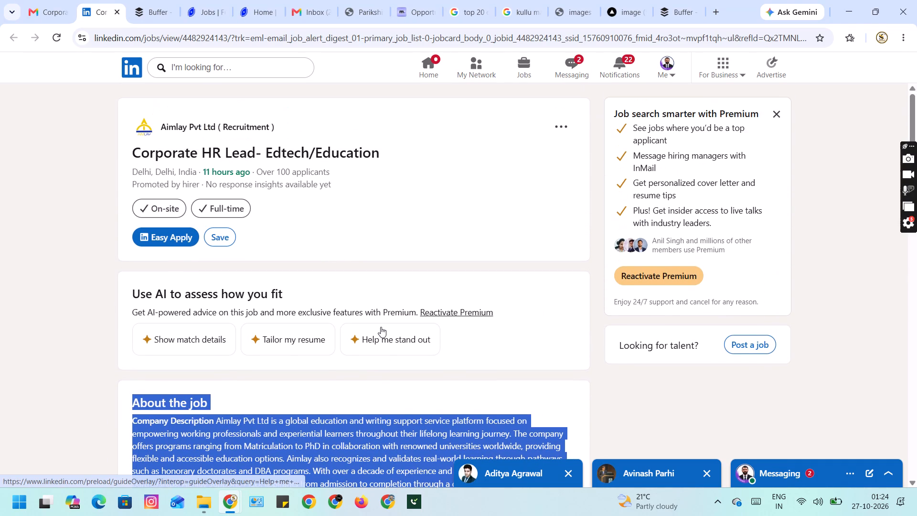
pyautogui.click(173, 236)
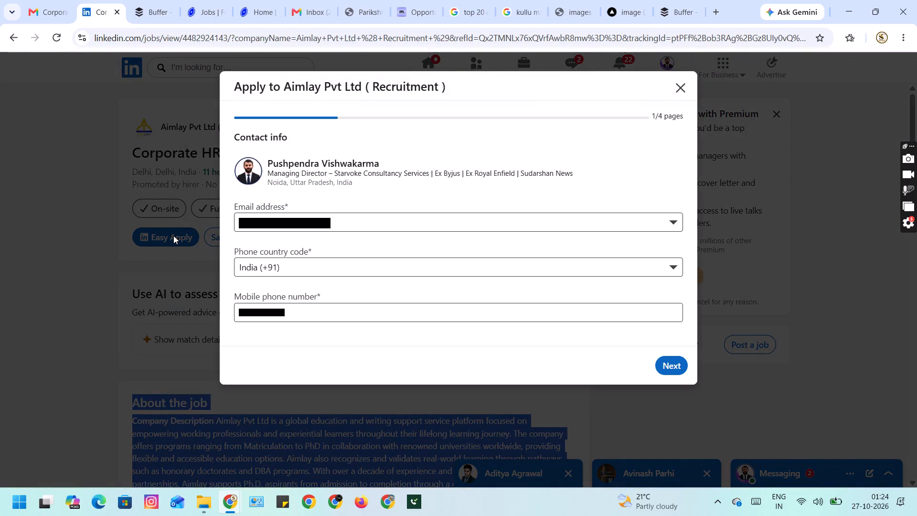
# Choose the second listed e-mail address as contact info and continue to the résumé page.
pyautogui.click(428, 221)
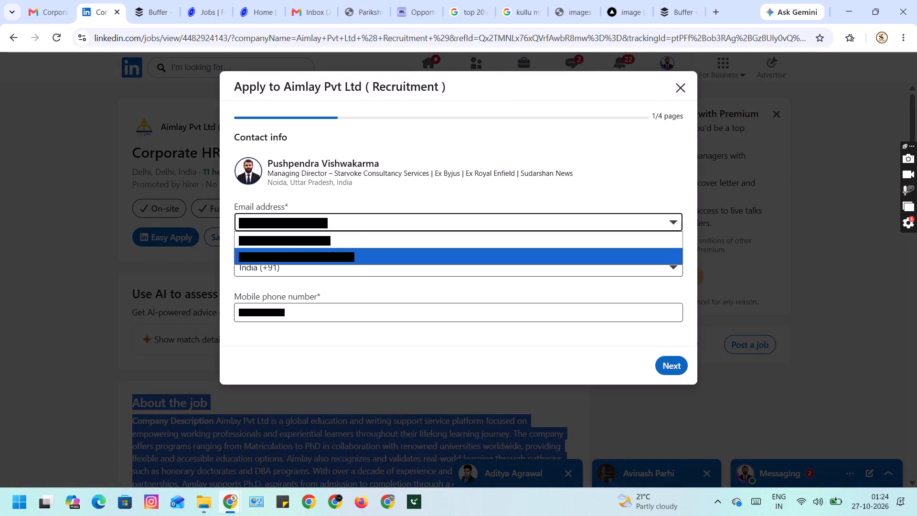
pyautogui.click(332, 251)
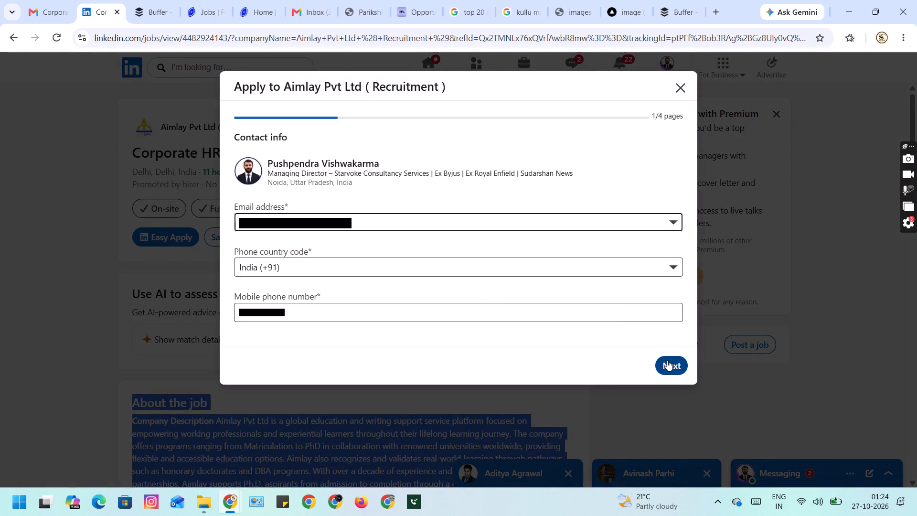
pyautogui.click(667, 360)
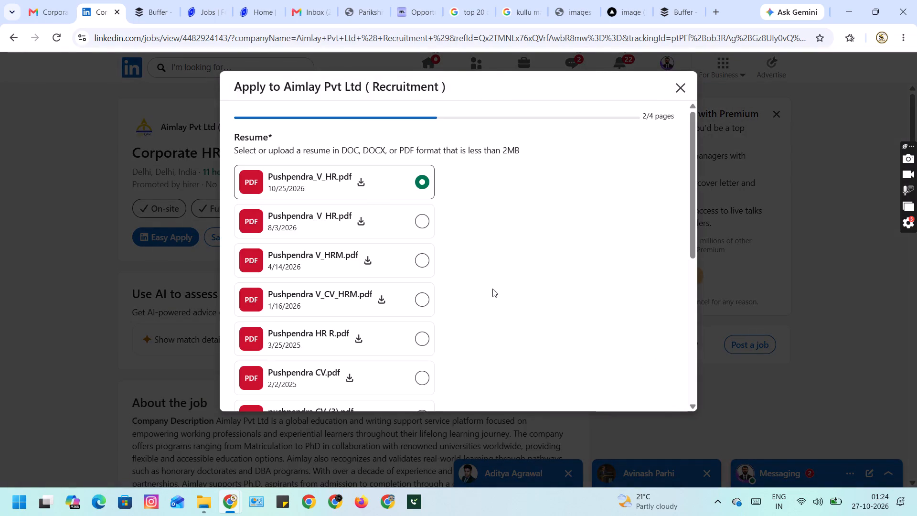
# Upload the V_HR_CV PDF from New Volume (D:) as the application's résumé, check that it is selected, and continue to the additional questions.
pyautogui.scroll(-9, 492, 289)
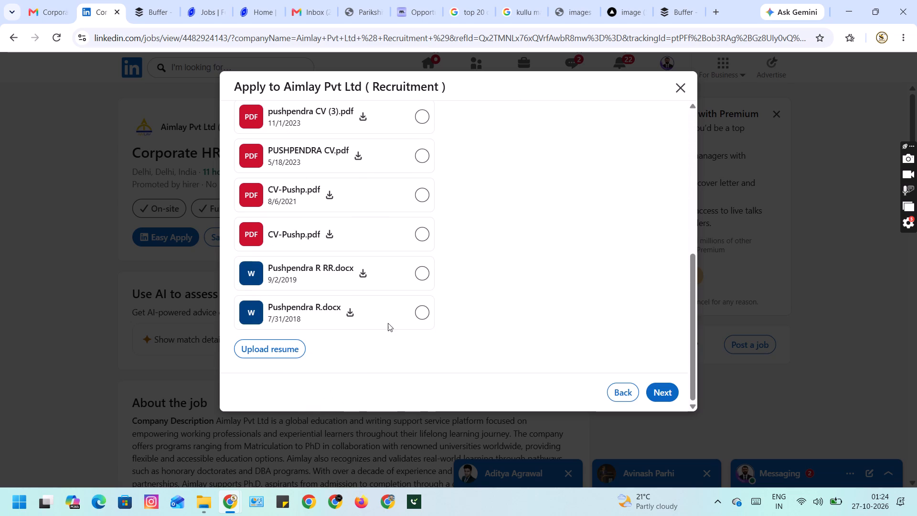
pyautogui.click(267, 346)
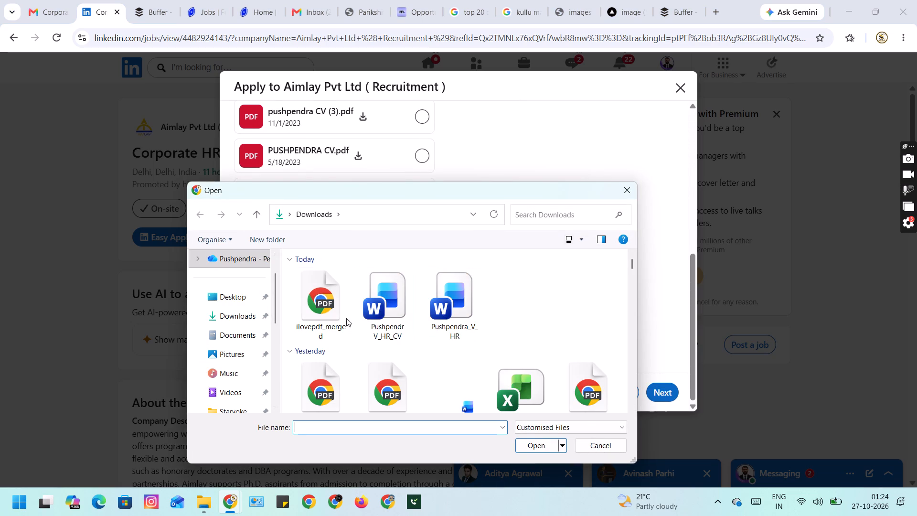
pyautogui.scroll(-1, 238, 377)
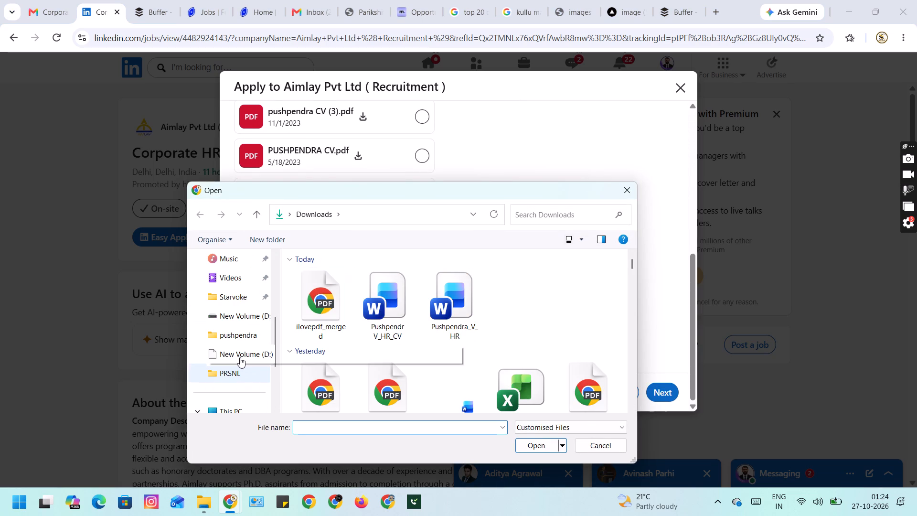
pyautogui.click(238, 322)
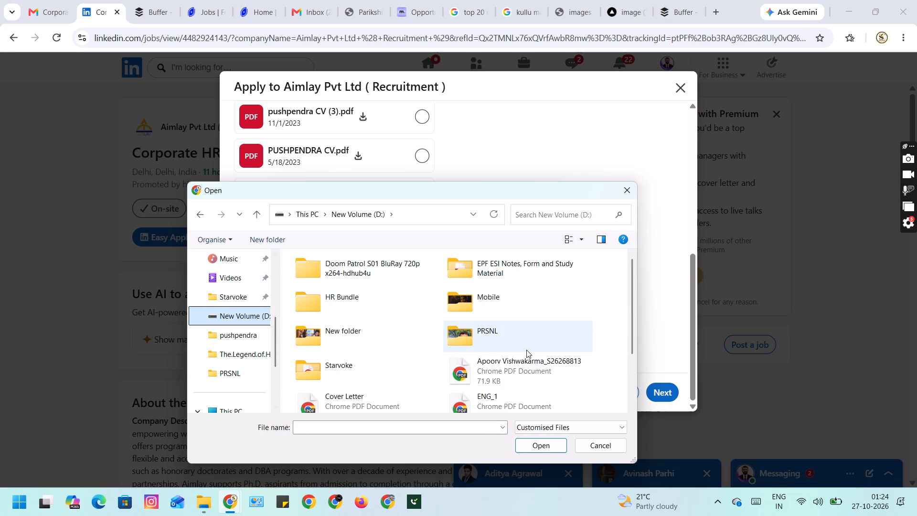
pyautogui.scroll(-1, 526, 350)
pyautogui.doubleClick(391, 387)
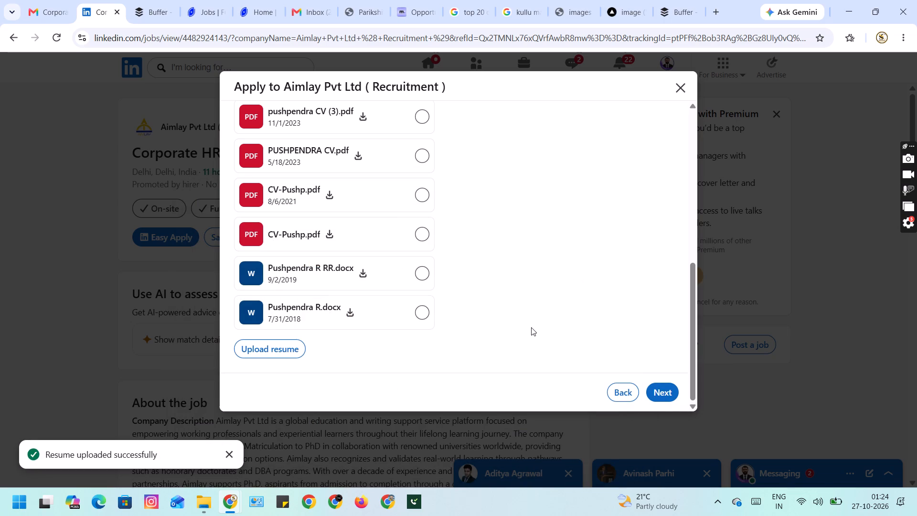
pyautogui.scroll(7, 531, 327)
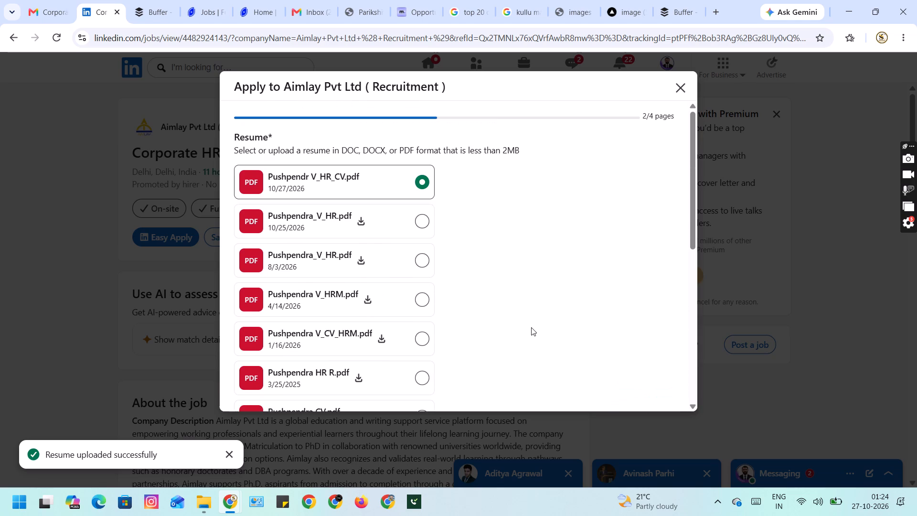
pyautogui.scroll(1, 531, 327)
pyautogui.scroll(-9, 531, 327)
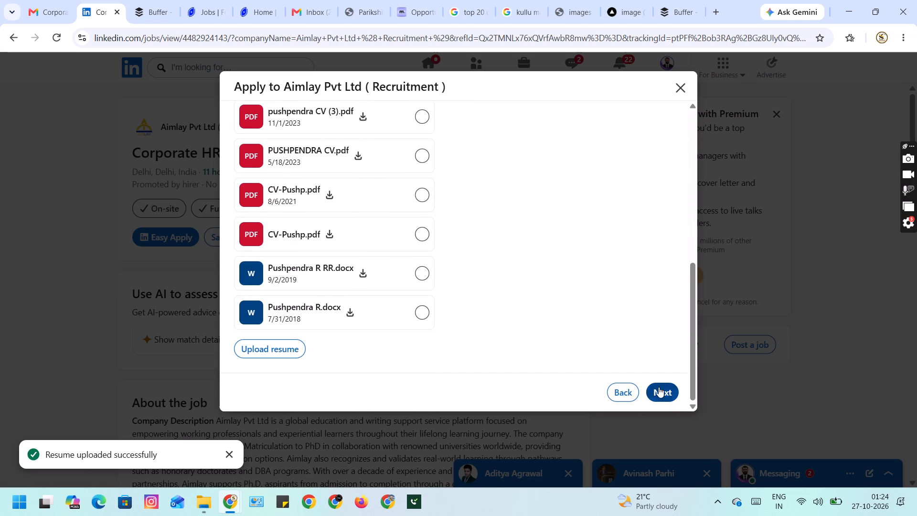
pyautogui.click(662, 391)
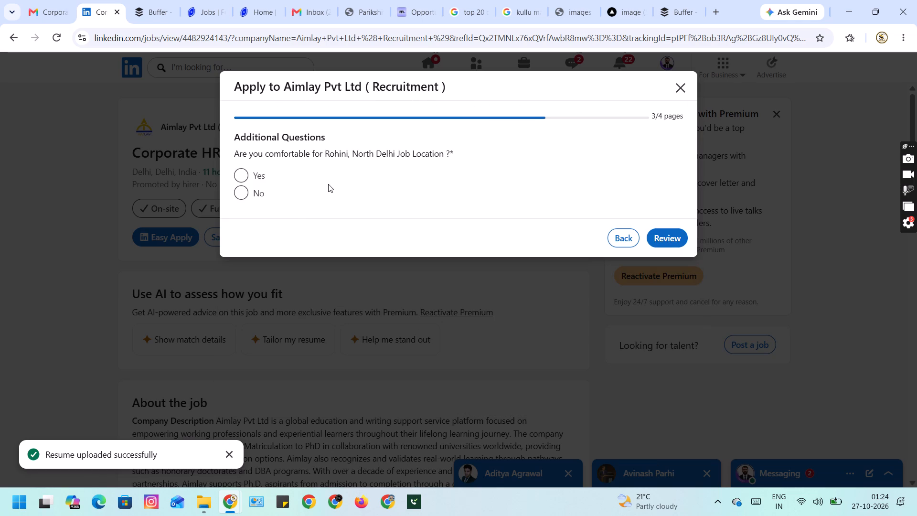
# Answer Yes to the Rohini, North Delhi job location question and continue to the application review.
pyautogui.click(243, 176)
pyautogui.click(670, 238)
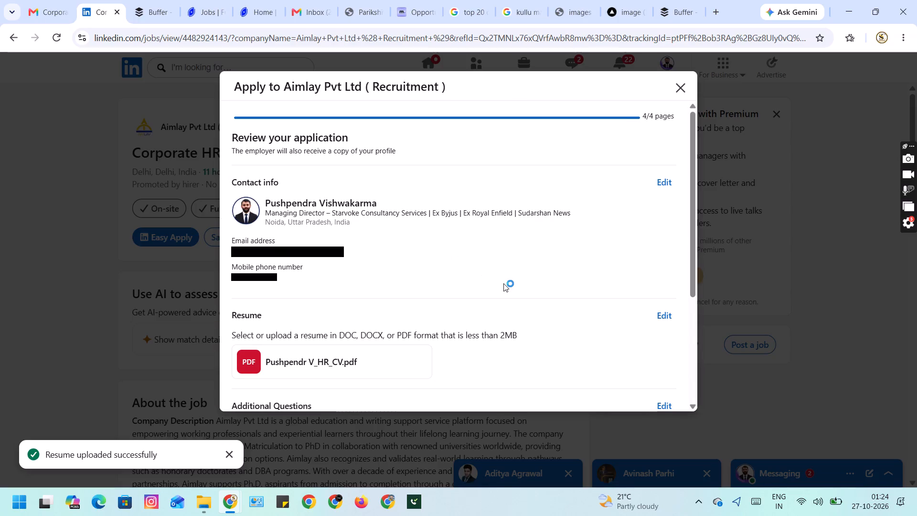
# Review and submit the application to Aimlay Pvt Ltd, and decline the offer to update the profile.
pyautogui.scroll(-5, 503, 279)
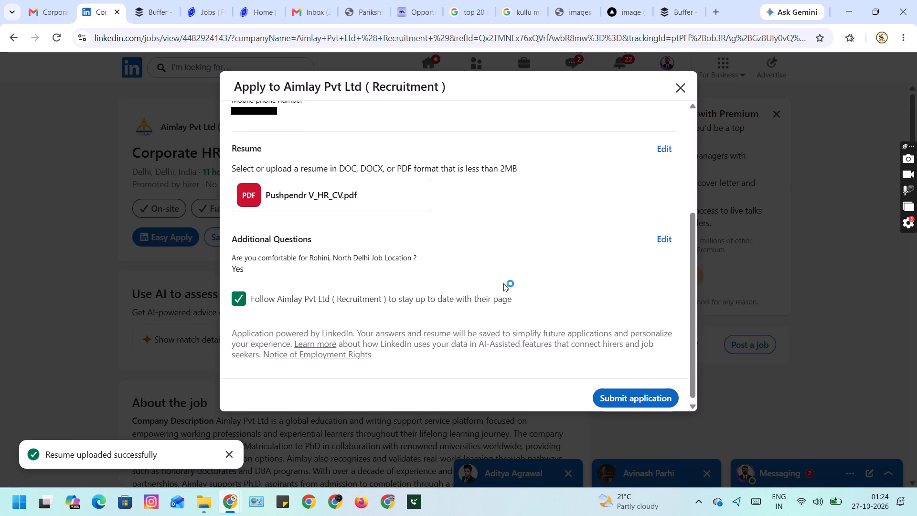
pyautogui.click(653, 391)
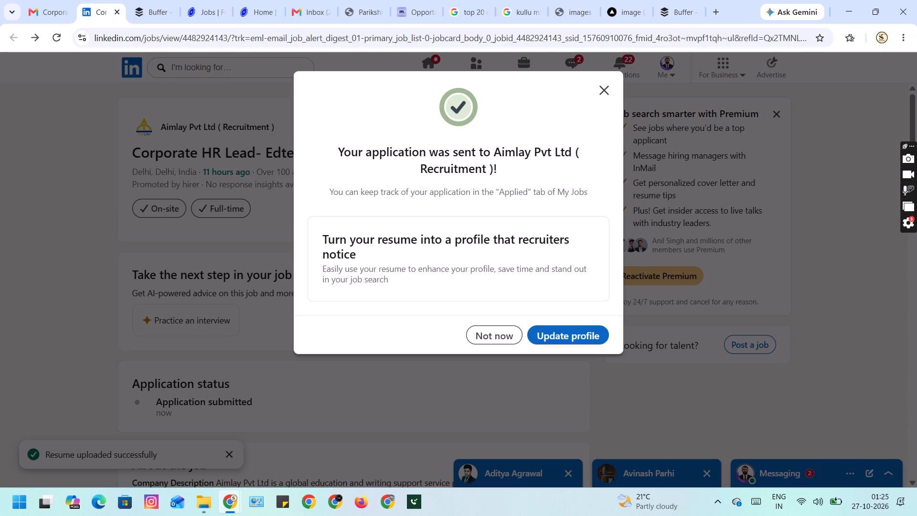
pyautogui.click(498, 334)
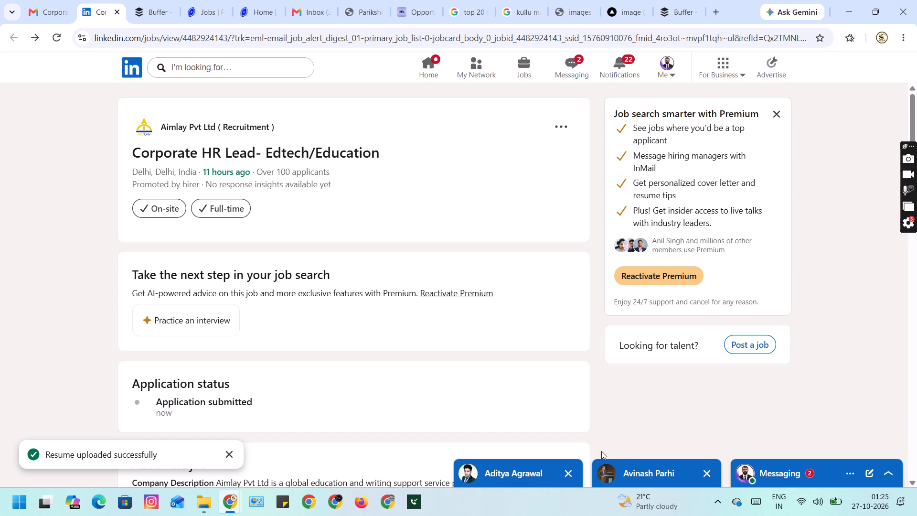
# Open the candidate's LinkedIn chat asking about next steps and read back through the earlier messages up to the shared screenshot.
pyautogui.click(521, 471)
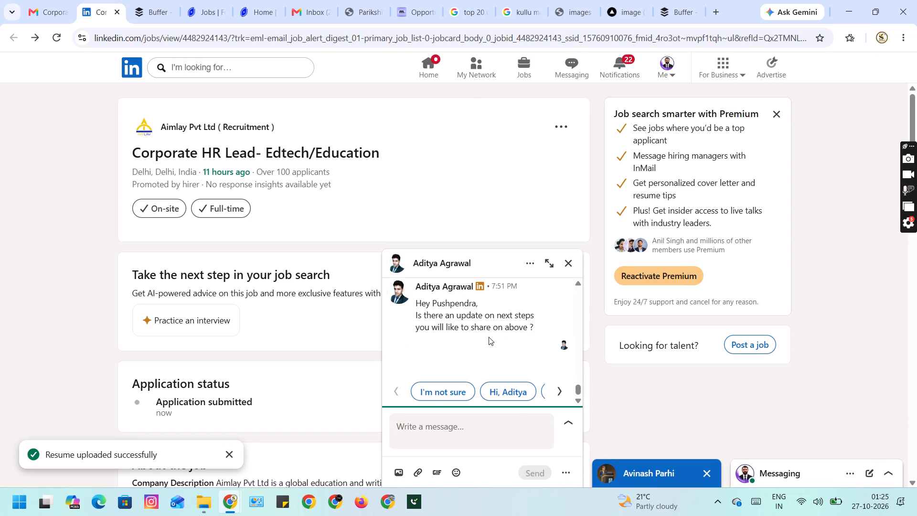
pyautogui.scroll(2, 489, 337)
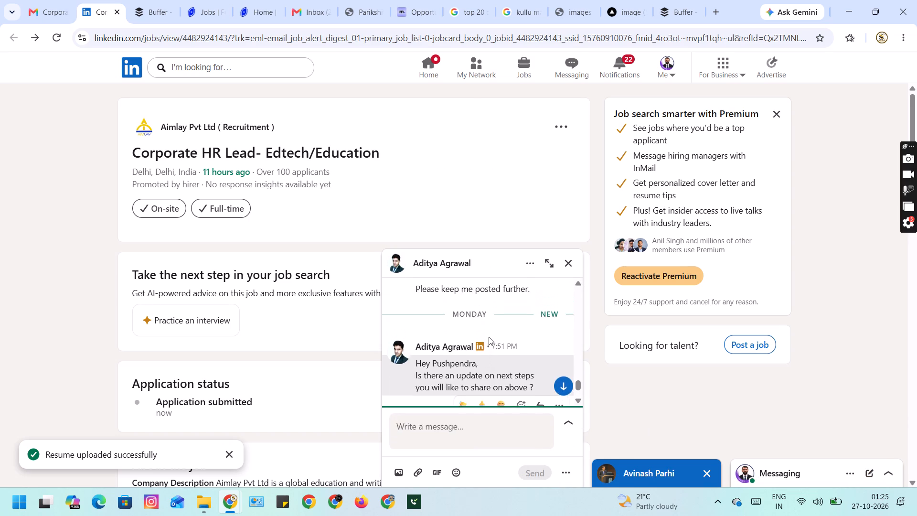
pyautogui.scroll(5, 489, 337)
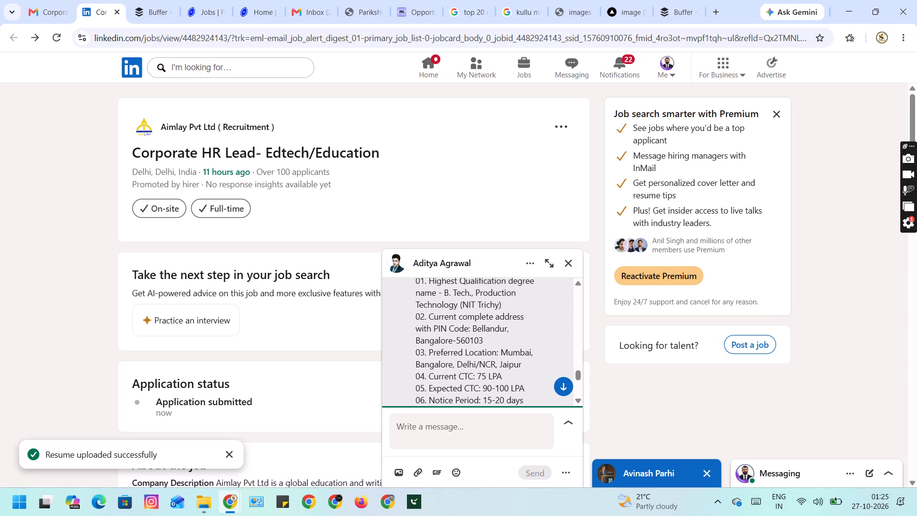
pyautogui.scroll(4, 489, 337)
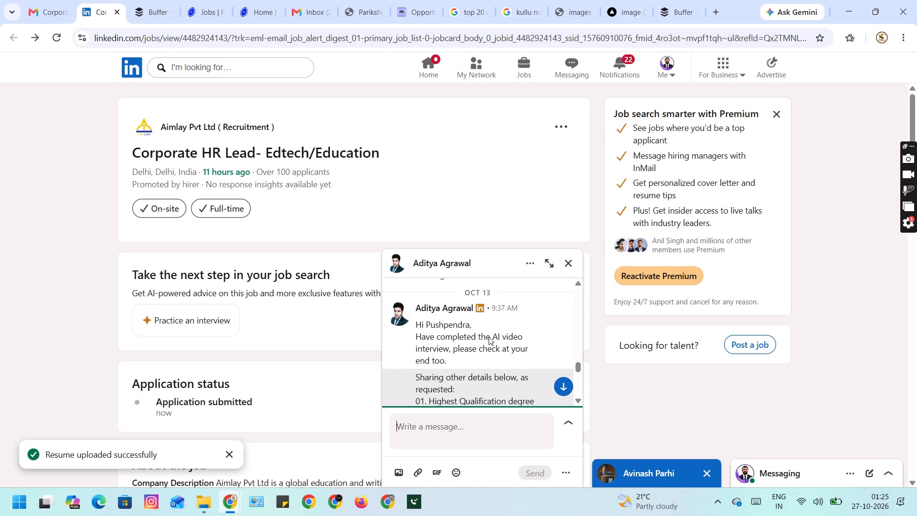
pyautogui.scroll(1, 489, 337)
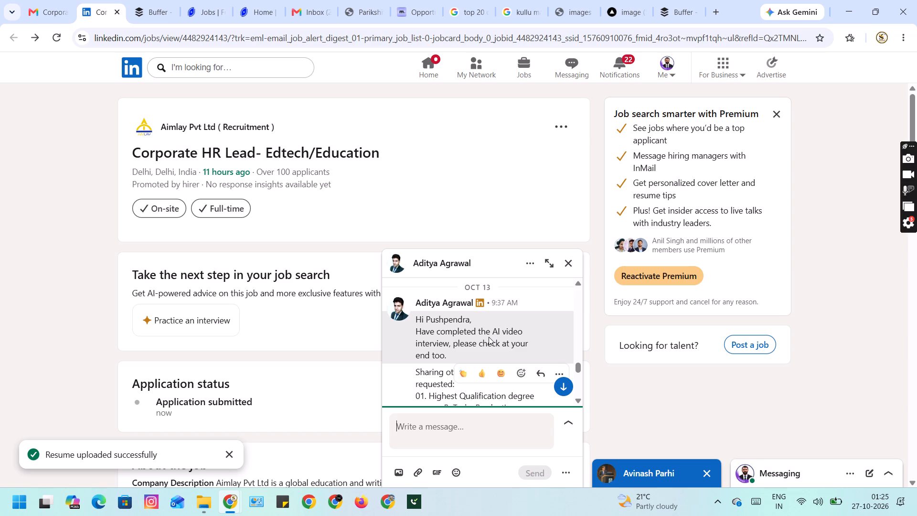
pyautogui.scroll(2, 489, 337)
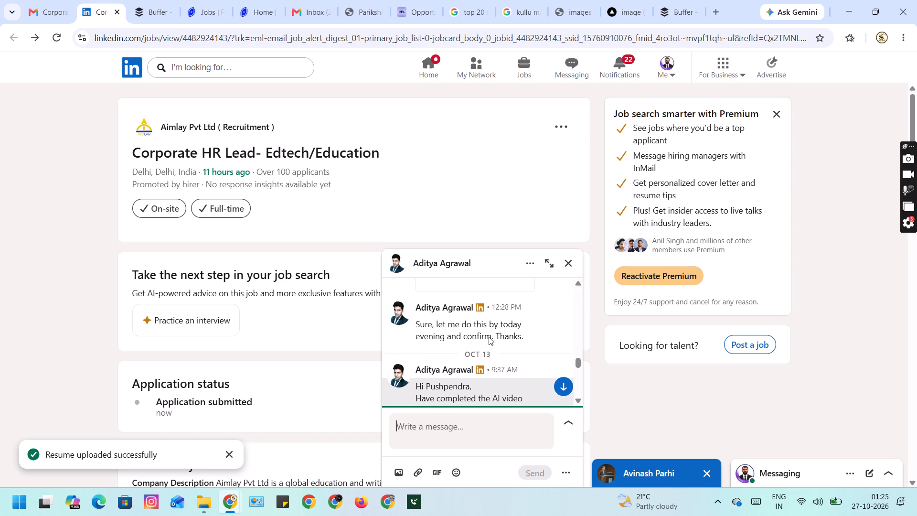
pyautogui.scroll(2, 489, 337)
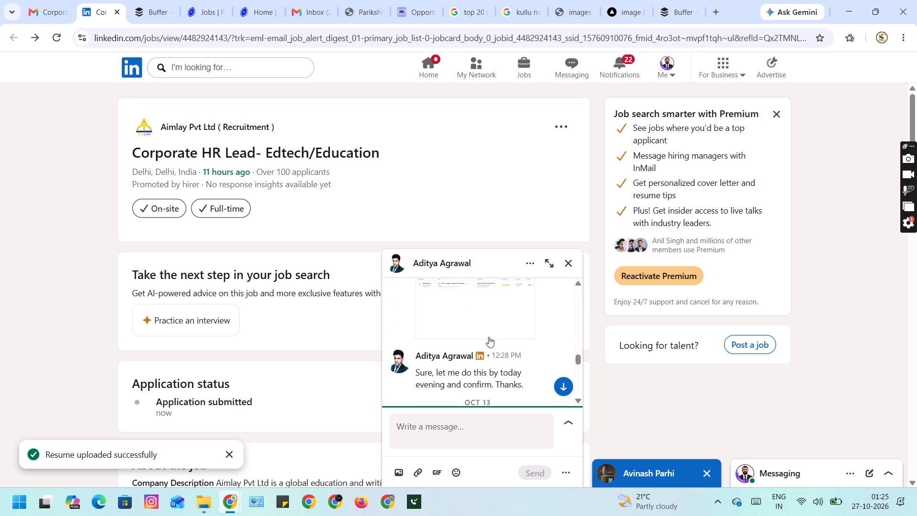
pyautogui.scroll(1, 489, 337)
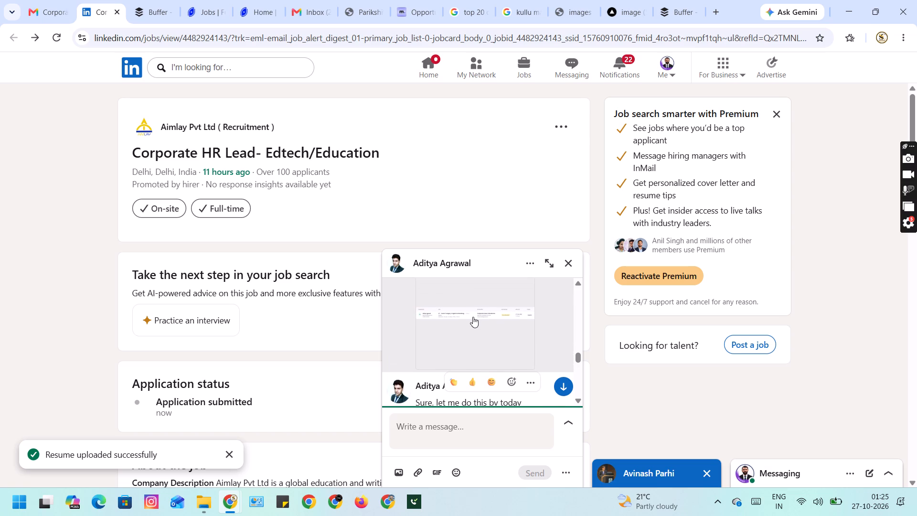
# View the shared application-status screenshot full size, close it, and reread the chat down to the latest message.
pyautogui.click(454, 315)
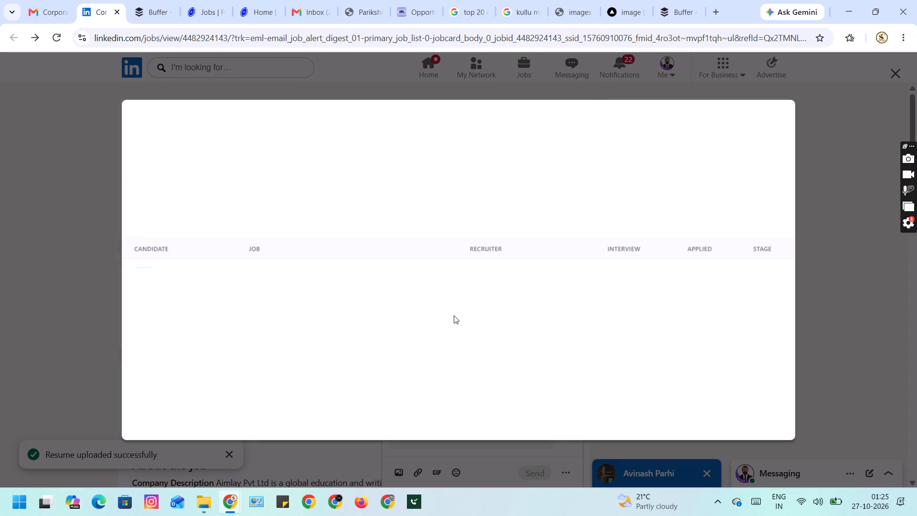
pyautogui.press('Escape')
pyautogui.click(814, 238)
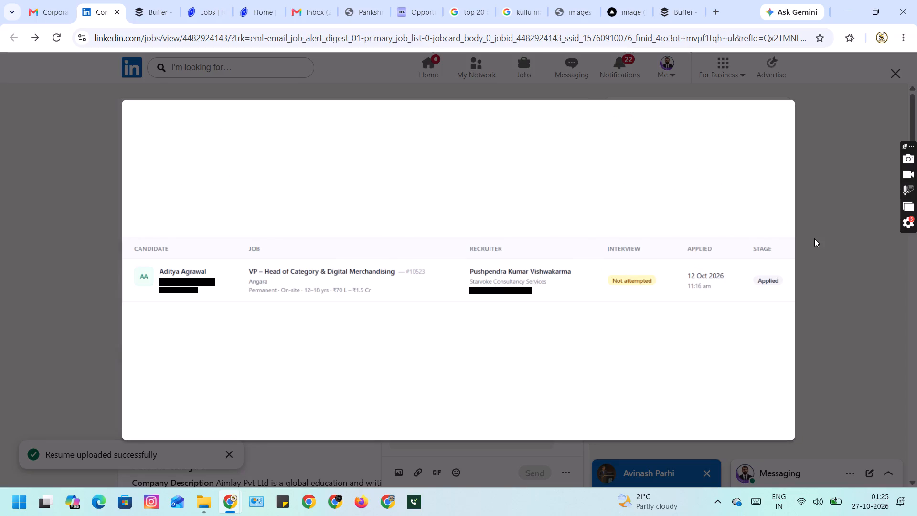
pyautogui.scroll(-3, 487, 357)
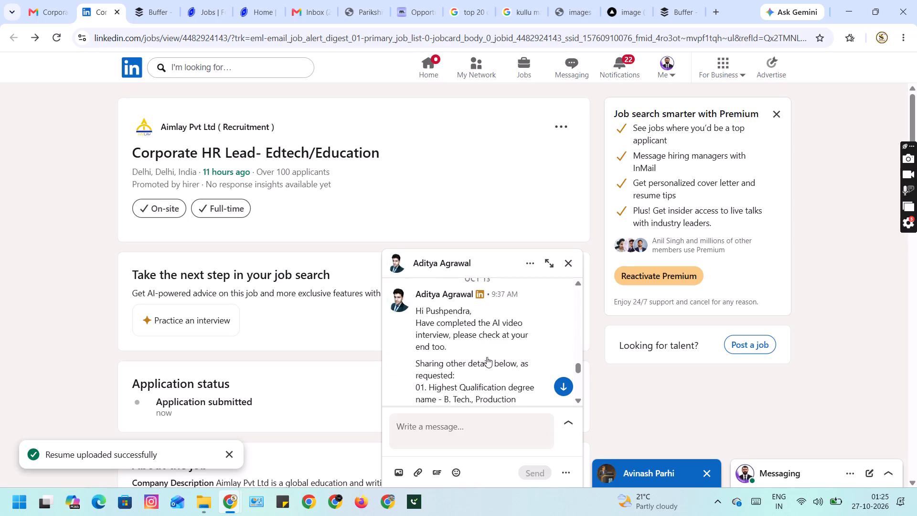
pyautogui.scroll(-6, 487, 357)
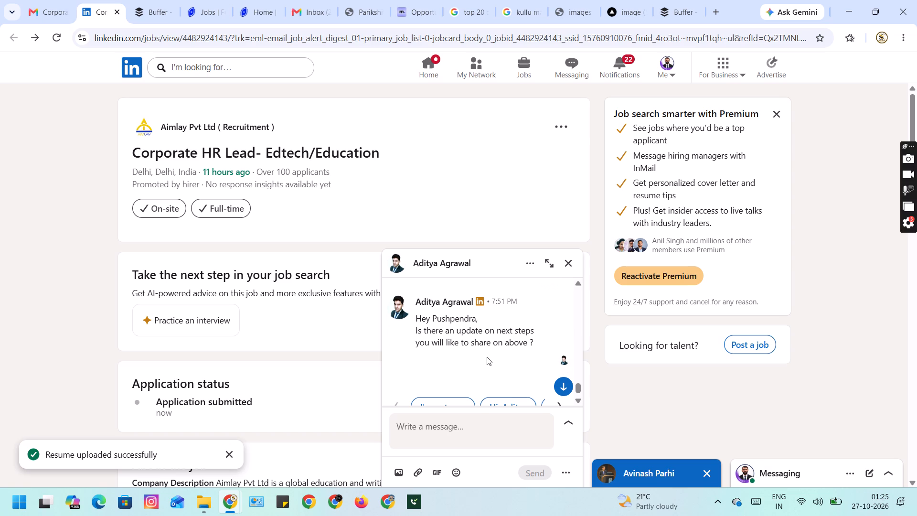
pyautogui.scroll(-1, 487, 357)
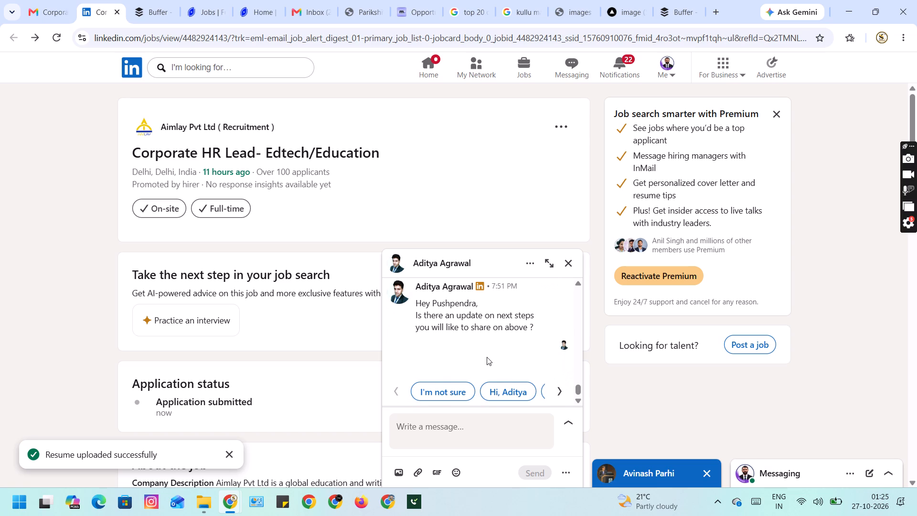
pyautogui.scroll(-1, 487, 357)
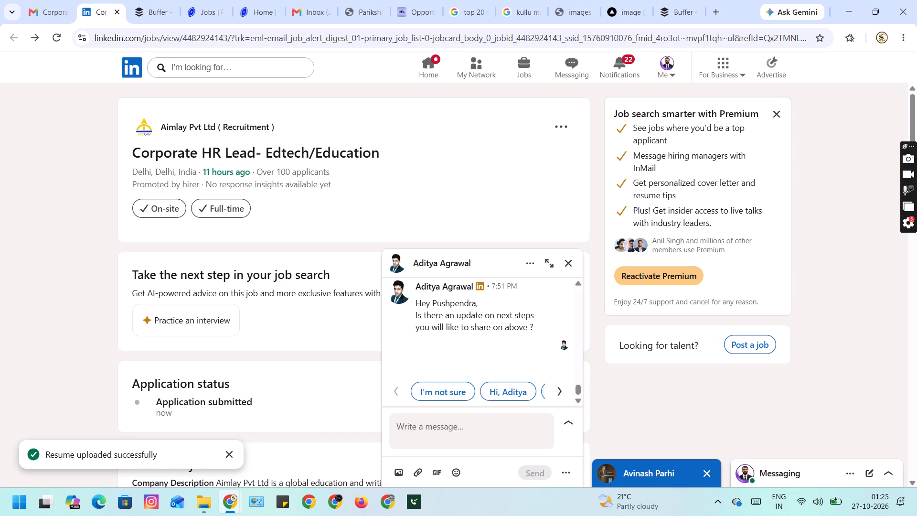
# Switch to Easyhyre and open the messaging candidate's application for VP – Head of Category & Digital Merchandising to check its status.
pyautogui.scroll(3, 437, 427)
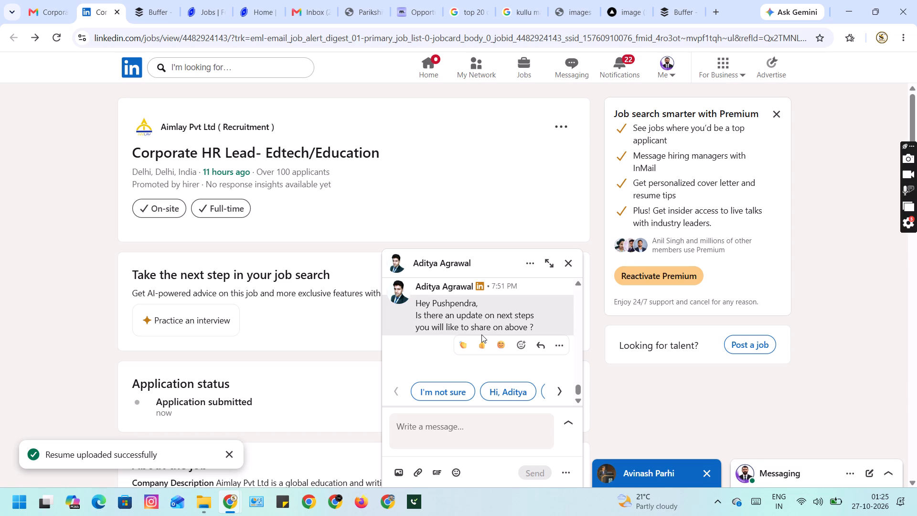
pyautogui.hotkey('alt', 'Tab')
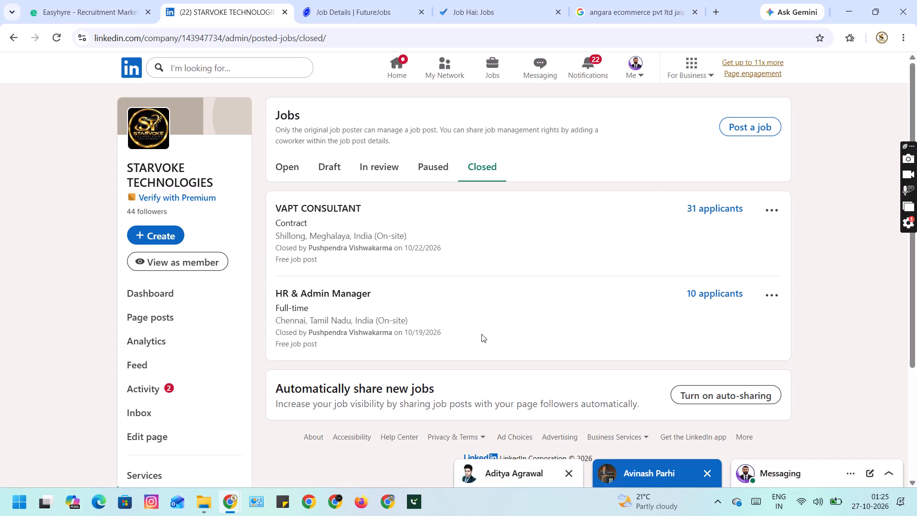
pyautogui.click(90, 14)
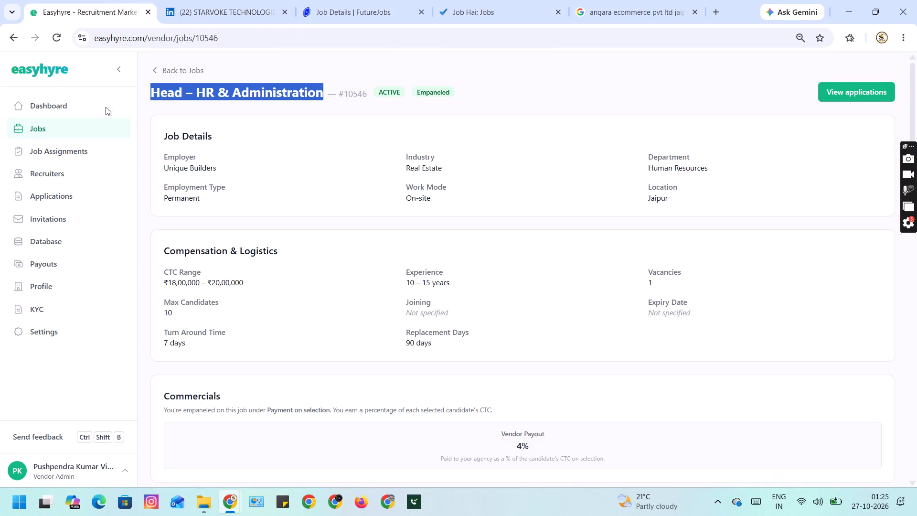
pyautogui.click(65, 203)
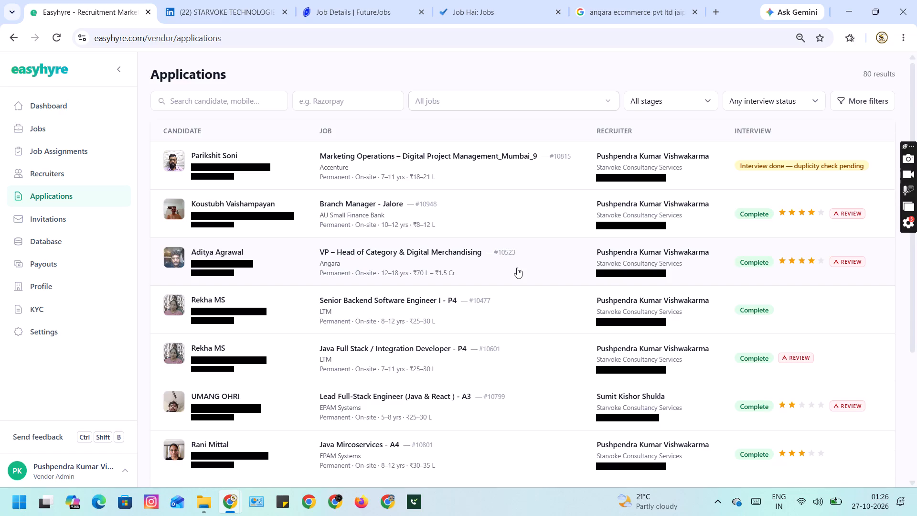
pyautogui.click(517, 268)
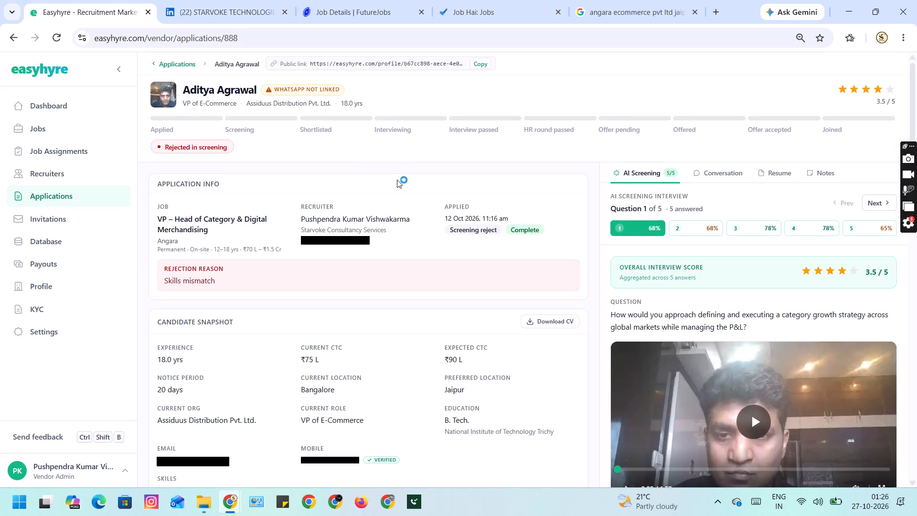
# In the candidate's LinkedIn chat, draft "Team will coordinate you after shortlist and you can also check your current status by login on portal".
pyautogui.hotkey('alt', 'Tab')
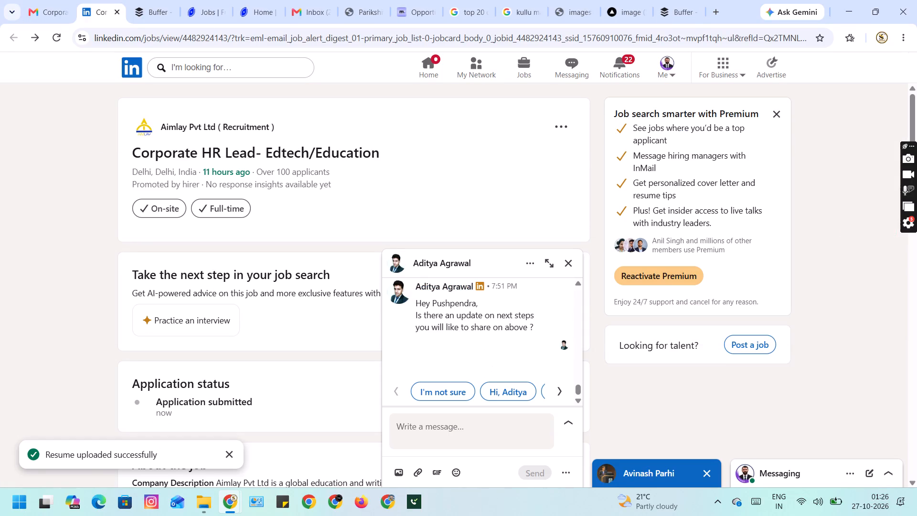
pyautogui.click(439, 435)
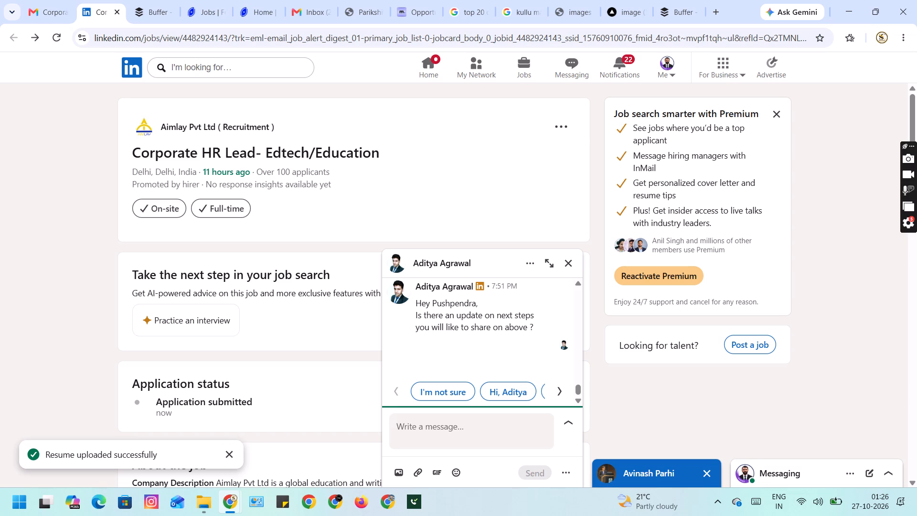
pyautogui.write('Team will coordinate you')
pyautogui.press('space')
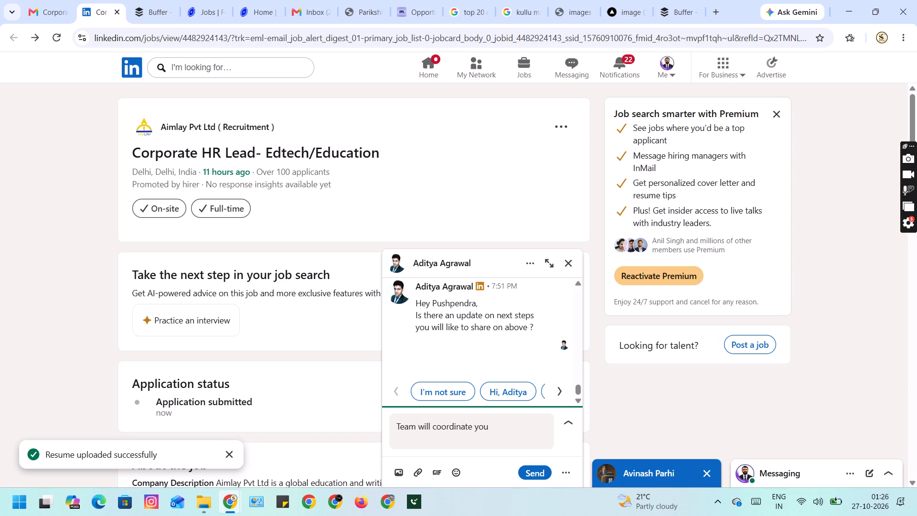
pyautogui.write('after shortlist')
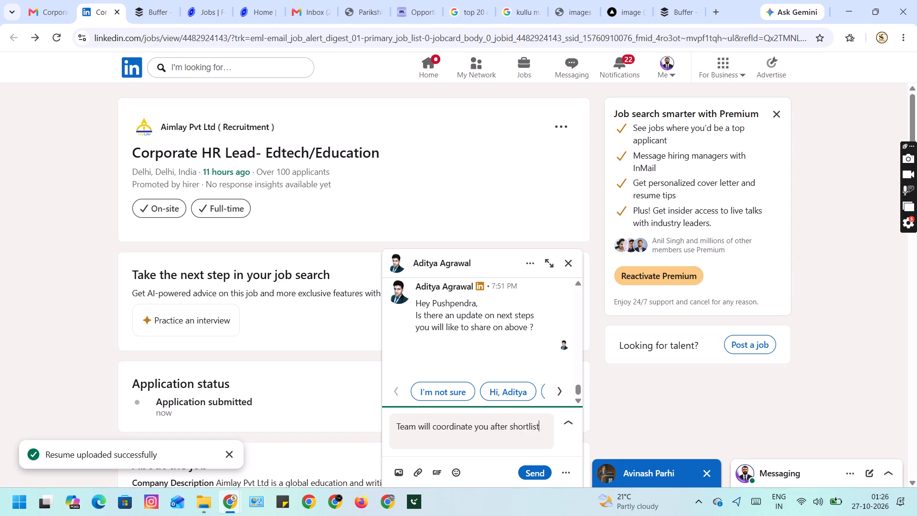
pyautogui.press('space')
pyautogui.write('and you can')
pyautogui.press('space')
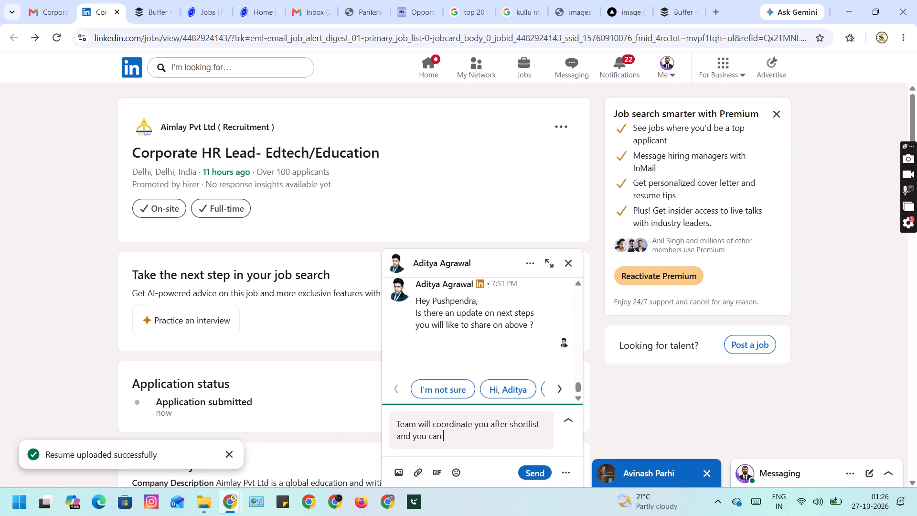
pyautogui.write('also c')
pyautogui.write('heck')
pyautogui.press('space')
pyautogui.write('your')
pyautogui.press('space')
pyautogui.write('current')
pyautogui.press('space')
pyautogui.write('statu')
pyautogui.press('s')
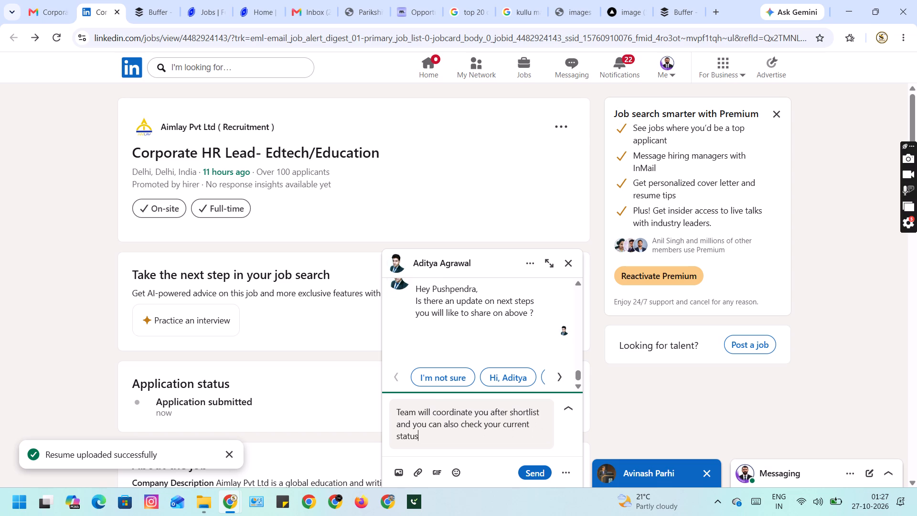
pyautogui.press('space')
pyautogui.write('by login on')
pyautogui.press('space')
pyautogui.write('port')
pyautogui.write('al')
# Insert the greeting "Hi," on its own line above the drafted reply.
pyautogui.click(406, 415)
pyautogui.press('Left')
pyautogui.press('Left')
pyautogui.hotkey('shift', 'h')
pyautogui.write('i,')
pyautogui.hotkey('shift', 'Return')
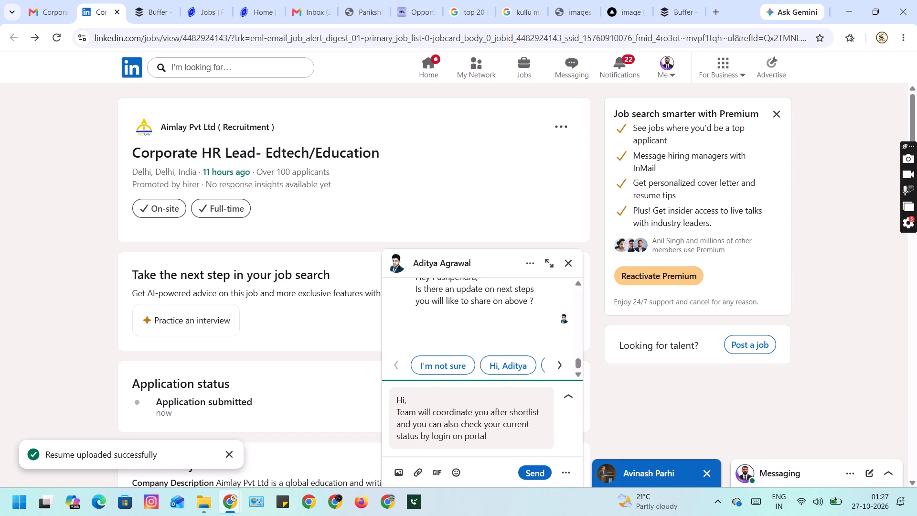
# End the reply sentence with a period, add the sign-off "Regards" after a blank line, and send the message.
pyautogui.click(499, 440)
pyautogui.press('.')
pyautogui.press('Return')
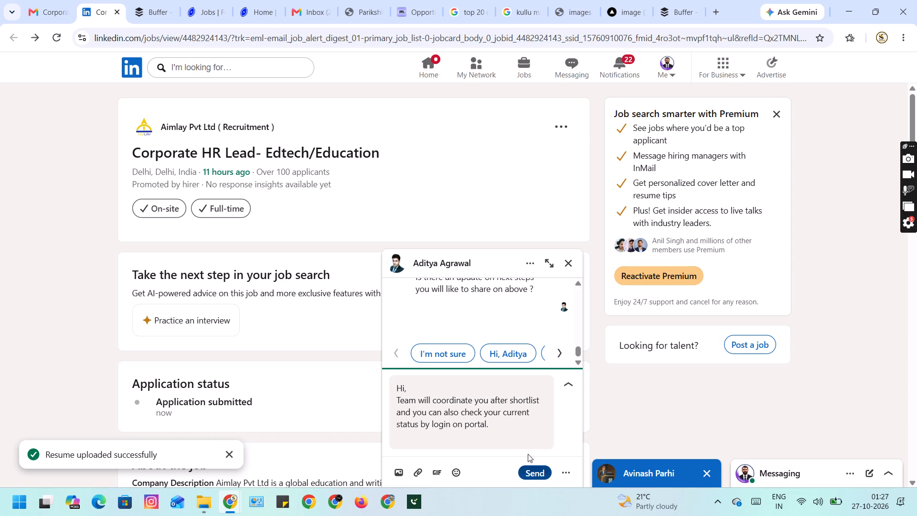
pyautogui.press('Return')
pyautogui.write('Regards')
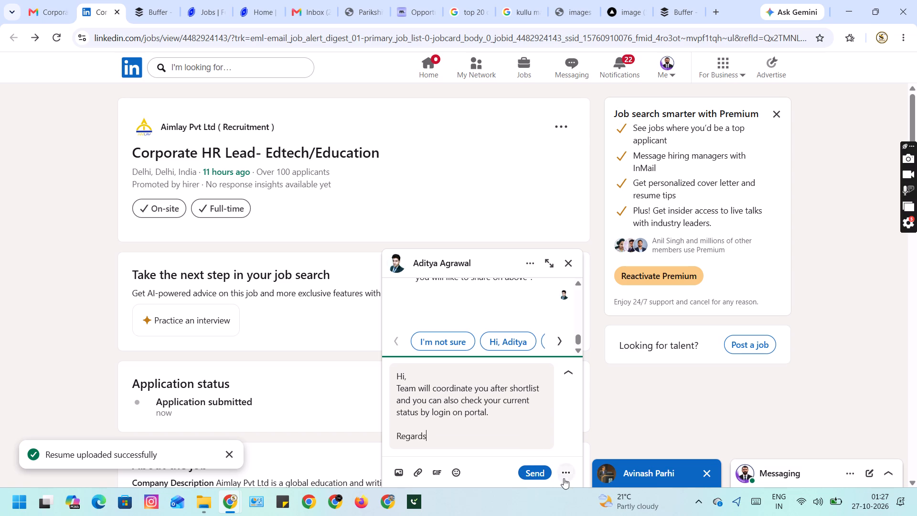
pyautogui.click(536, 473)
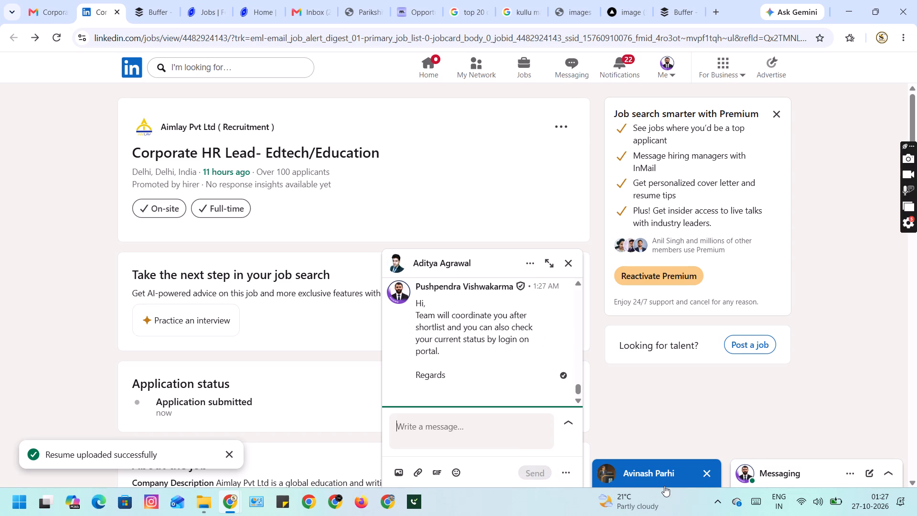
# Open the Chief Business Officer candidate's chat, close the answered chat, and read back through the messages to the conversation's start.
pyautogui.click(665, 486)
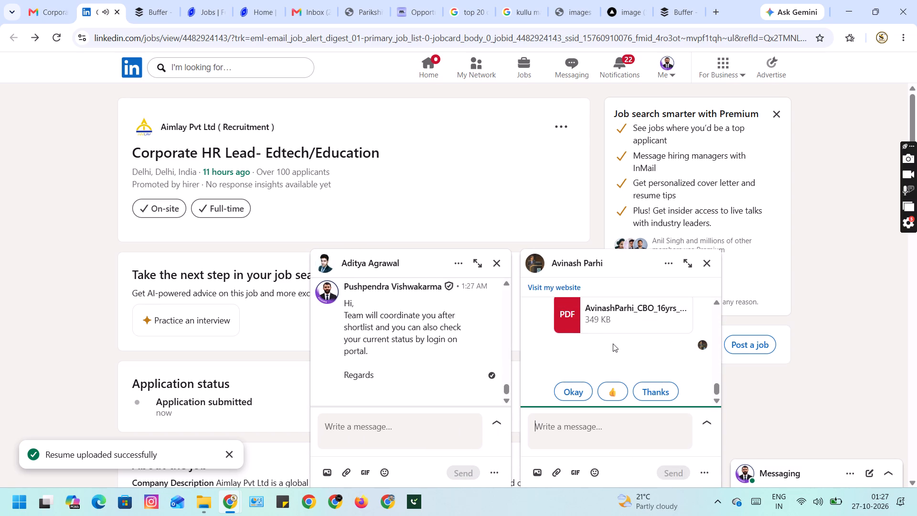
pyautogui.scroll(4, 614, 344)
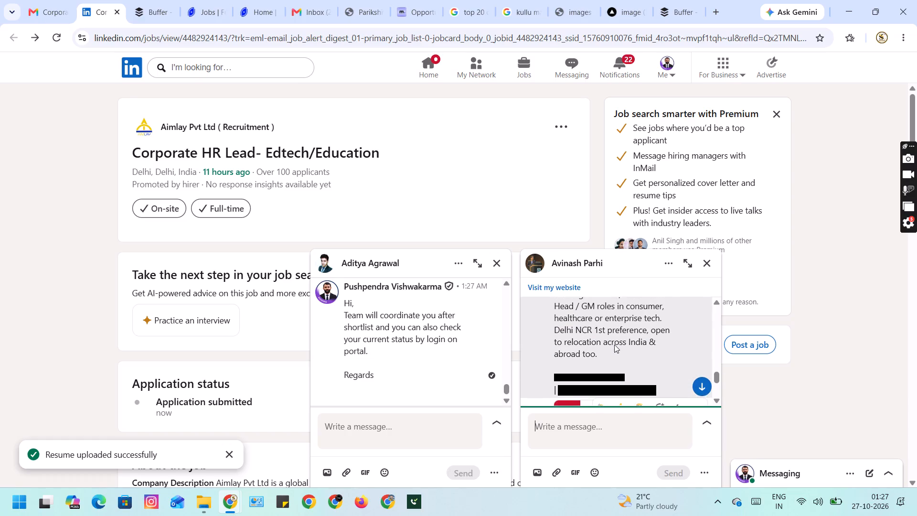
pyautogui.scroll(4, 614, 344)
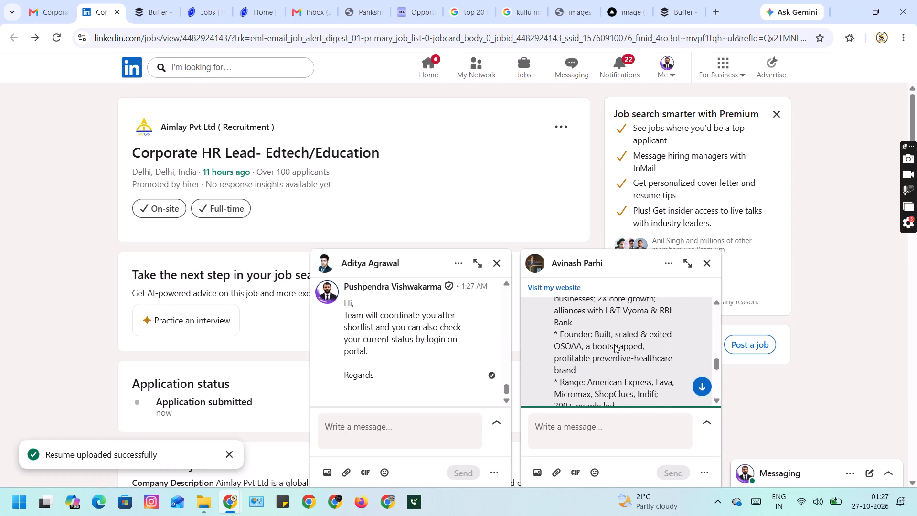
pyautogui.scroll(4, 614, 344)
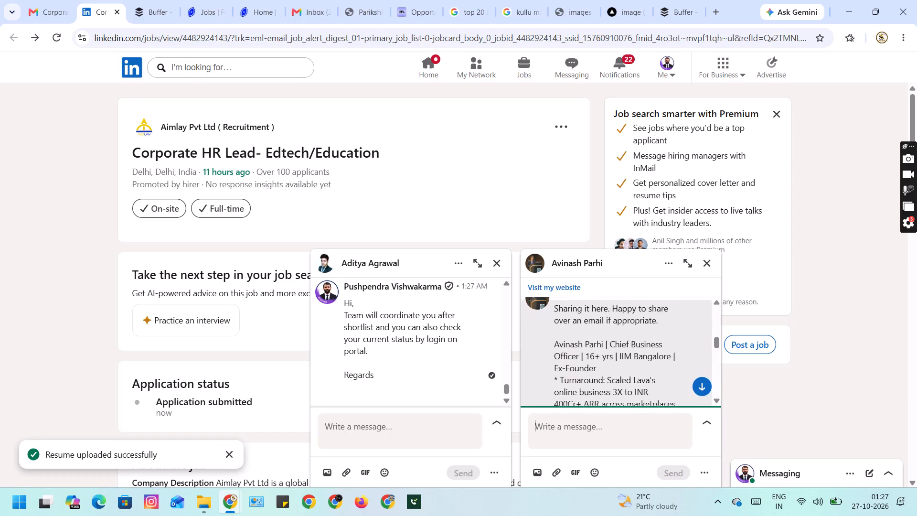
pyautogui.scroll(2, 614, 344)
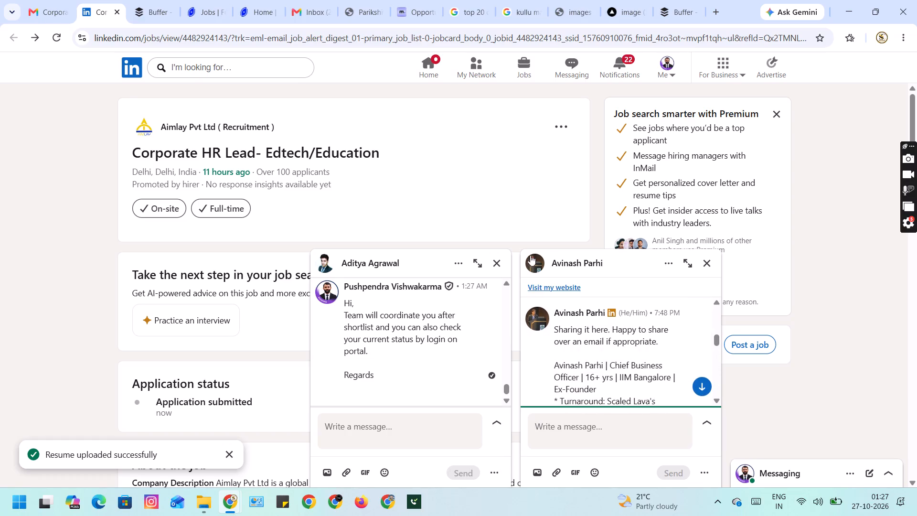
pyautogui.click(501, 263)
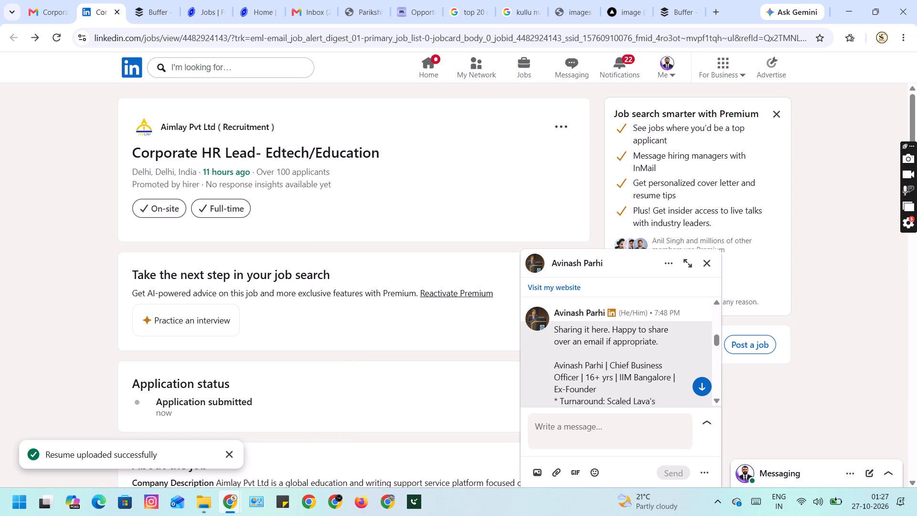
pyautogui.scroll(3, 632, 365)
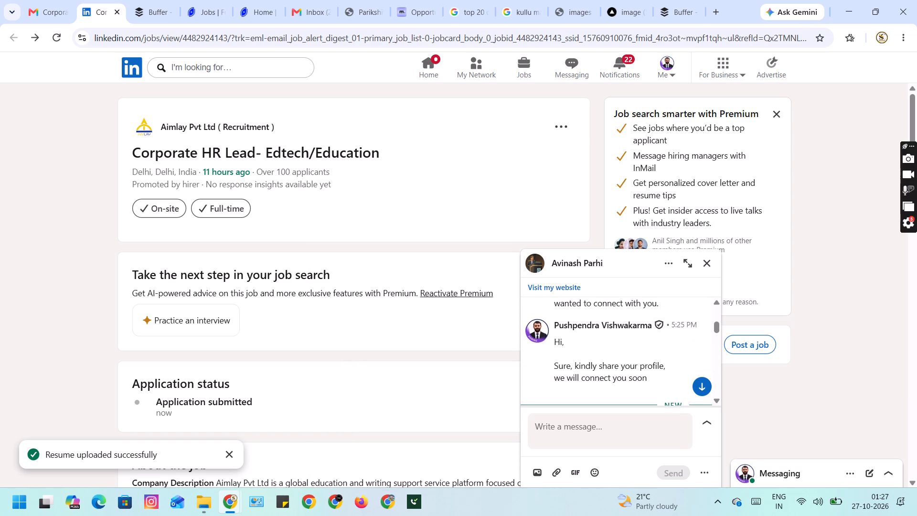
pyautogui.scroll(1, 632, 365)
pyautogui.hscroll(-1, 632, 365)
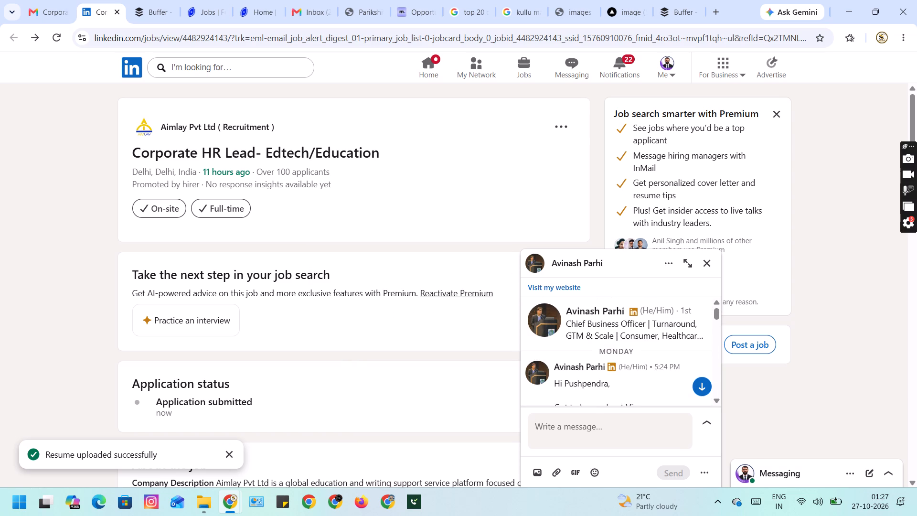
# Read the Chief Business Officer candidate's messages from the beginning down to the attached PDF résumé, and close the chat.
pyautogui.hscroll(-2, 632, 365)
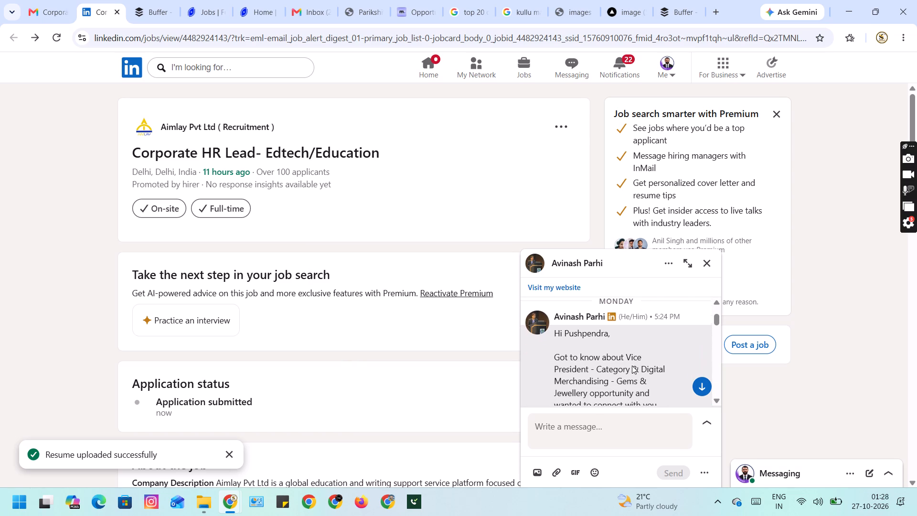
pyautogui.hscroll(-1, 632, 365)
pyautogui.scroll(-1, 632, 365)
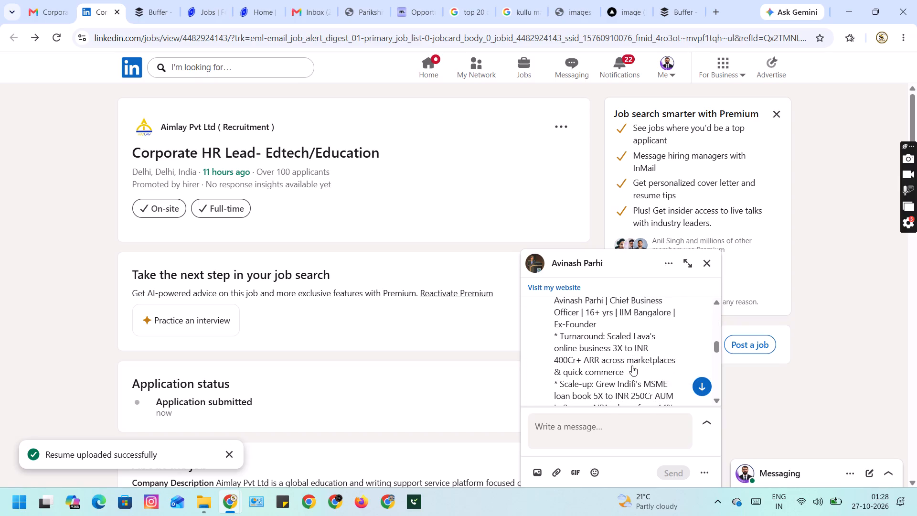
pyautogui.scroll(-2, 632, 365)
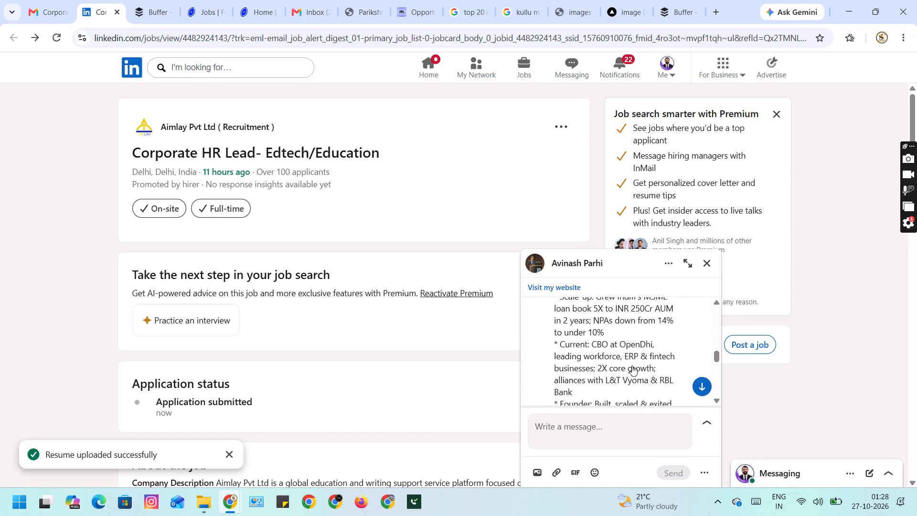
pyautogui.scroll(-3, 632, 365)
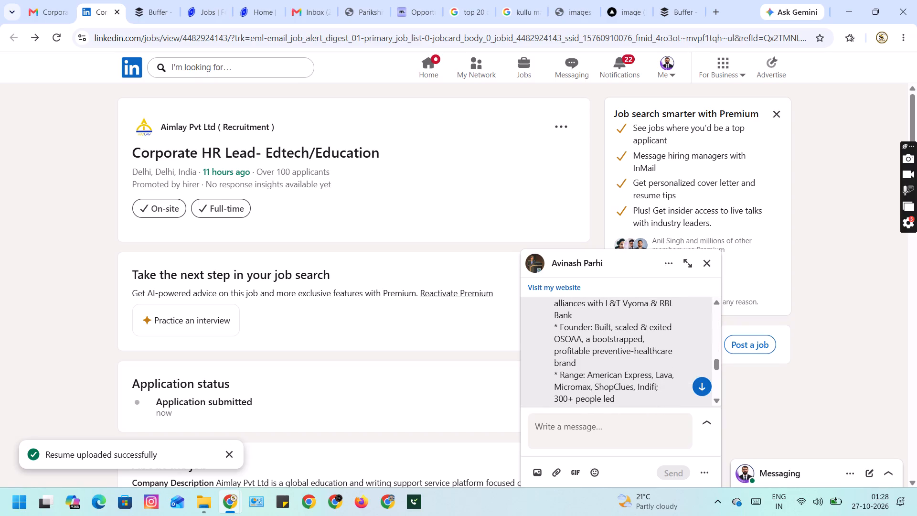
pyautogui.scroll(-3, 632, 365)
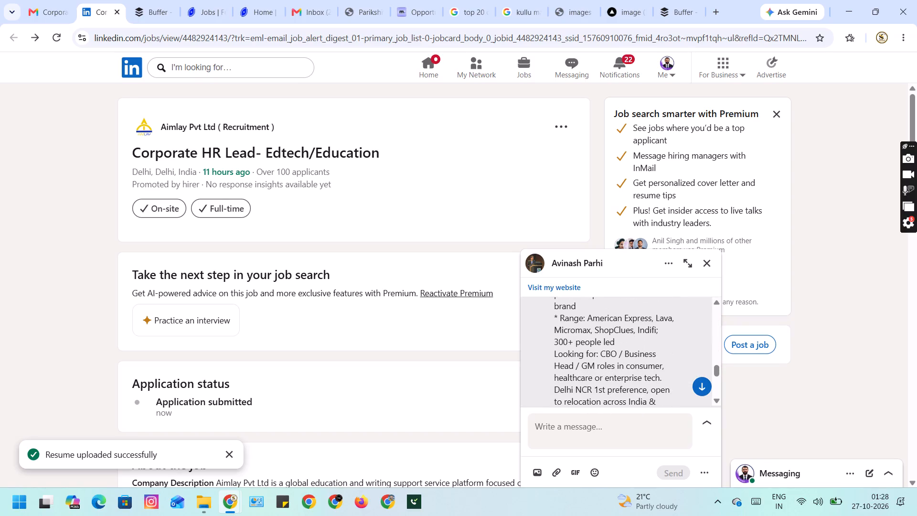
pyautogui.scroll(-3, 632, 365)
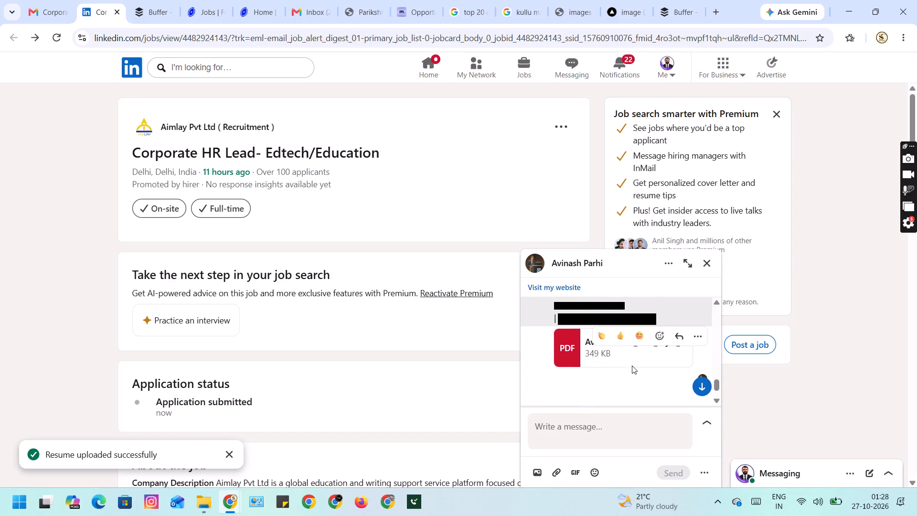
pyautogui.scroll(-1, 632, 365)
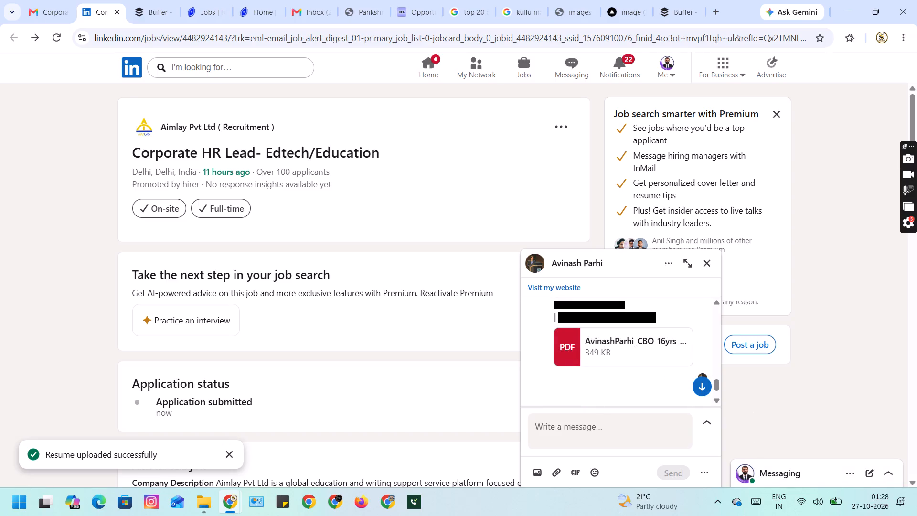
pyautogui.click(711, 263)
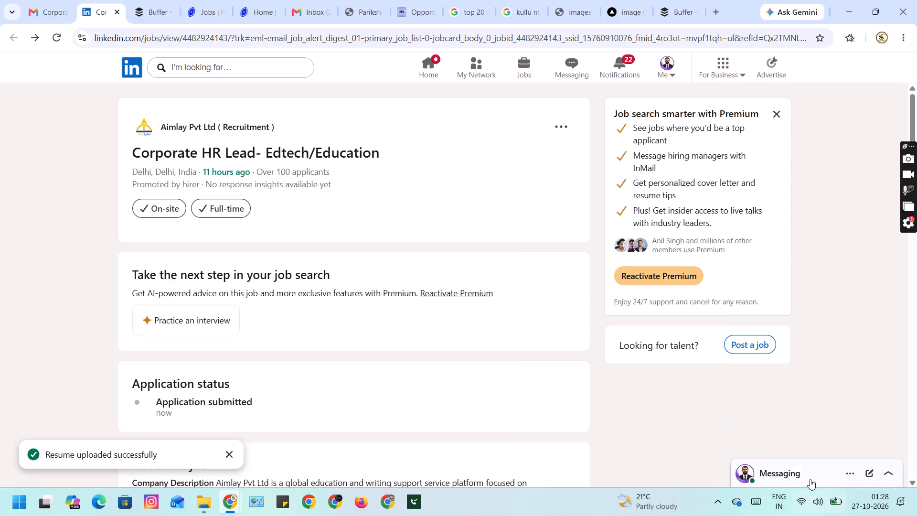
# Reopen the Chief Business Officer candidate's chat from the message list, send a thumbs-up quick reply, and close the chat.
pyautogui.click(797, 468)
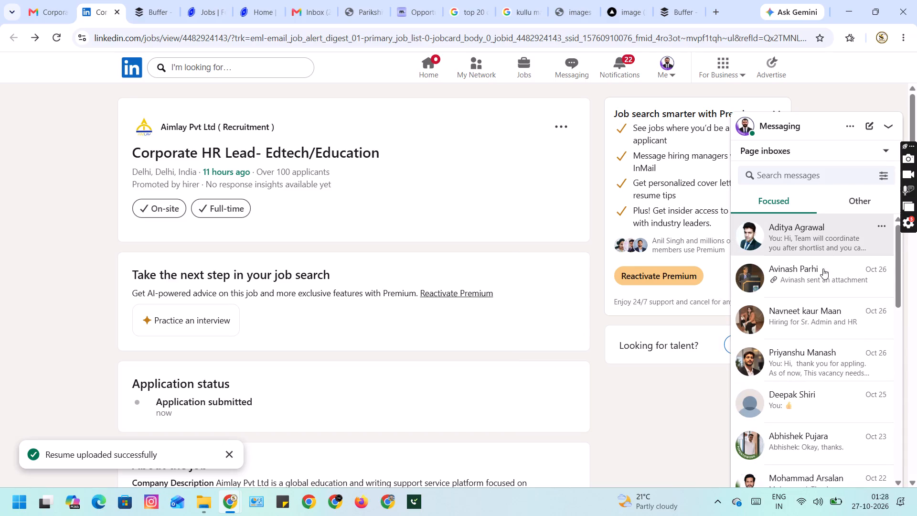
pyautogui.click(824, 277)
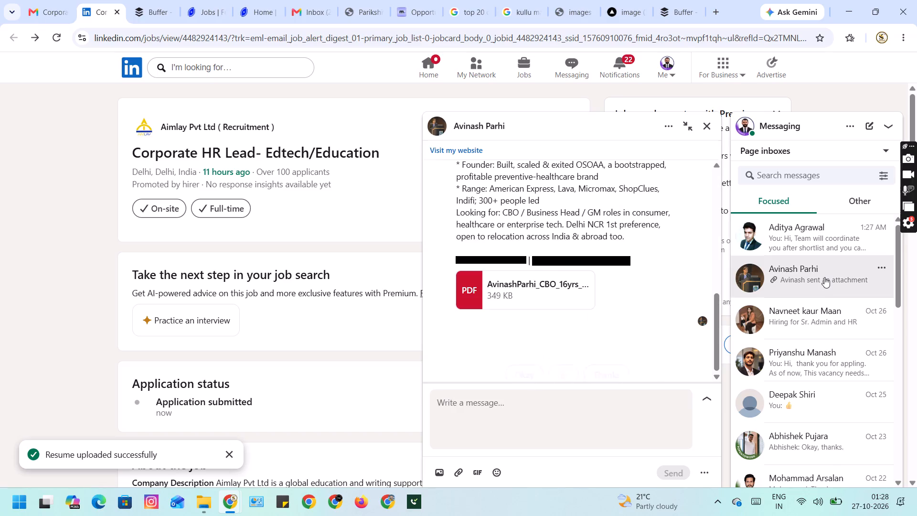
pyautogui.click(563, 370)
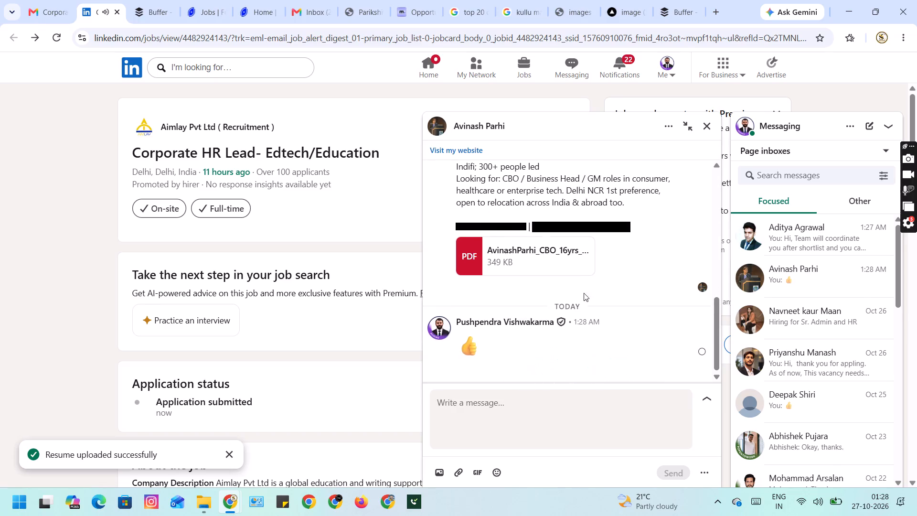
pyautogui.click(705, 129)
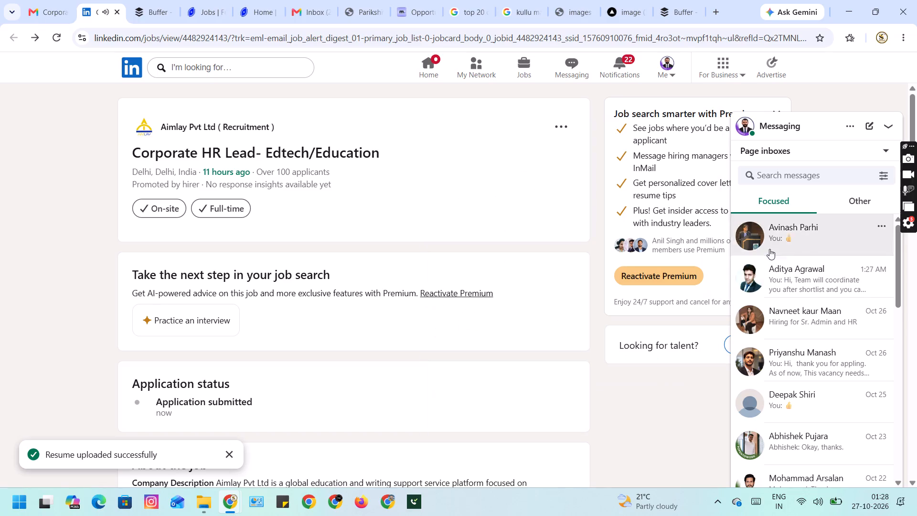
# Look through the latest LinkedIn notifications and the analytics, About and Services sections of your own profile.
pyautogui.click(619, 66)
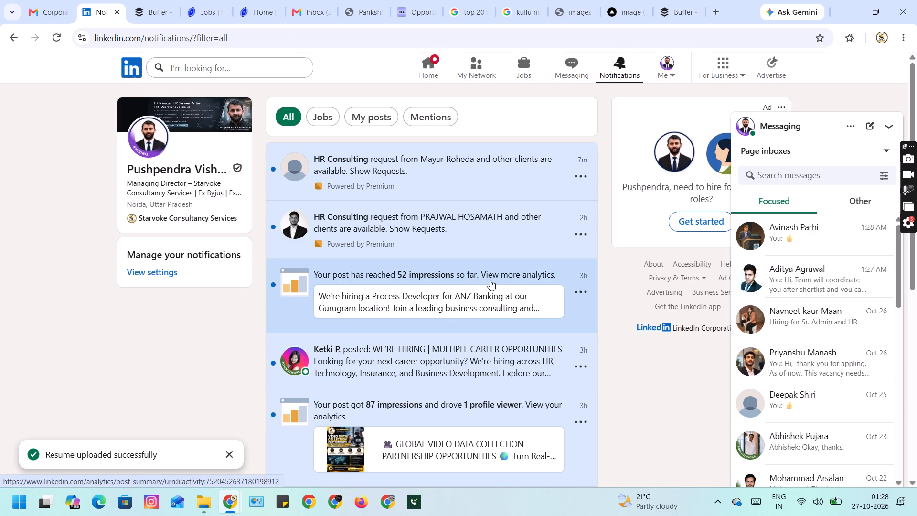
pyautogui.scroll(-1, 490, 280)
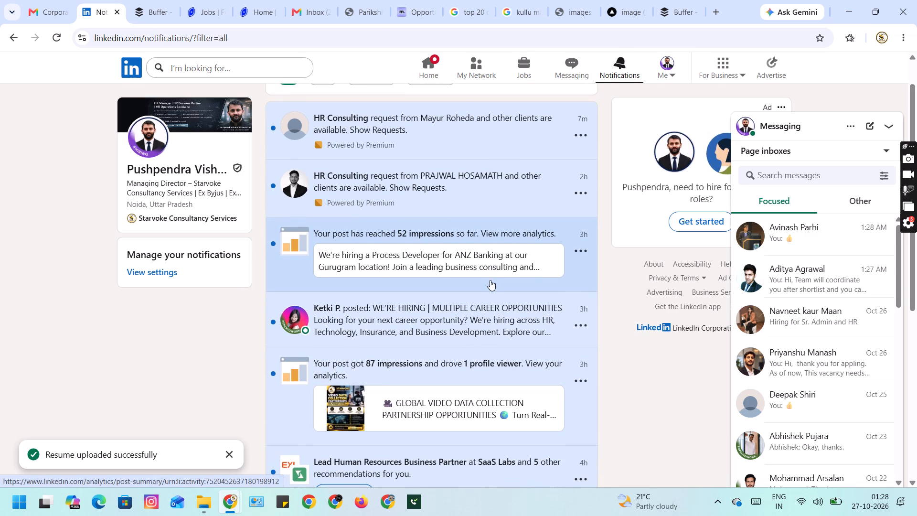
pyautogui.scroll(-1, 490, 280)
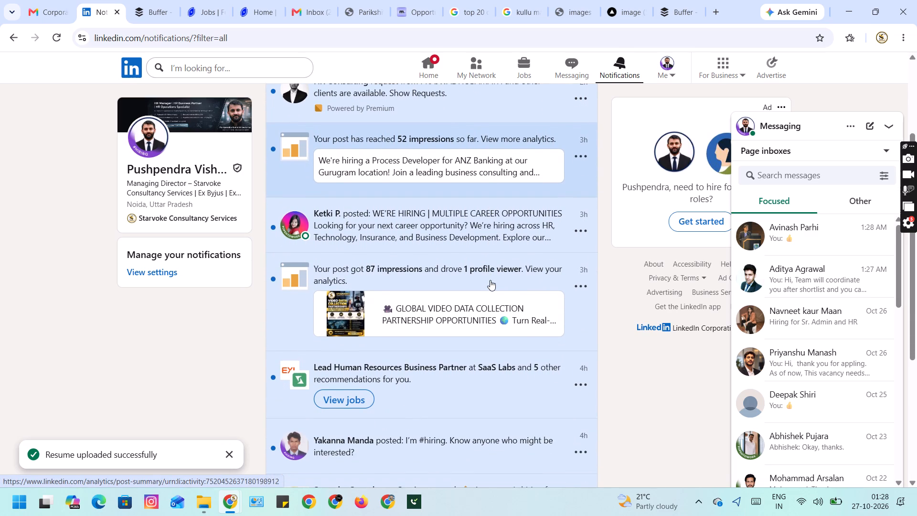
pyautogui.scroll(-1, 490, 280)
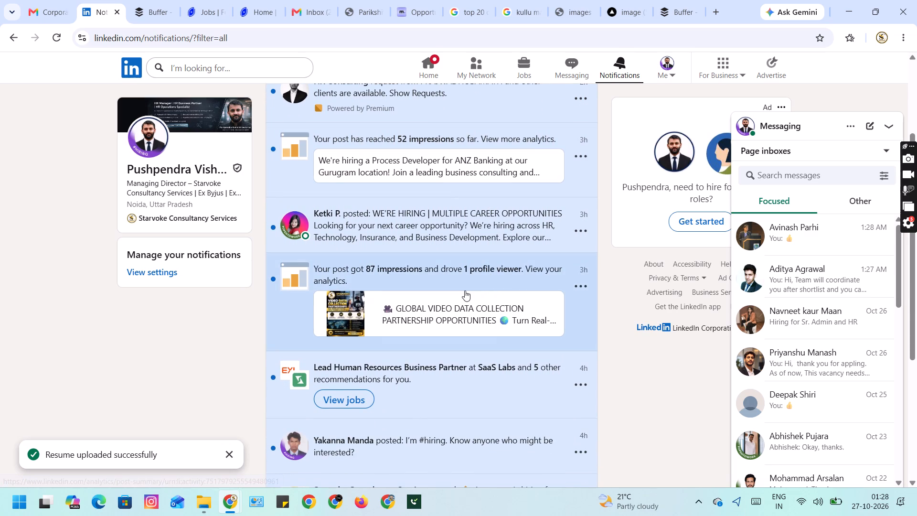
pyautogui.scroll(8, 473, 283)
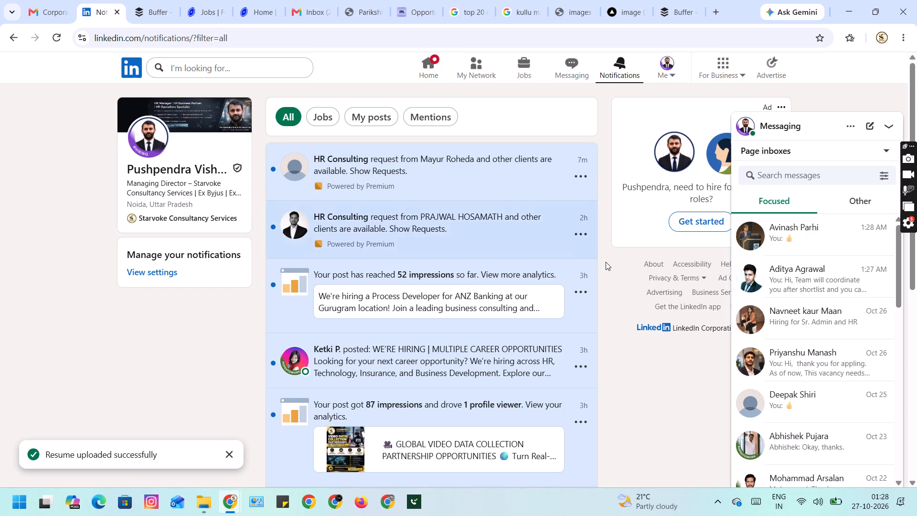
pyautogui.click(818, 128)
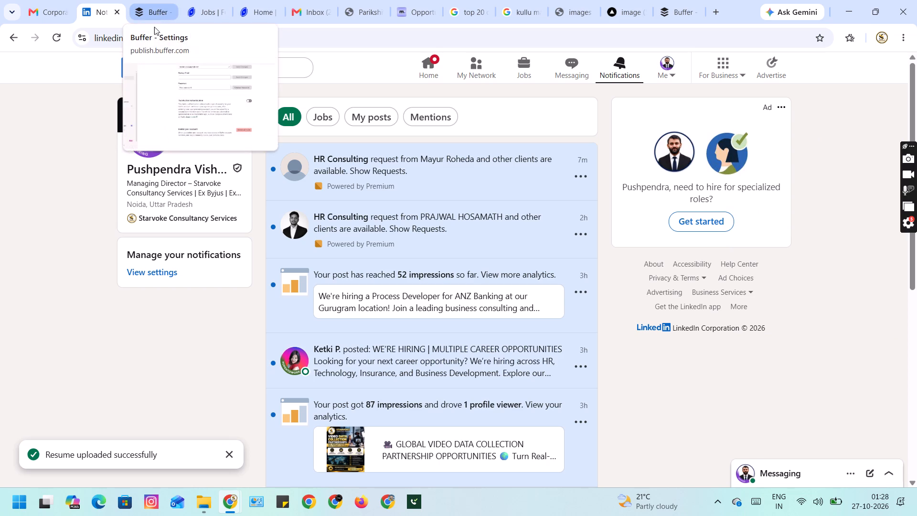
pyautogui.click(182, 171)
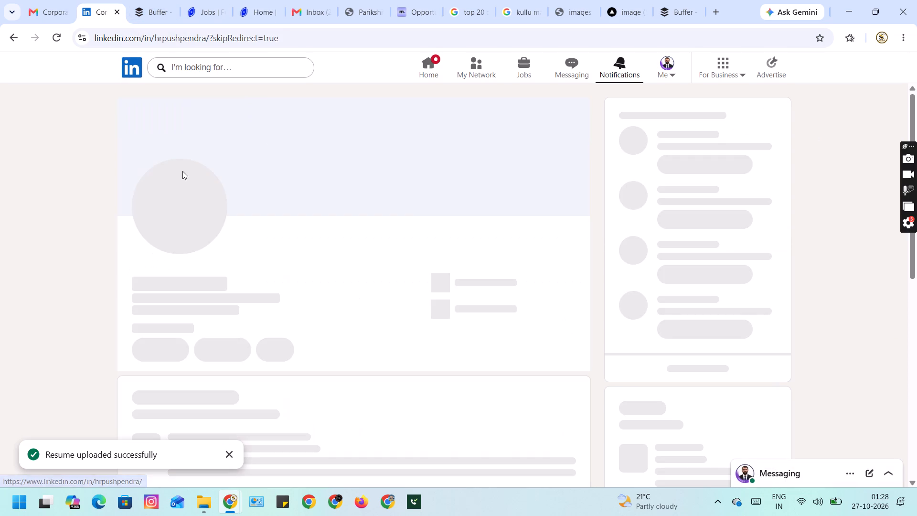
pyautogui.scroll(-5, 386, 311)
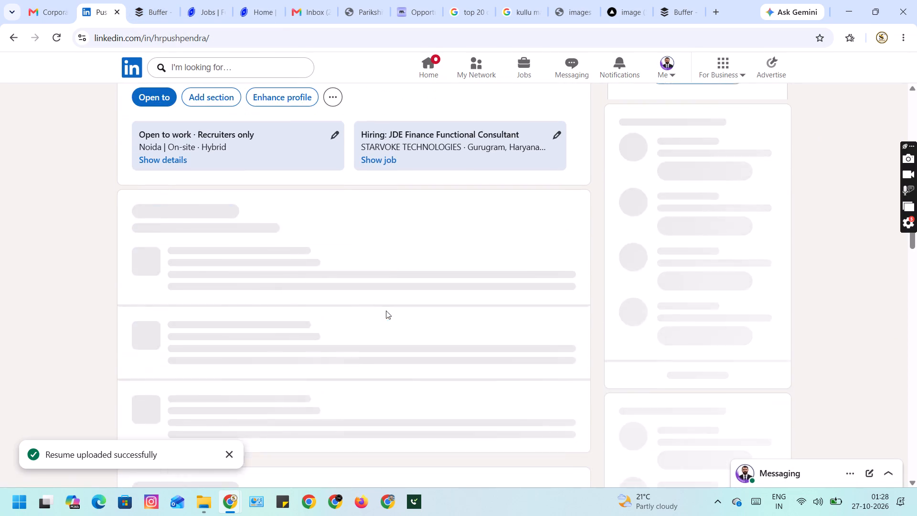
pyautogui.scroll(-1, 386, 311)
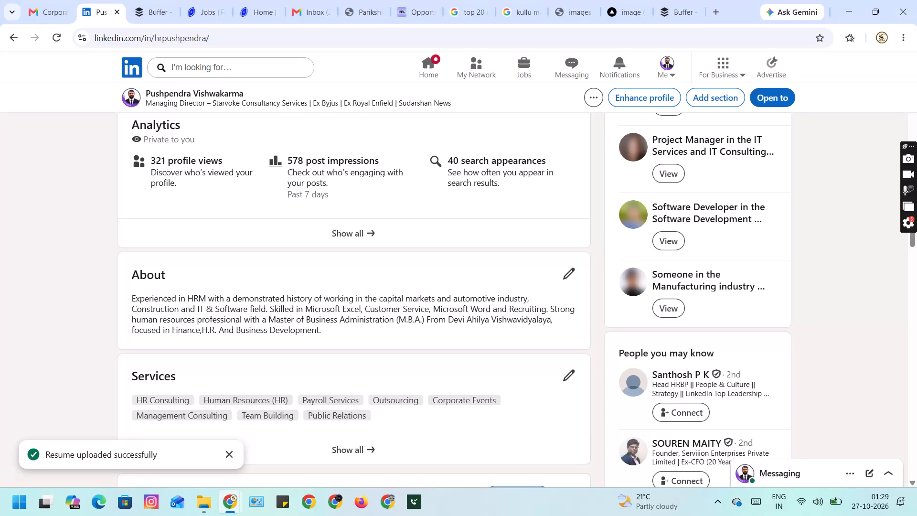
pyautogui.scroll(-1, 386, 311)
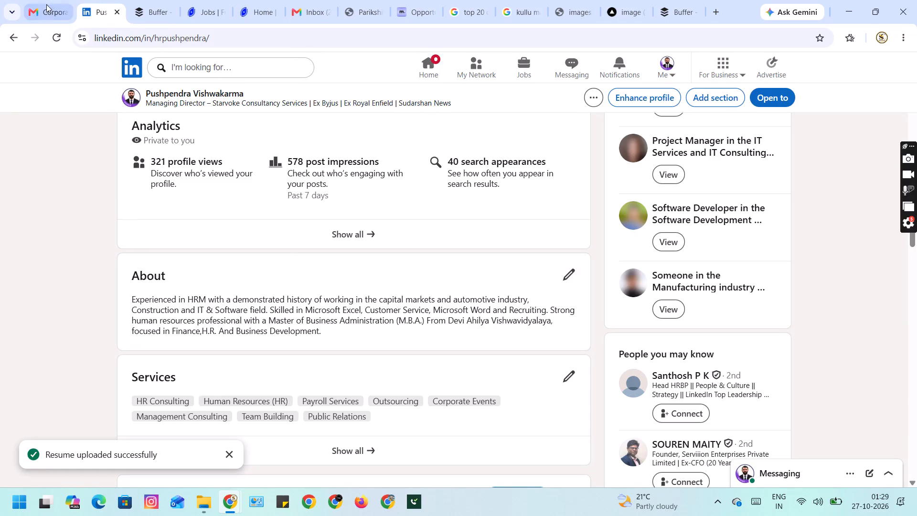
# Close both browser windows and the PRSNL folder window, refreshing the desktop in between.
pyautogui.click(916, 11)
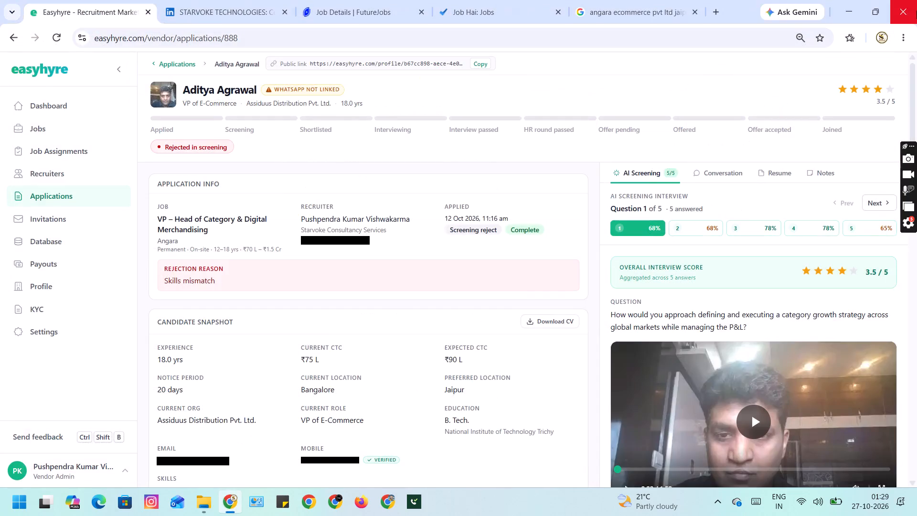
pyautogui.click(908, 0)
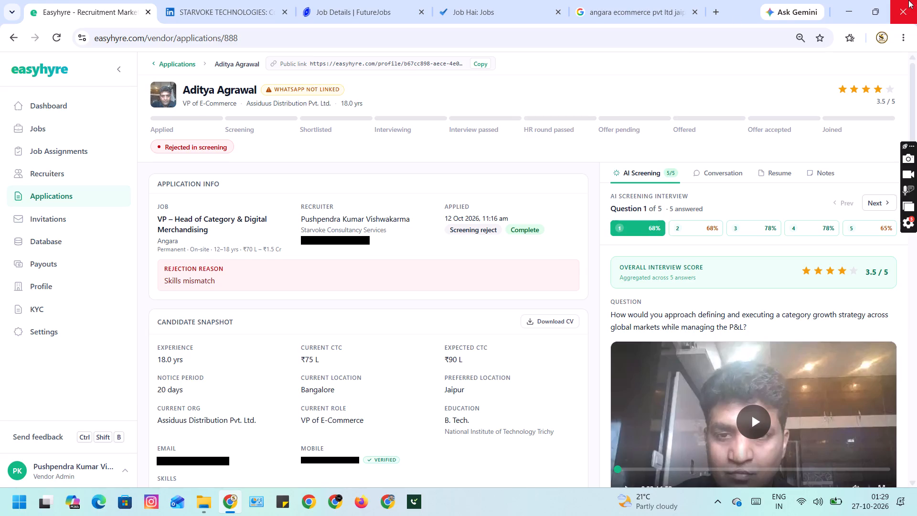
pyautogui.click(901, 0)
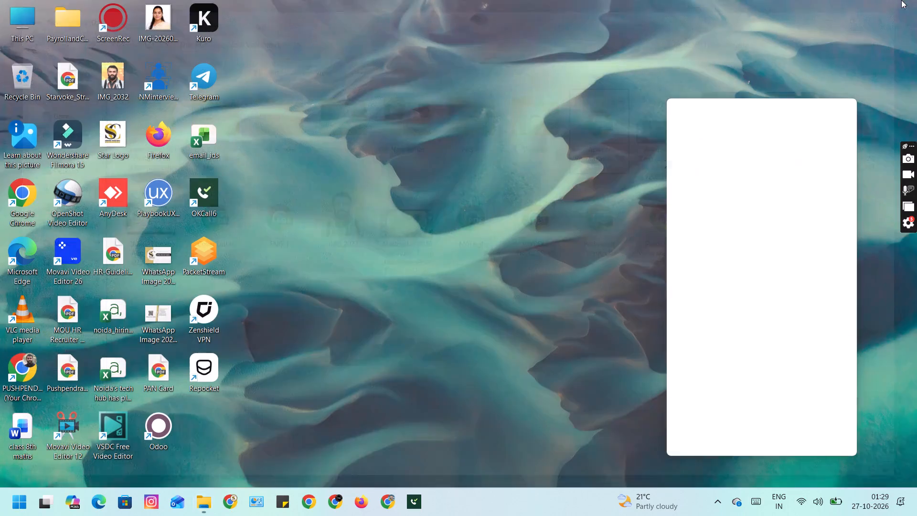
pyautogui.rightClick(465, 105)
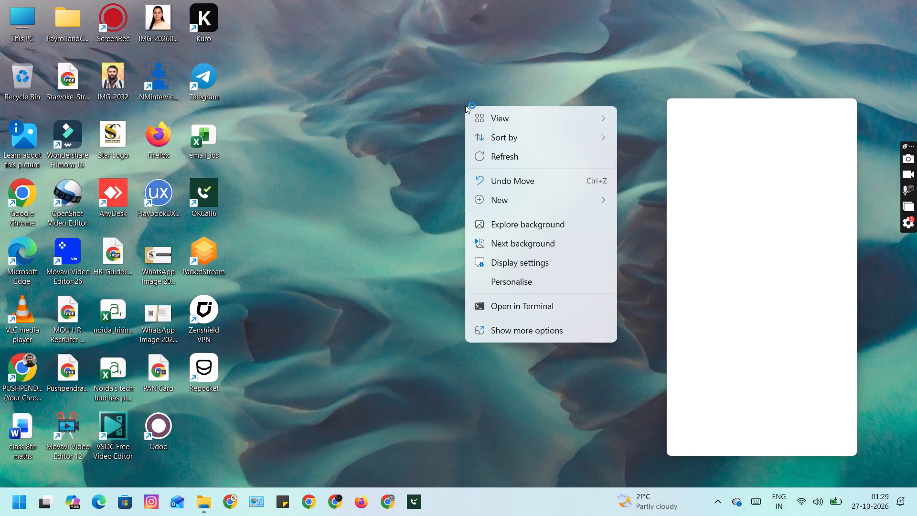
pyautogui.click(549, 161)
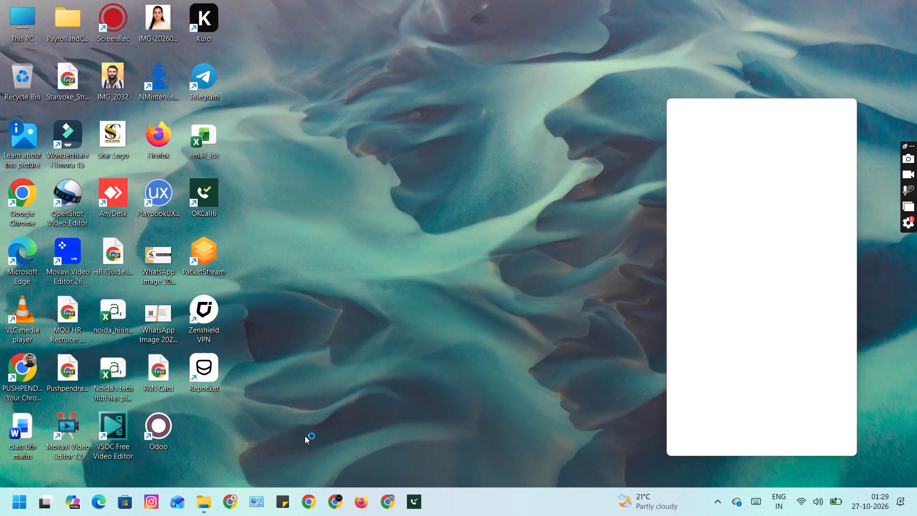
pyautogui.click(201, 509)
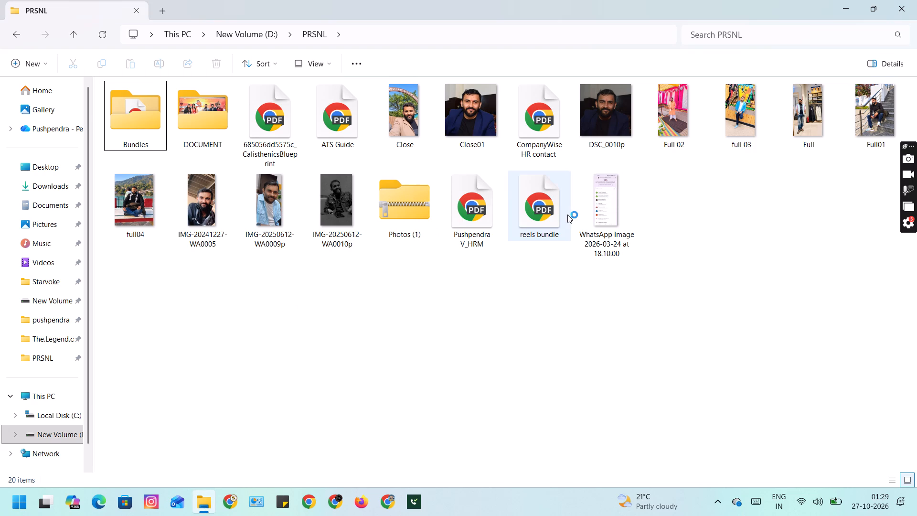
pyautogui.click(910, 0)
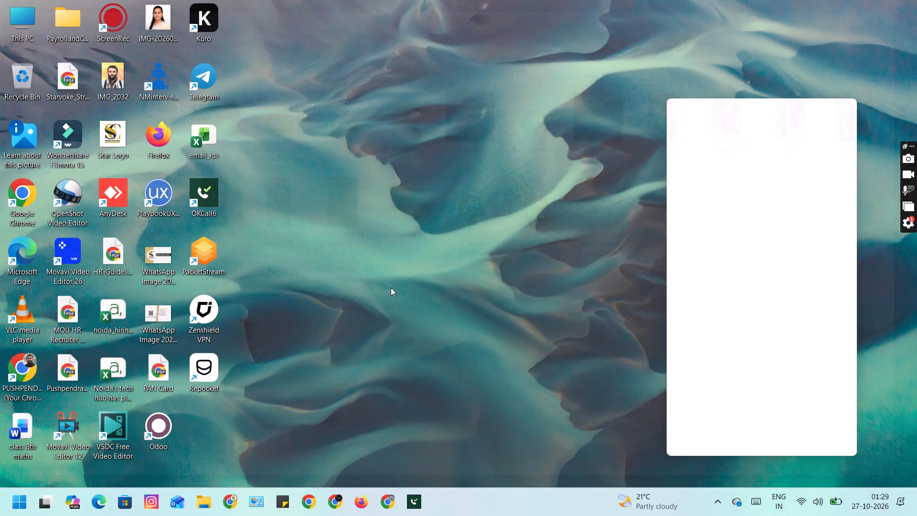
# Shut down the computer.
pyautogui.click(18, 499)
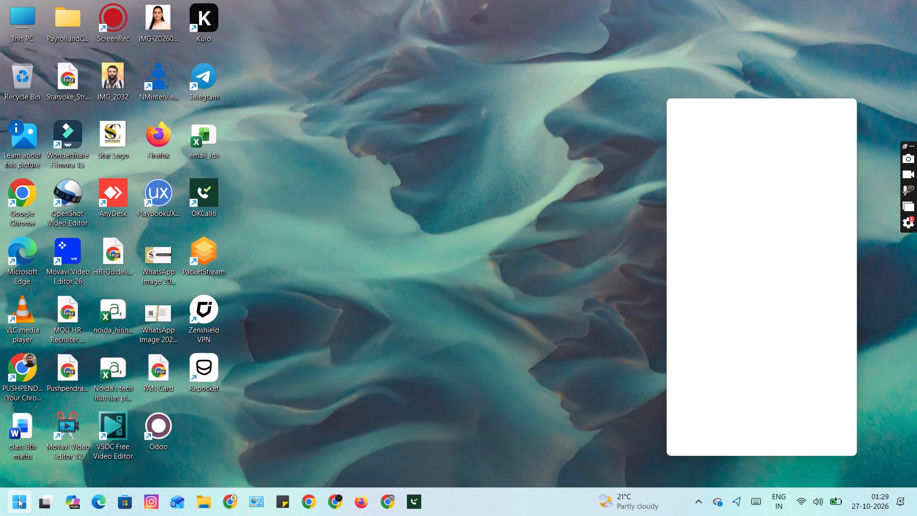
pyautogui.click(352, 465)
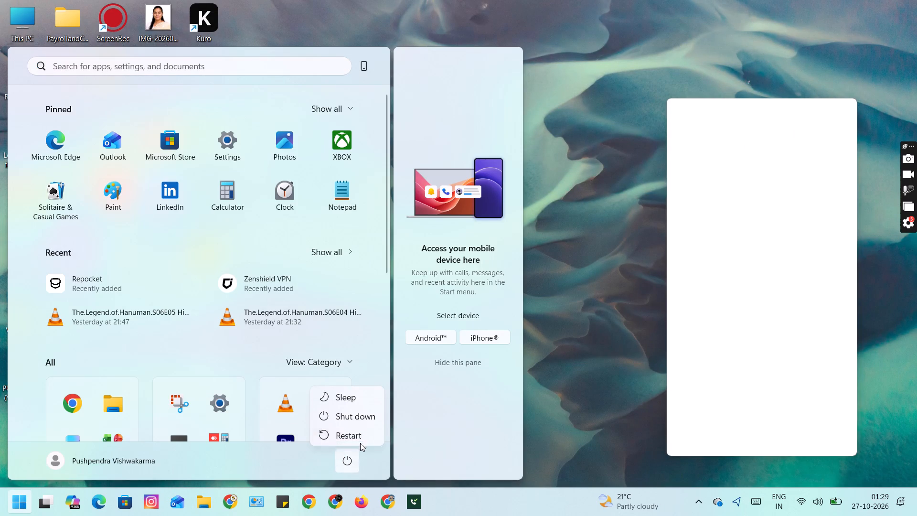
pyautogui.click(366, 423)
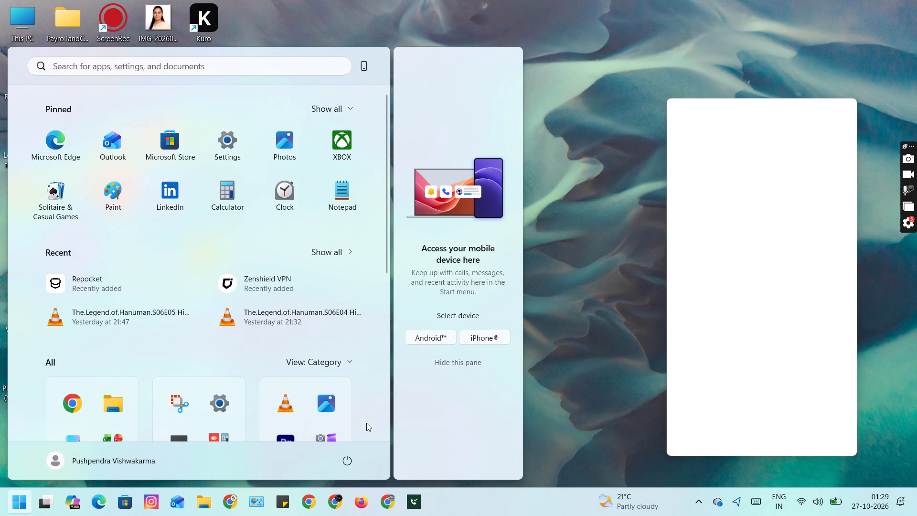